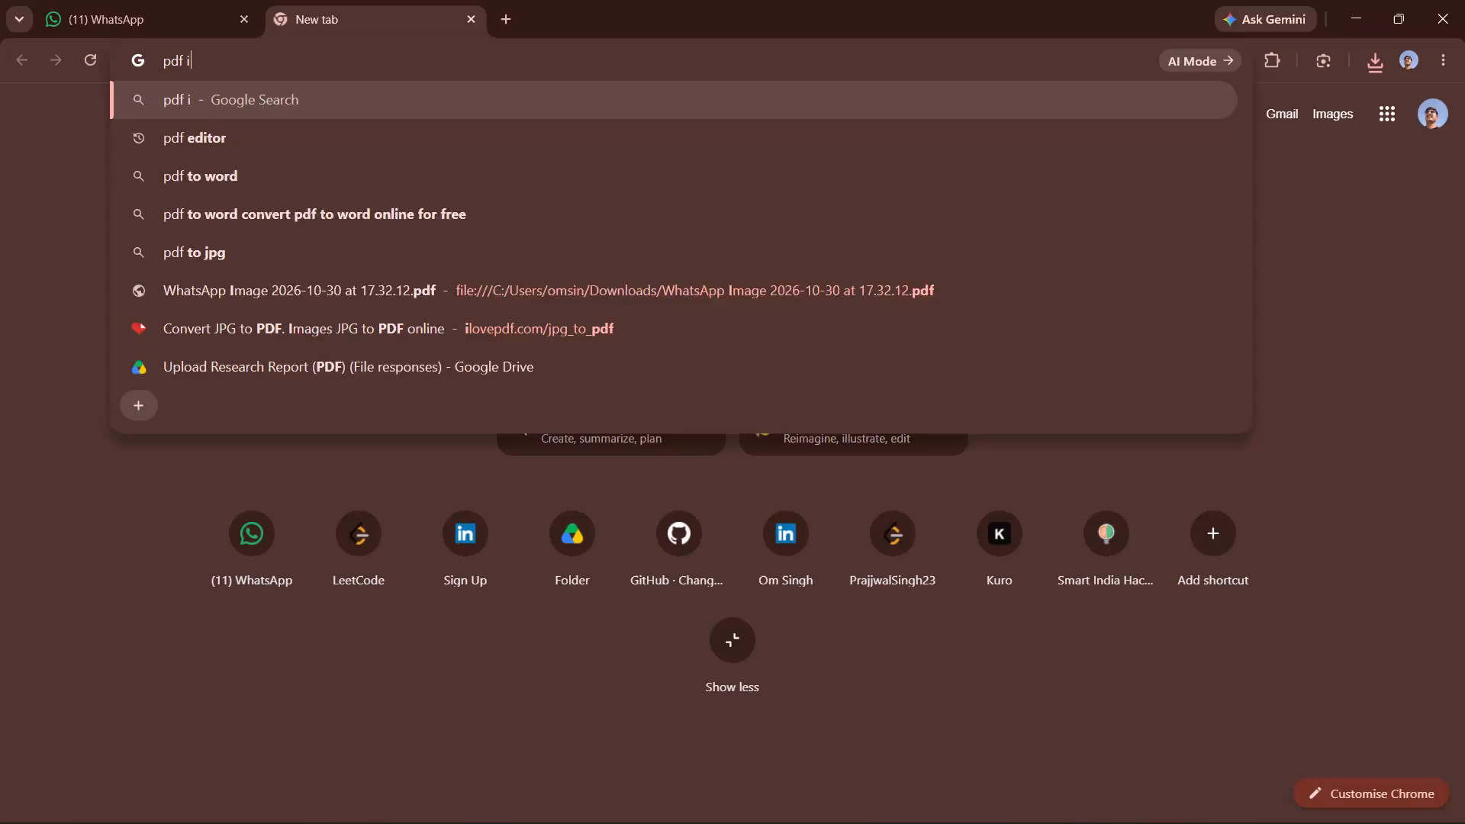
# Search the web for "pdf into word" and open iLovePDF's PDF to Word converter from the results.
pyautogui.press('space')
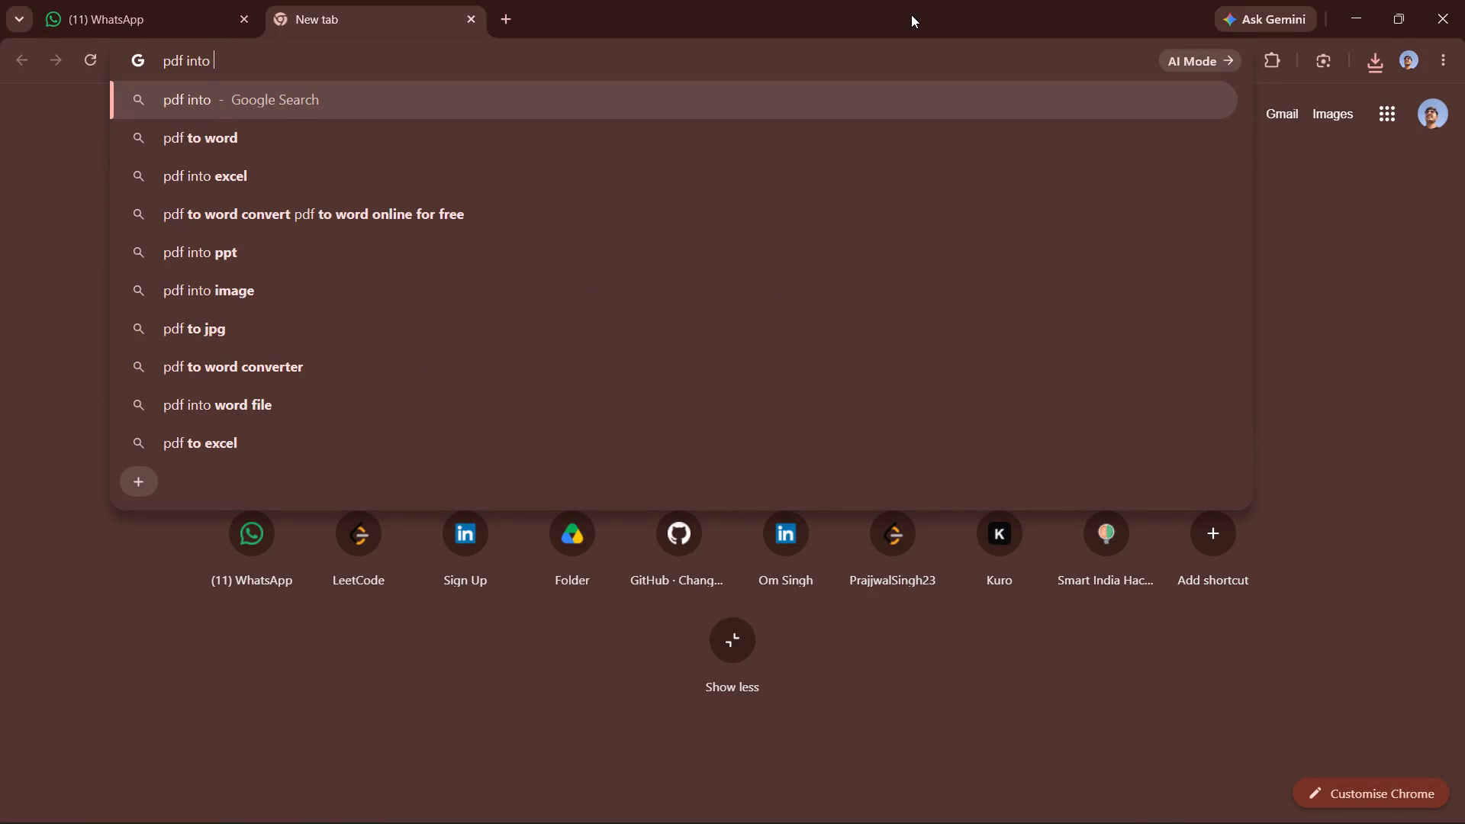
pyautogui.write('word')
pyautogui.press('Return')
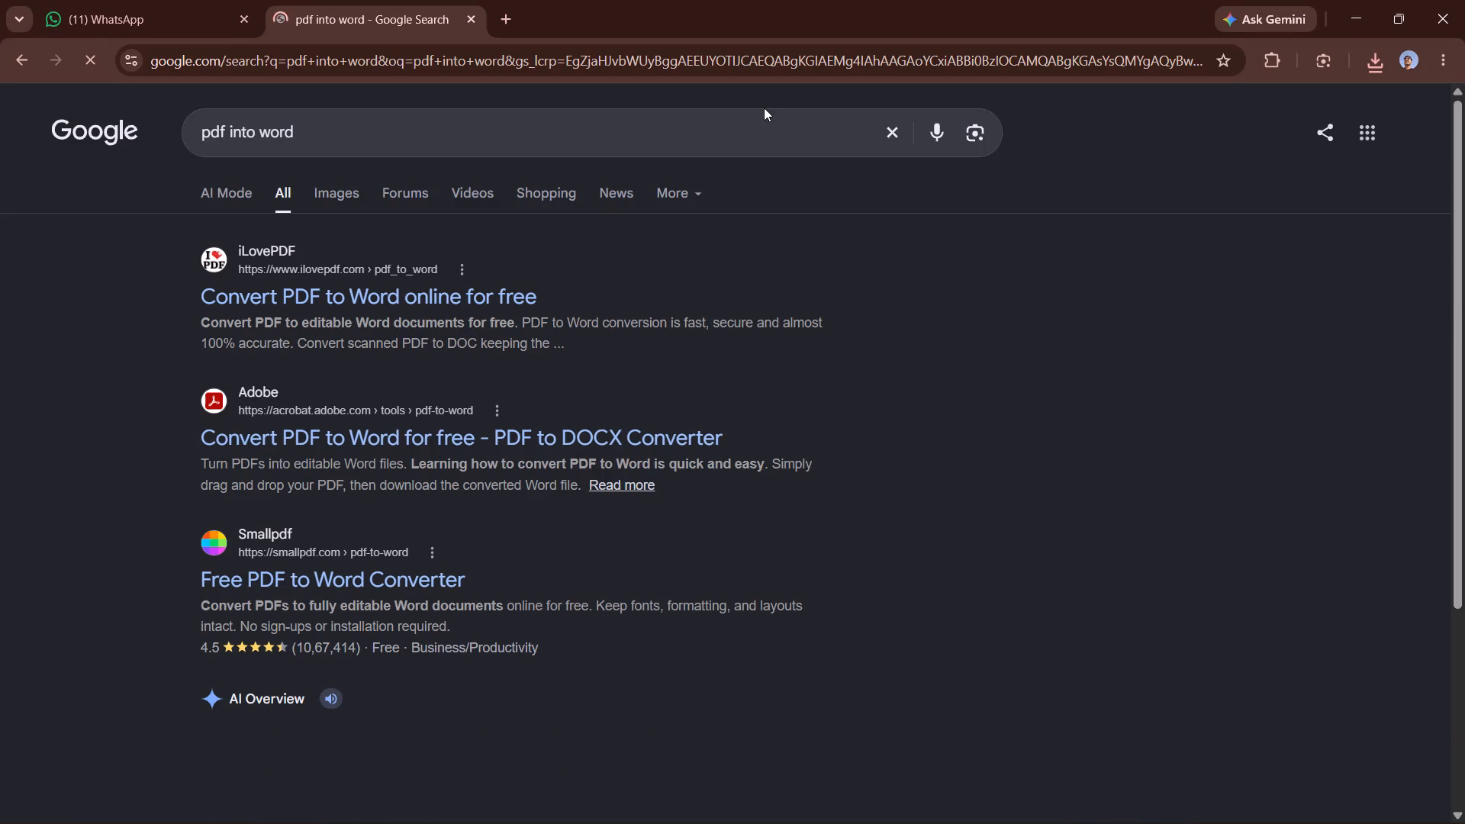
pyautogui.click(392, 288)
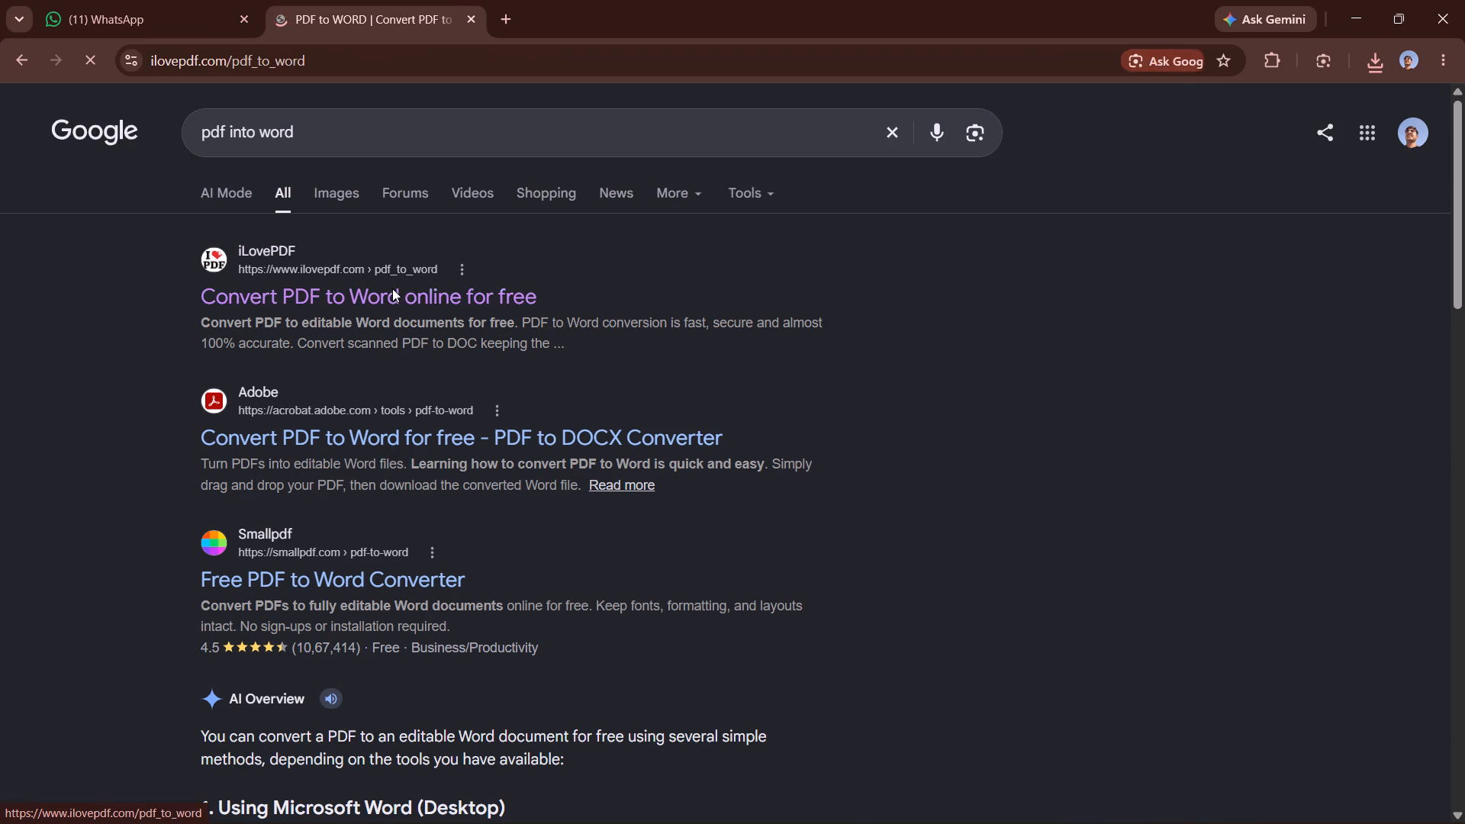
# Upload the BCS551 DBMS Lab Manual PDF from the Downloads folder to the converter.
pyautogui.click(720, 358)
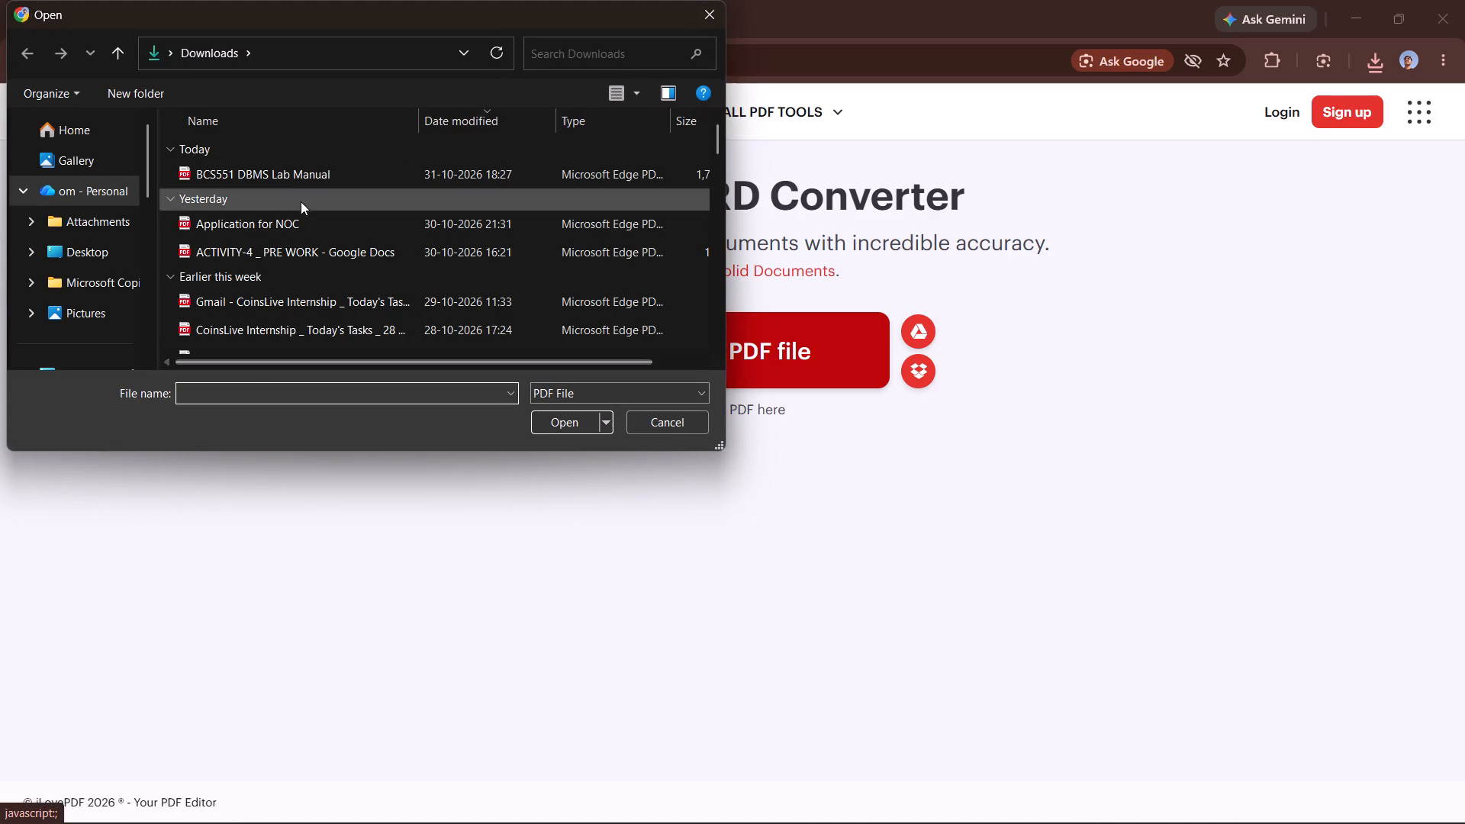
pyautogui.click(285, 172)
pyautogui.click(546, 418)
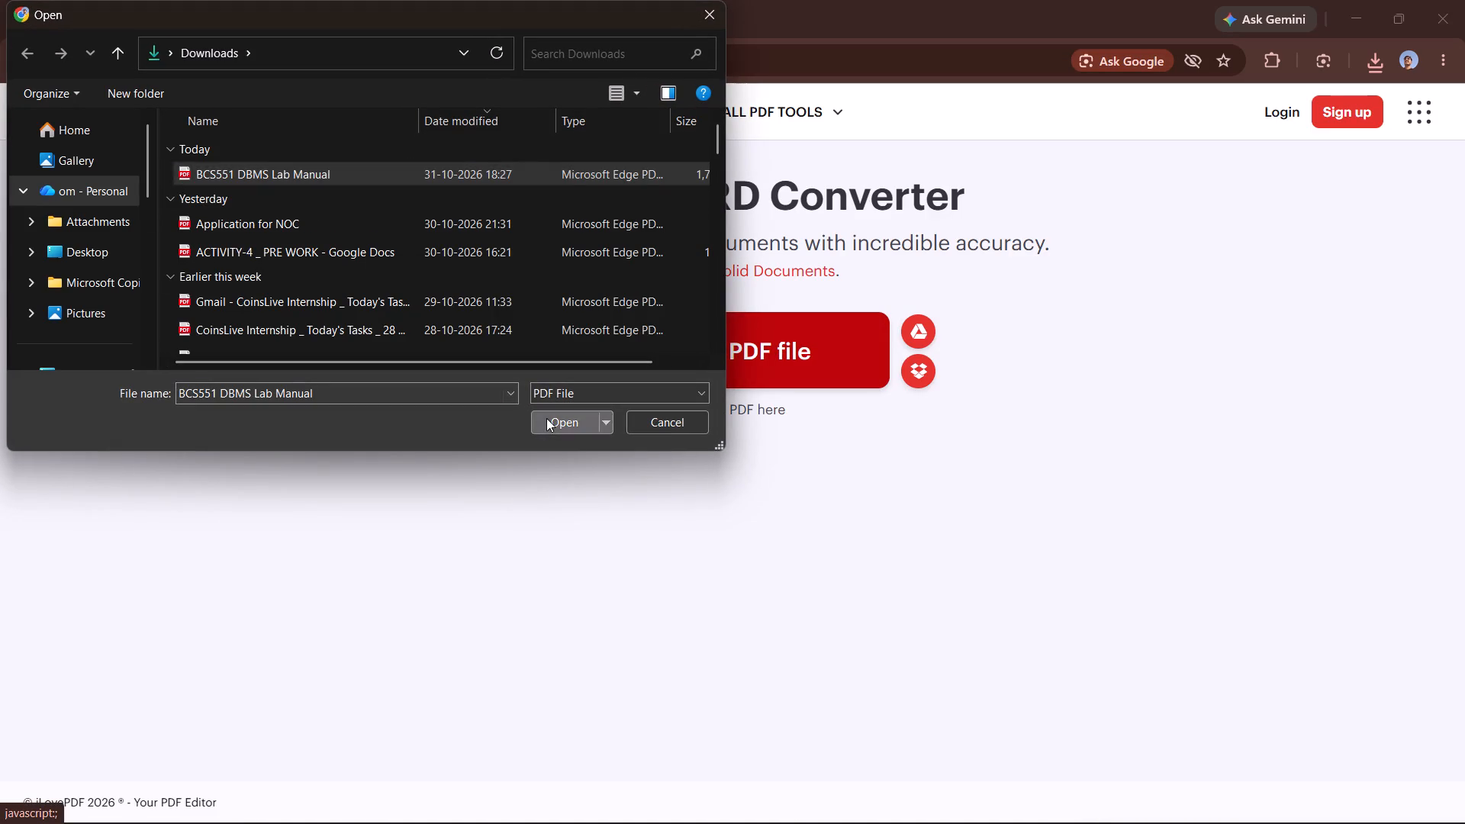
pyautogui.click(546, 418)
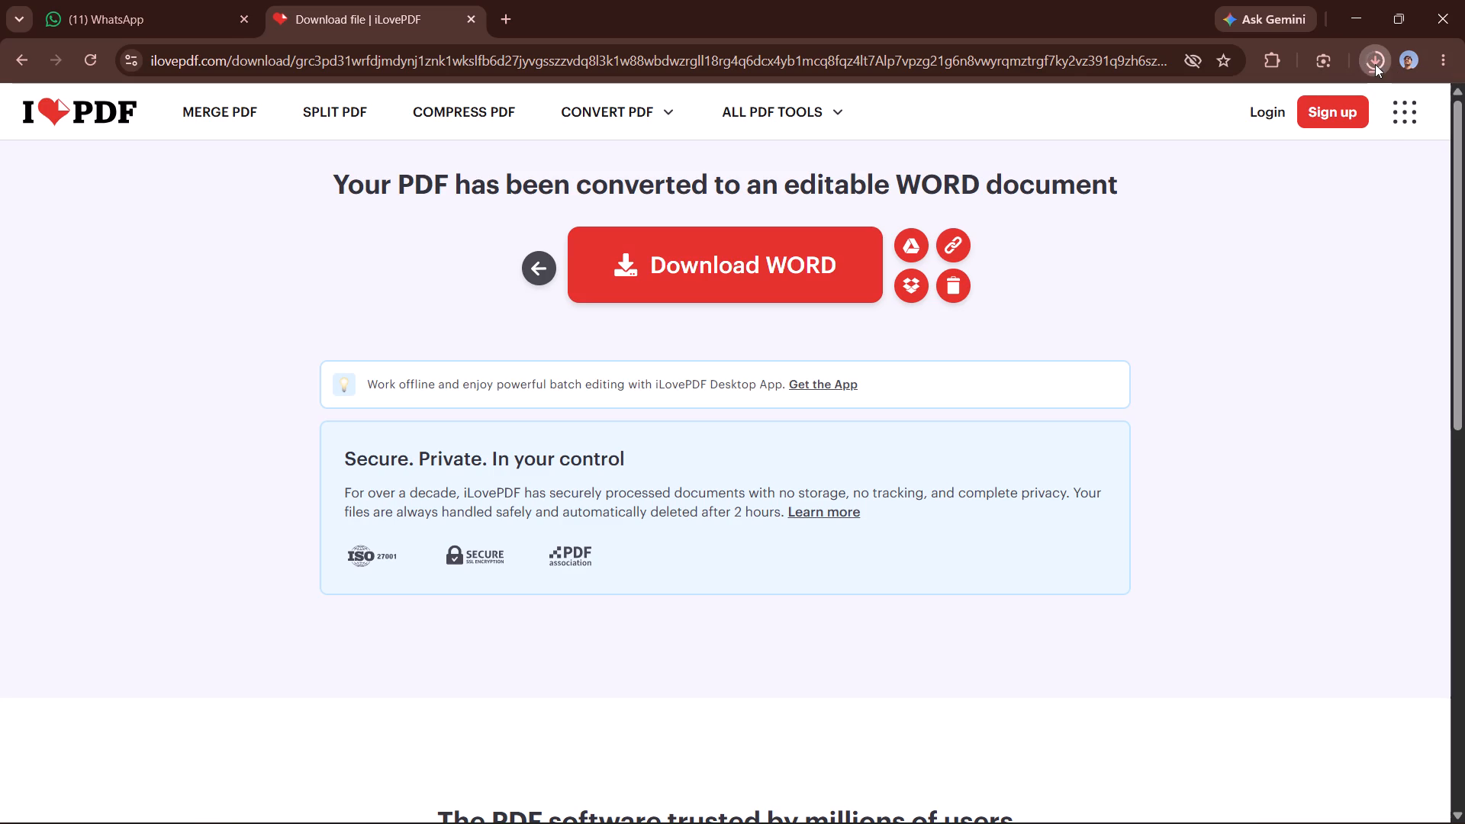
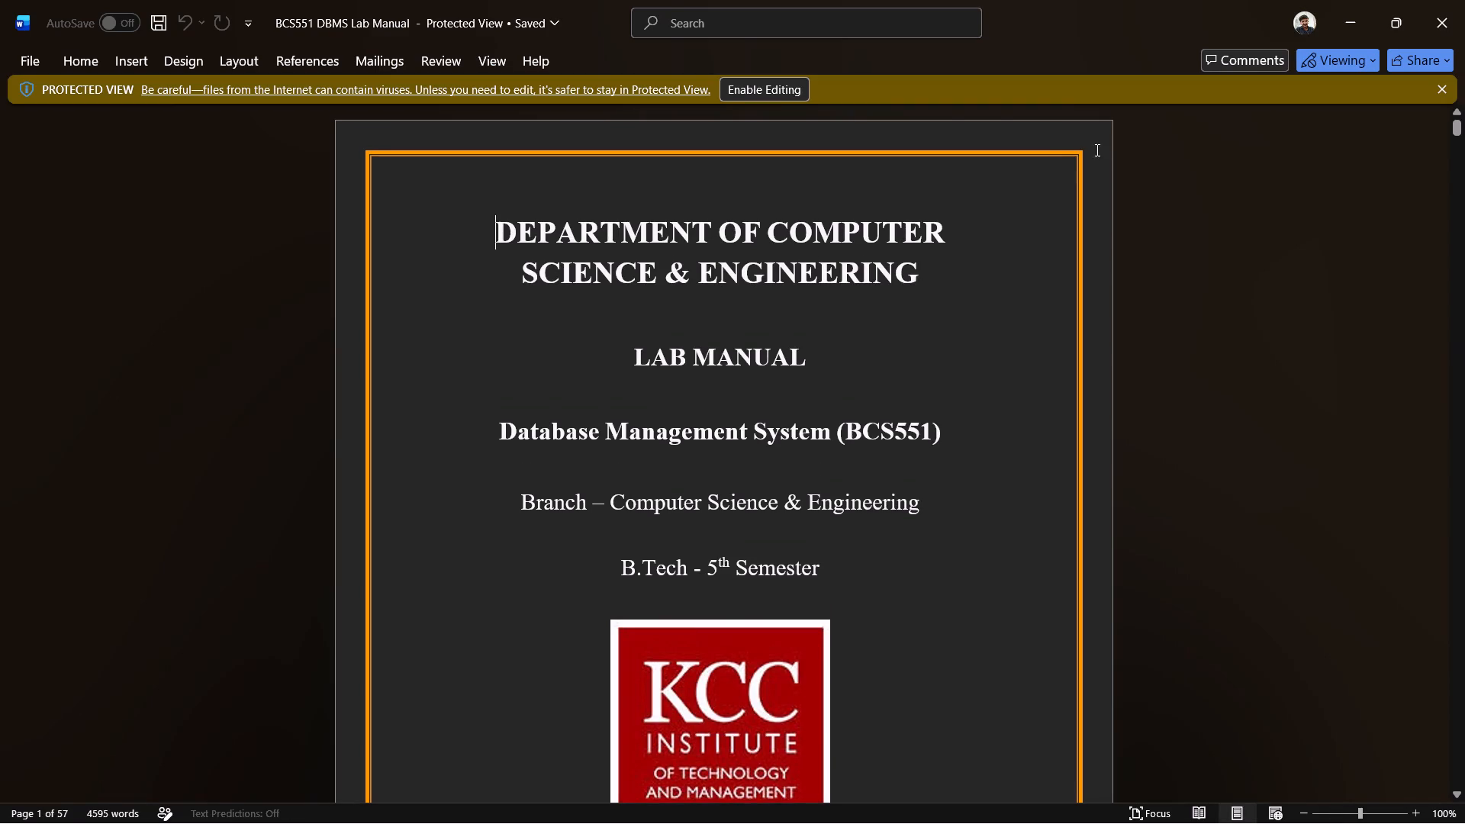
# Enable editing on the converted BCS551 DBMS Lab Manual document.
pyautogui.click(778, 98)
pyautogui.scroll(-14, 899, 431)
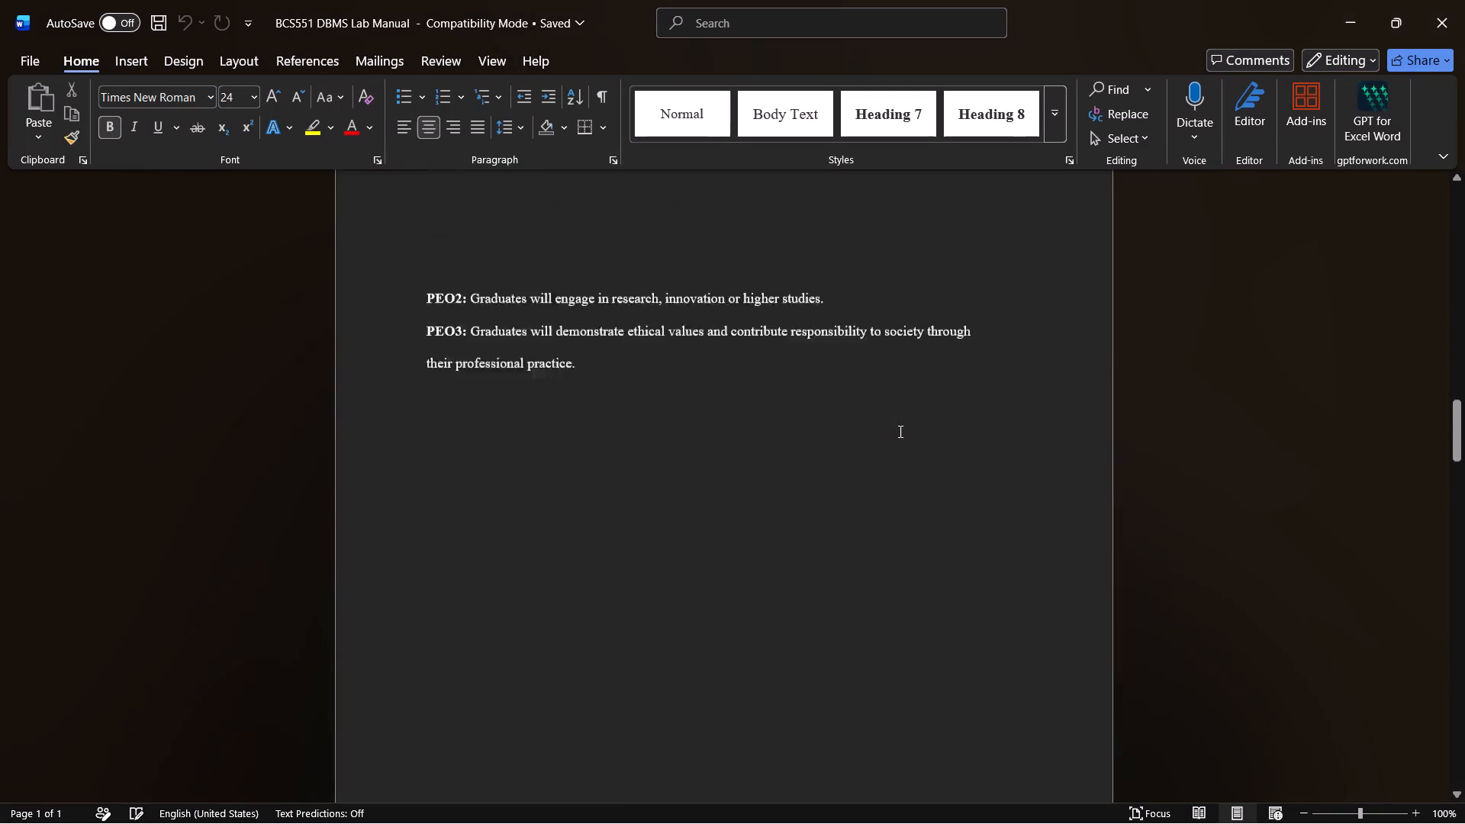
pyautogui.scroll(12, 899, 431)
pyautogui.keyDown('ctrl'); pyautogui.scroll(-4, 899, 431); pyautogui.keyUp('ctrl')
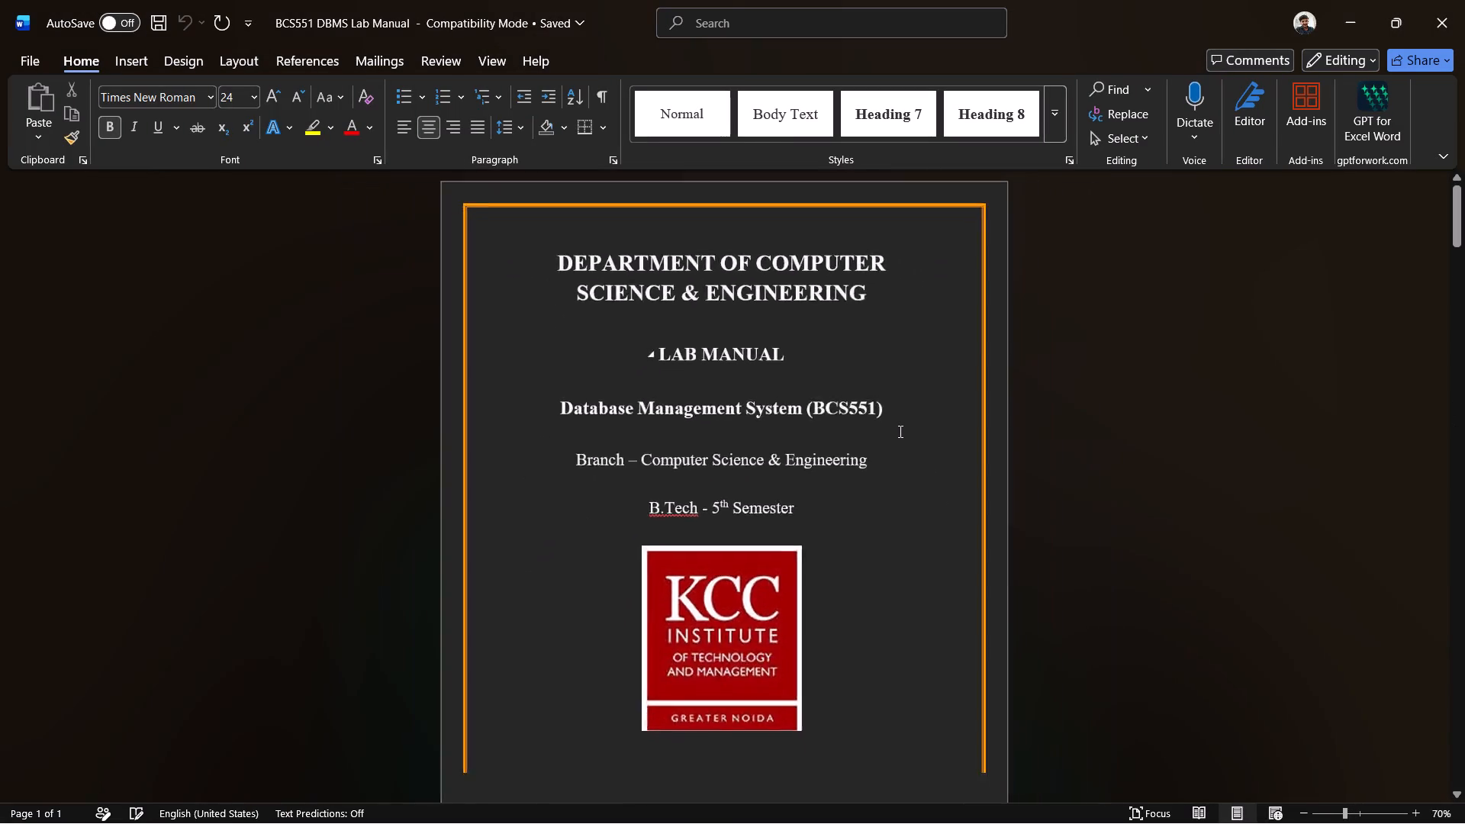
pyautogui.keyDown('ctrl'); pyautogui.scroll(-3, 899, 431); pyautogui.keyUp('ctrl')
pyautogui.scroll(2, 899, 431)
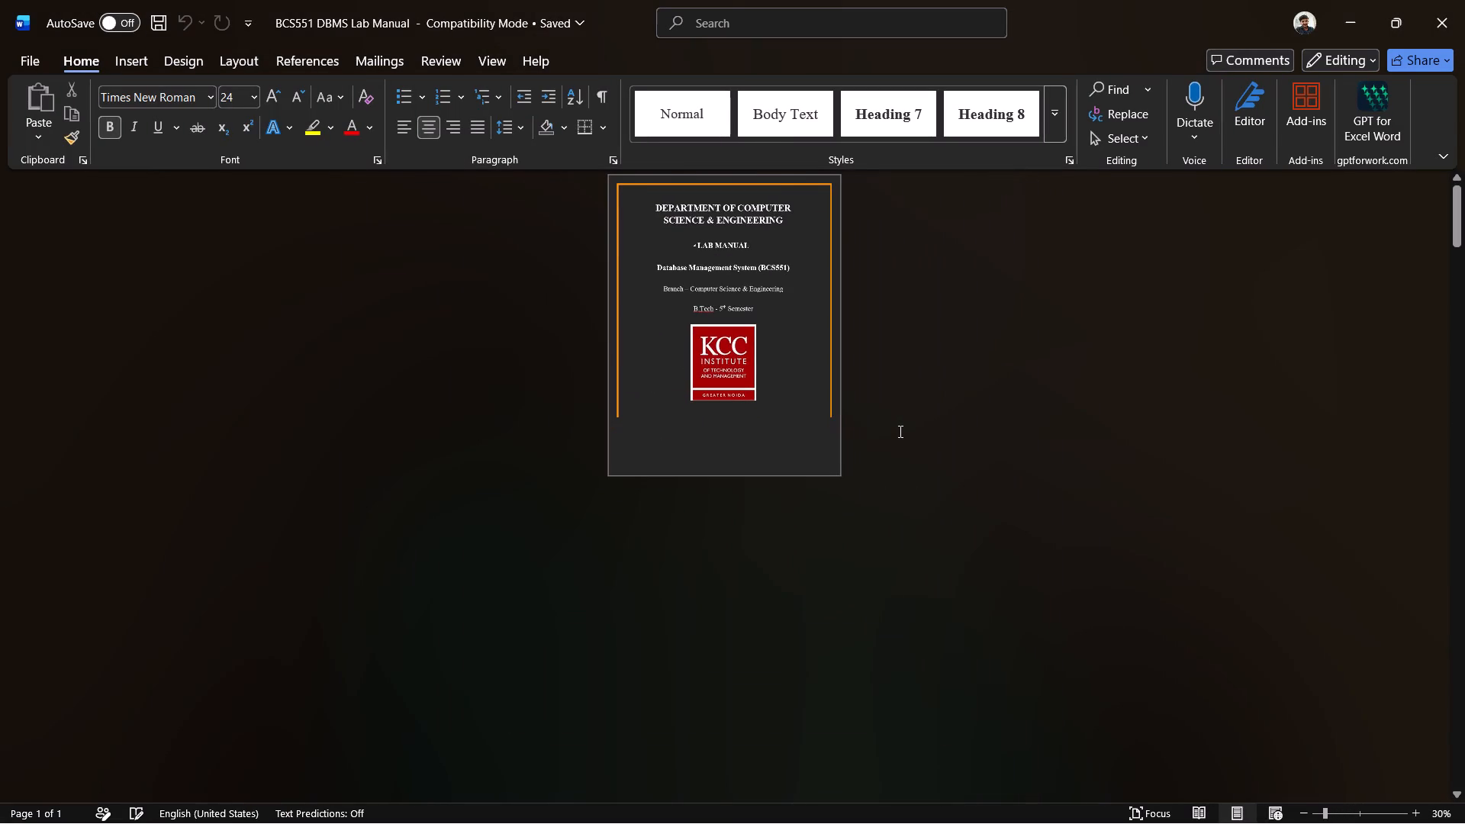
pyautogui.scroll(1, 899, 431)
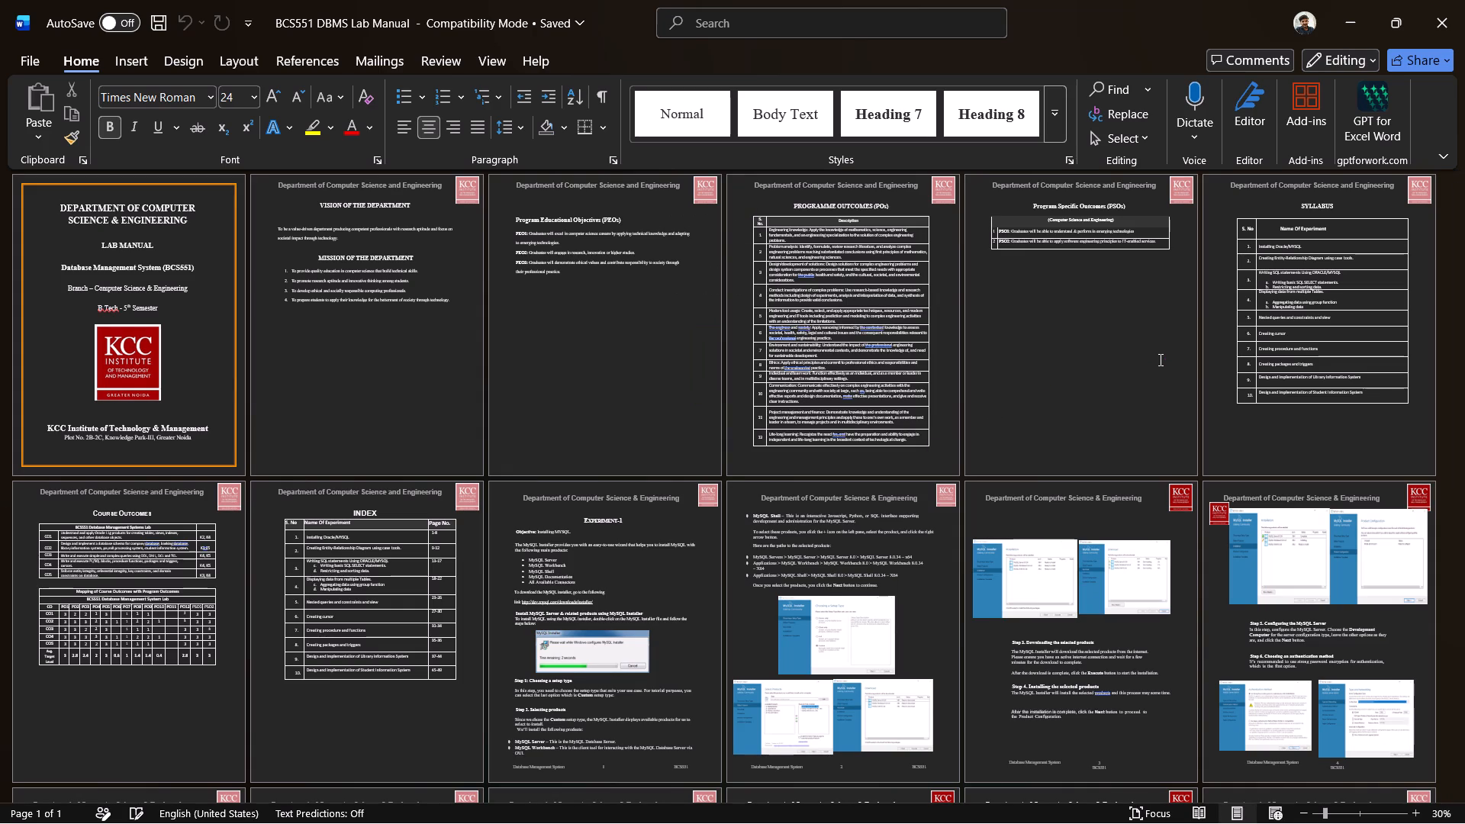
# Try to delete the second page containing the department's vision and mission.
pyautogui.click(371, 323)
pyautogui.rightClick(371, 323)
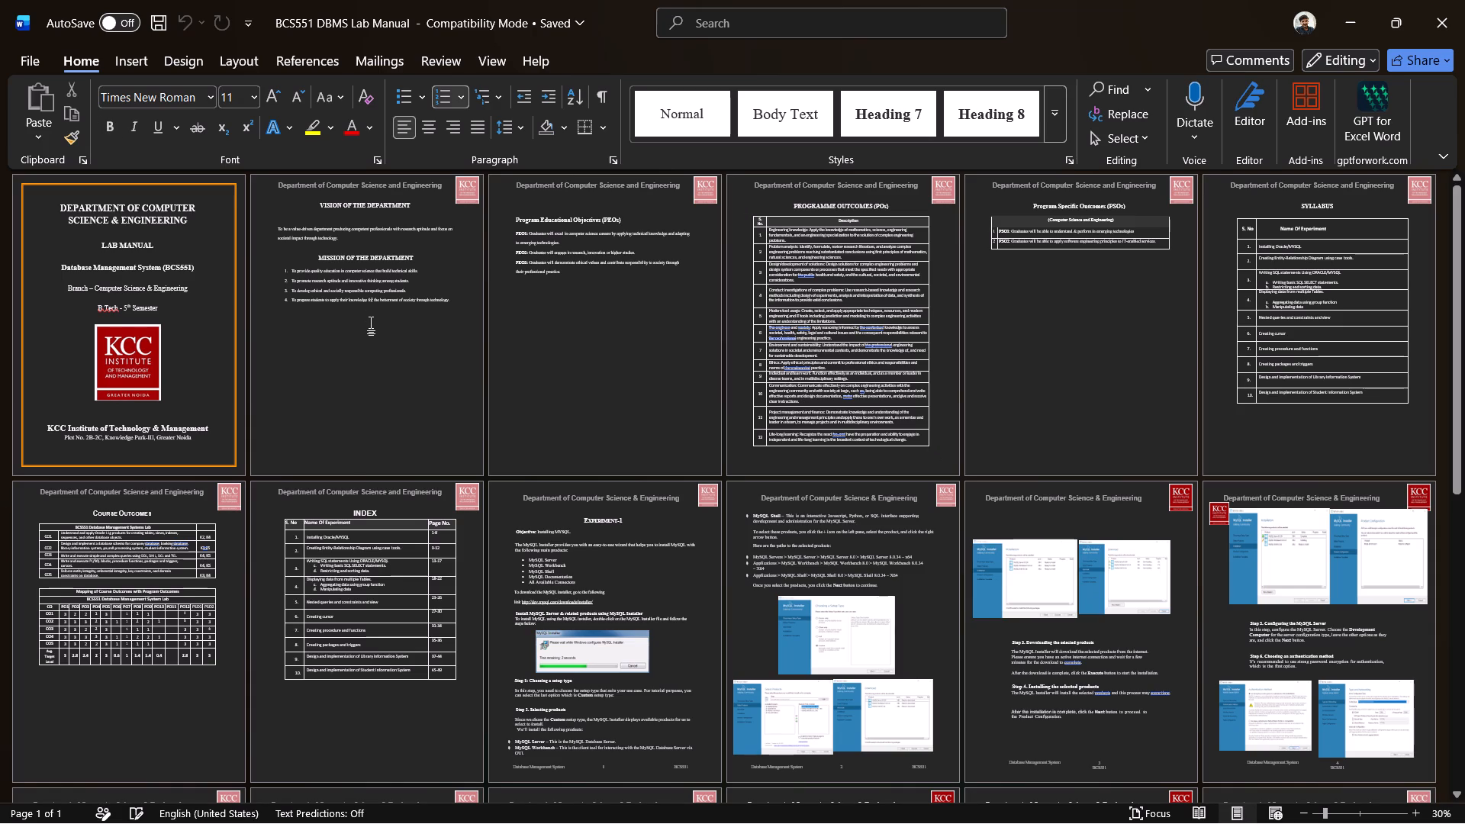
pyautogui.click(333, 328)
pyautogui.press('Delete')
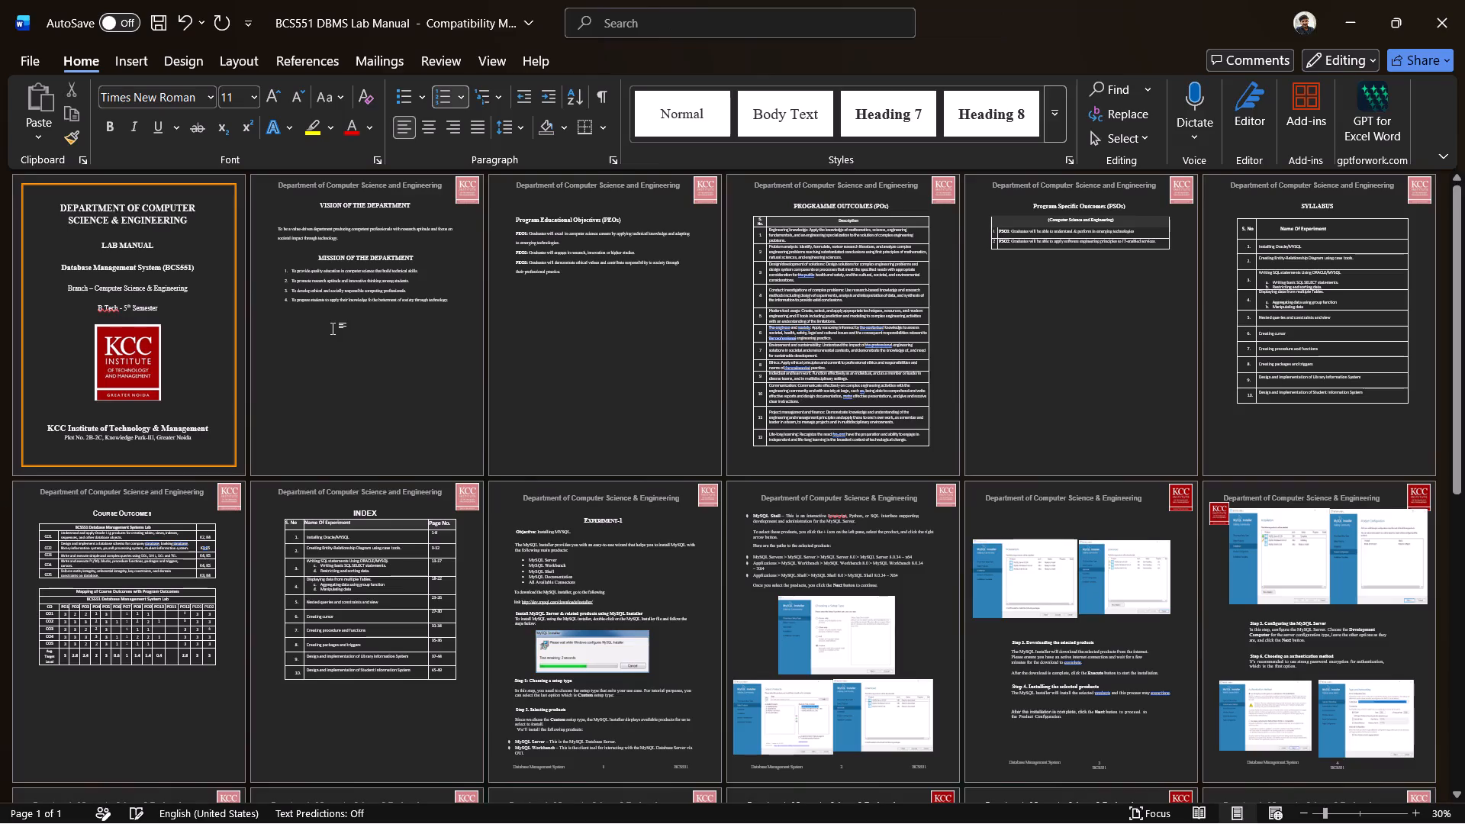
# Turn on AutoSave for the lab manual by uploading it to the personal OneDrive.
pyautogui.click(124, 19)
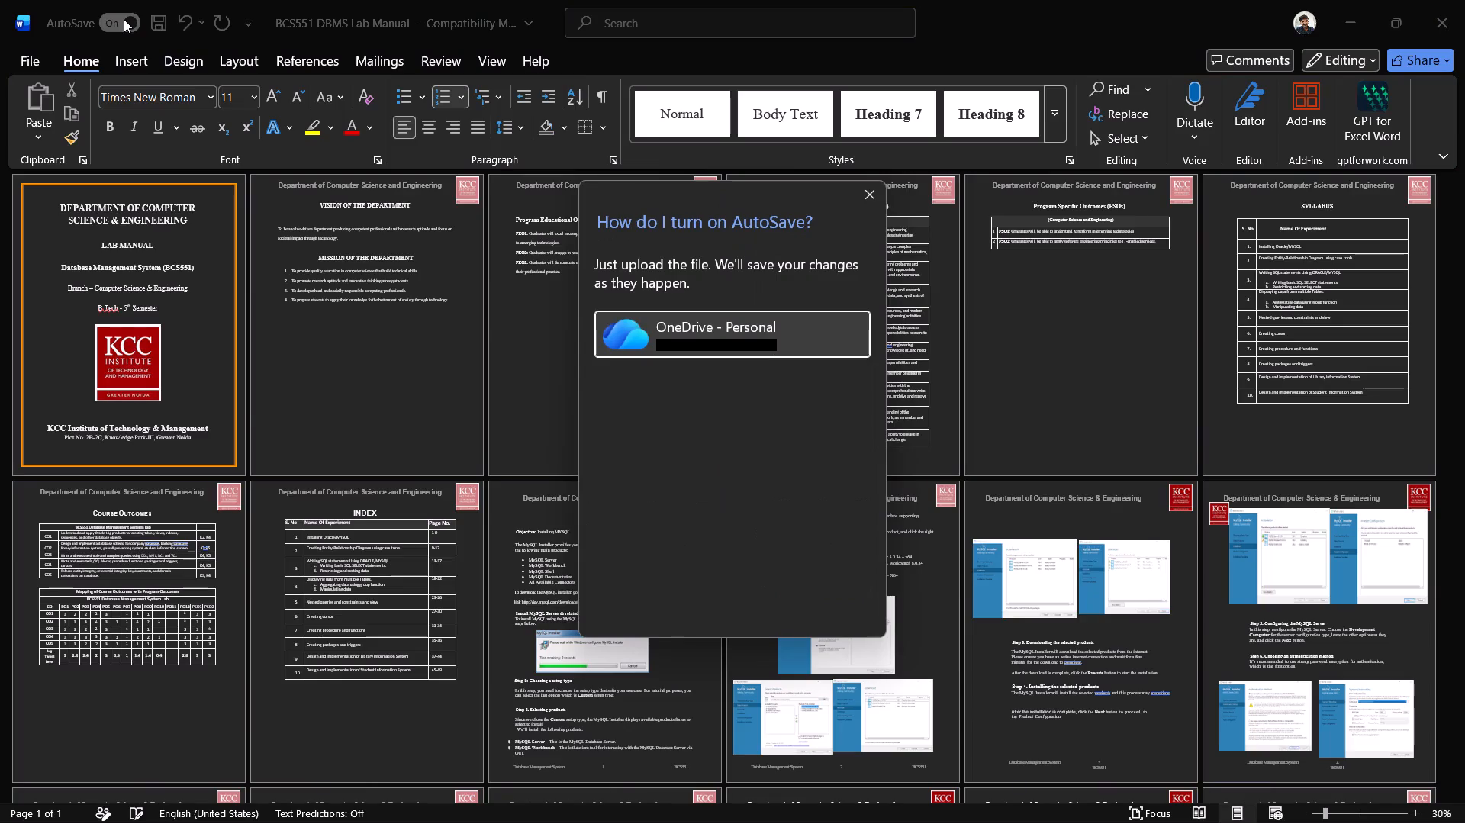
pyautogui.click(629, 328)
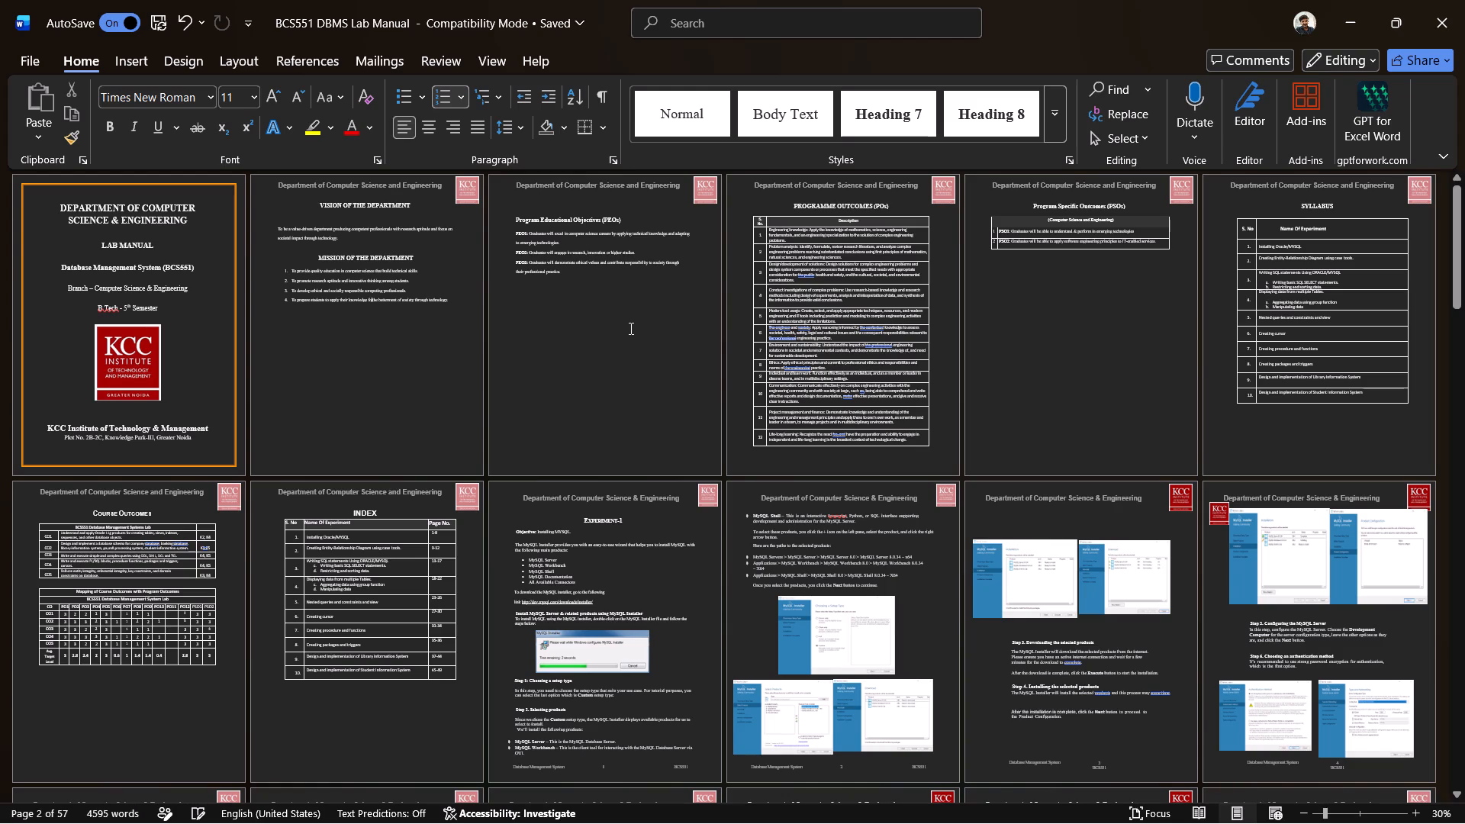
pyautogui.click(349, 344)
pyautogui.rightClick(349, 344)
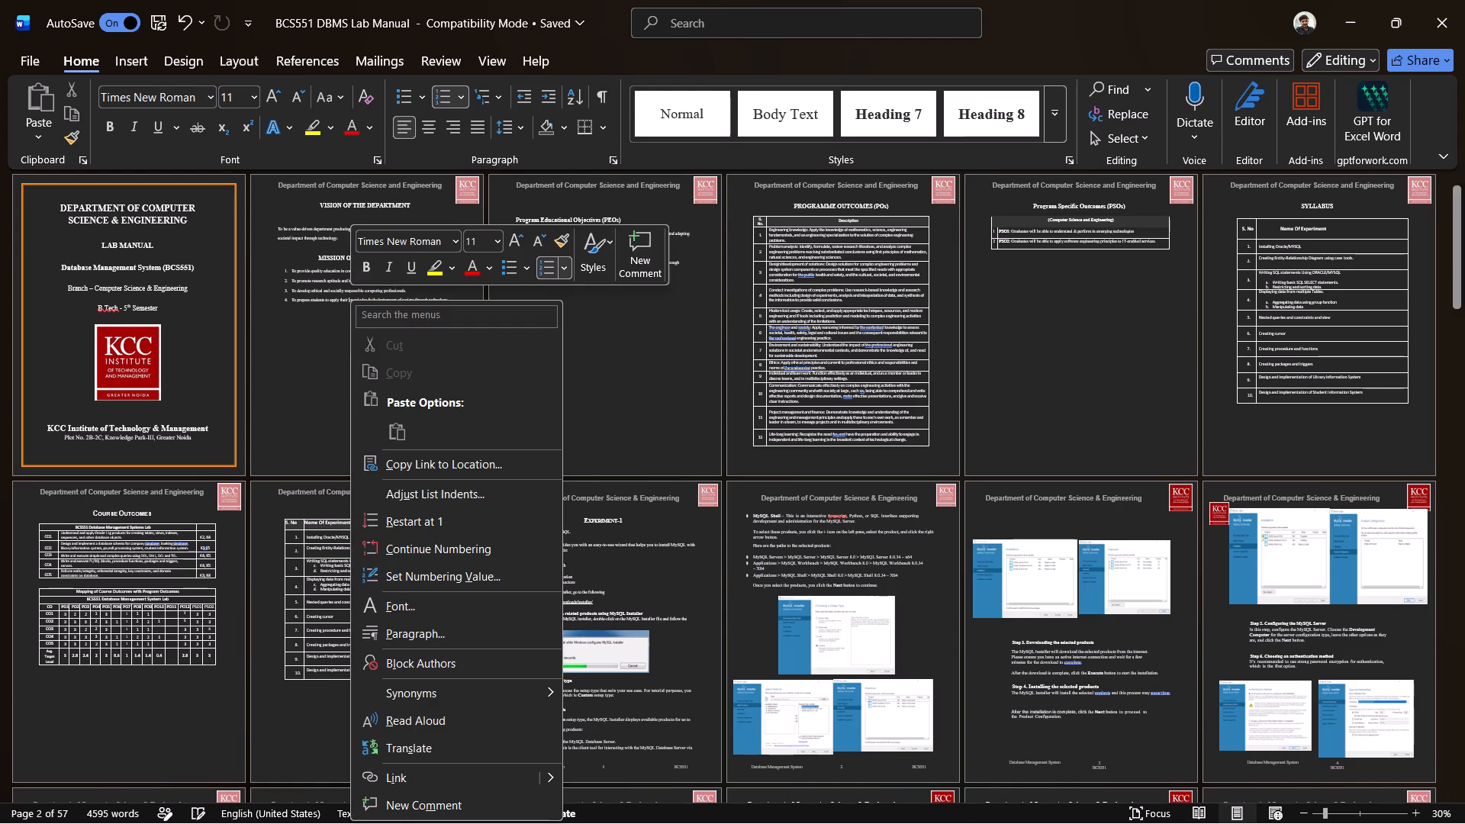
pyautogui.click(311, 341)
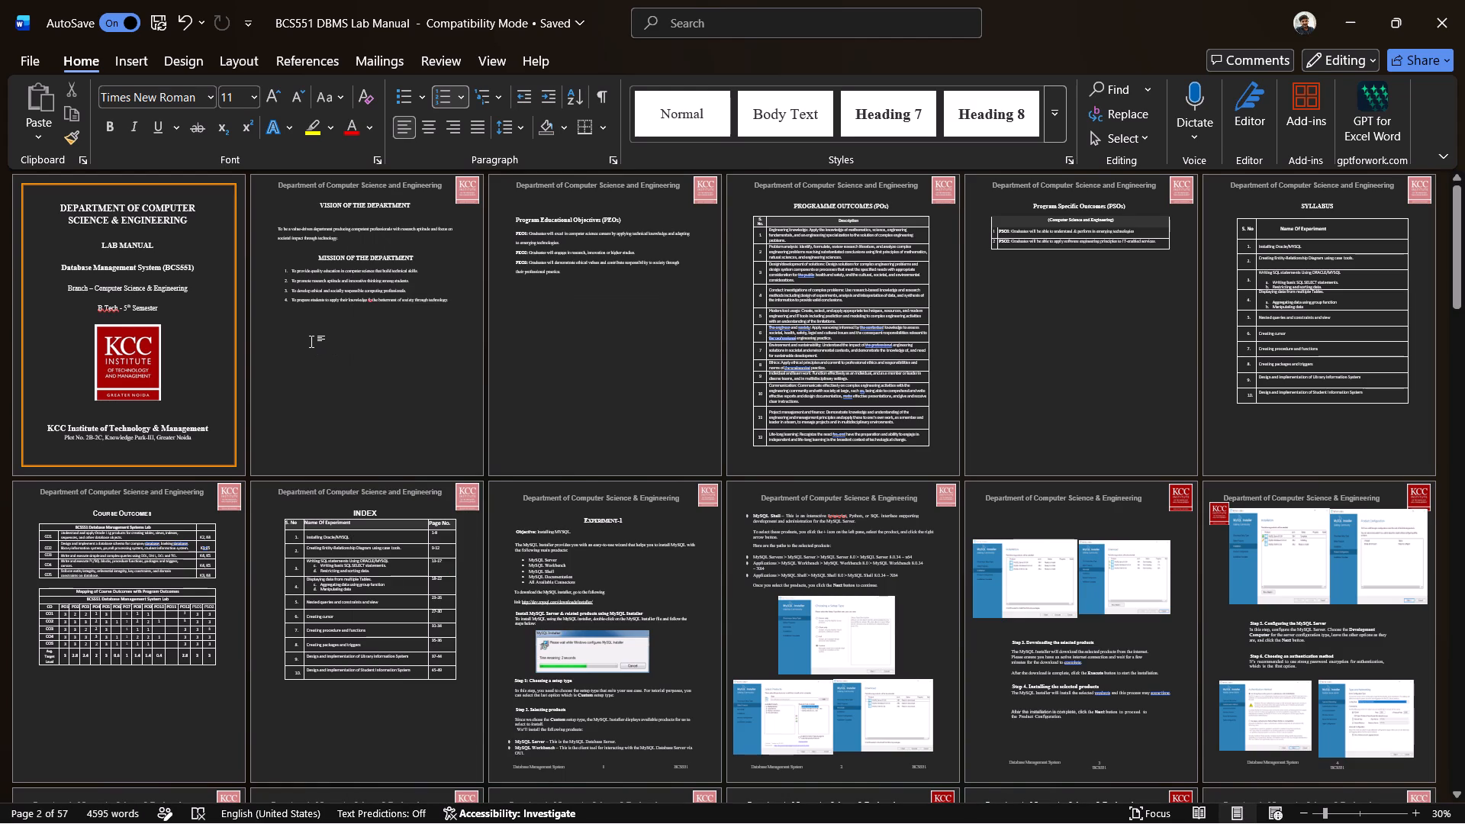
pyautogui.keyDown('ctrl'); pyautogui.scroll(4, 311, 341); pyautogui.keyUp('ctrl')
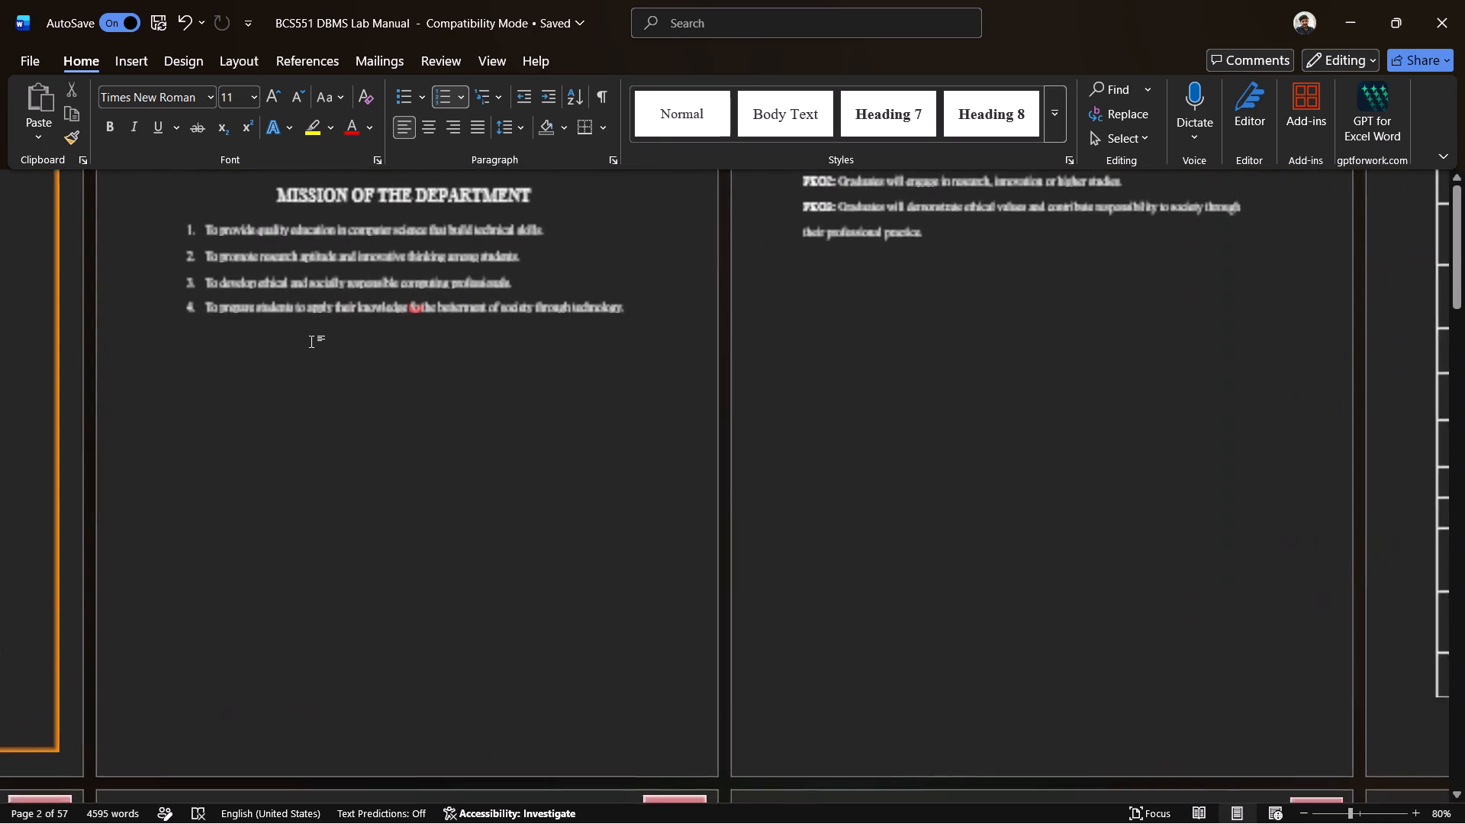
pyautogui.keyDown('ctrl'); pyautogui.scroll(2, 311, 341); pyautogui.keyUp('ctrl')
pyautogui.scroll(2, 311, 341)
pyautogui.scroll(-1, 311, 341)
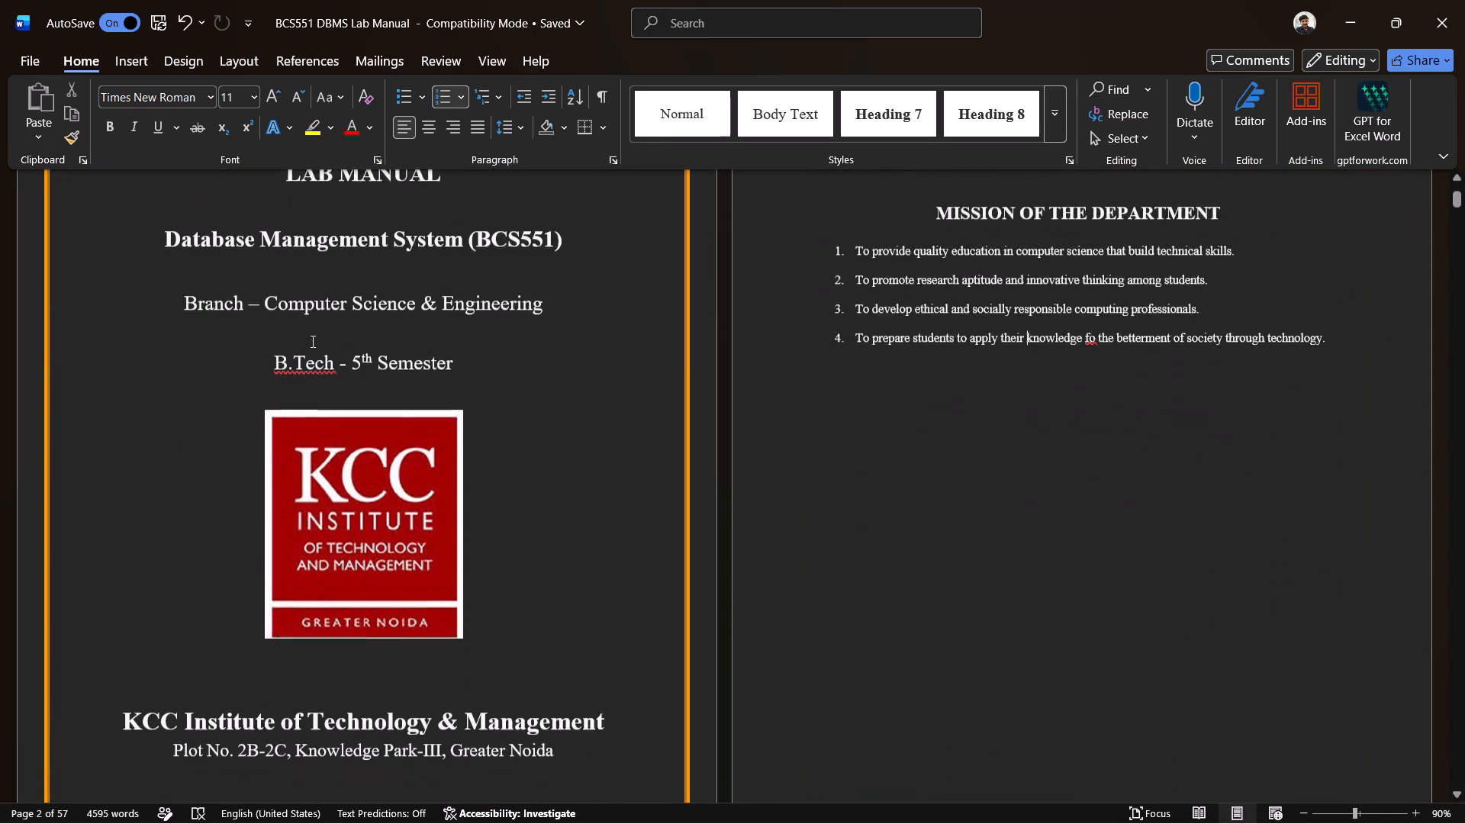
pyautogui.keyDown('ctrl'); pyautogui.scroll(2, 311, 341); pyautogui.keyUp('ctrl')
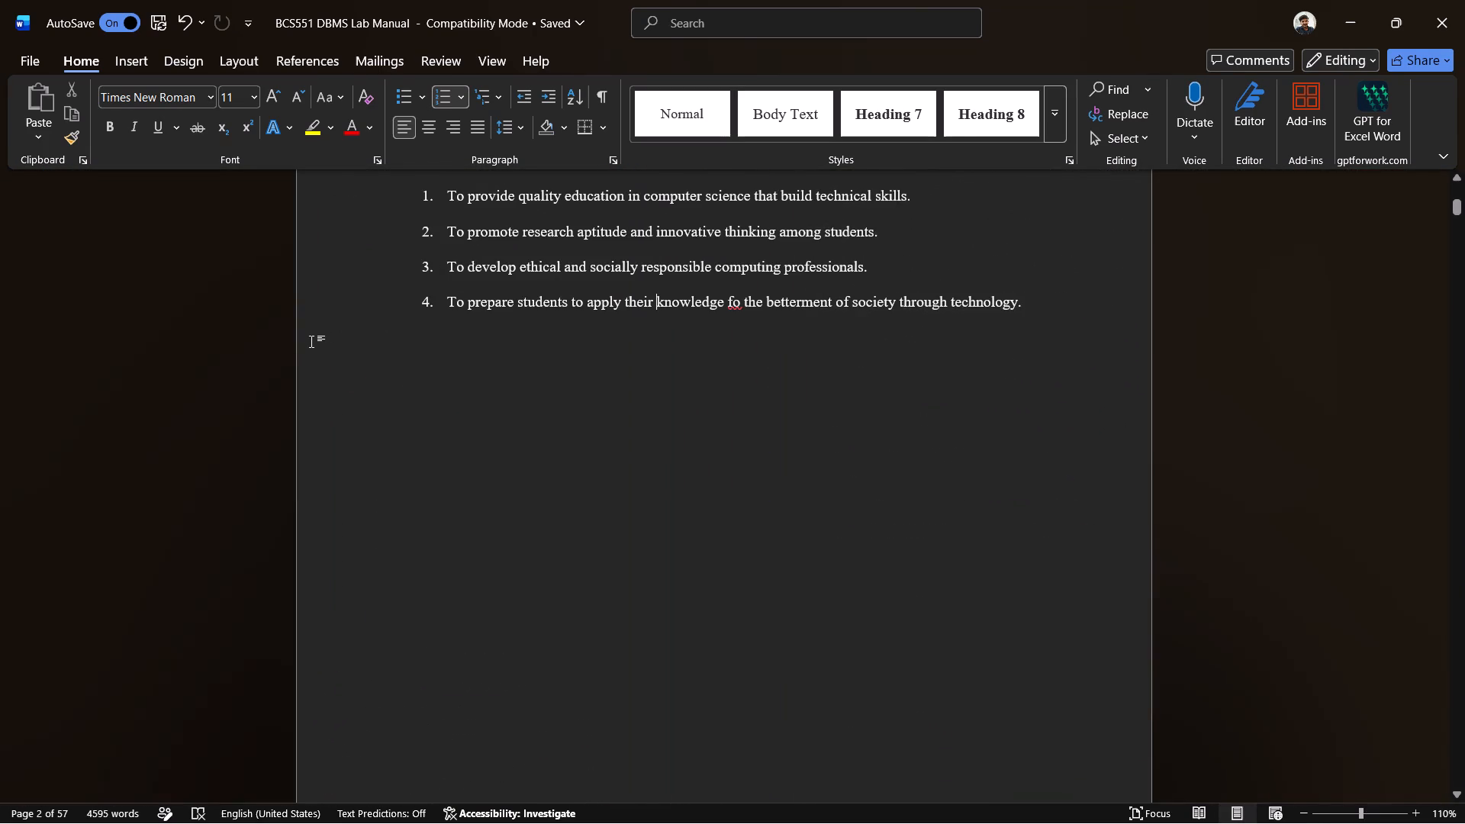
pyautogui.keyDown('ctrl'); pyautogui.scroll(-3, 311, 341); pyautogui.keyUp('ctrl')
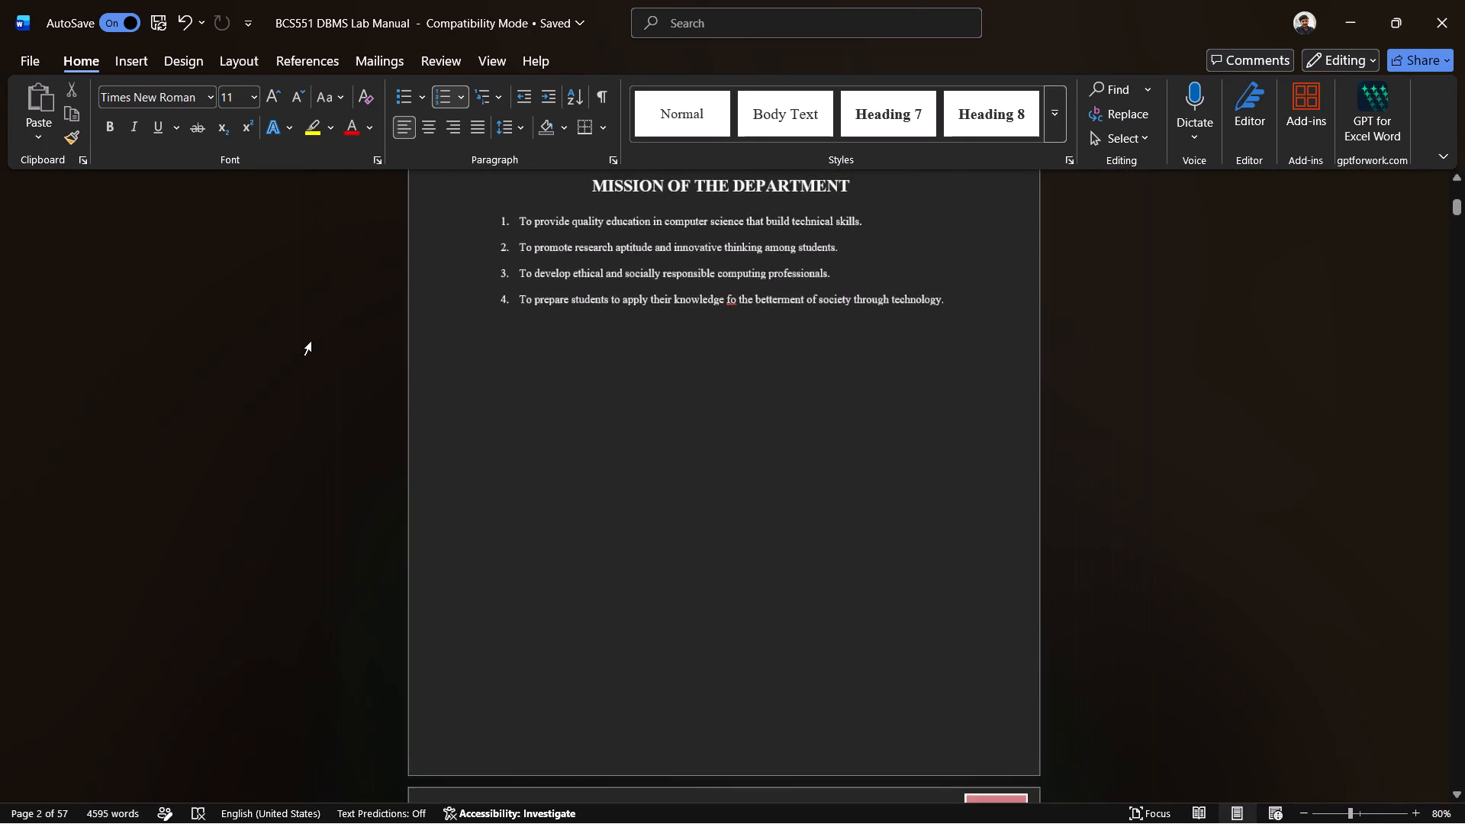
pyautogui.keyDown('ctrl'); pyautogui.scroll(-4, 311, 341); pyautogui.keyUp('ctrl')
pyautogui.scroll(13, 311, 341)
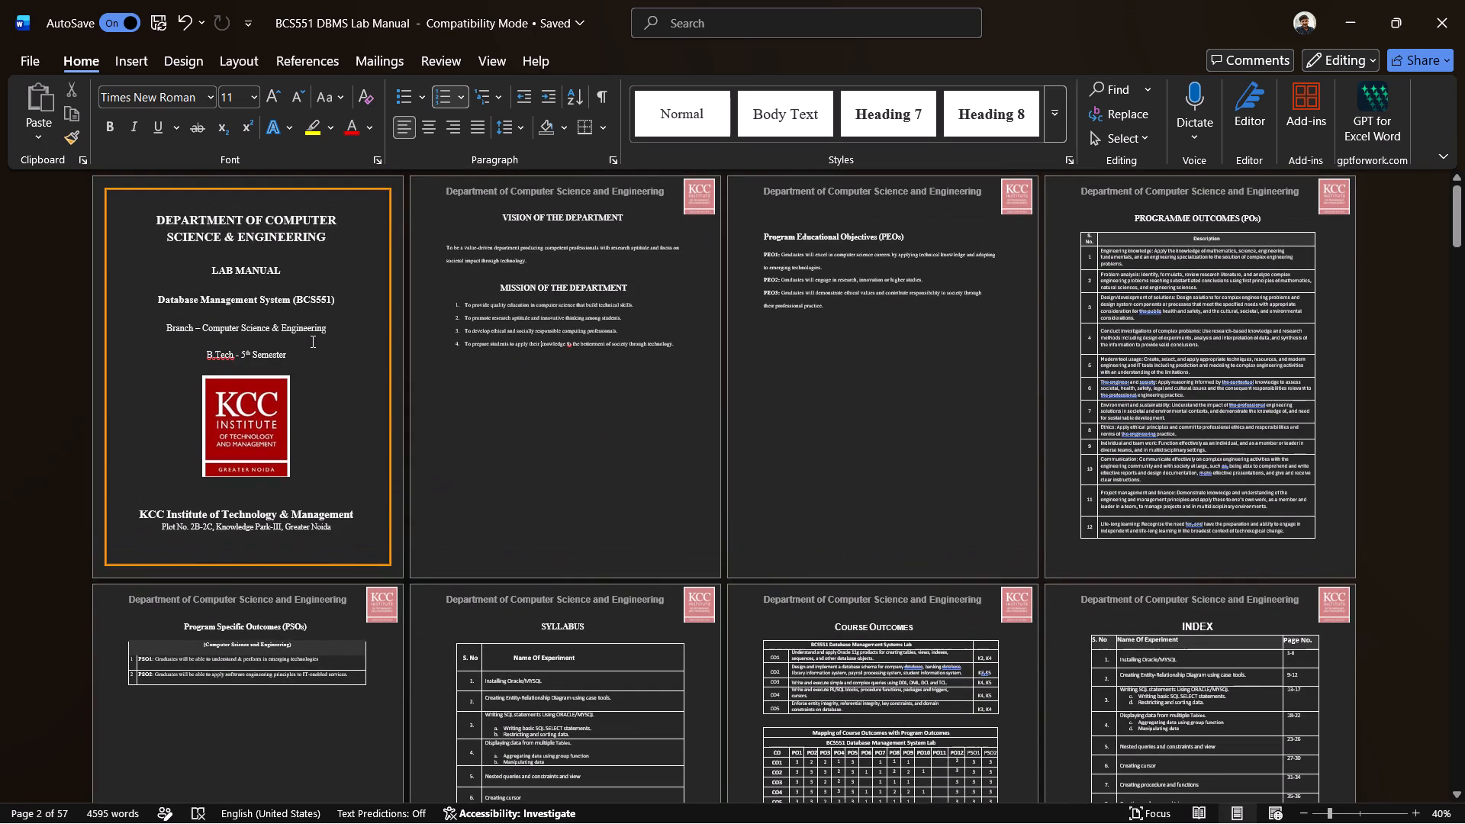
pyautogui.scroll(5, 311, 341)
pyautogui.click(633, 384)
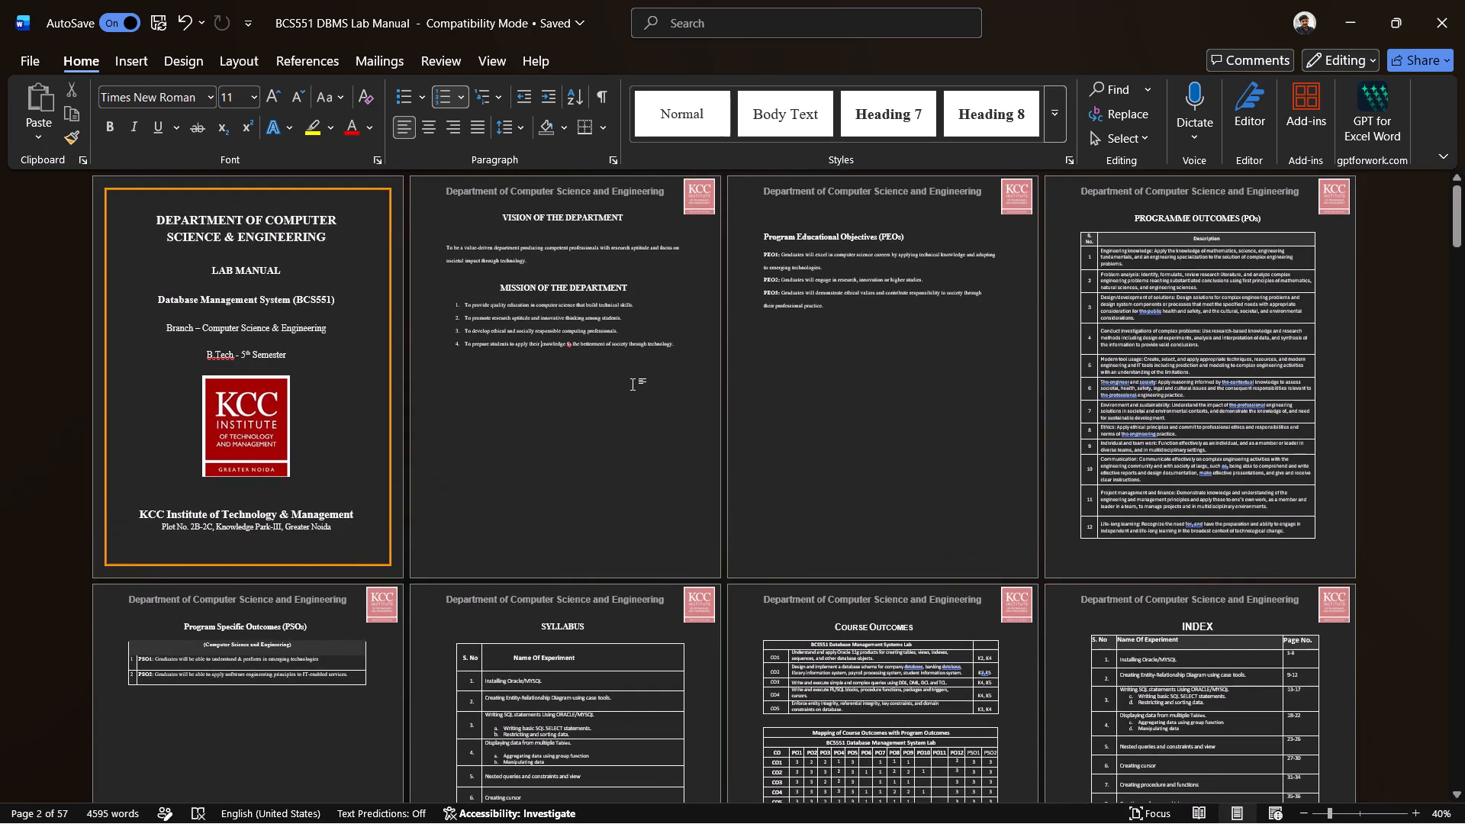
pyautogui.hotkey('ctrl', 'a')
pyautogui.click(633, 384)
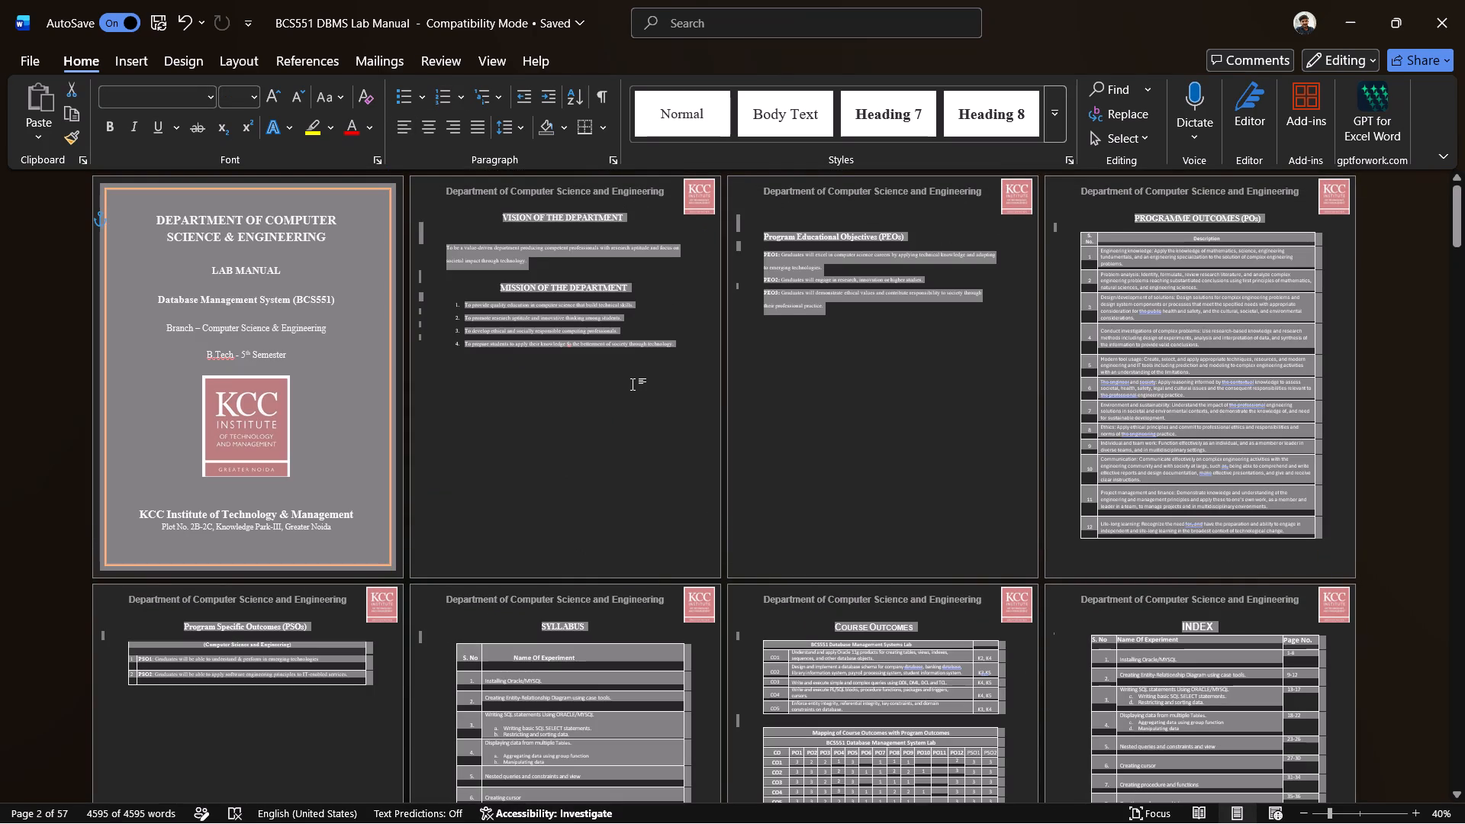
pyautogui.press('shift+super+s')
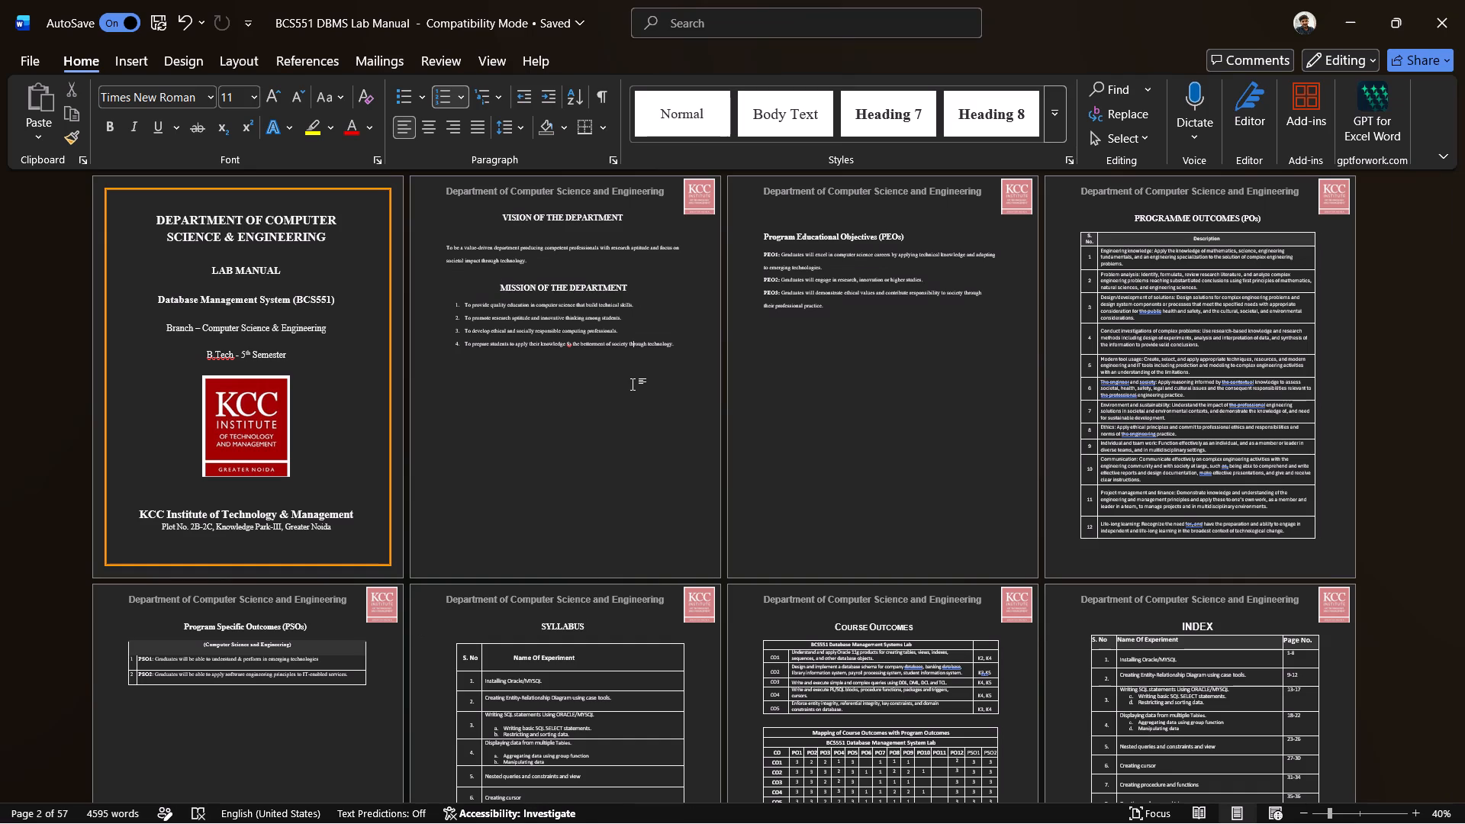
# Delete the whole VISION OF THE DEPARTMENT and MISSION OF THE DEPARTMENT text from the second page.
pyautogui.moveTo(680, 358); pyautogui.dragTo(564, 261)
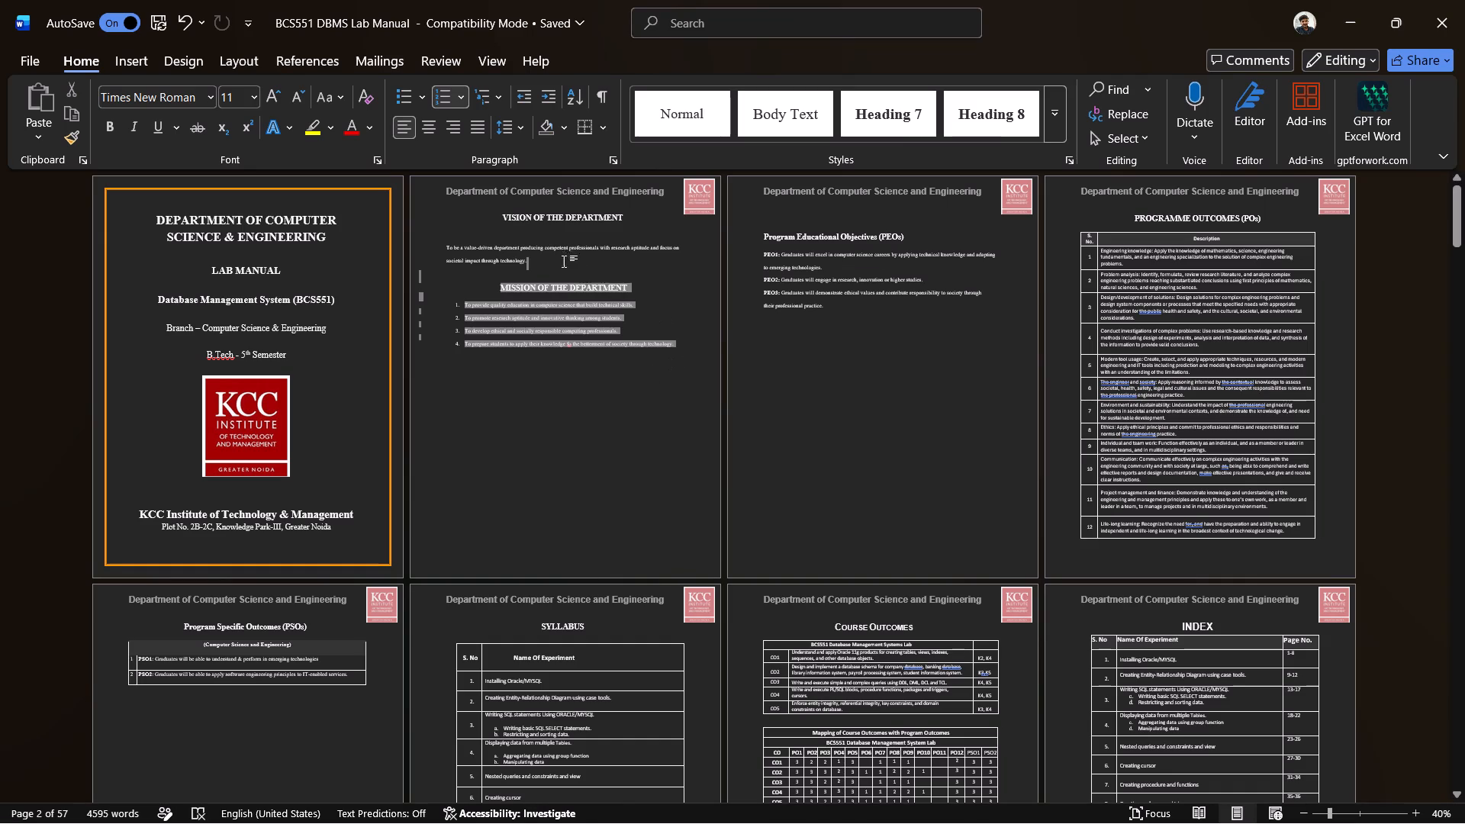
pyautogui.moveTo(564, 261); pyautogui.dragTo(442, 187)
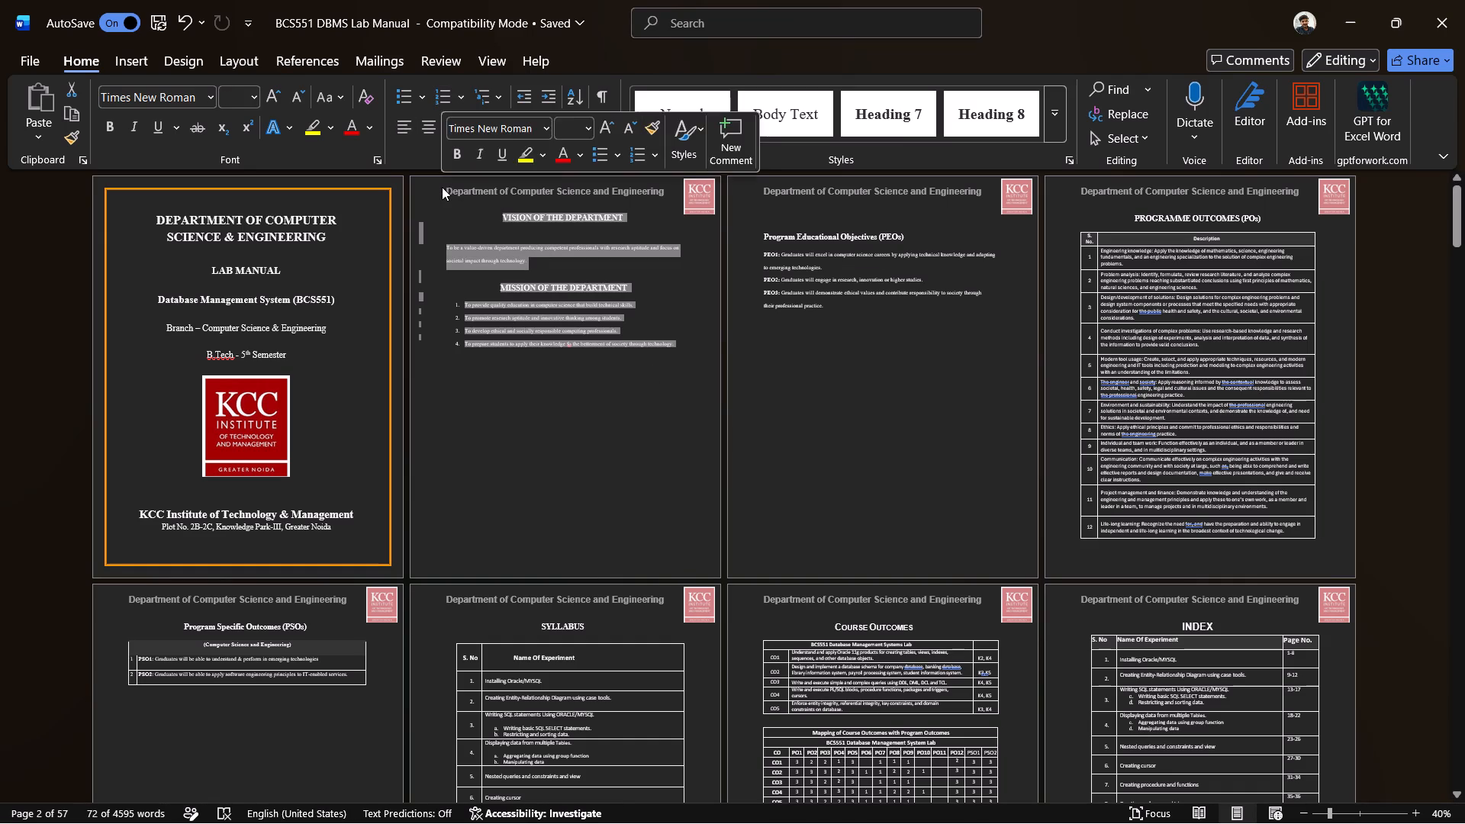
pyautogui.press('BackSpace')
pyautogui.press('BackSpace')
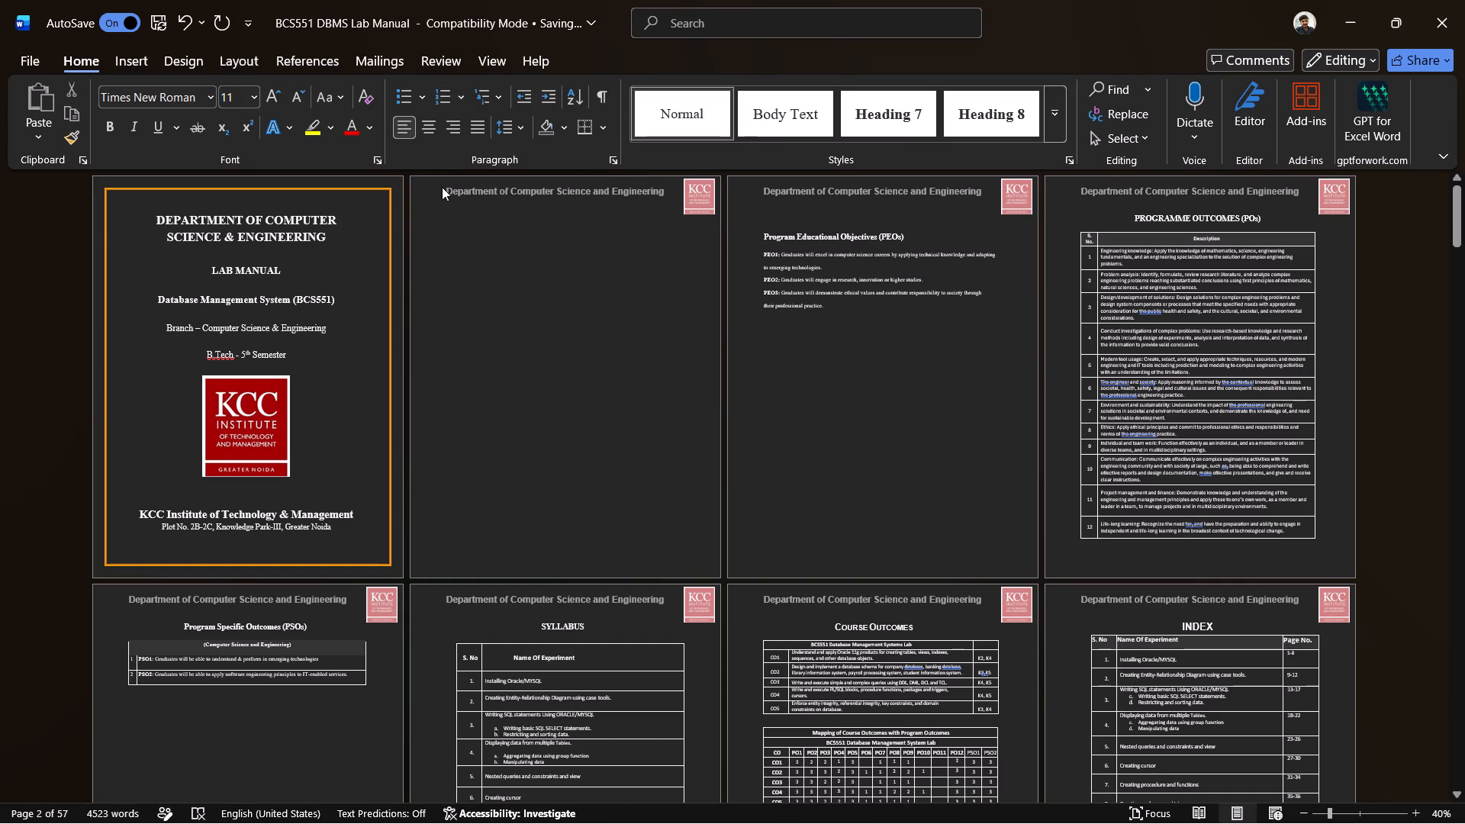
pyautogui.doubleClick(581, 287)
pyautogui.click(581, 287)
# Open the section 2 header for editing and try to clear its entire contents.
pyautogui.doubleClick(693, 198)
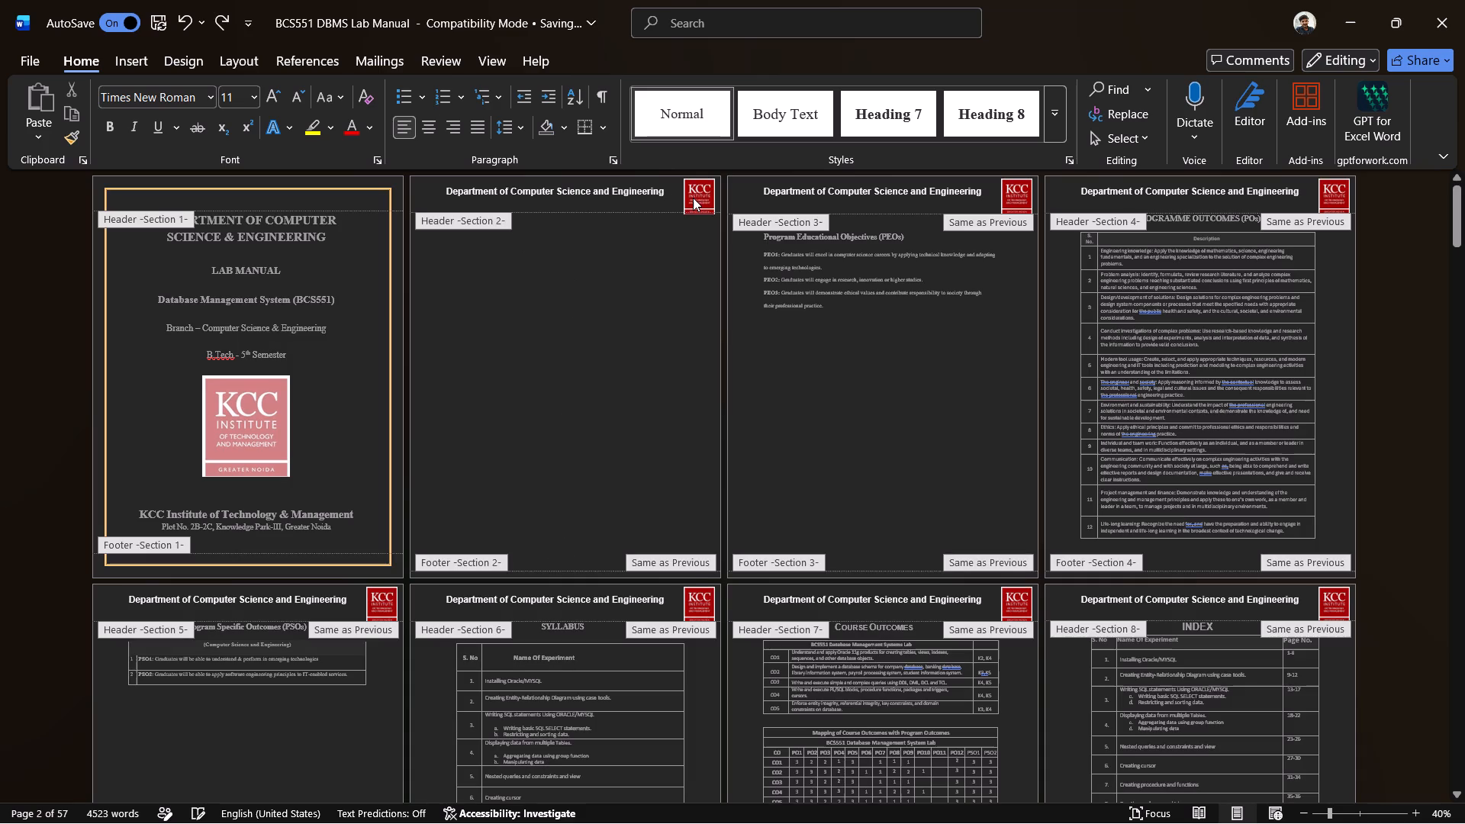
pyautogui.rightClick(632, 288)
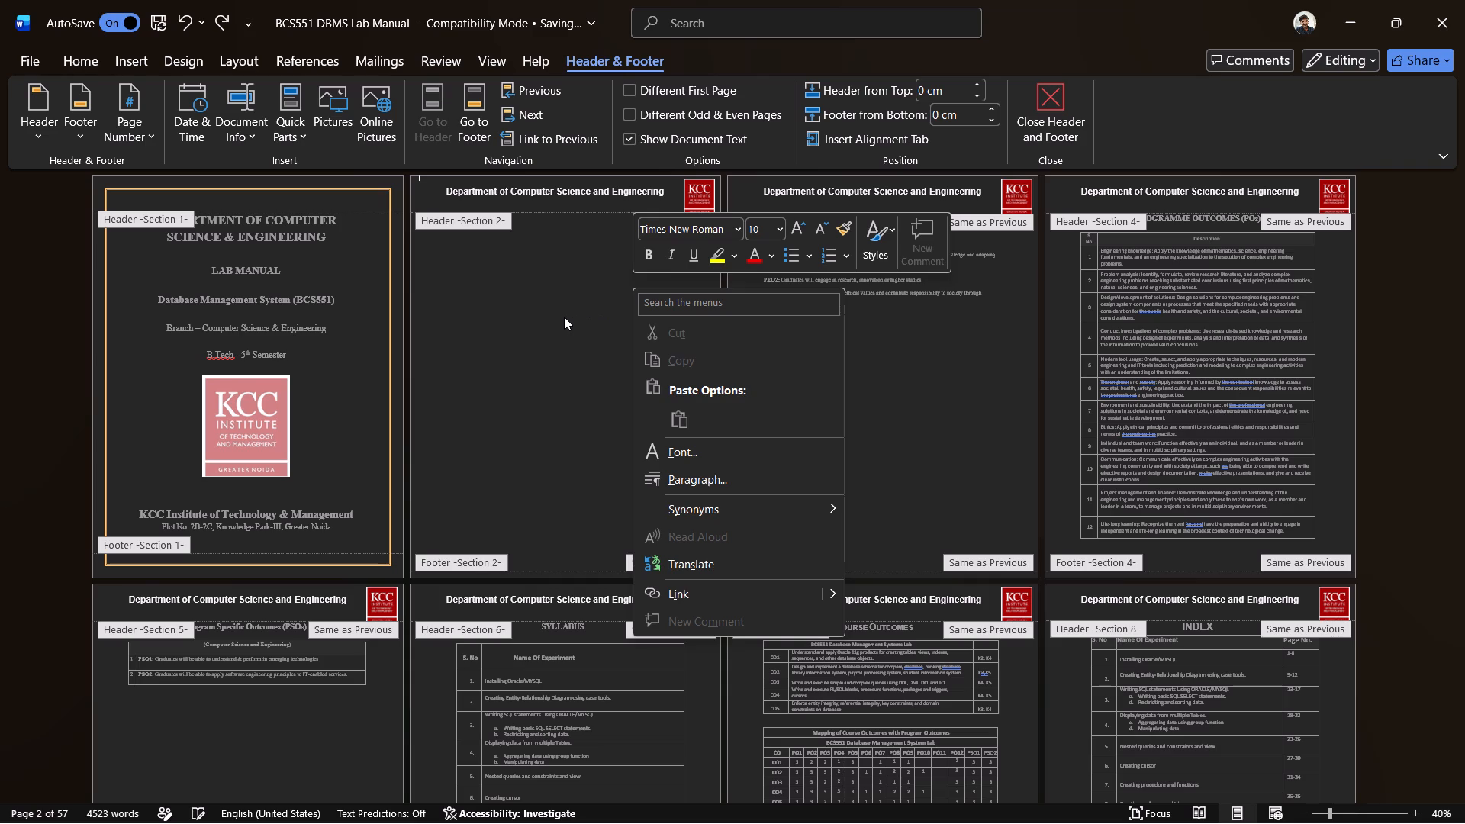
pyautogui.click(564, 317)
pyautogui.rightClick(564, 317)
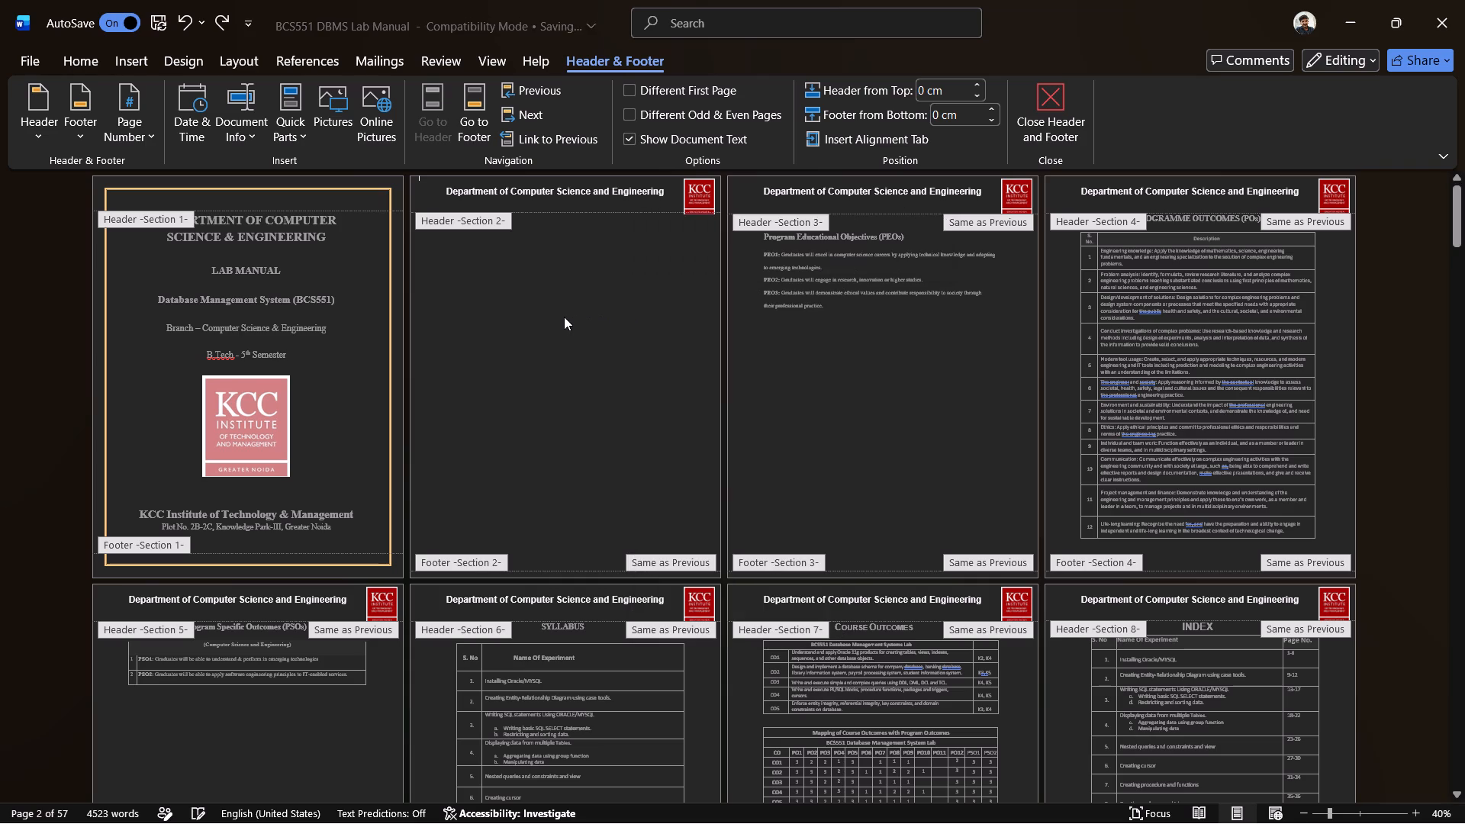
pyautogui.click(496, 312)
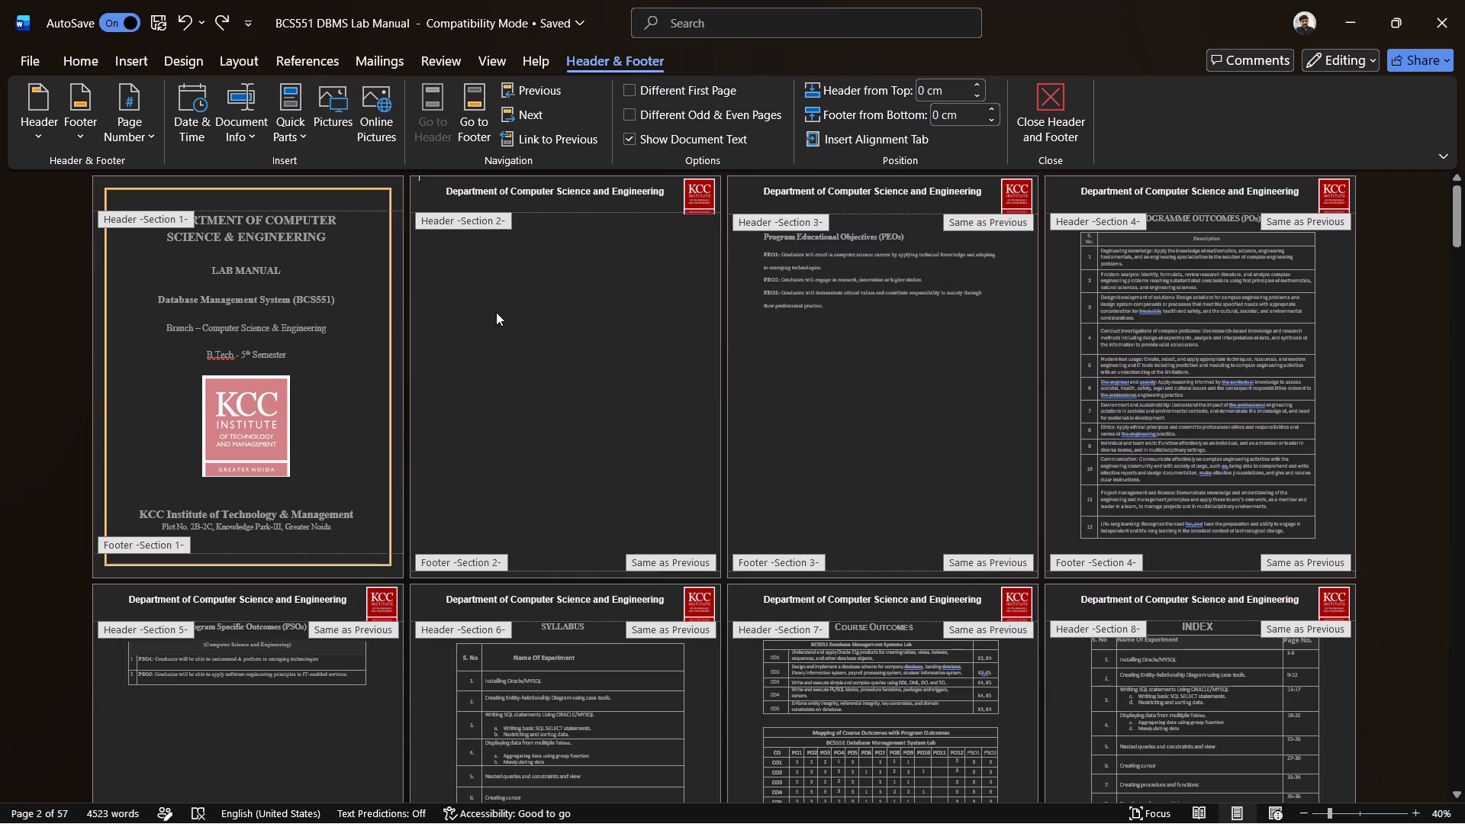
pyautogui.click(66, 54)
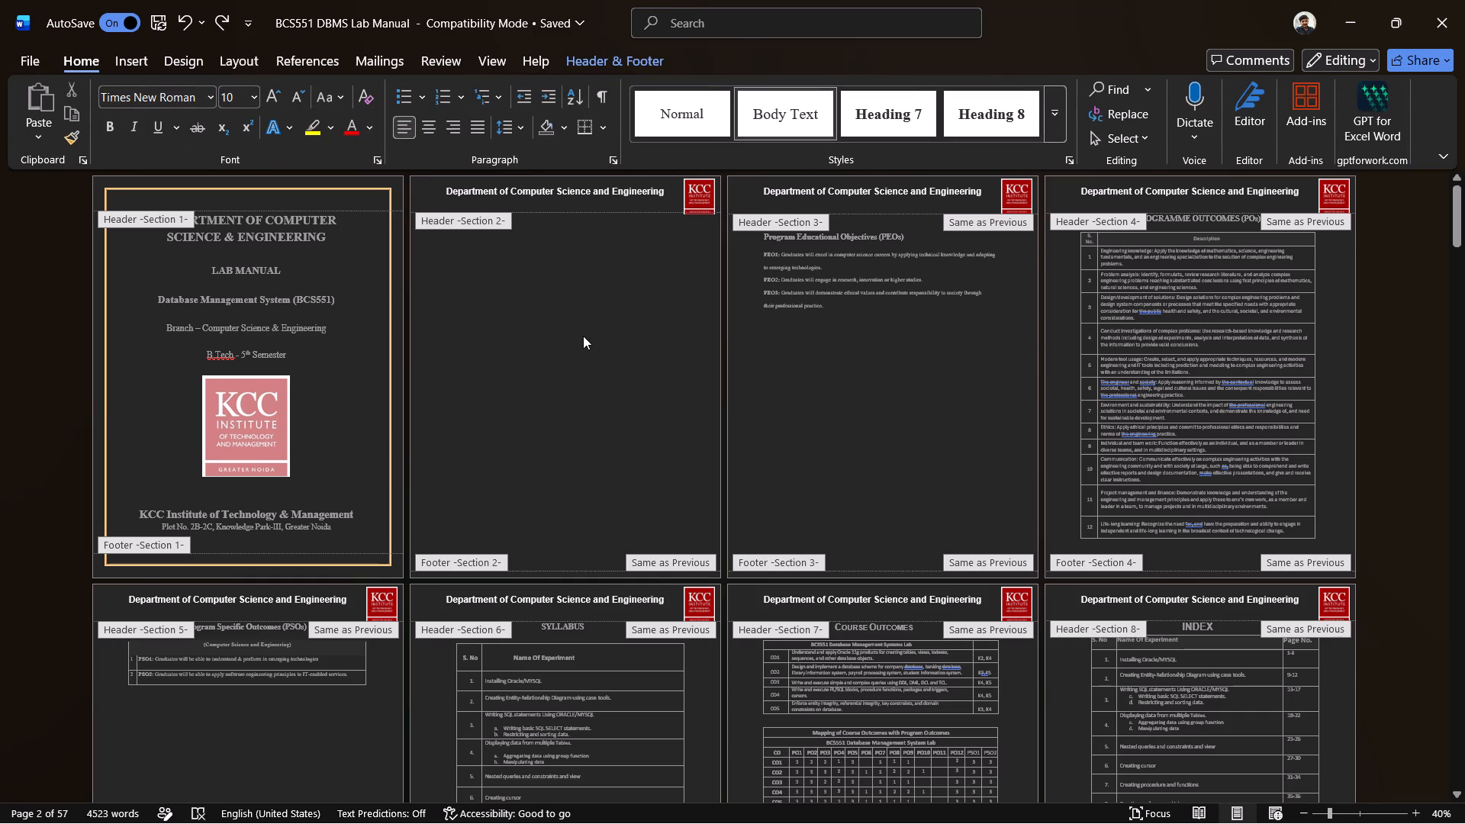
pyautogui.click(583, 336)
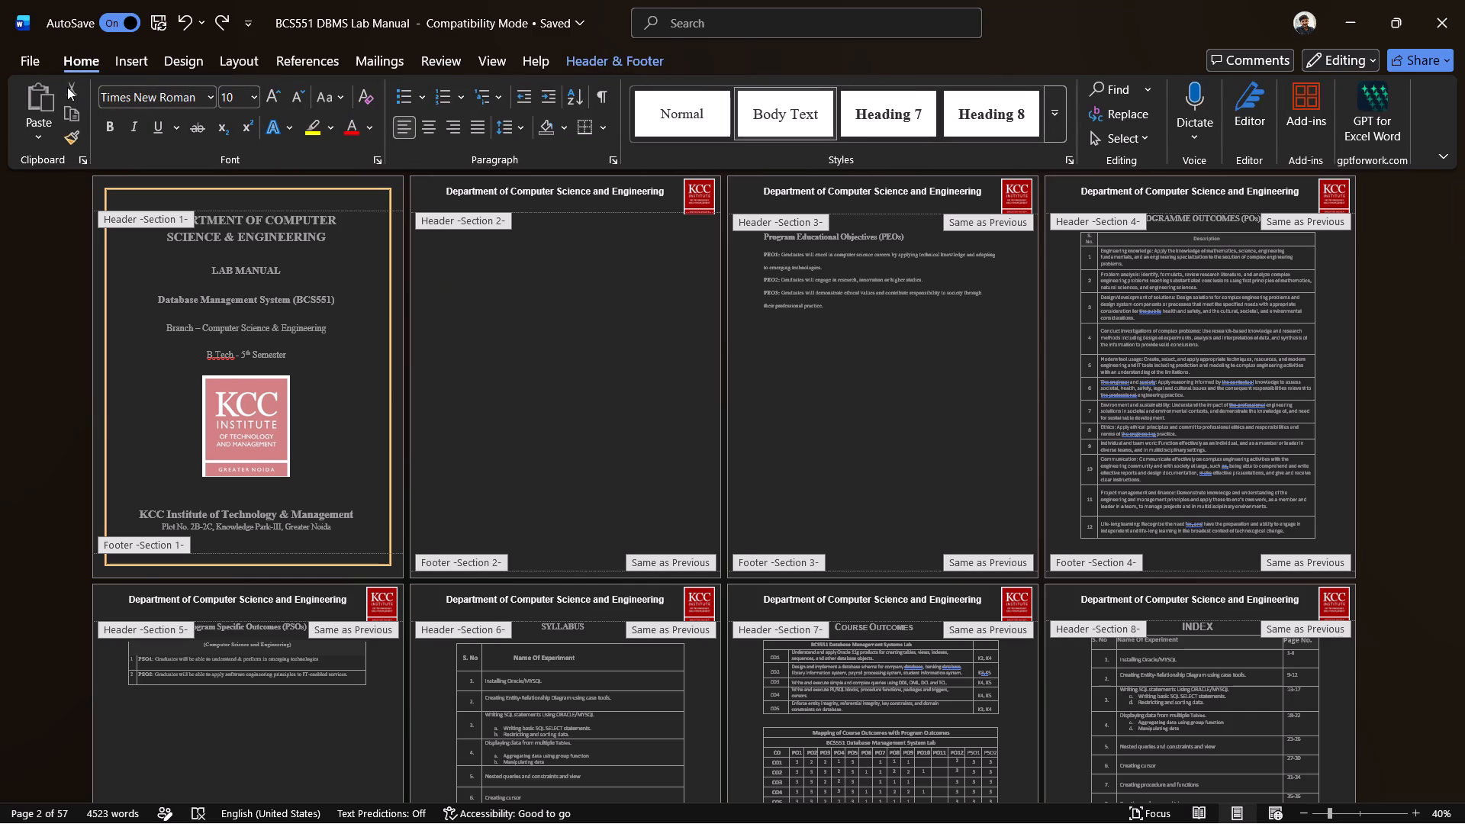
pyautogui.click(67, 87)
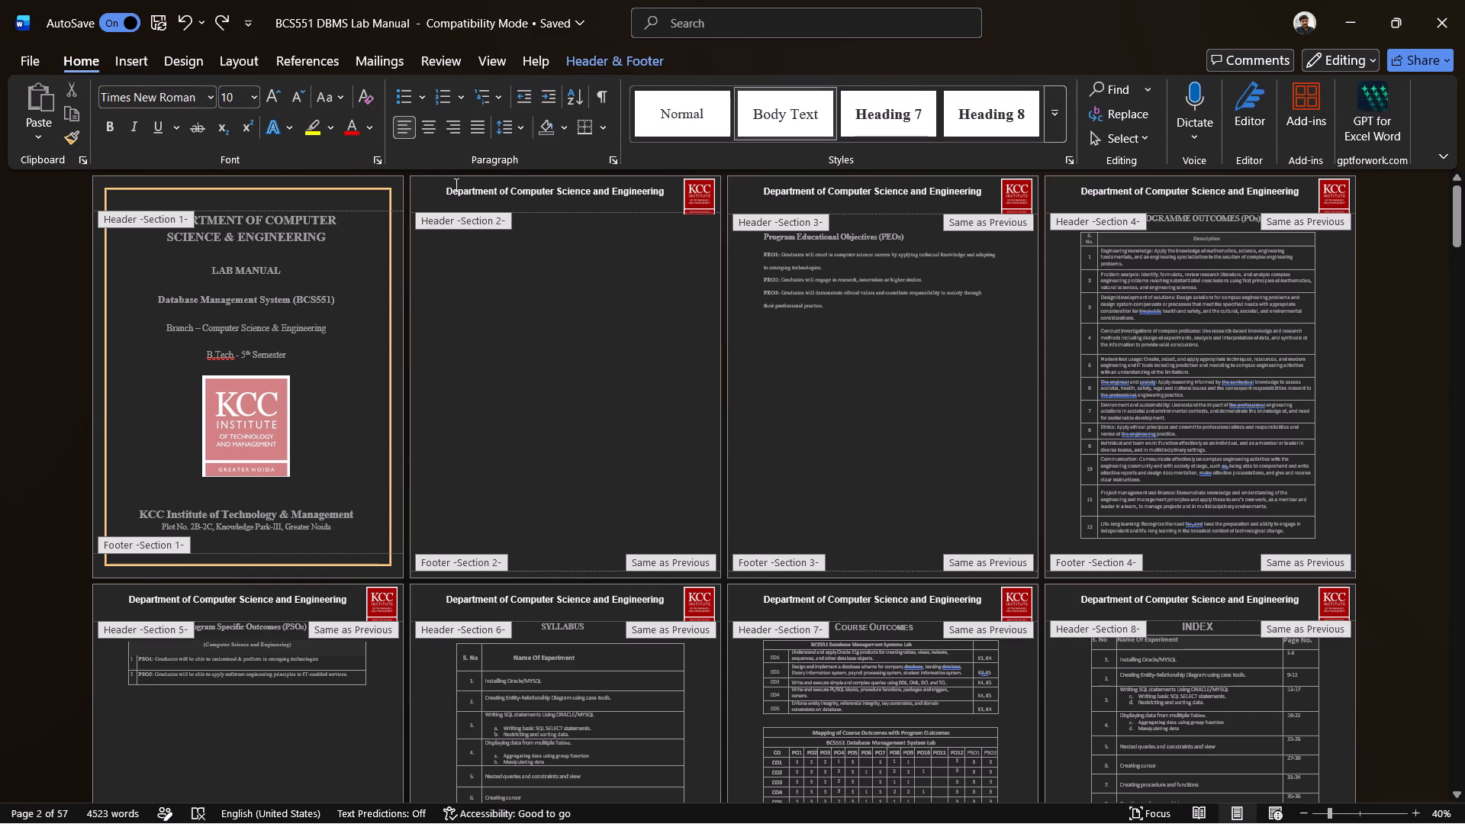
pyautogui.hotkey('ctrl', 'a')
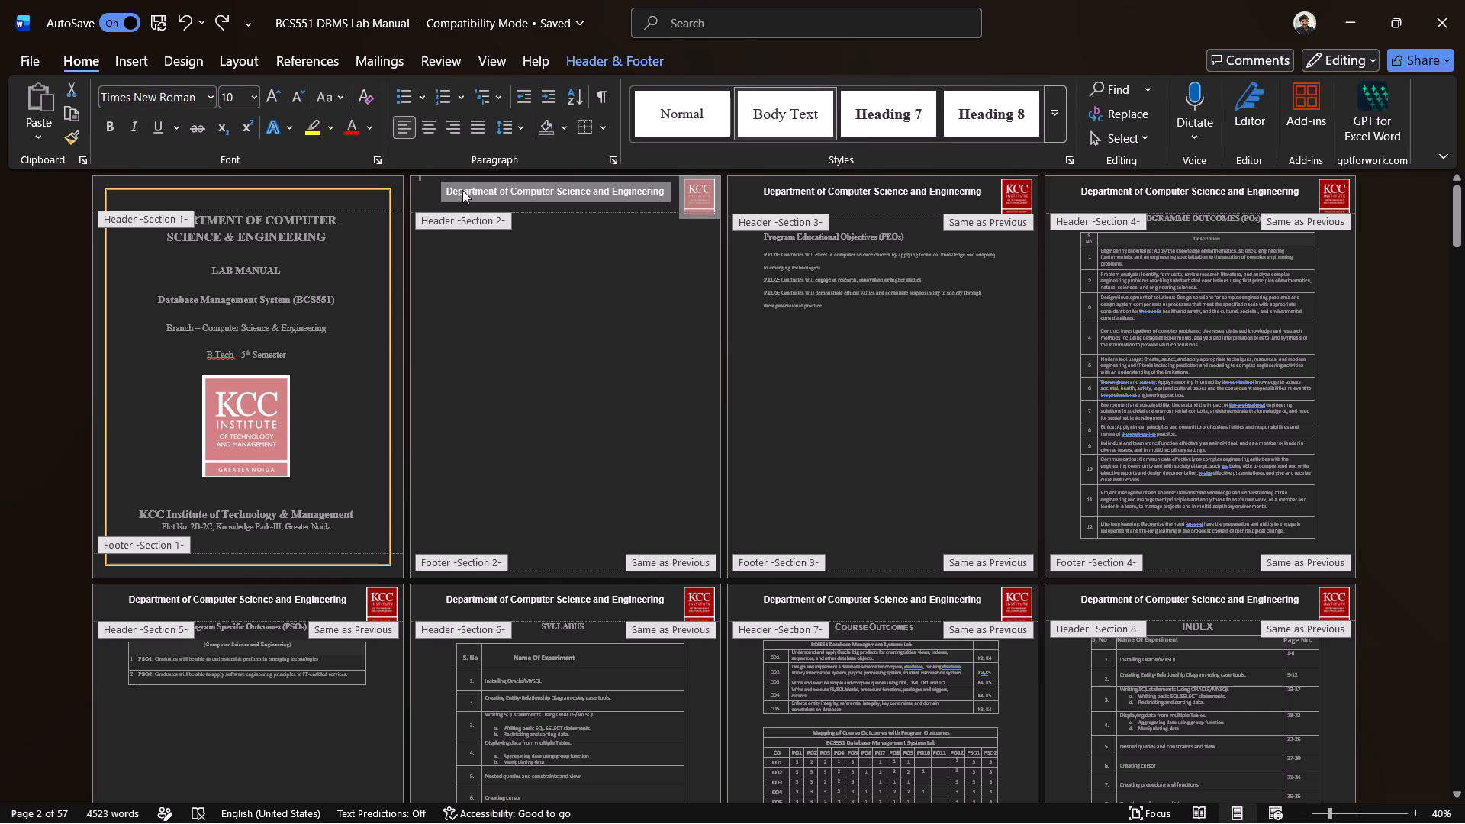
pyautogui.press('BackSpace')
pyautogui.press('BackSpace')
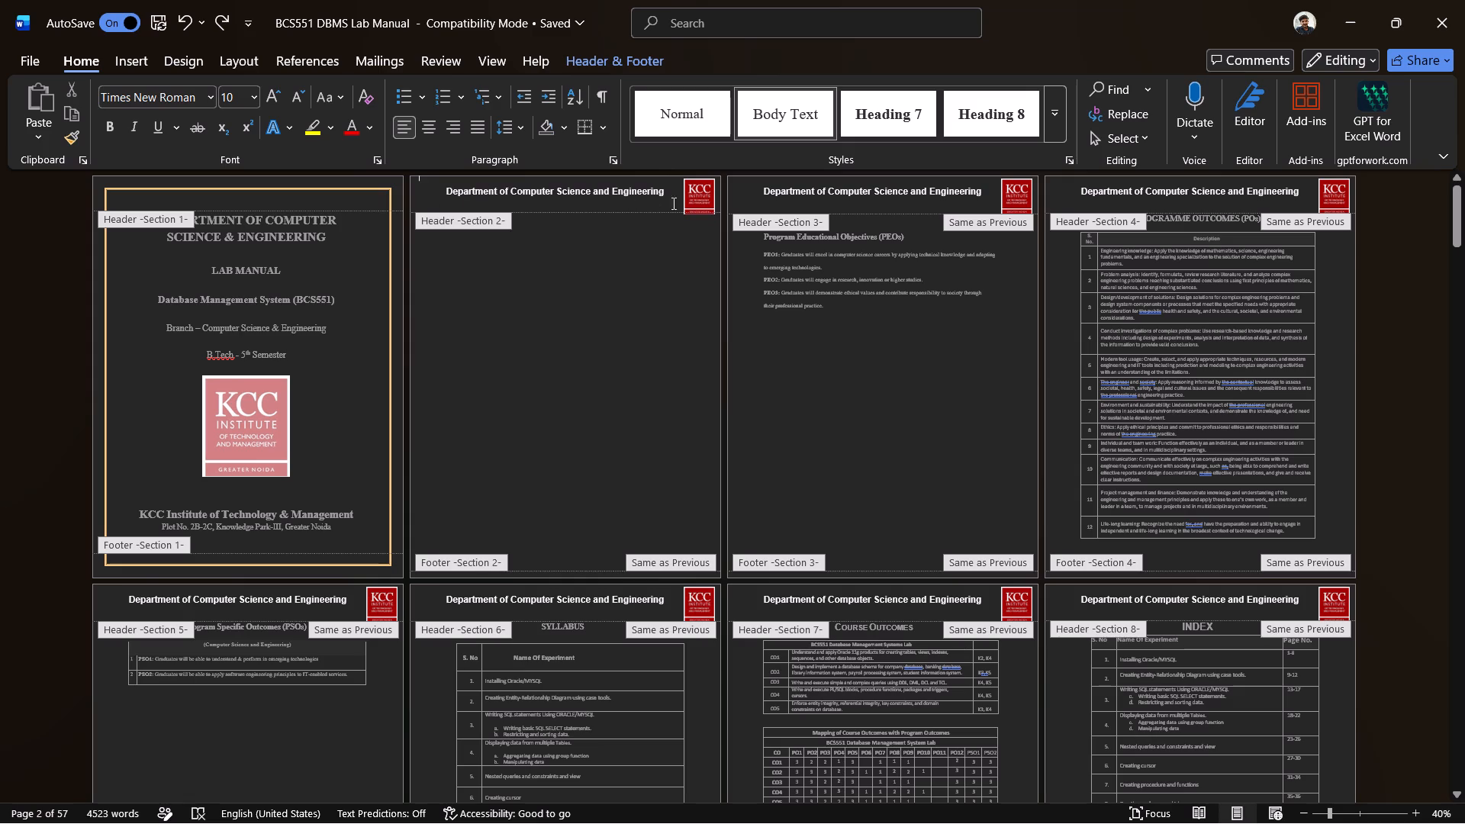
# Delete the KCC logo from the section 2 header.
pyautogui.doubleClick(704, 207)
pyautogui.press('BackSpace')
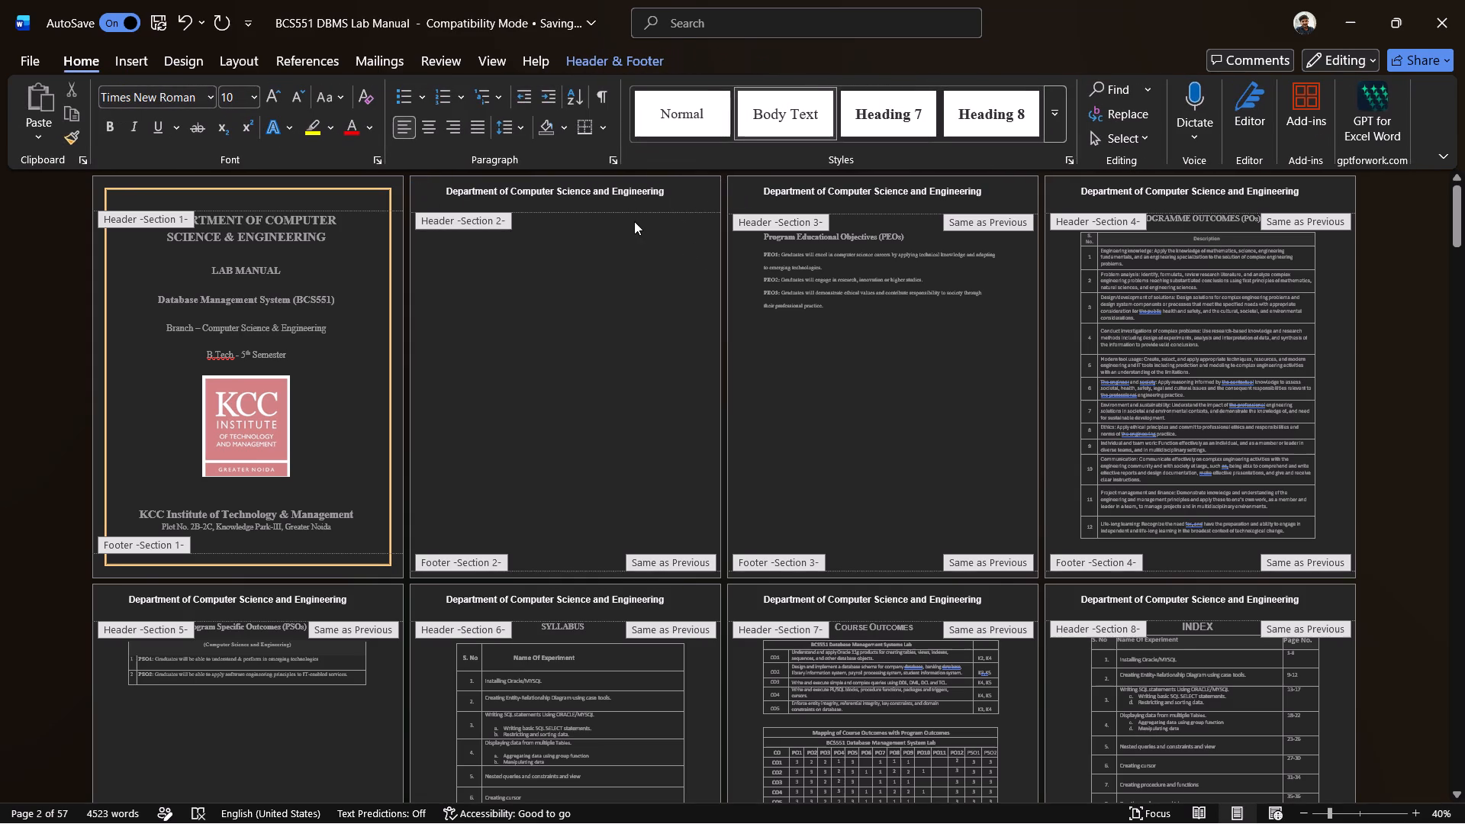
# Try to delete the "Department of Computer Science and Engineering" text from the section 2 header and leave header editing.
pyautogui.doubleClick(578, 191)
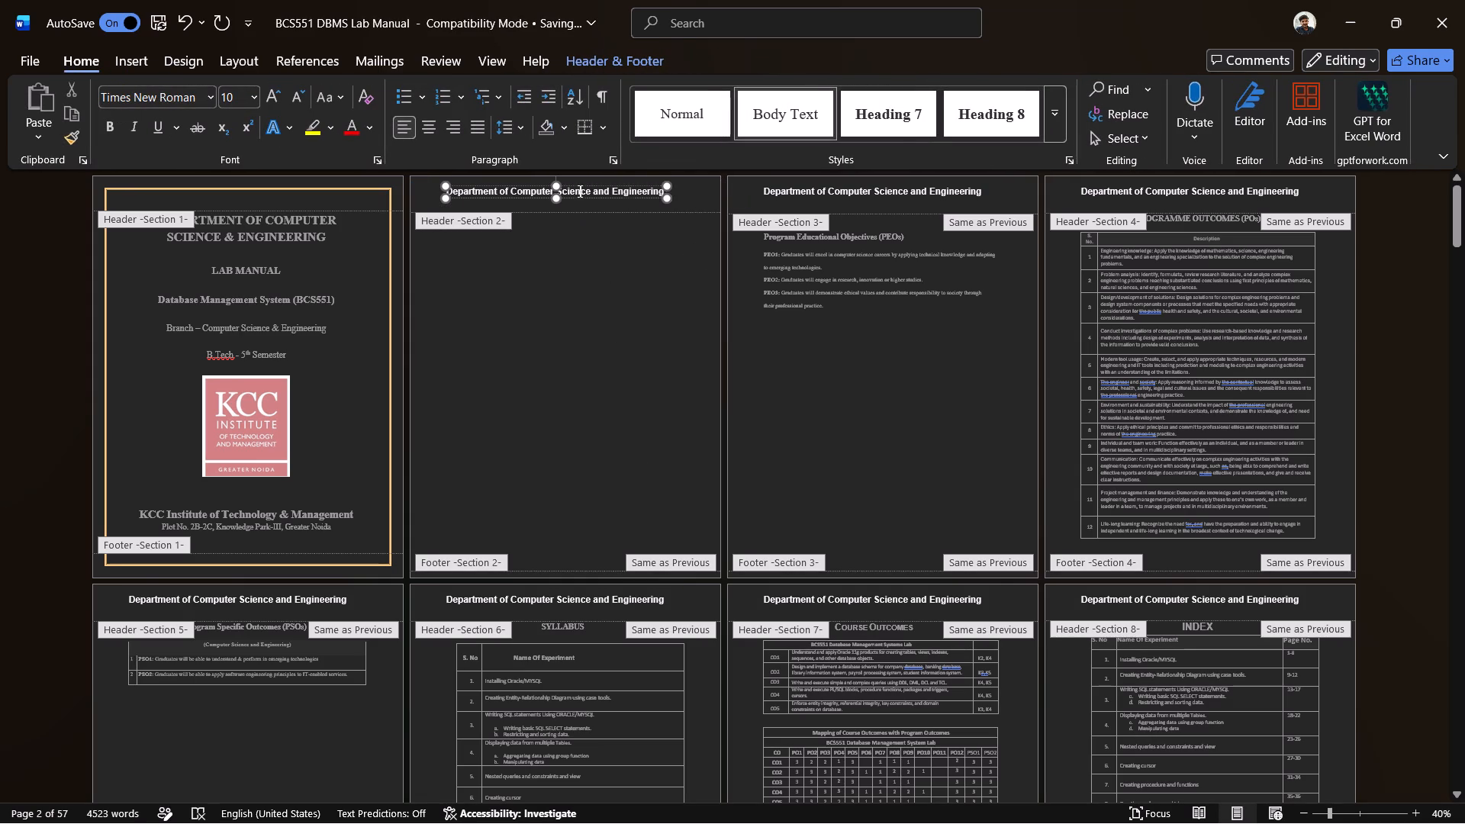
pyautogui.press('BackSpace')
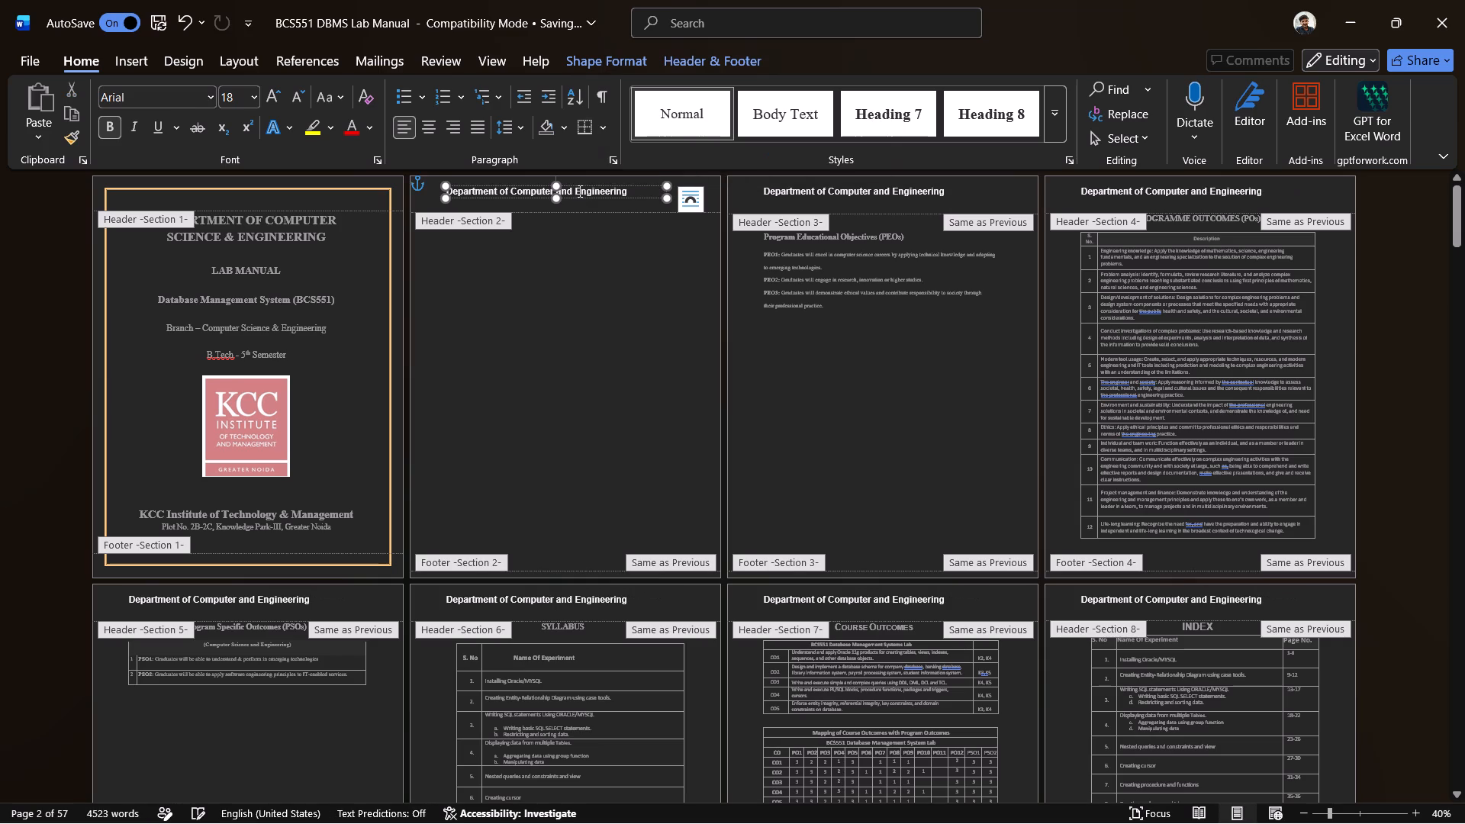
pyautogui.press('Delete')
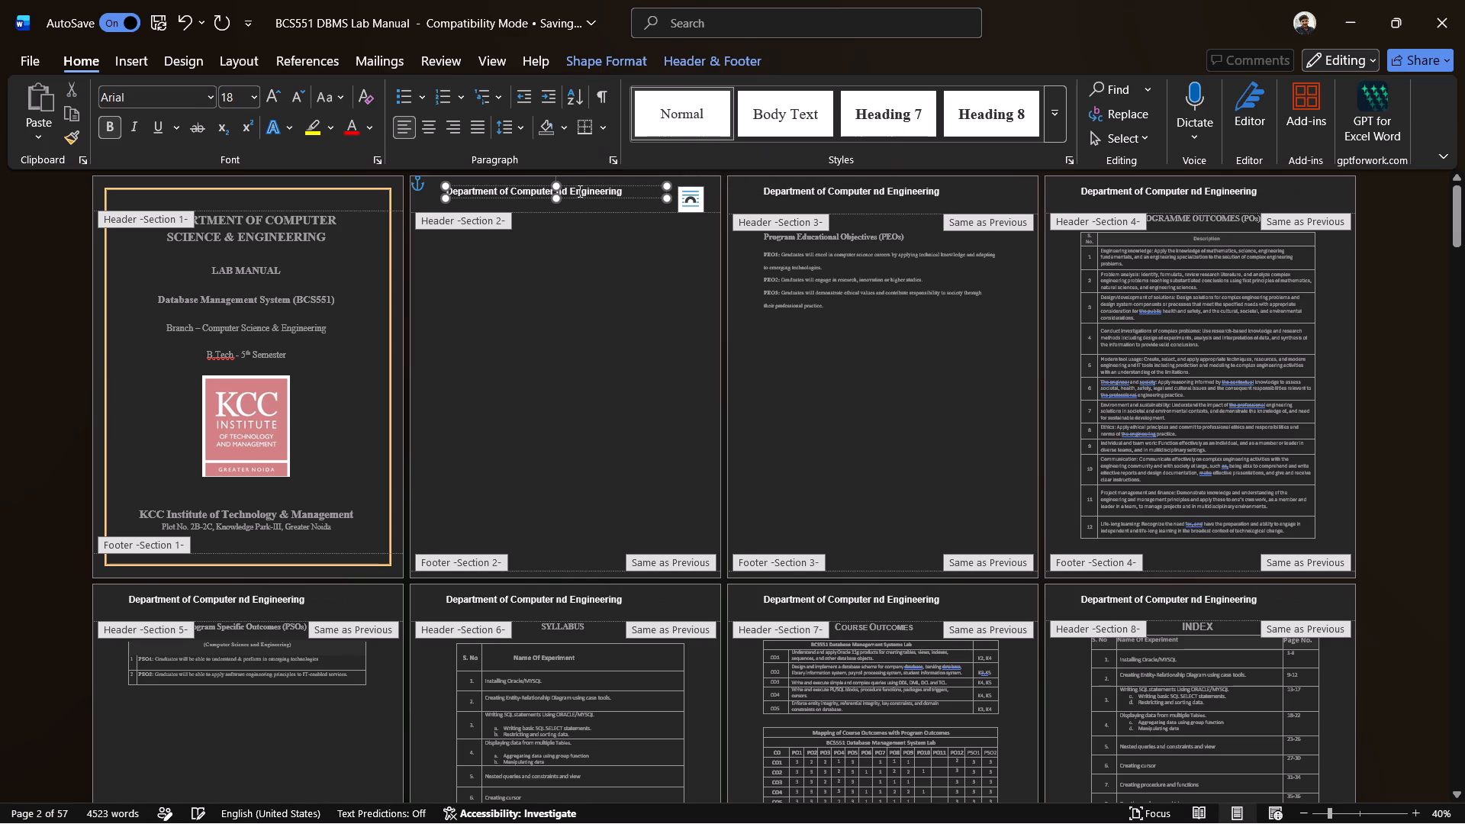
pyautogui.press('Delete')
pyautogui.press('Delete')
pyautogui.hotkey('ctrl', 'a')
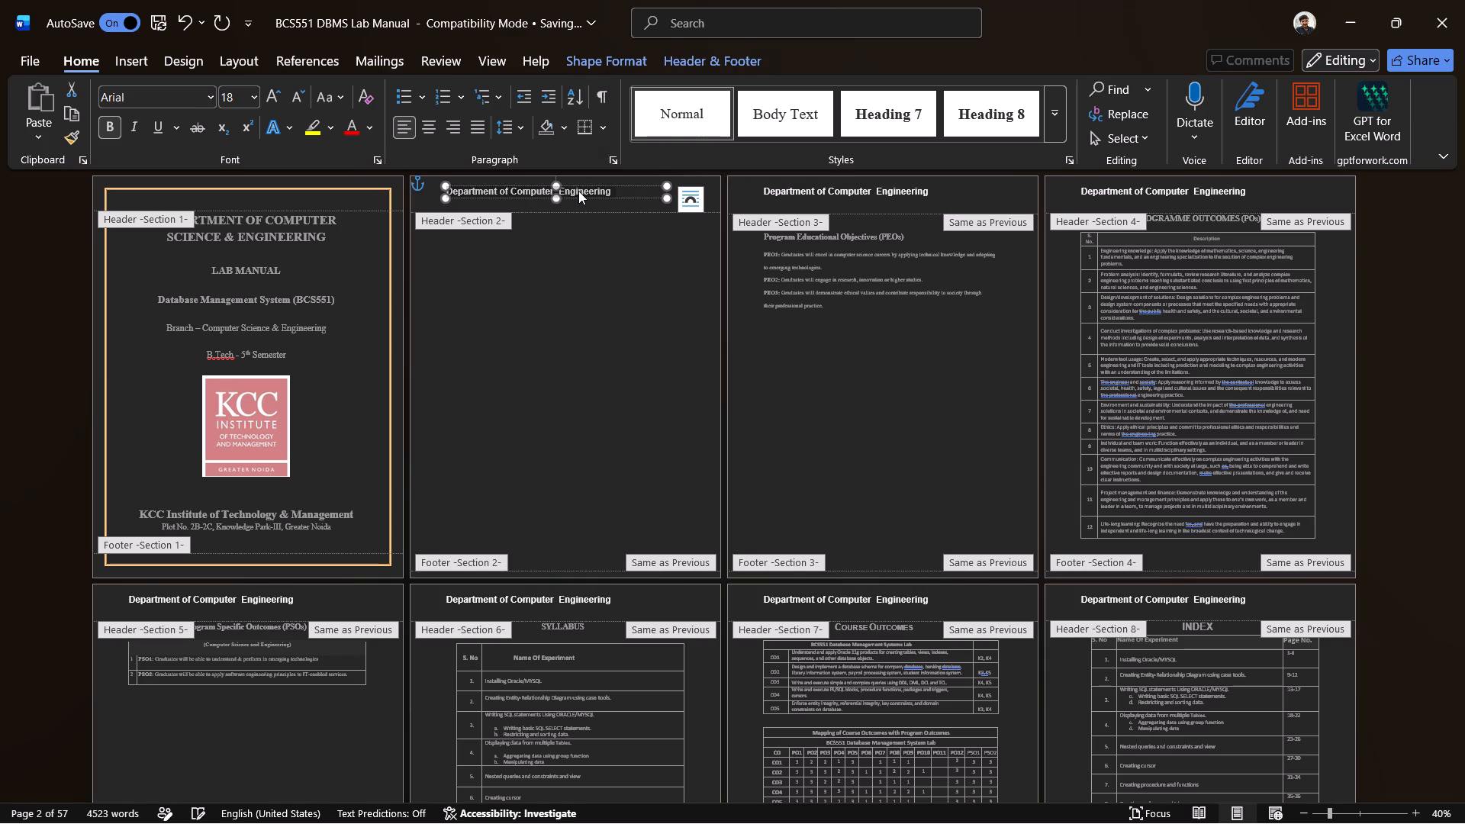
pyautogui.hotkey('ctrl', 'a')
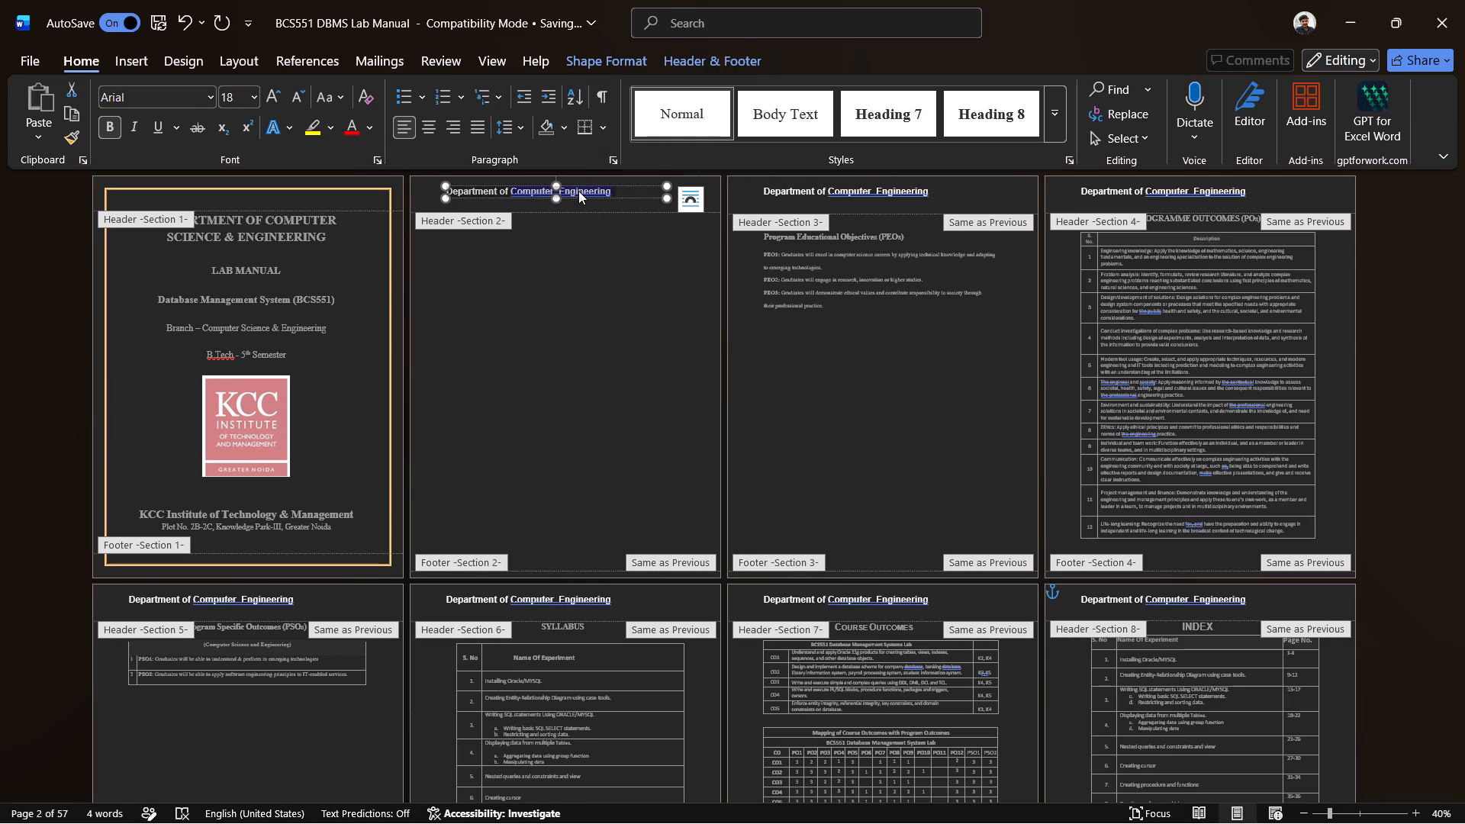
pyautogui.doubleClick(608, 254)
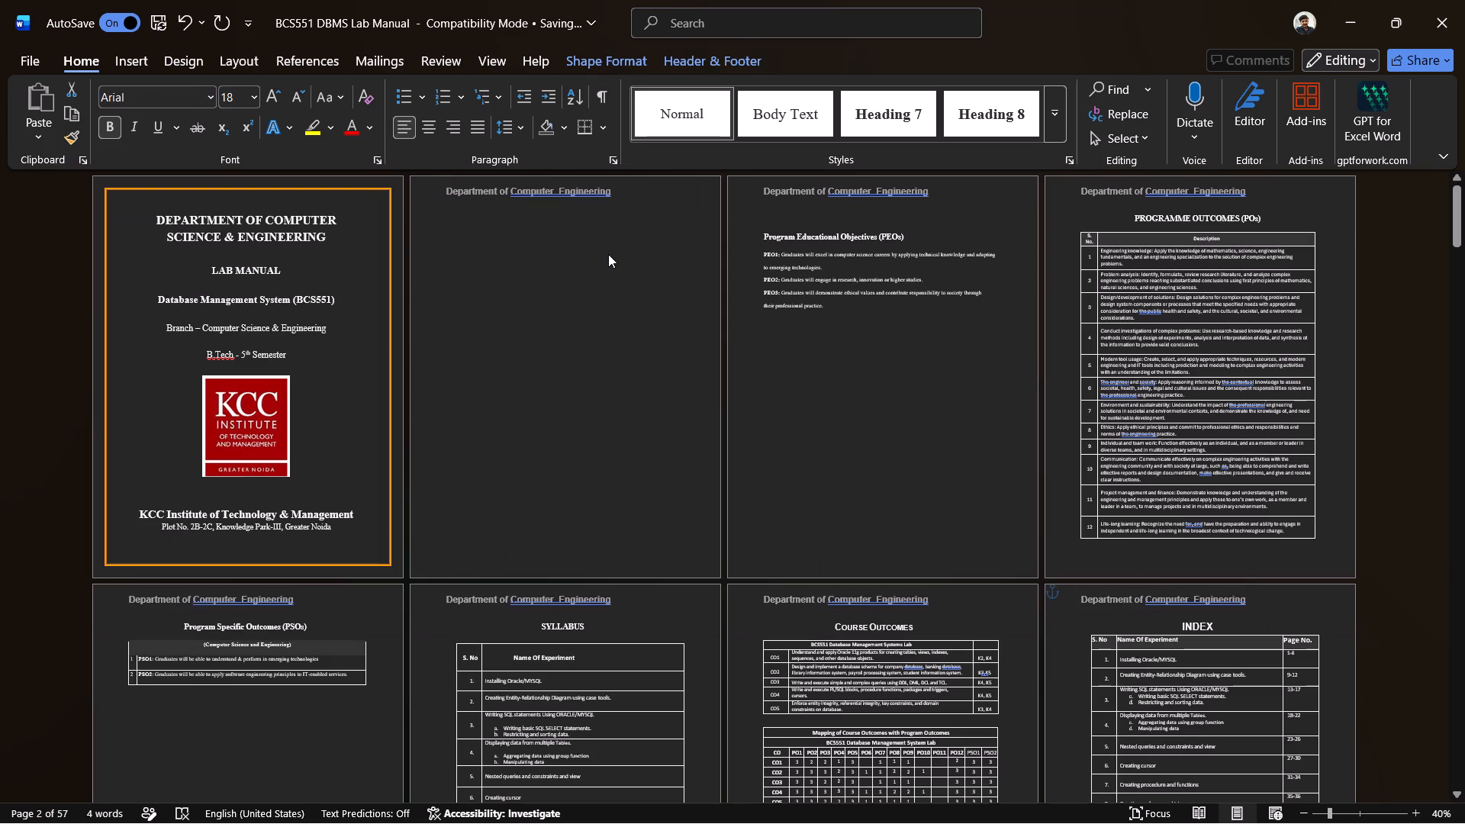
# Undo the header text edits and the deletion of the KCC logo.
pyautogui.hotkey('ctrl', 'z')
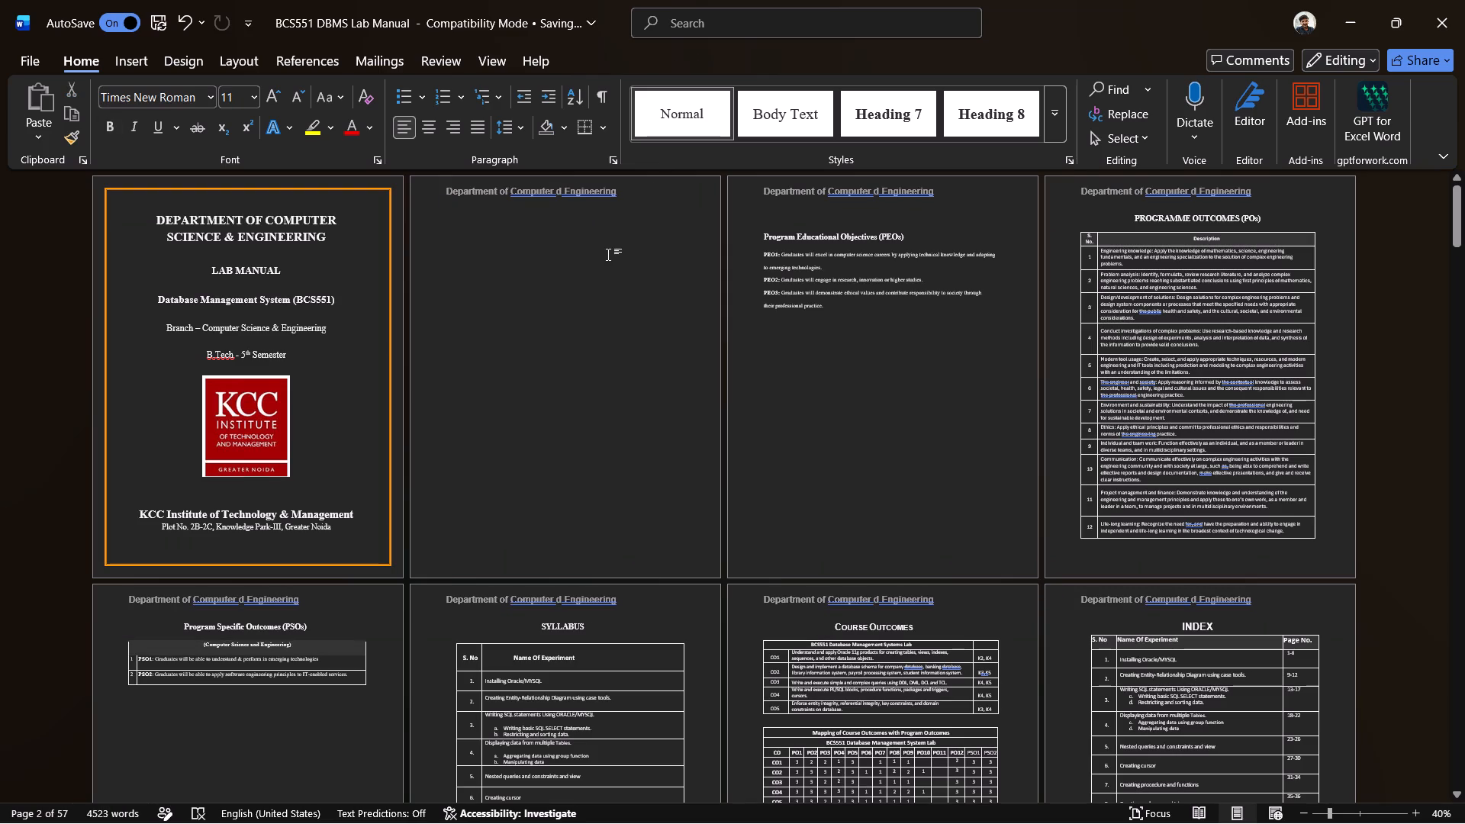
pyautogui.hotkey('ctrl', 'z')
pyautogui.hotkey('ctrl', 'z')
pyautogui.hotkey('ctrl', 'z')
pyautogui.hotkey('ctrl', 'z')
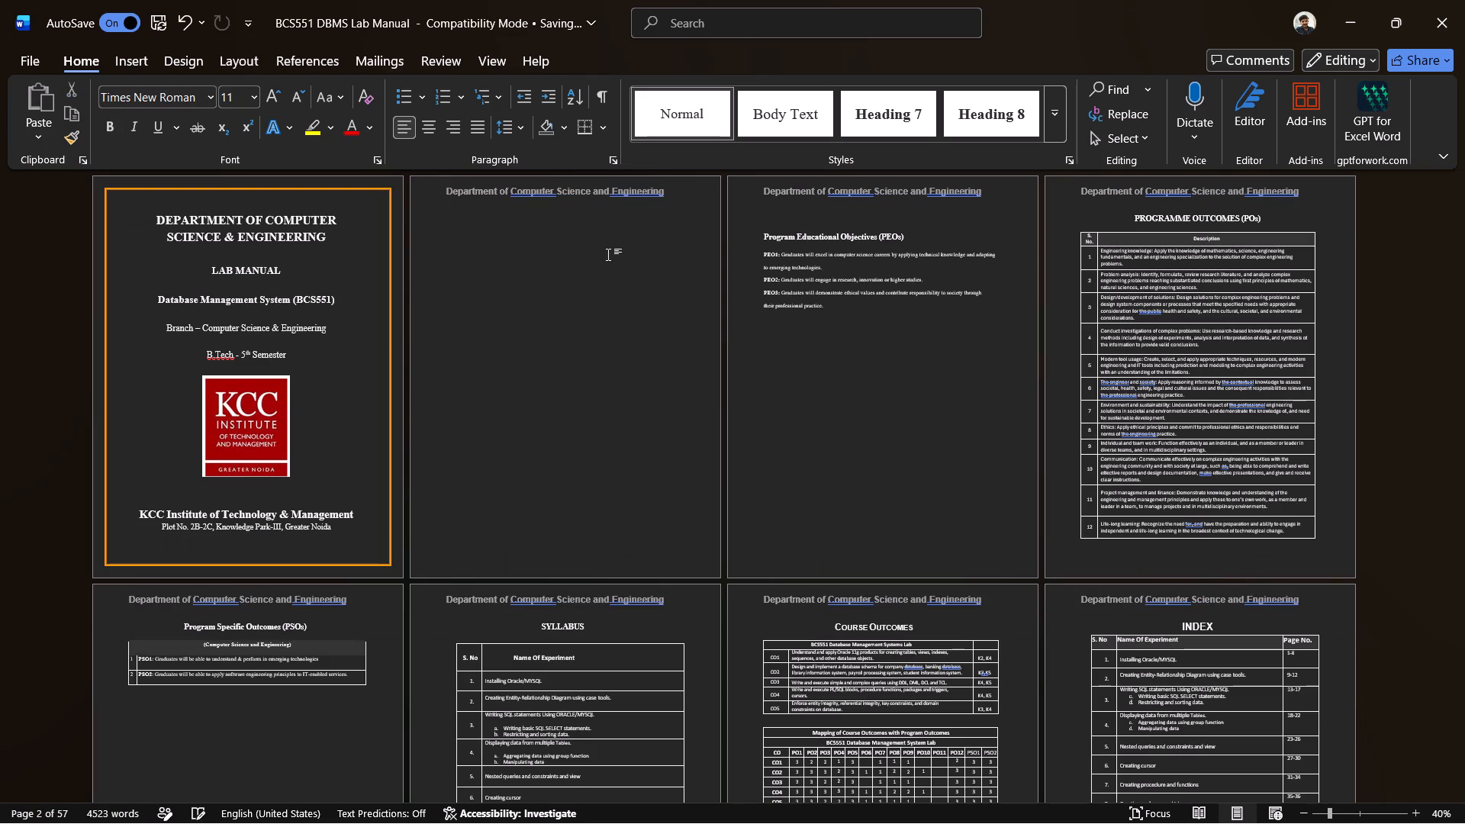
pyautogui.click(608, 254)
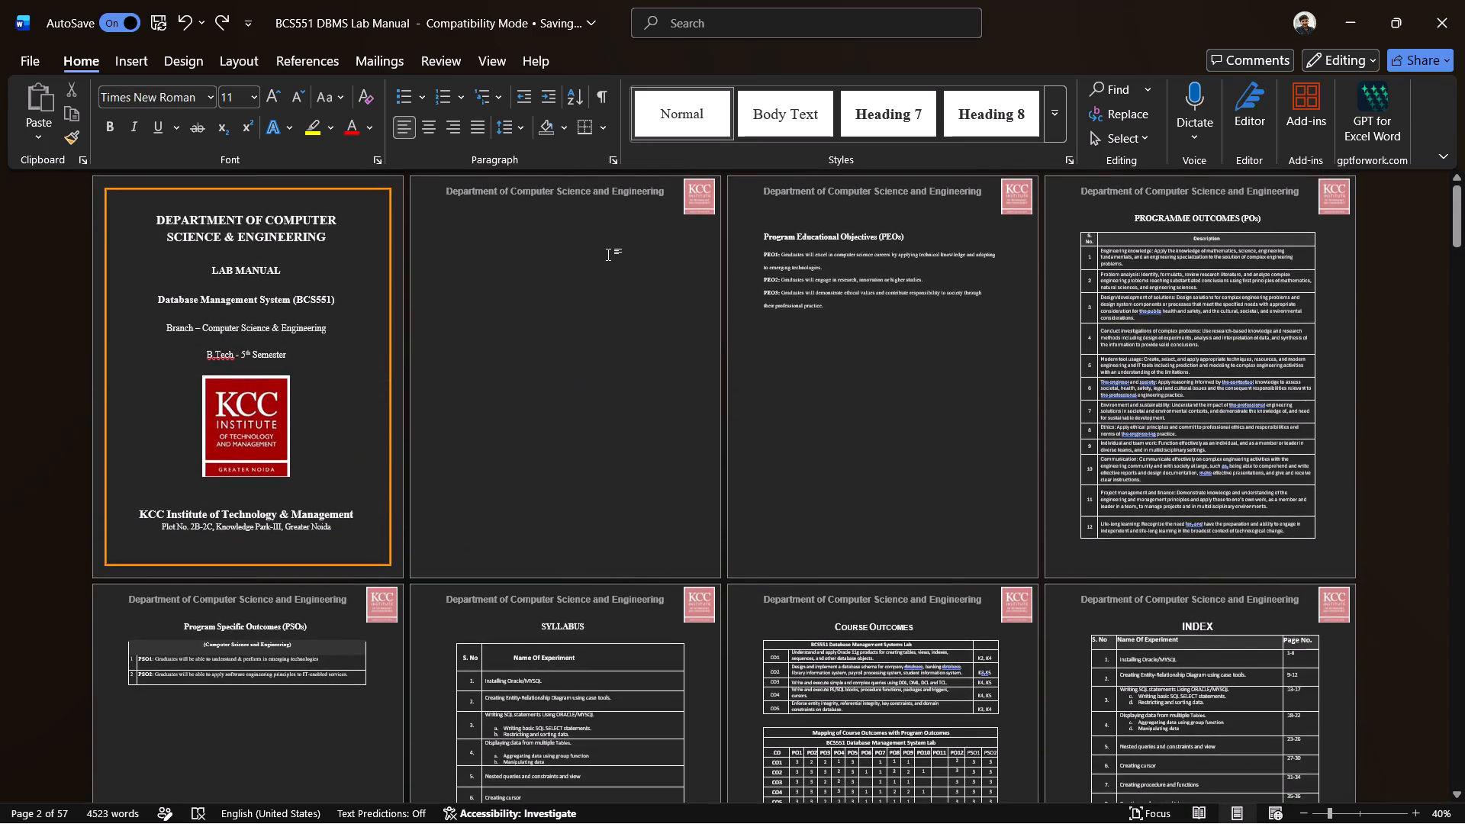
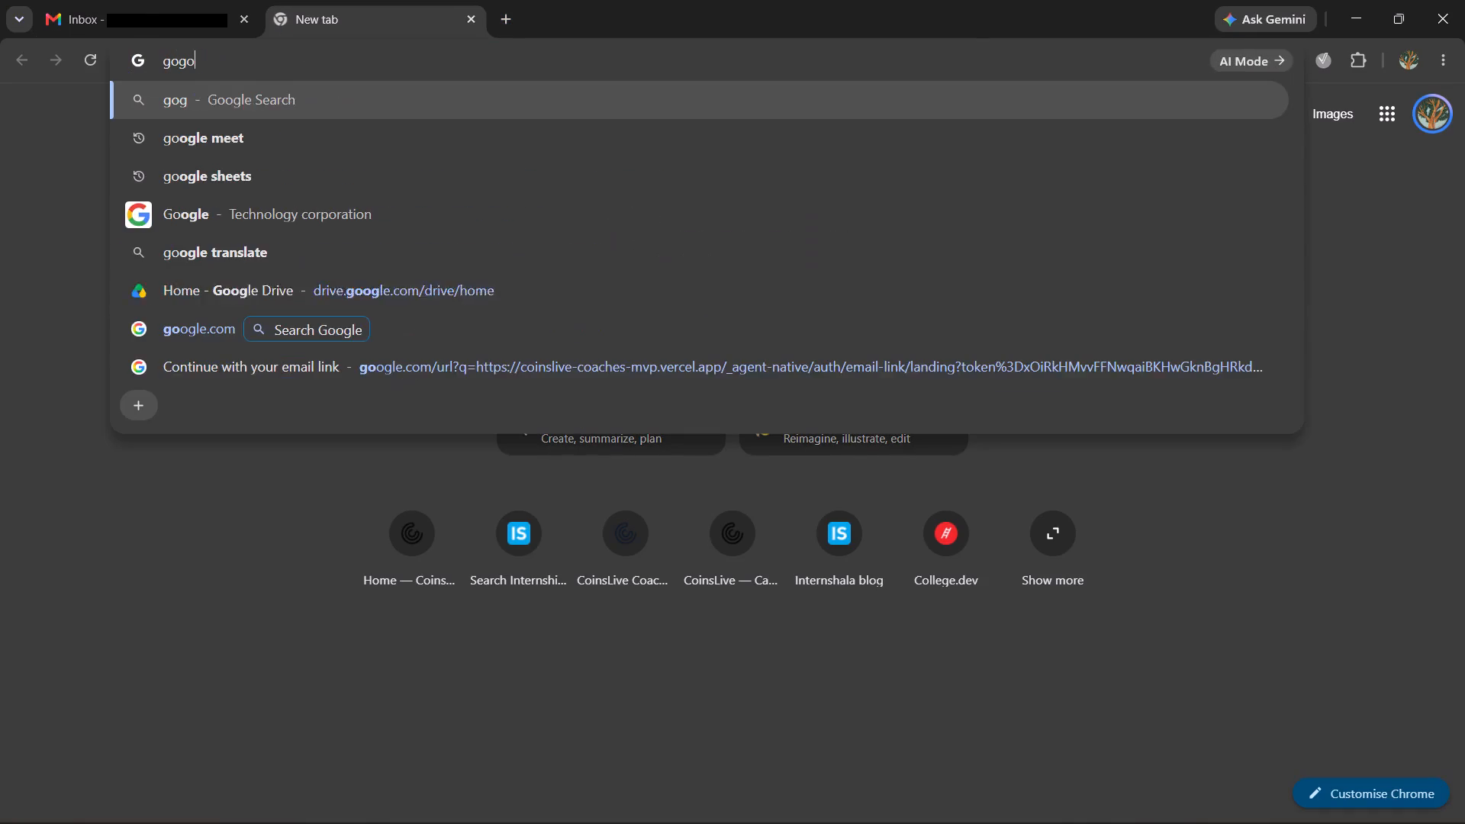
# Search the web for "google docs" and open the Google Docs: Sign-in result.
pyautogui.press('BackSpace')
pyautogui.press('BackSpace')
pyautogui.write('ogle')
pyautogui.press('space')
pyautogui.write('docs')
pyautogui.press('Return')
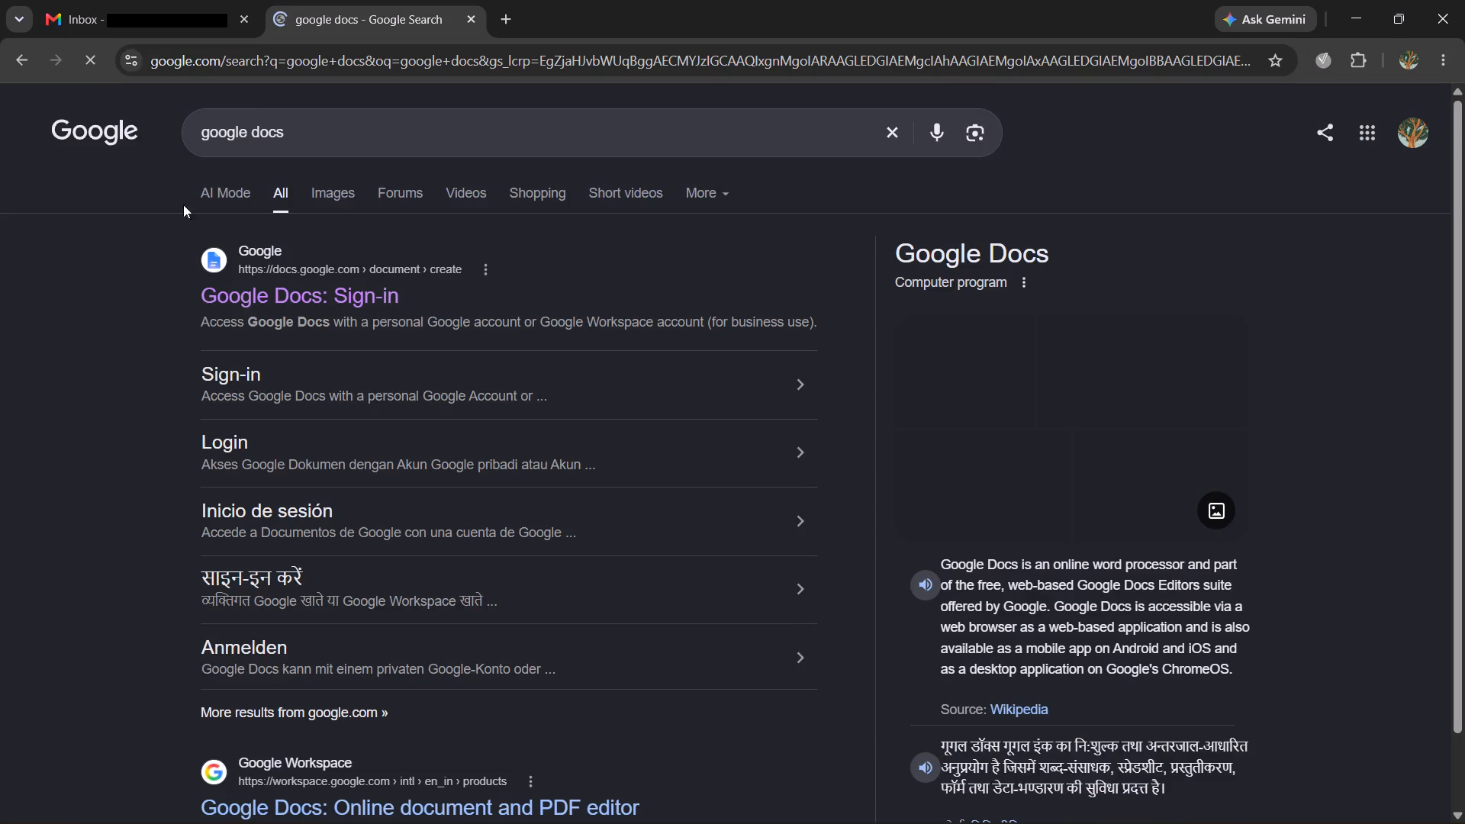
pyautogui.click(255, 288)
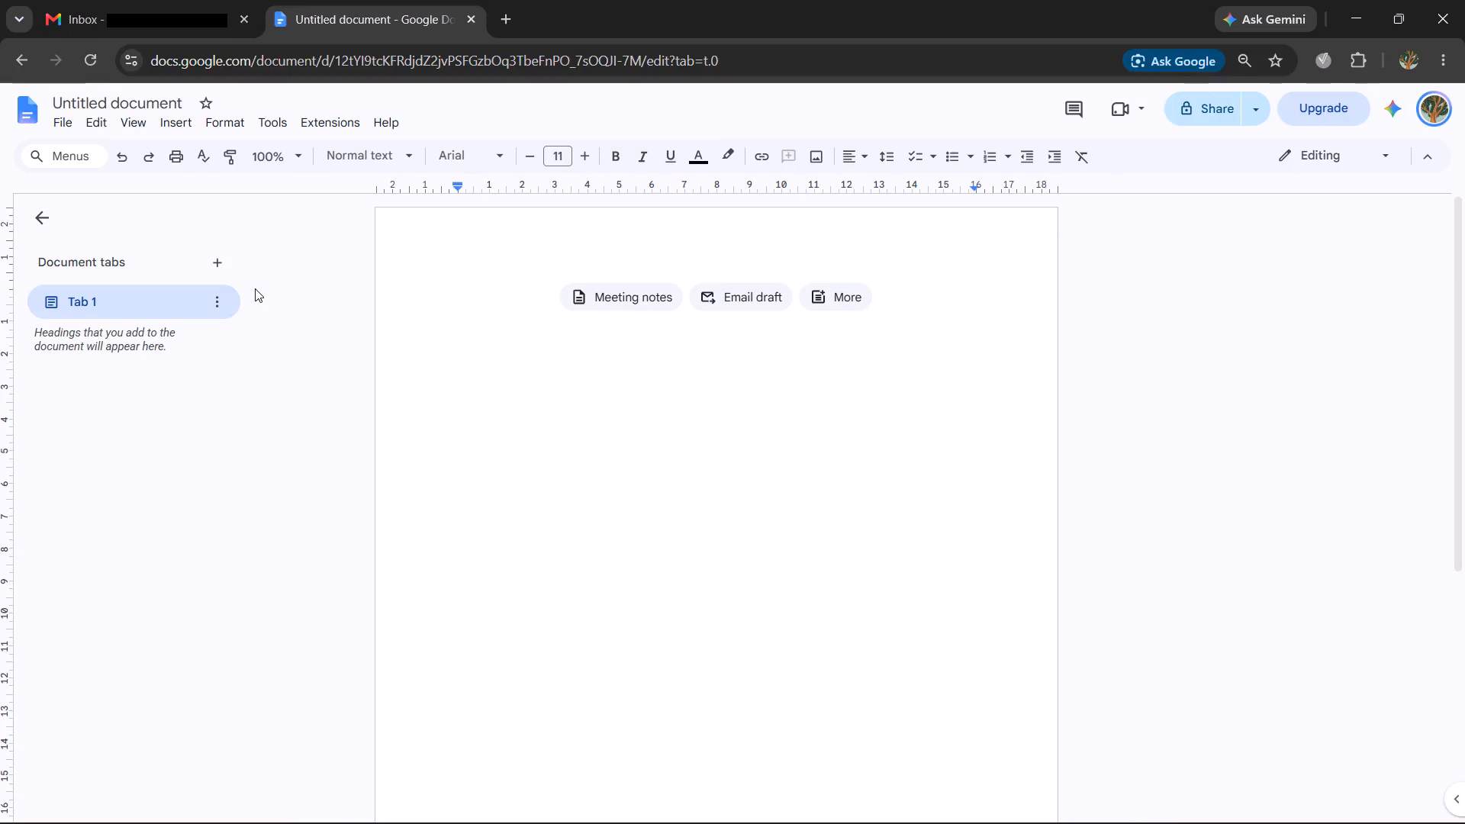
# Bring up the Open a file dialog from the untitled document.
pyautogui.click(63, 127)
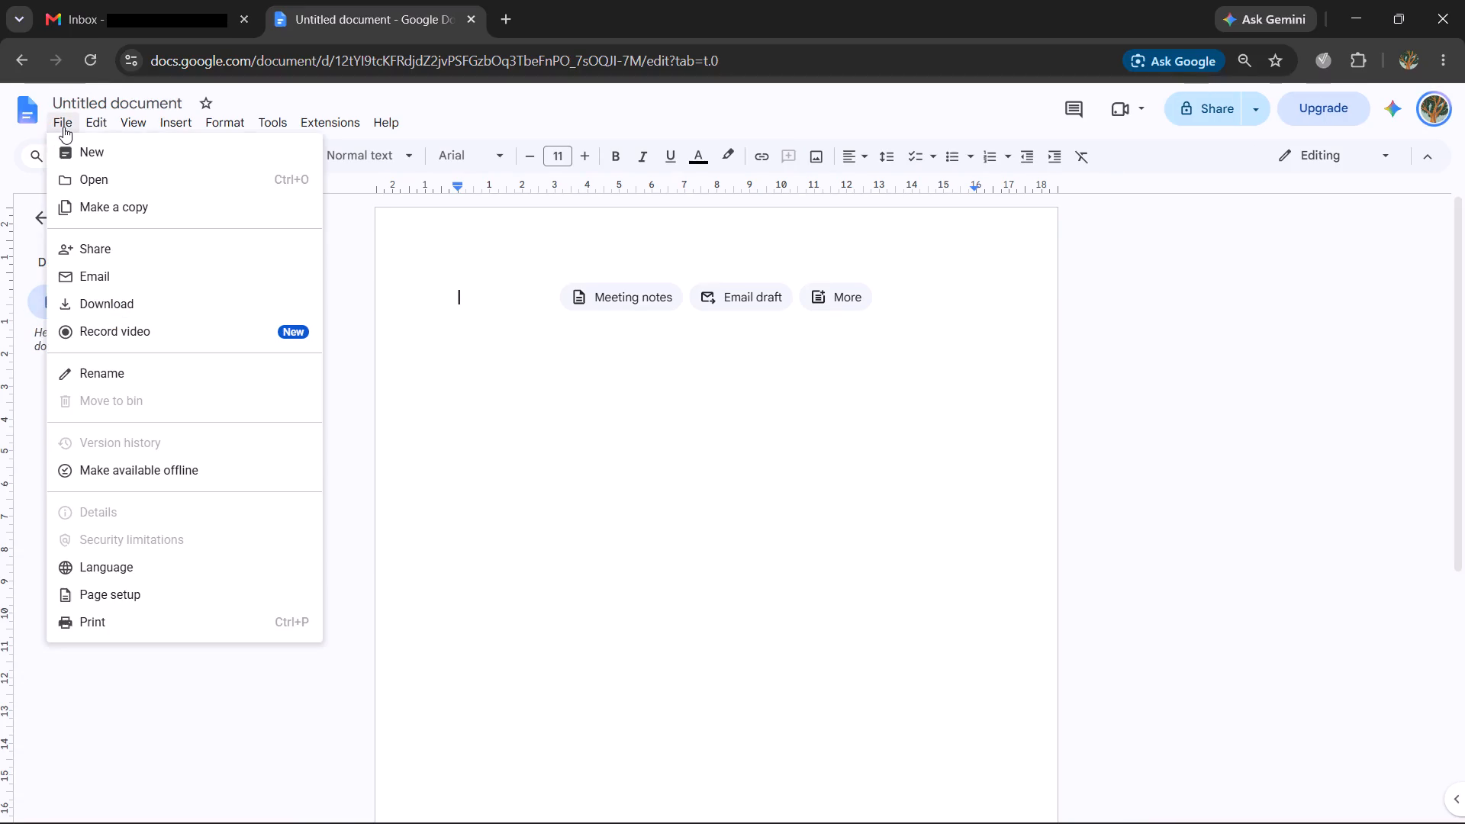
pyautogui.click(99, 182)
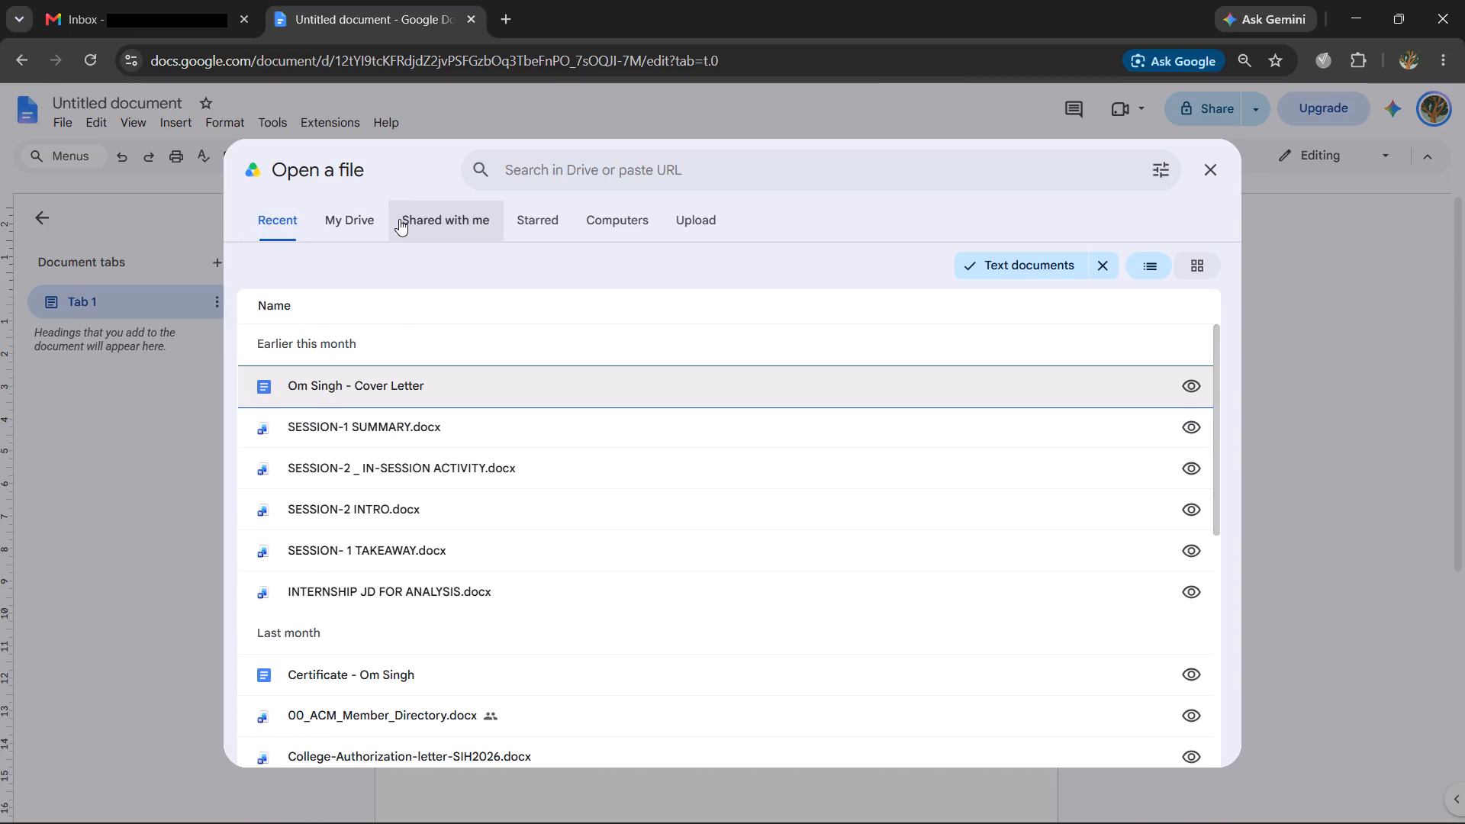
# Upload the BCS551 DBMS Lab Manual Word document from the Downloads folder and open it for editing.
pyautogui.click(601, 215)
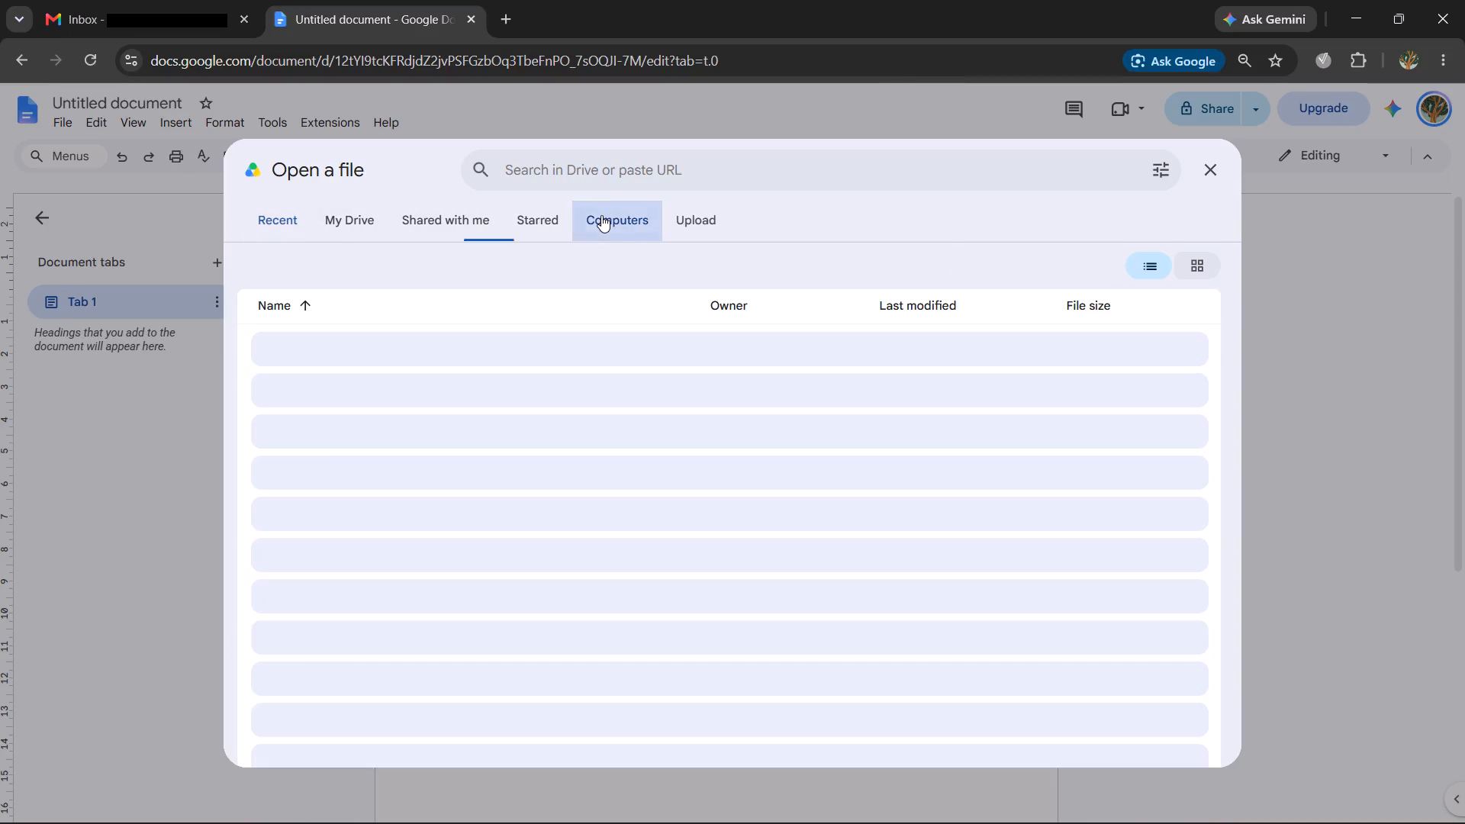
pyautogui.click(673, 211)
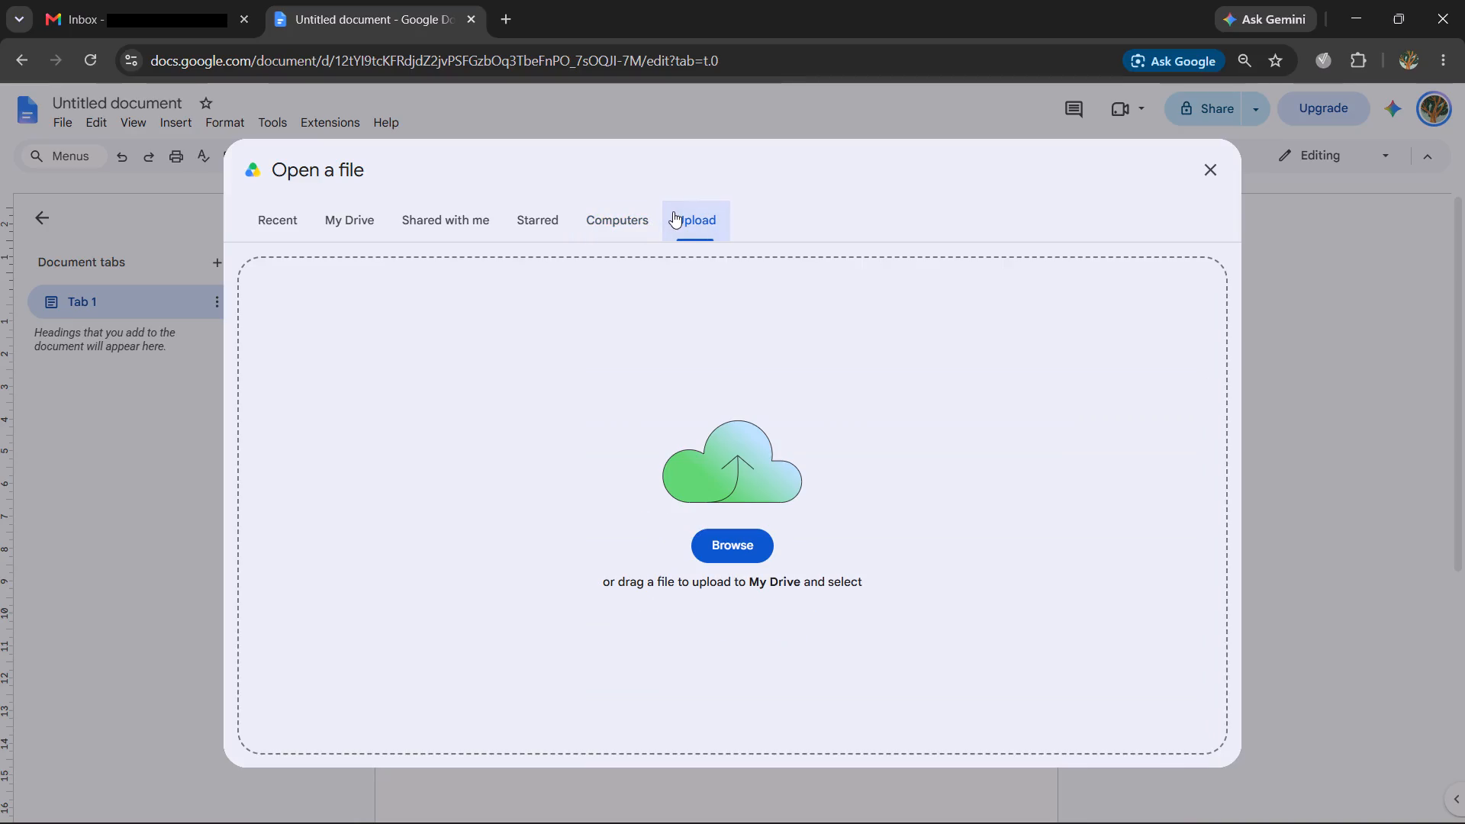
pyautogui.click(742, 542)
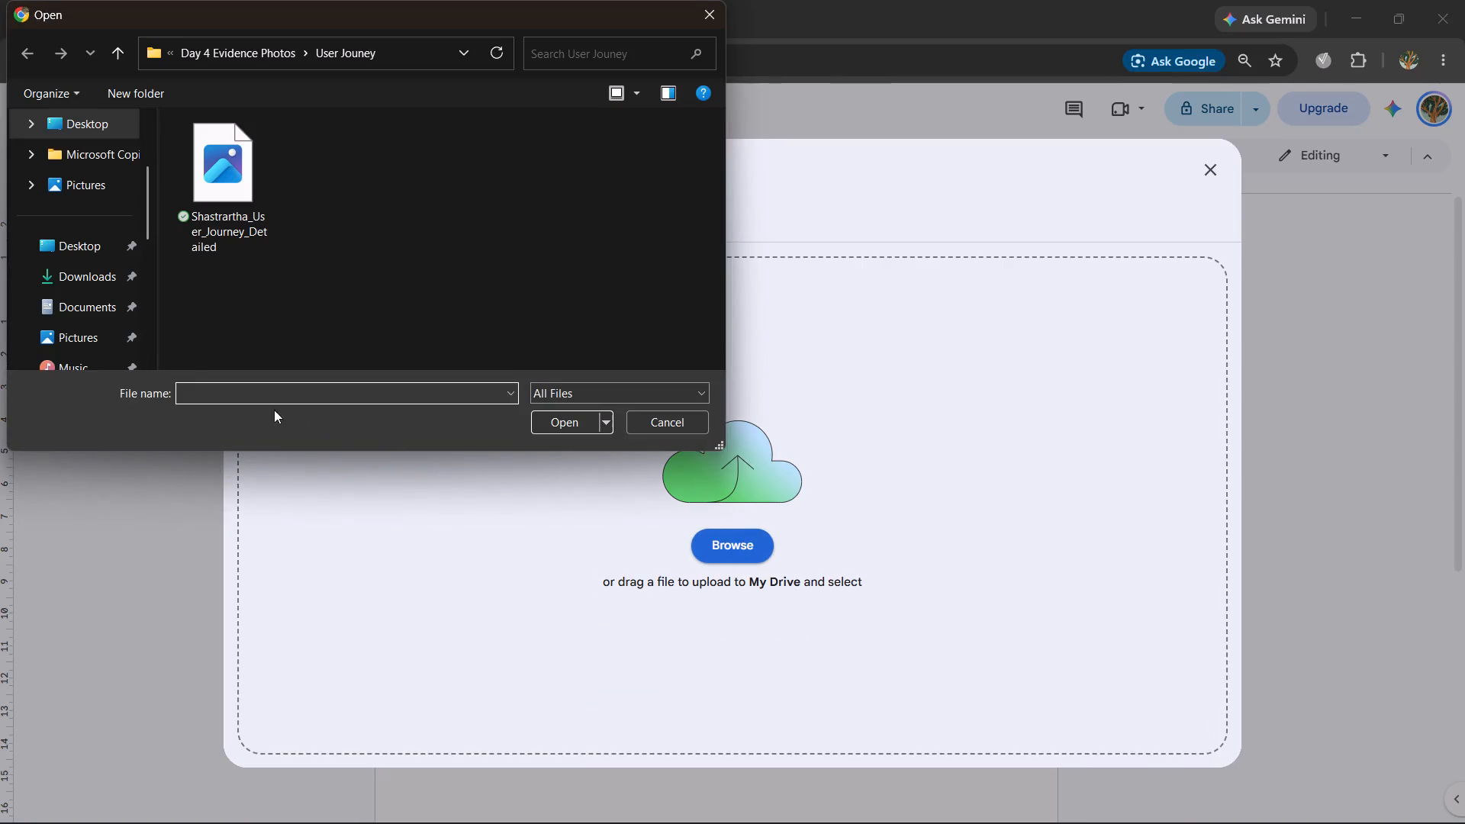
pyautogui.click(79, 275)
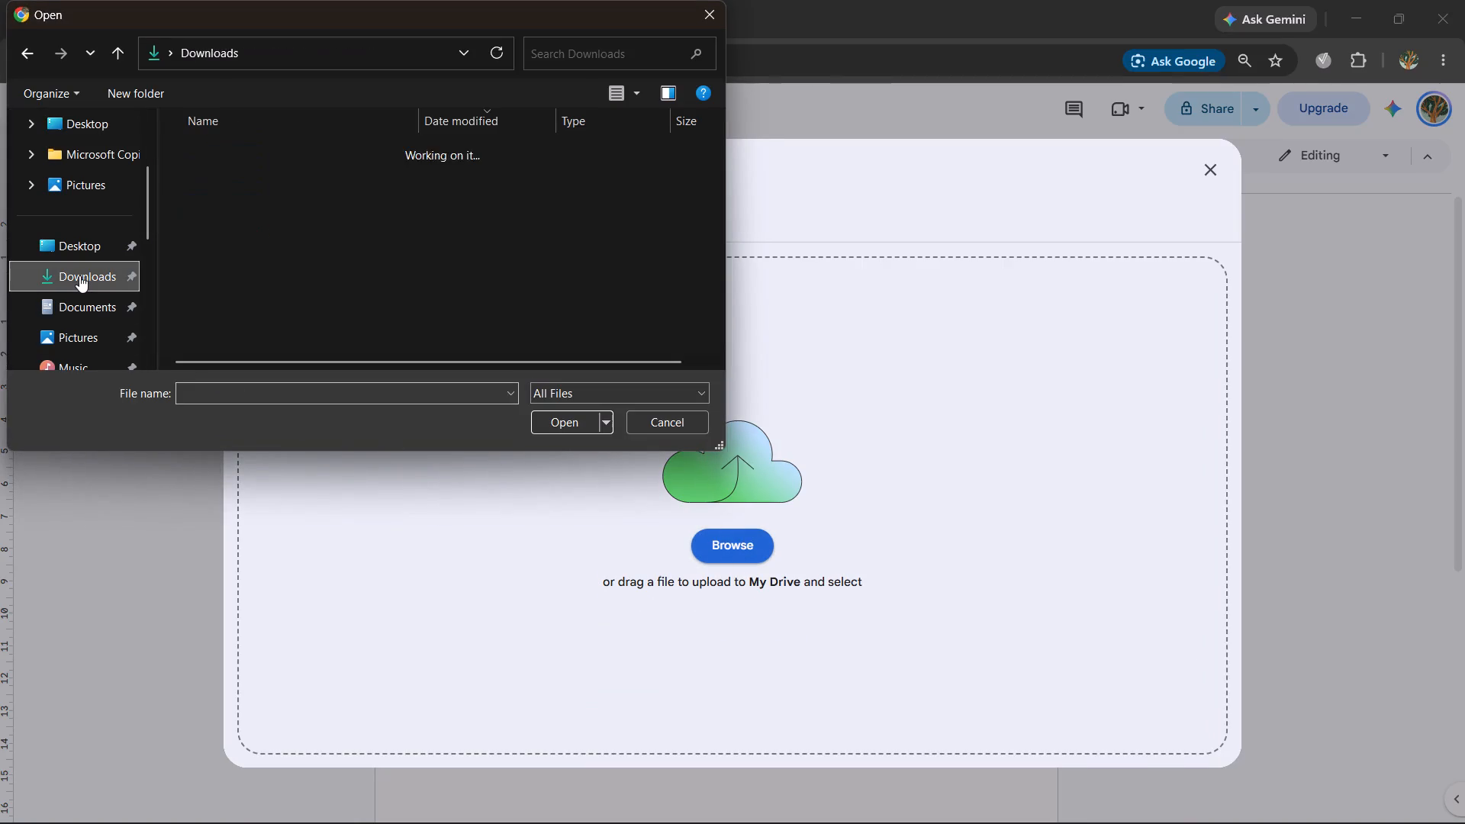
pyautogui.click(303, 173)
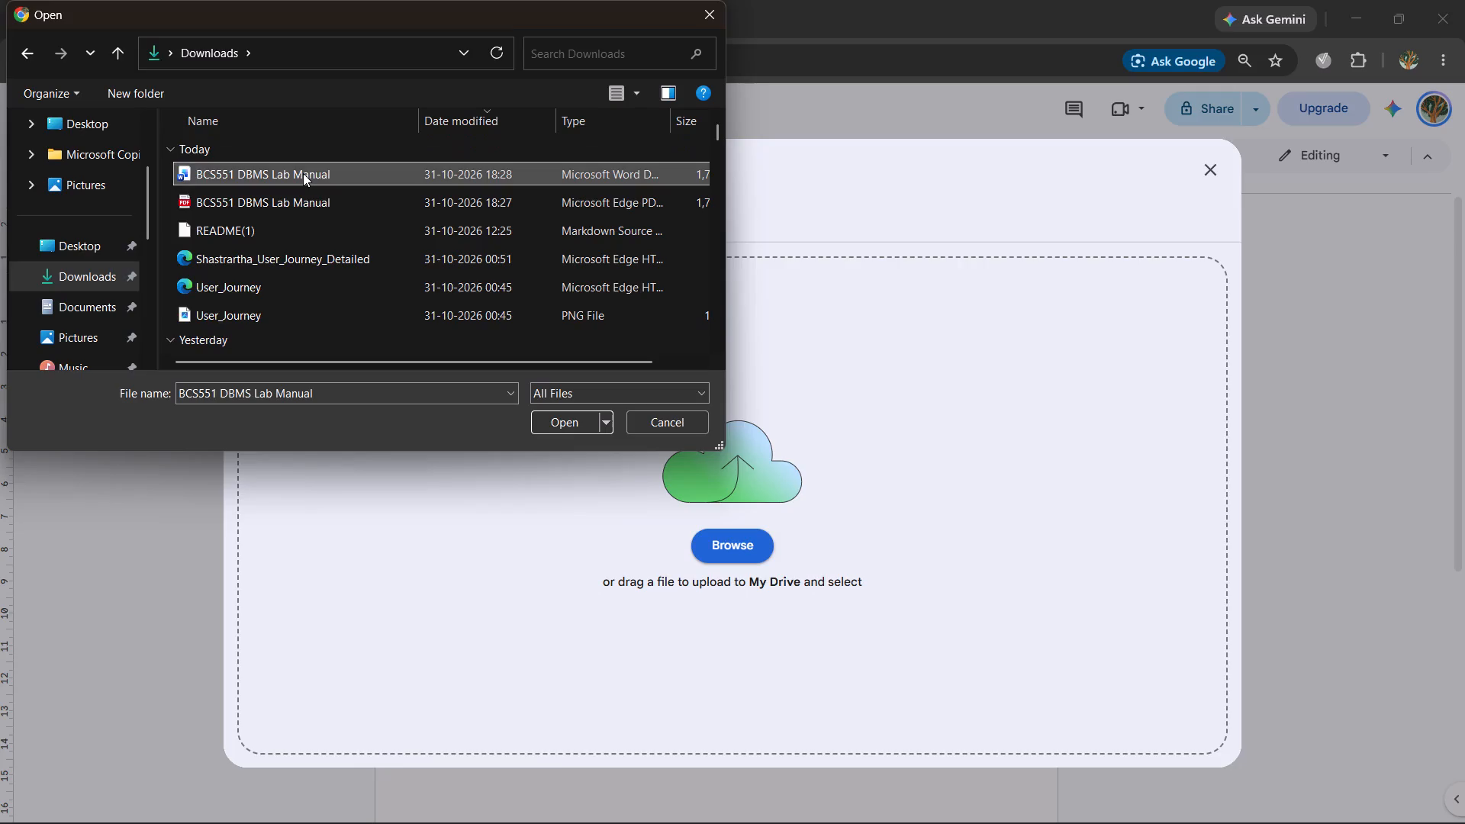
pyautogui.click(578, 426)
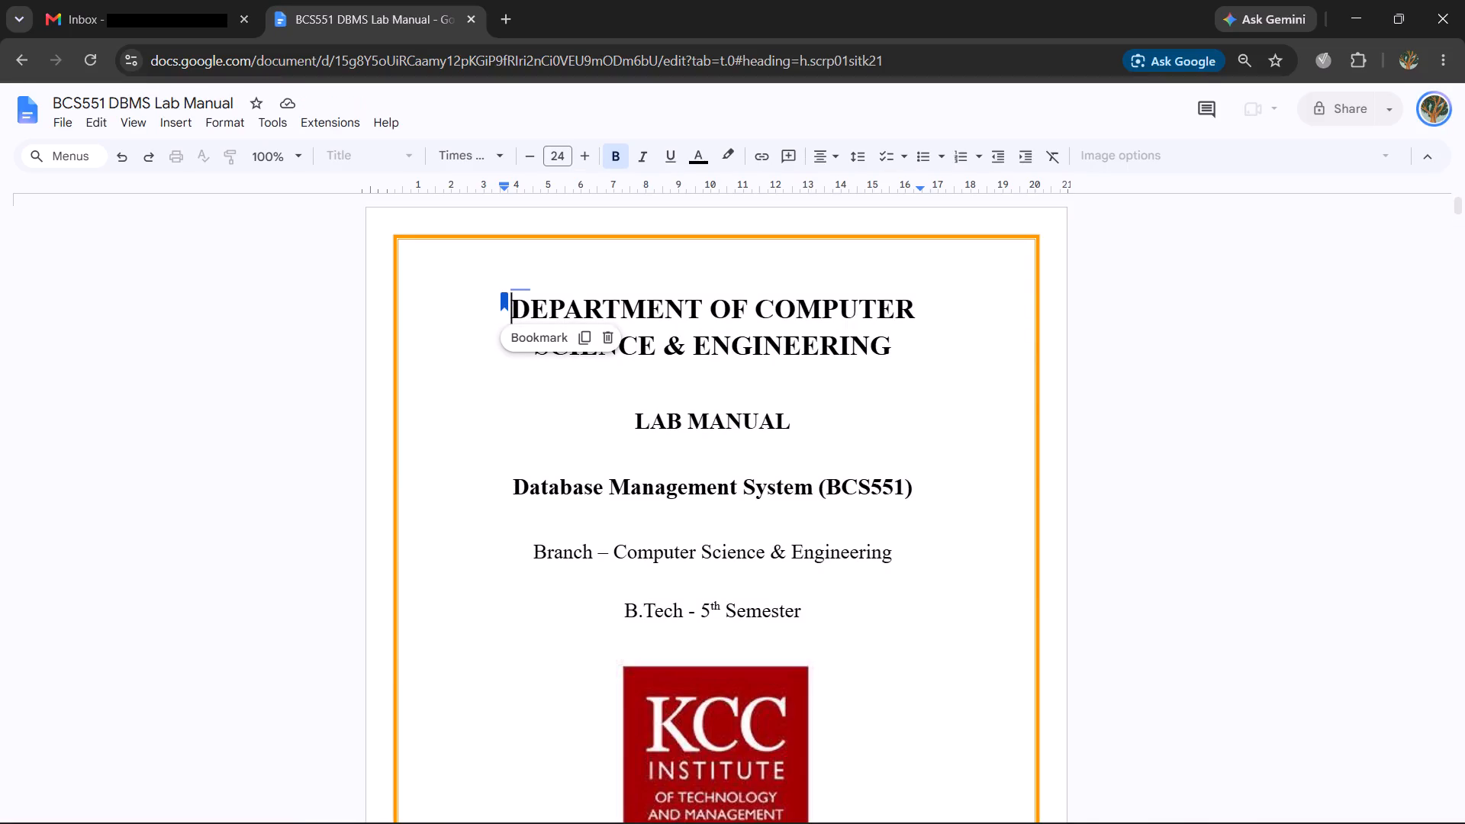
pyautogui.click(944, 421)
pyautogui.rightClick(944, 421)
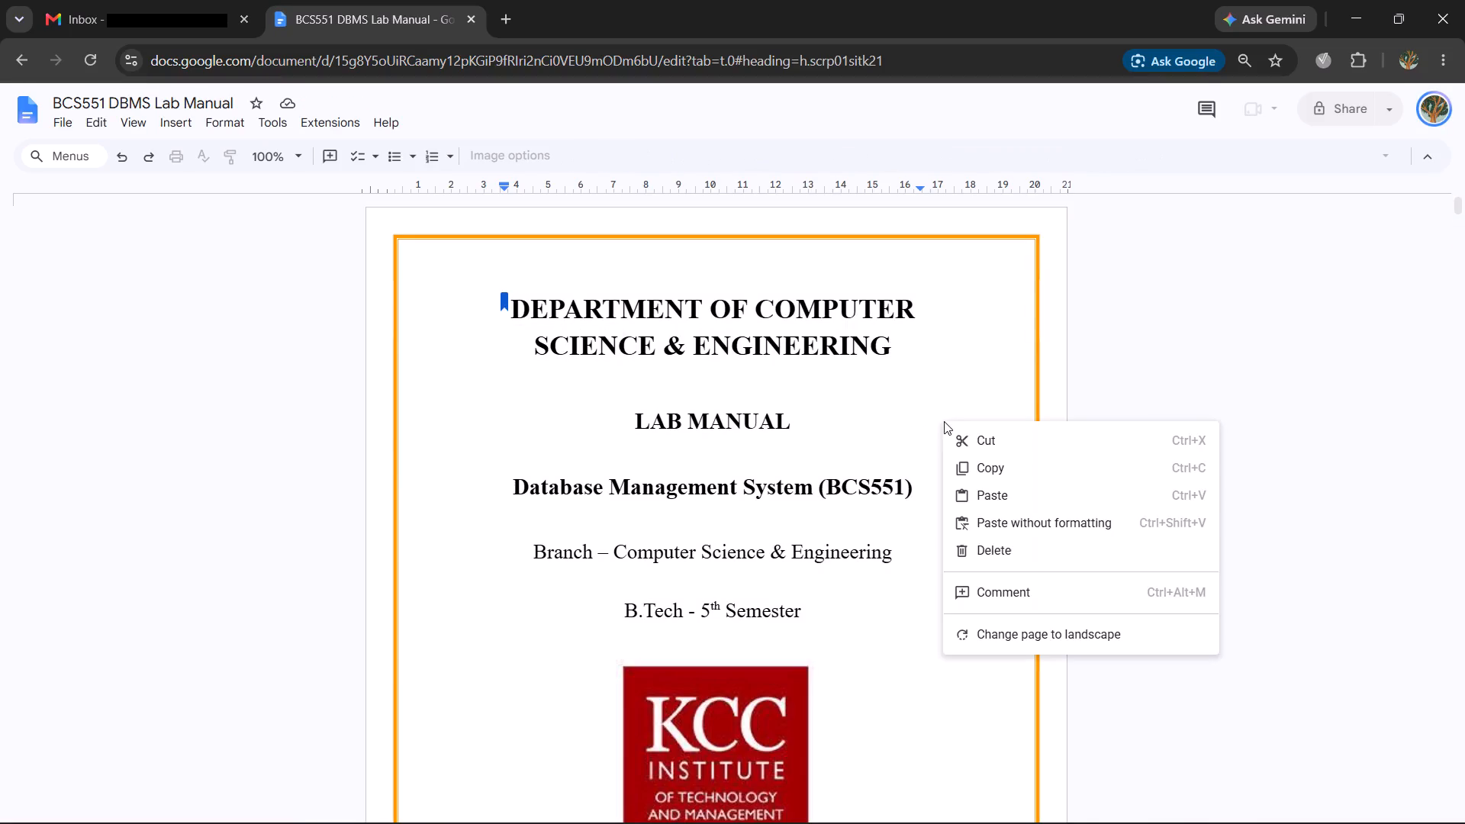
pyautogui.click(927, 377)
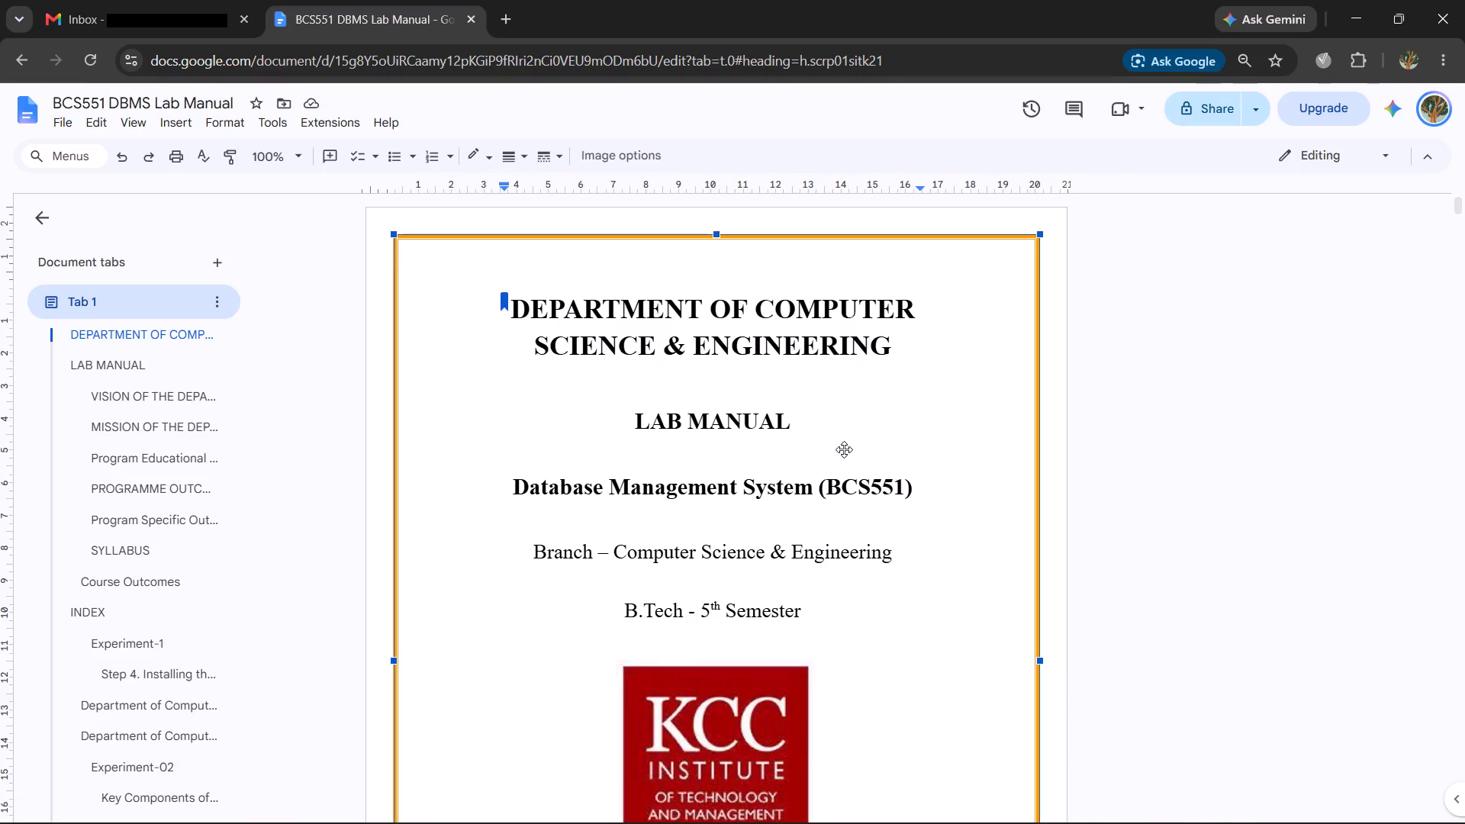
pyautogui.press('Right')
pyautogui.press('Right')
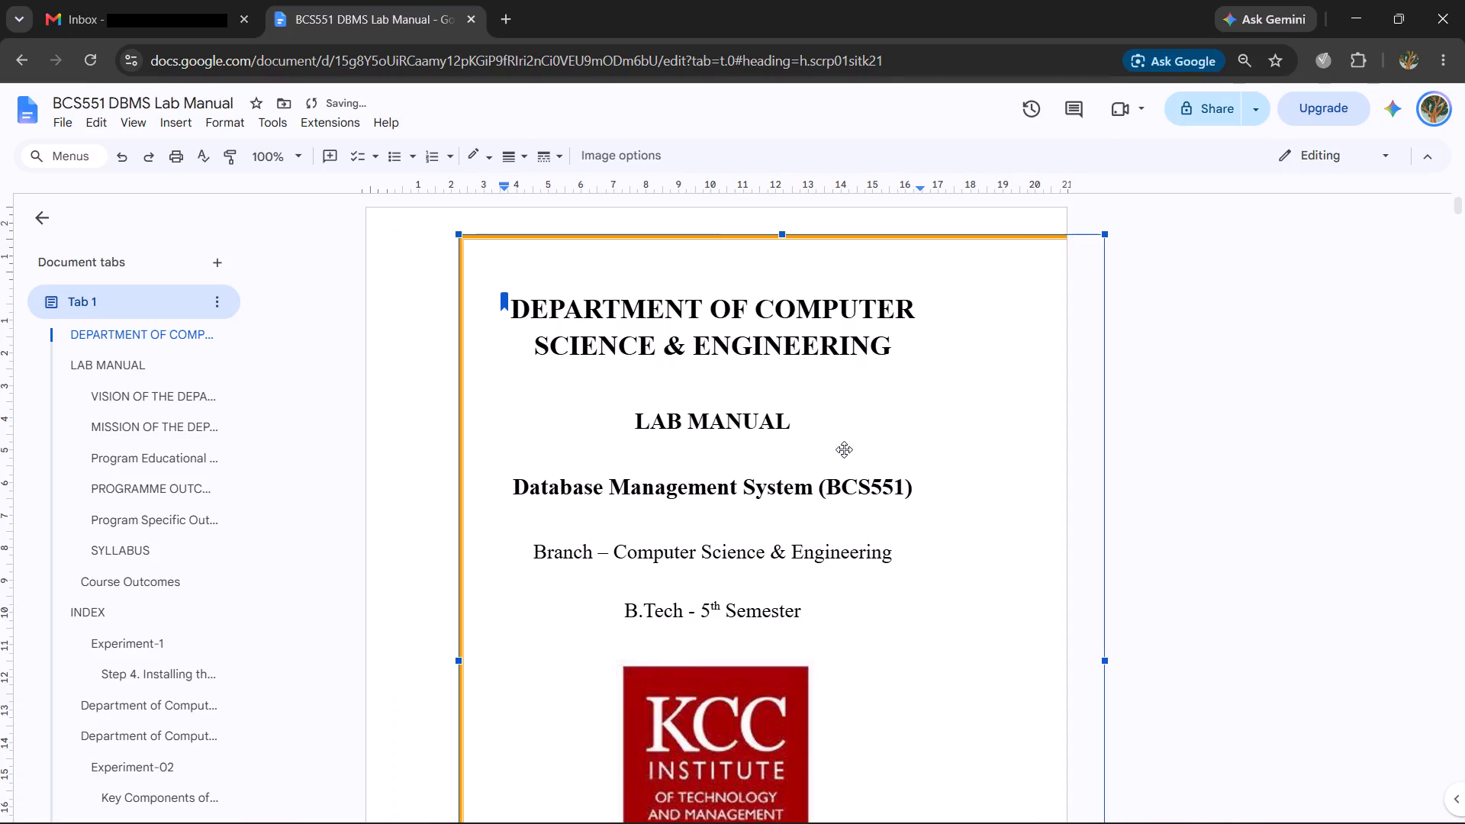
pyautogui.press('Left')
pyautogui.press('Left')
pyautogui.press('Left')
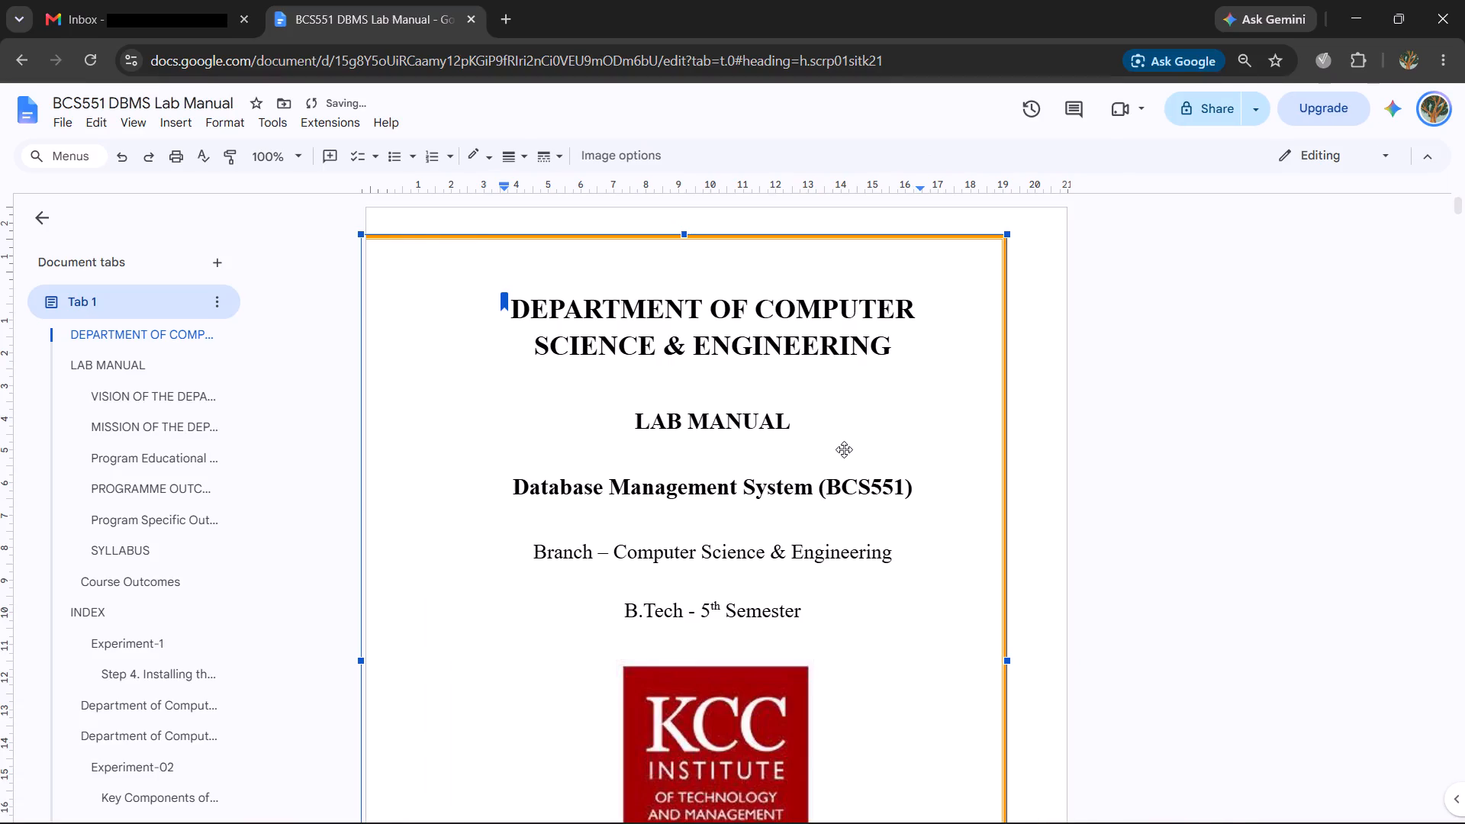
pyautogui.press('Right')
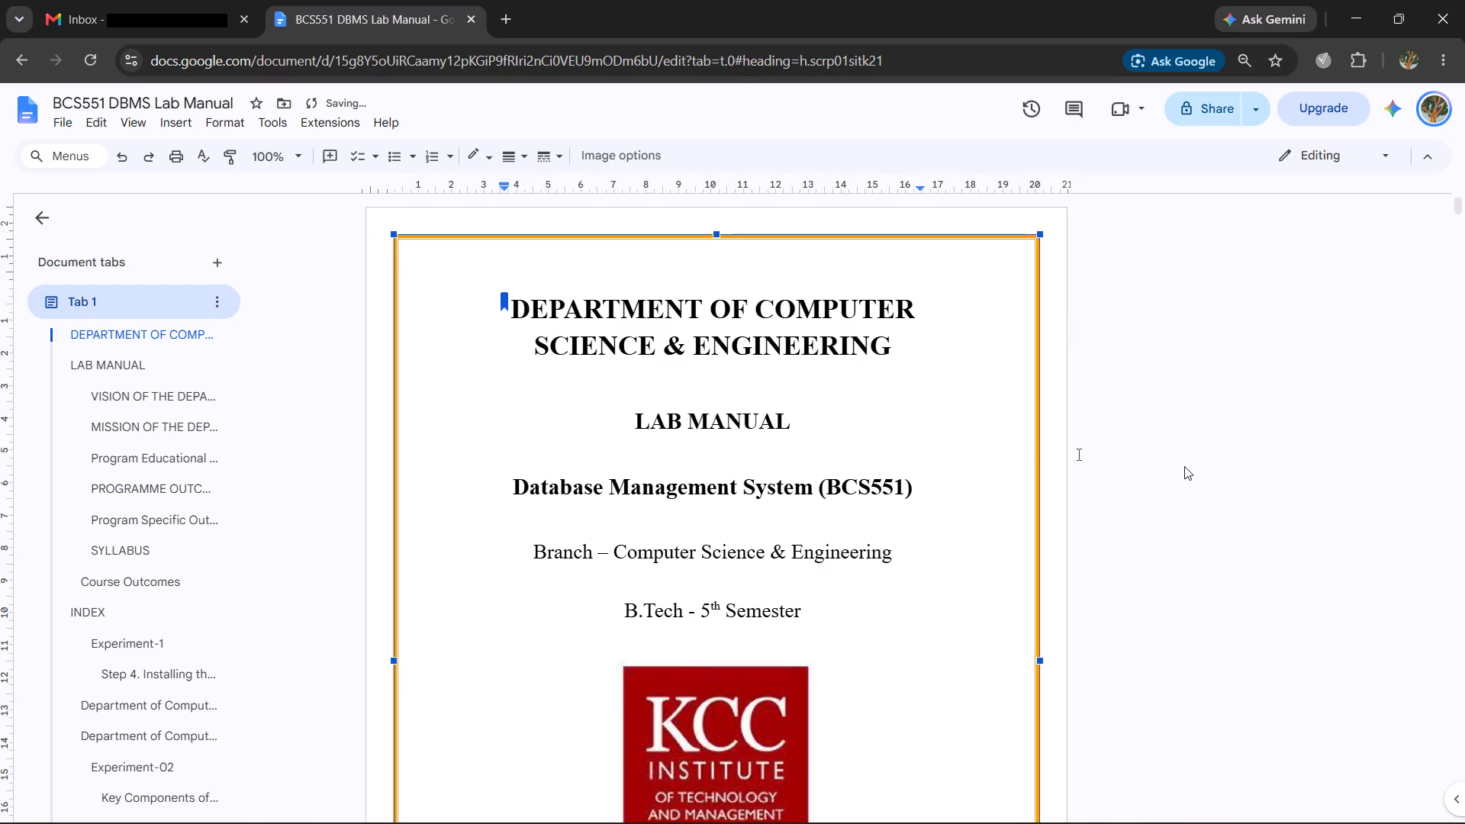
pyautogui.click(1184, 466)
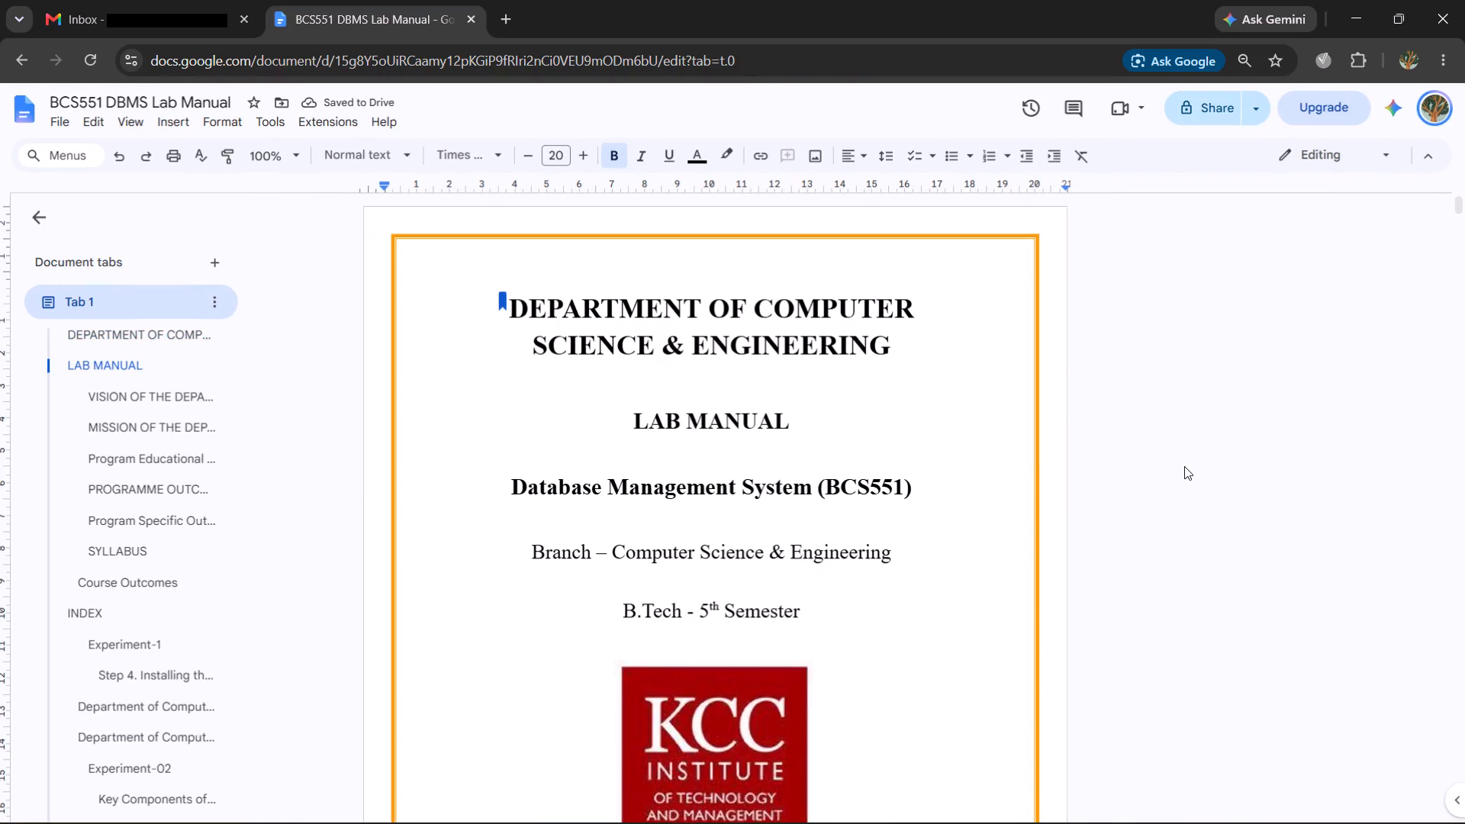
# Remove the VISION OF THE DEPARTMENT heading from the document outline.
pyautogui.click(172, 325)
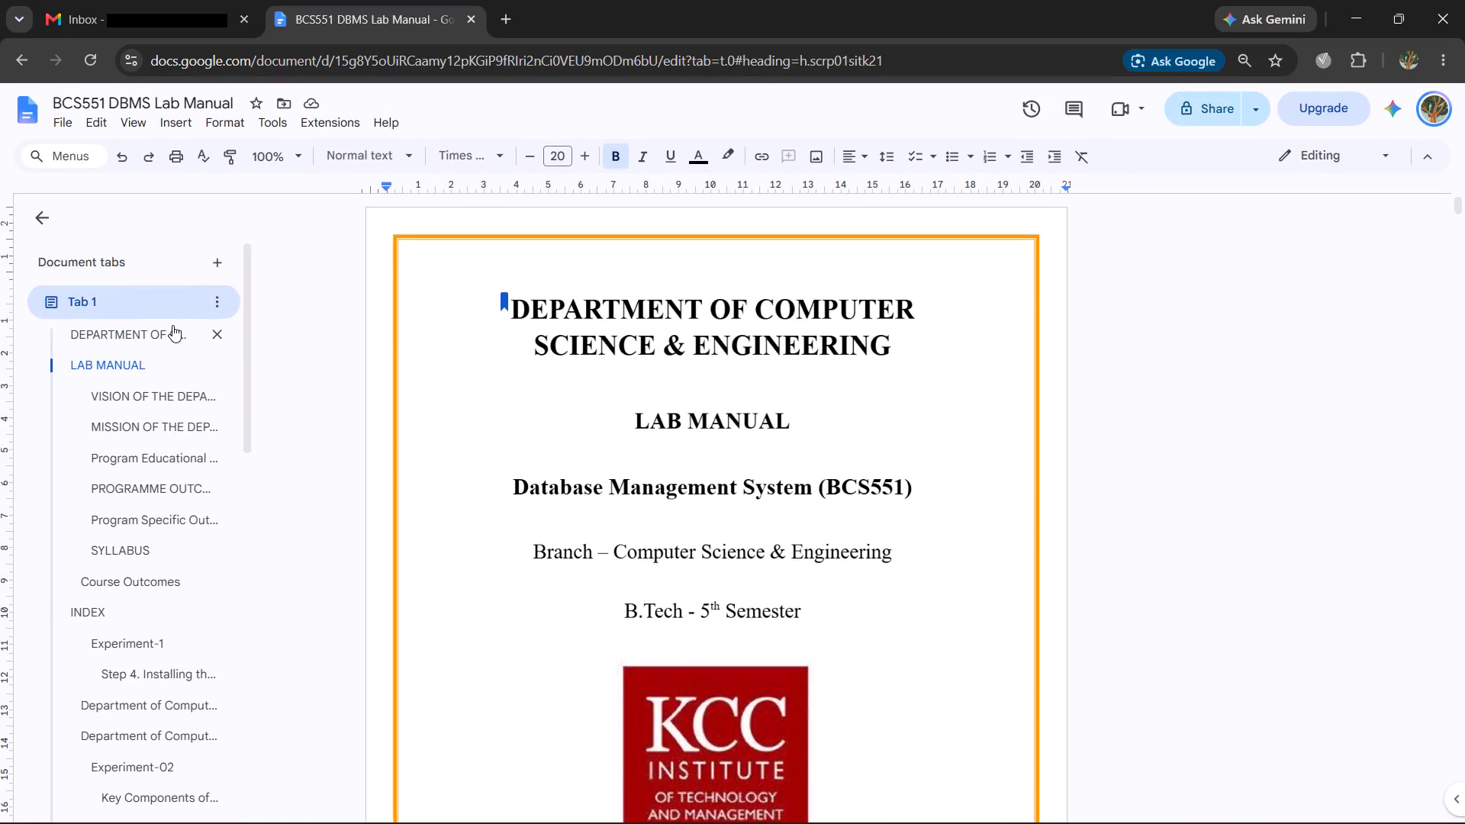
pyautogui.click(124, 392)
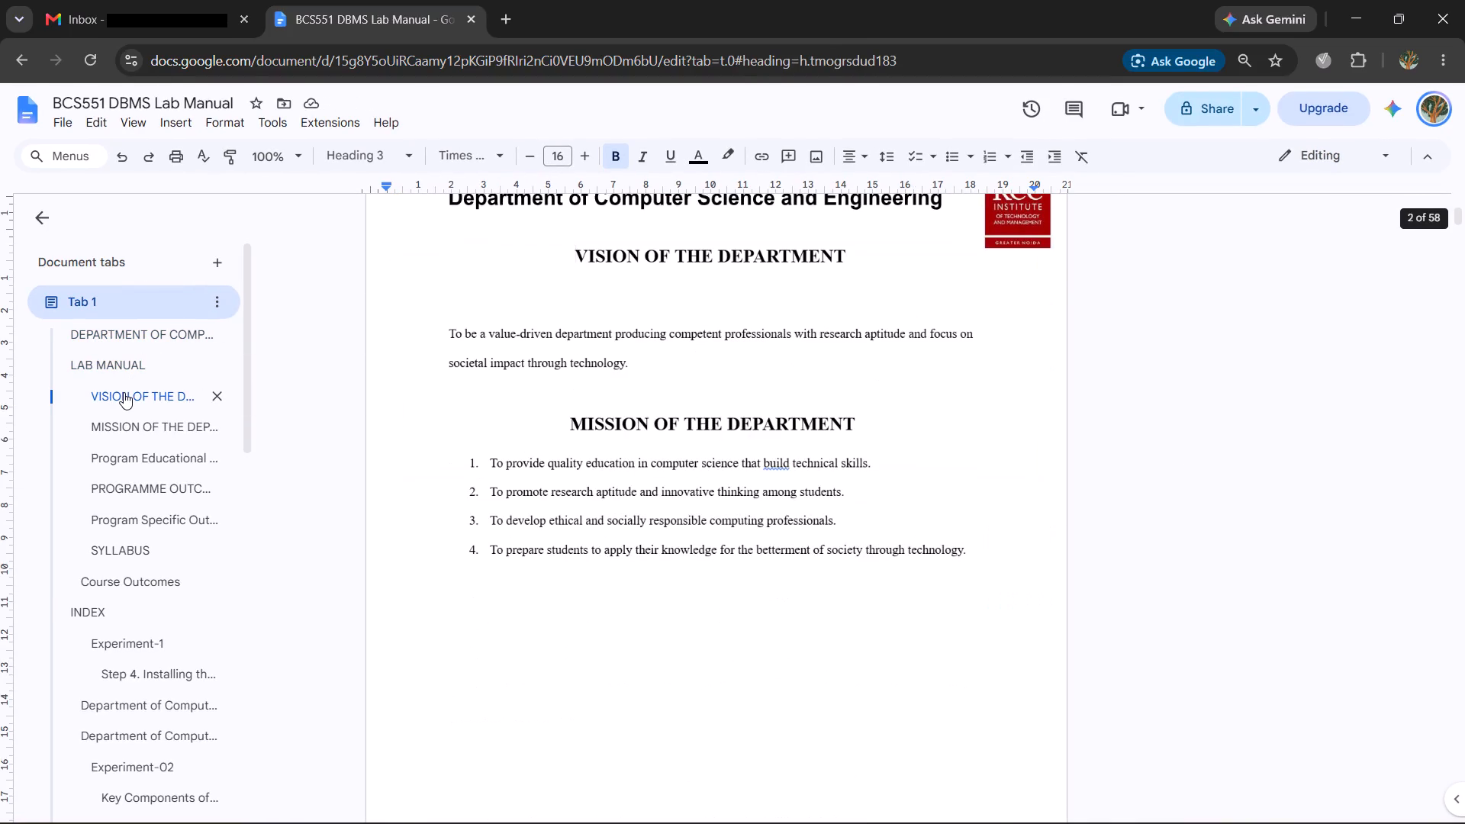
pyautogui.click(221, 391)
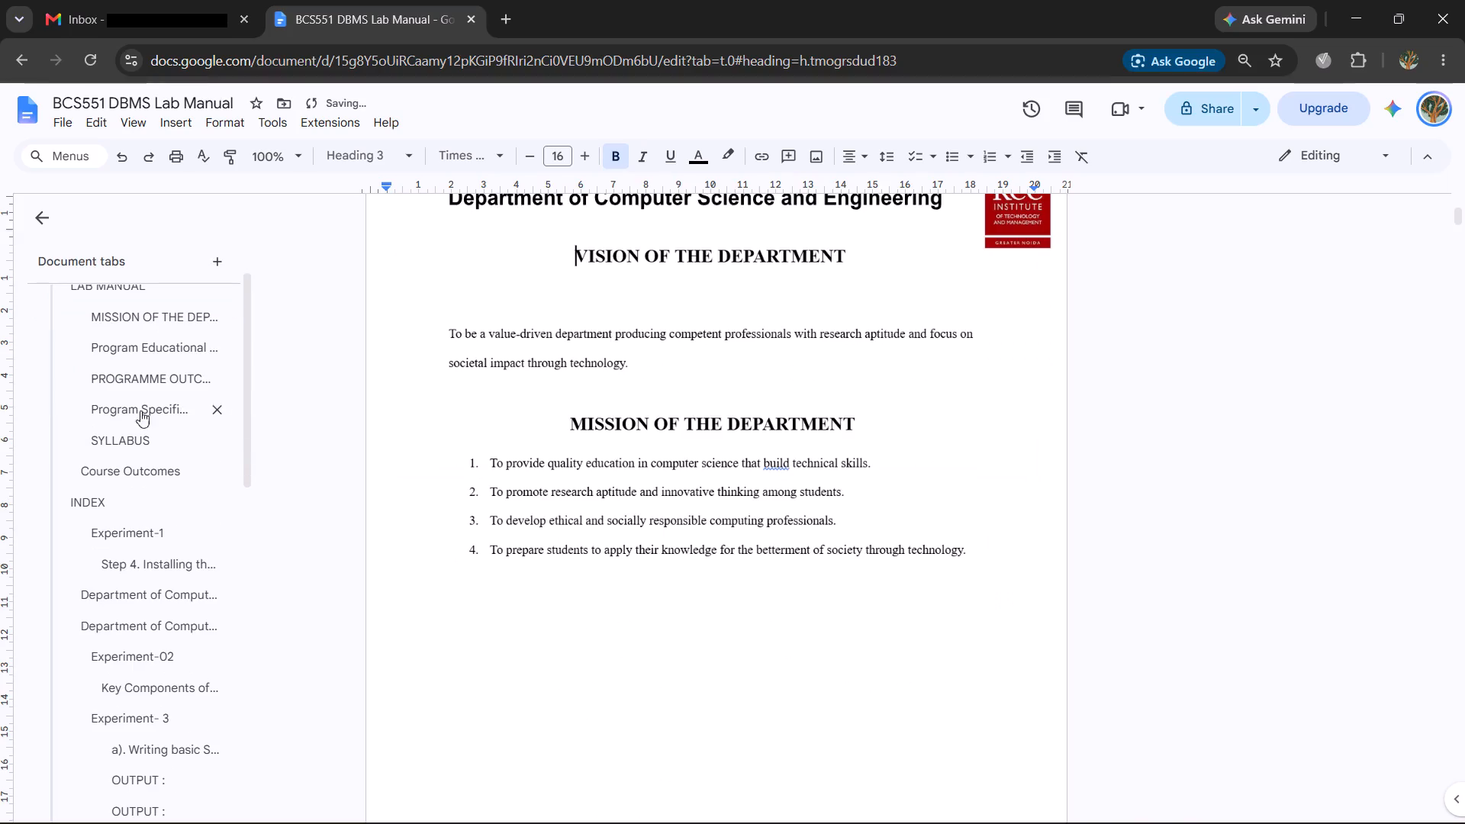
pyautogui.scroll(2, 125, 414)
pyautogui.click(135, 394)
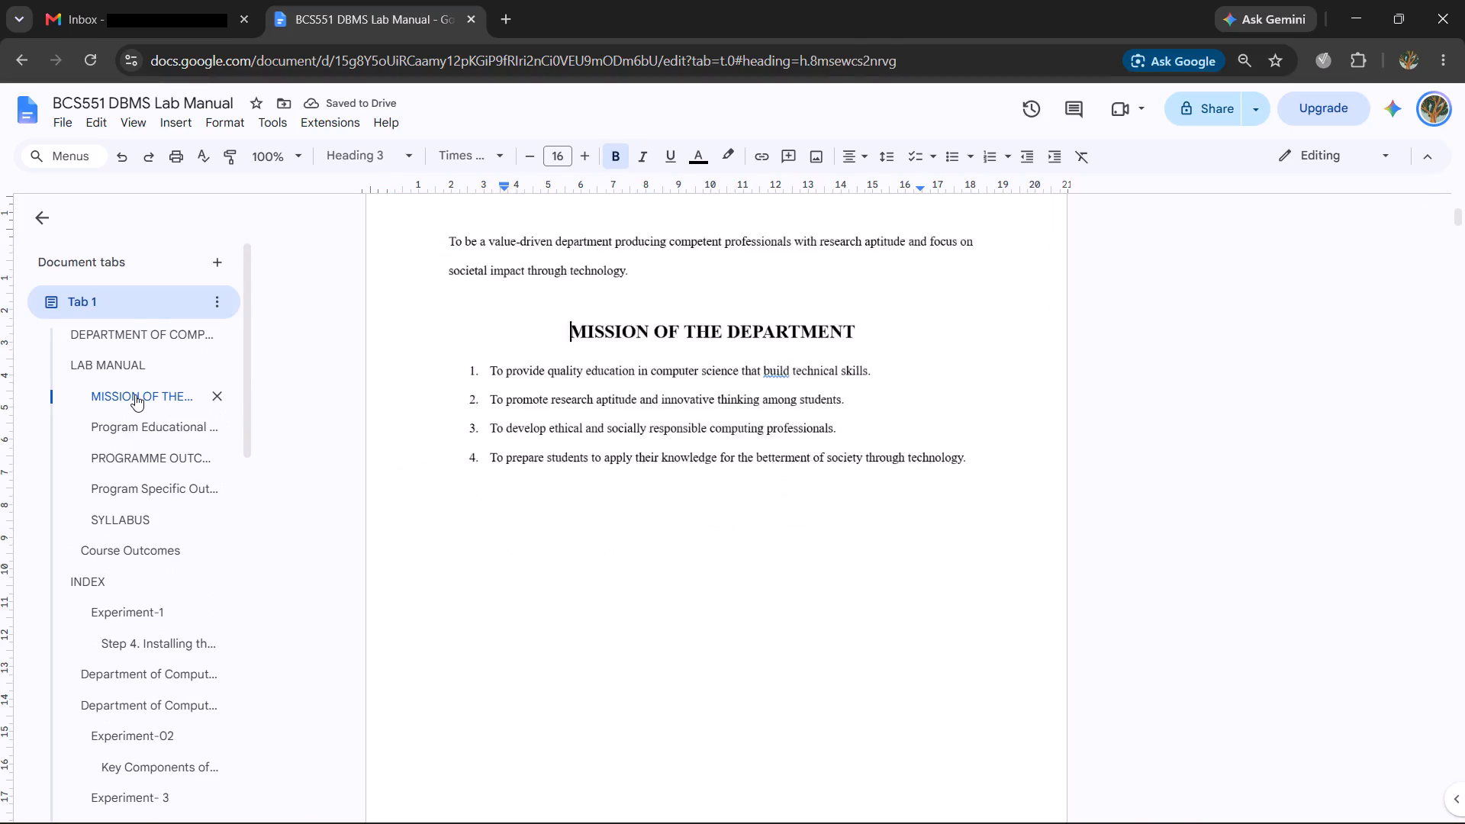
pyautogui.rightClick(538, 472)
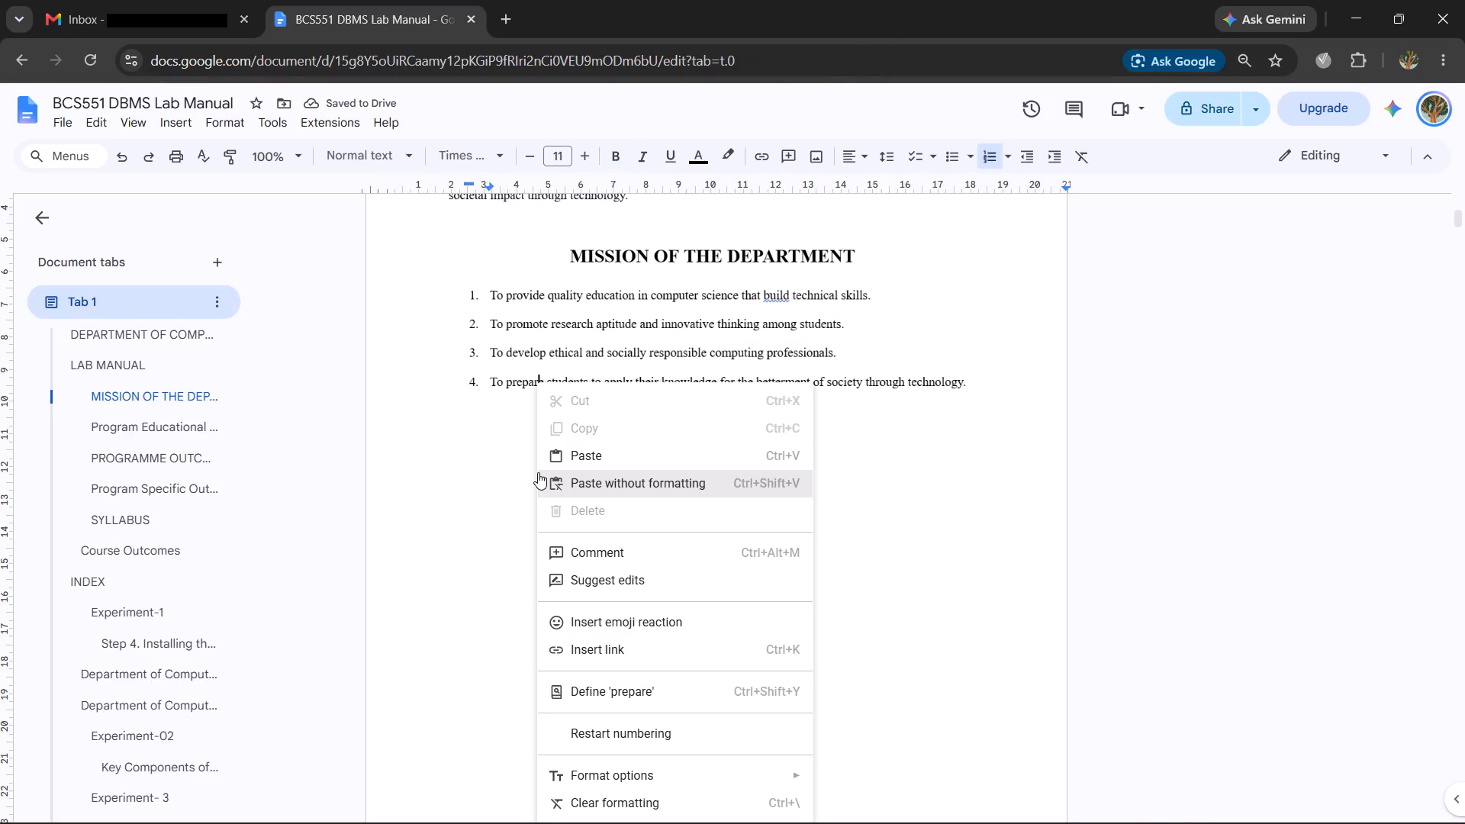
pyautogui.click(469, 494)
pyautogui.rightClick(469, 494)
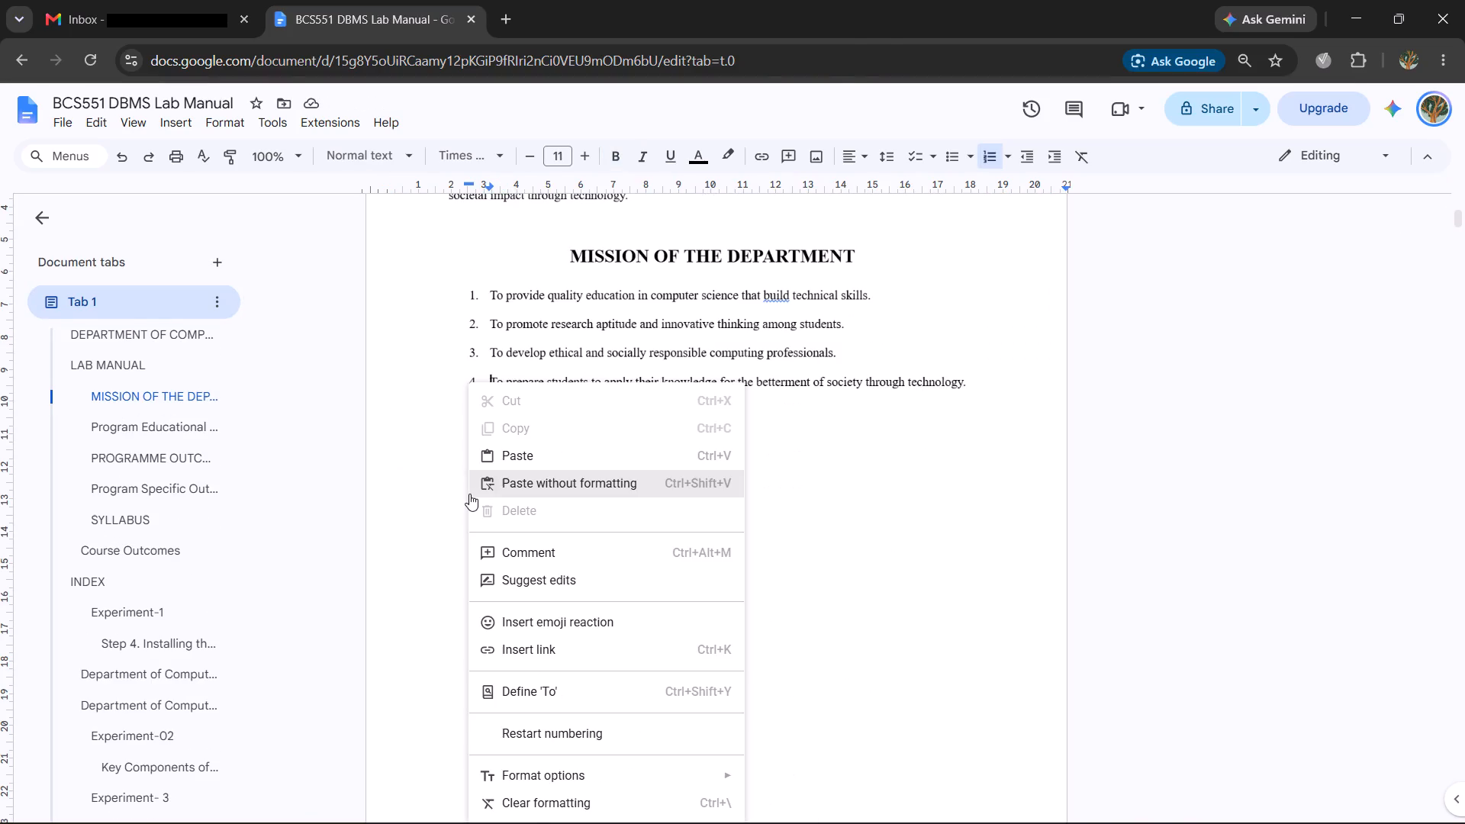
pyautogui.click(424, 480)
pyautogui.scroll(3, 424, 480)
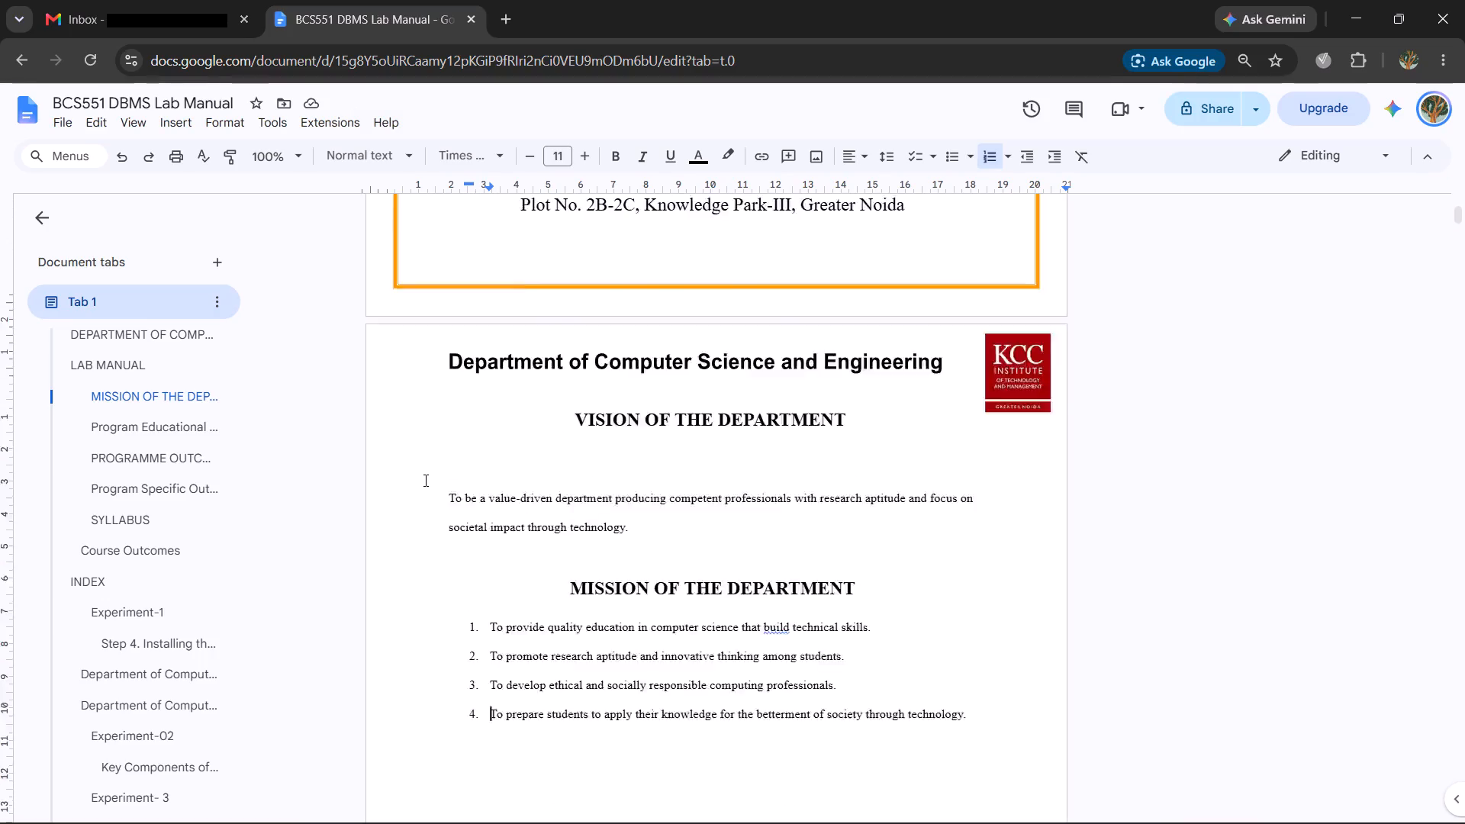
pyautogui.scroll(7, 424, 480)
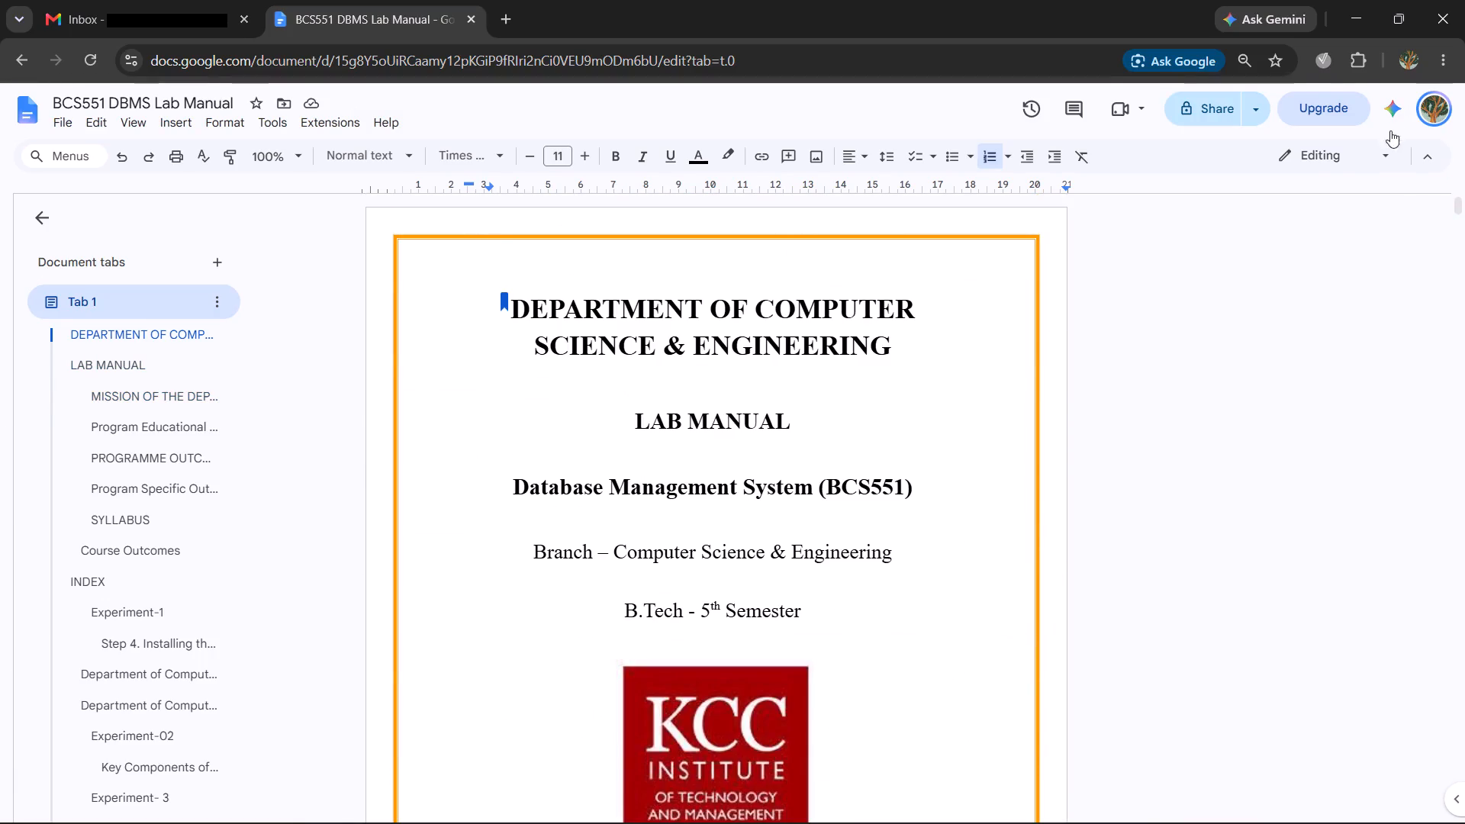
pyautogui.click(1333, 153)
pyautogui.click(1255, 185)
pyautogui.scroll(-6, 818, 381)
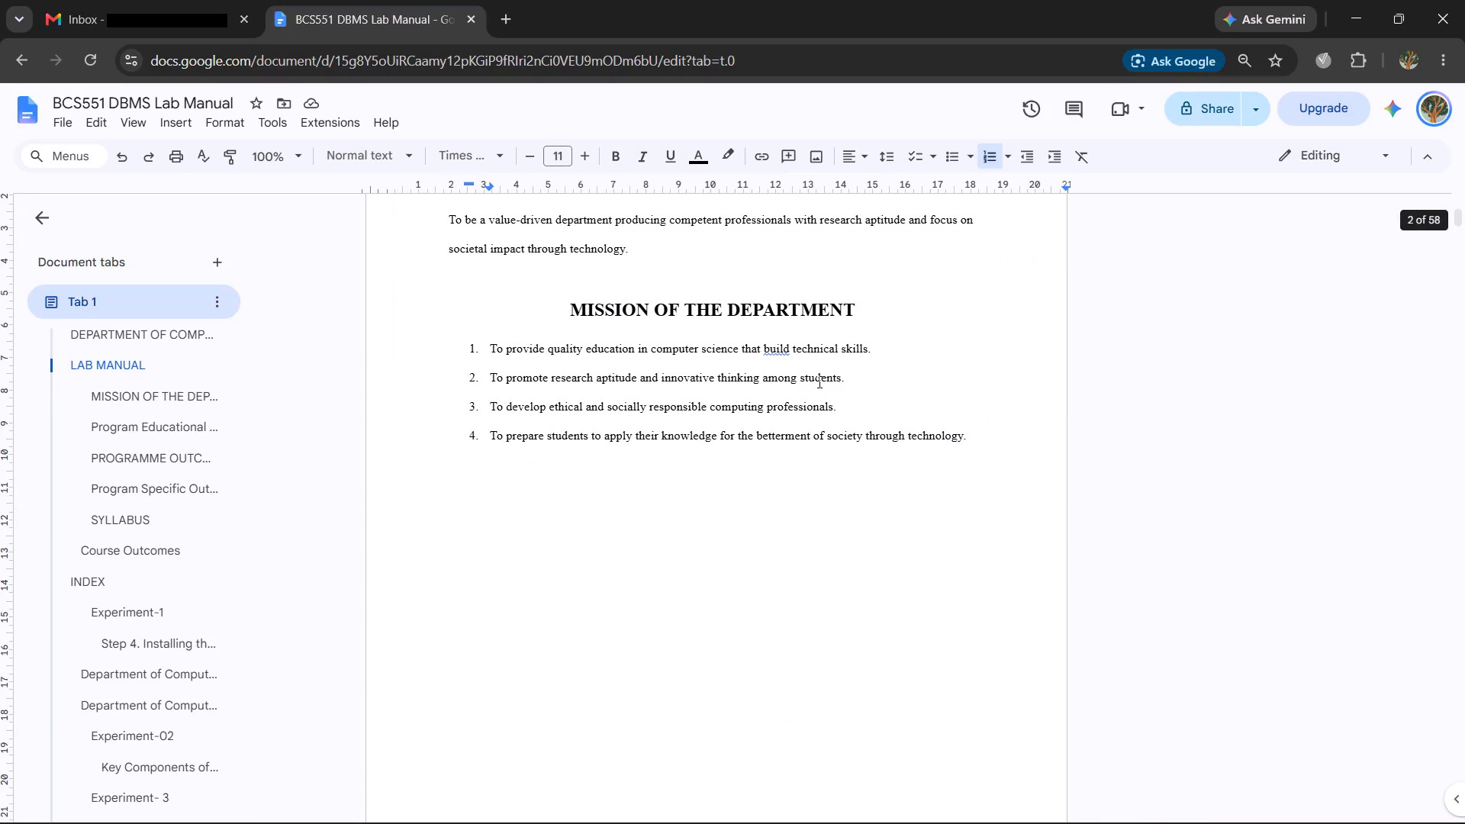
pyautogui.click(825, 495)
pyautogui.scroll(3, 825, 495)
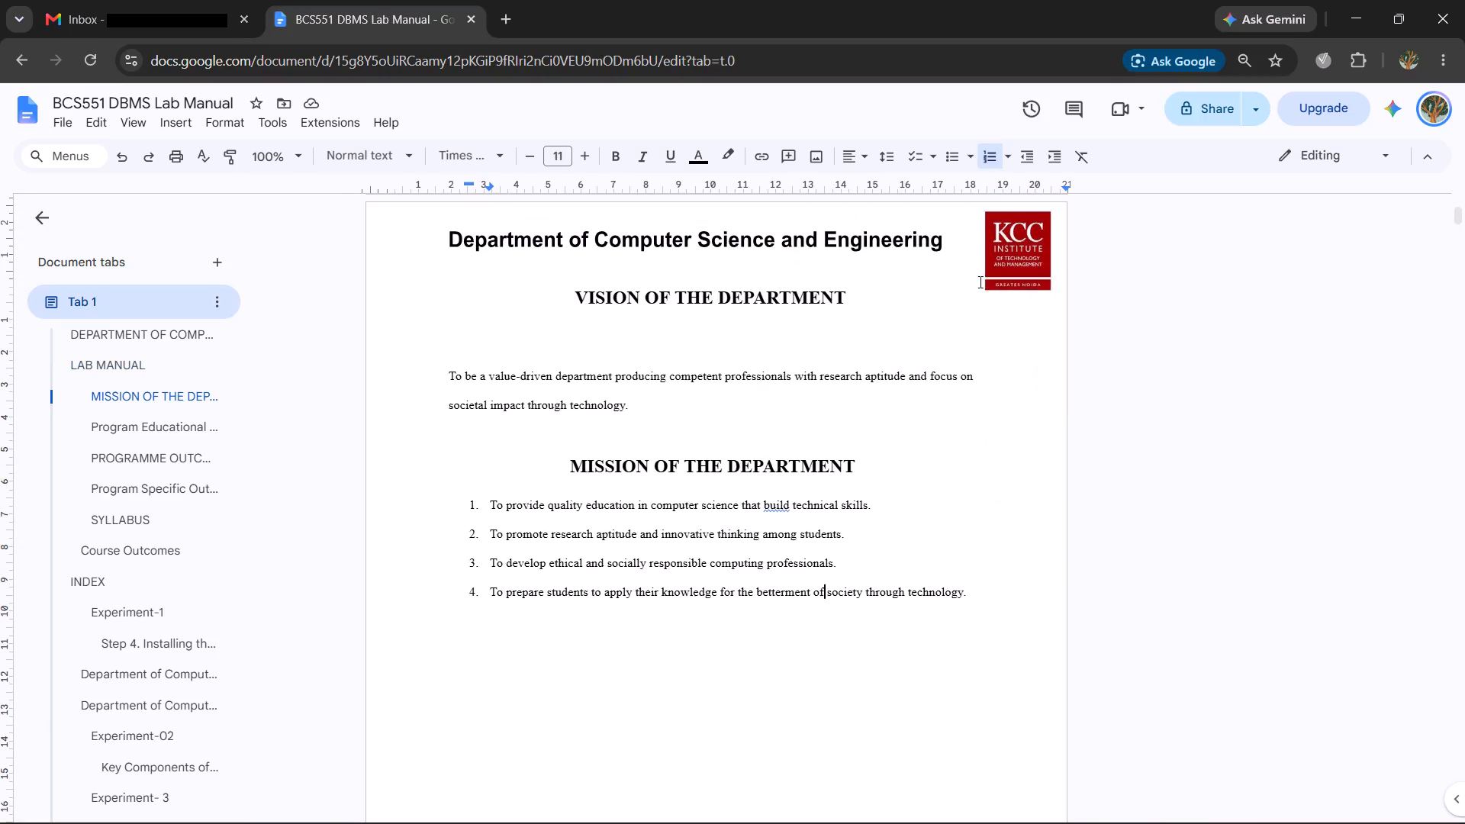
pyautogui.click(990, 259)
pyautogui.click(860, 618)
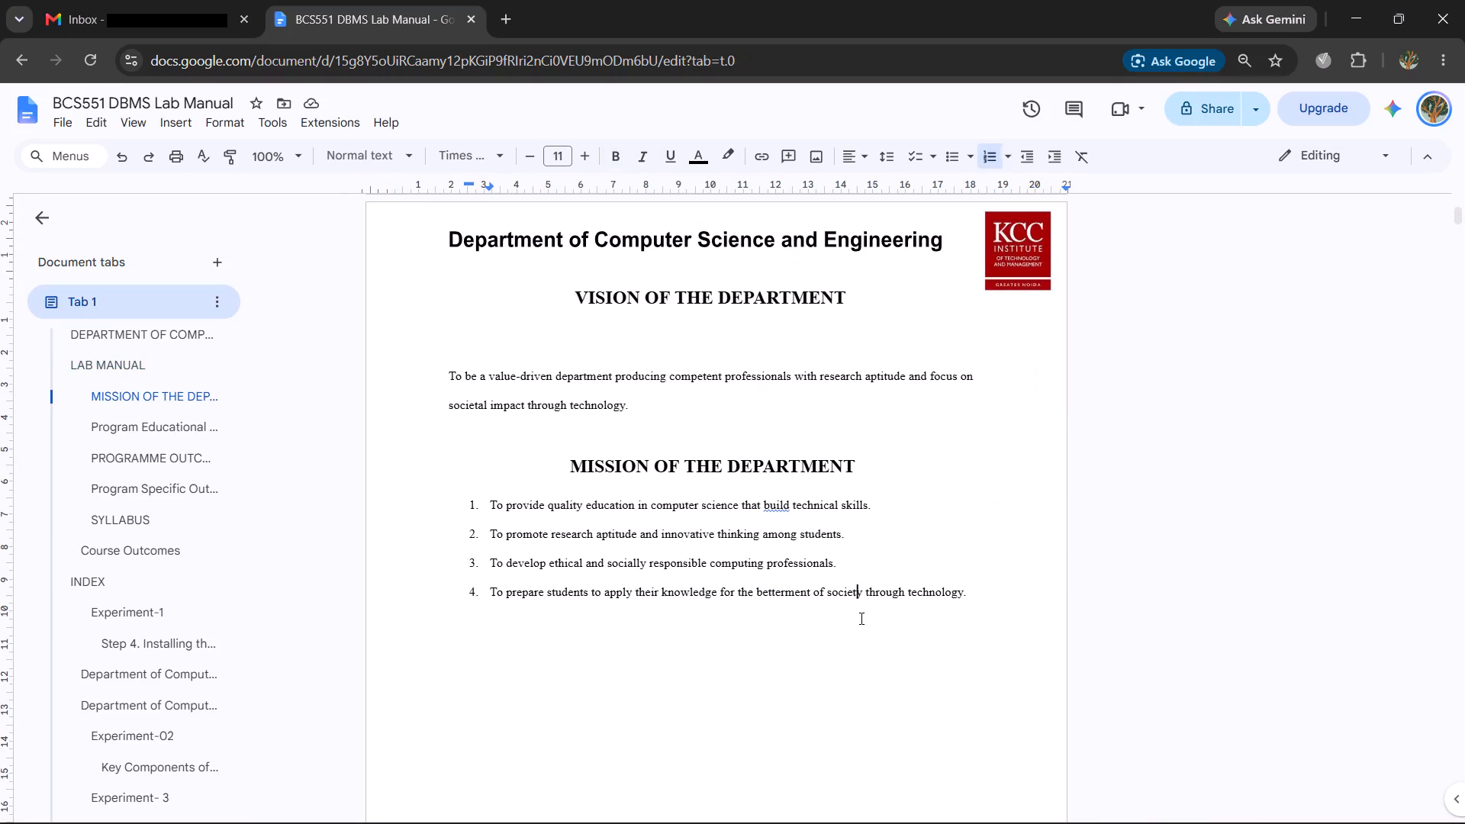
# Delete the VISION OF THE DEPARTMENT and MISSION OF THE DEPARTMENT headings with their body text from page 2.
pyautogui.hotkey('ctrl', 'a')
pyautogui.scroll(1, 860, 618)
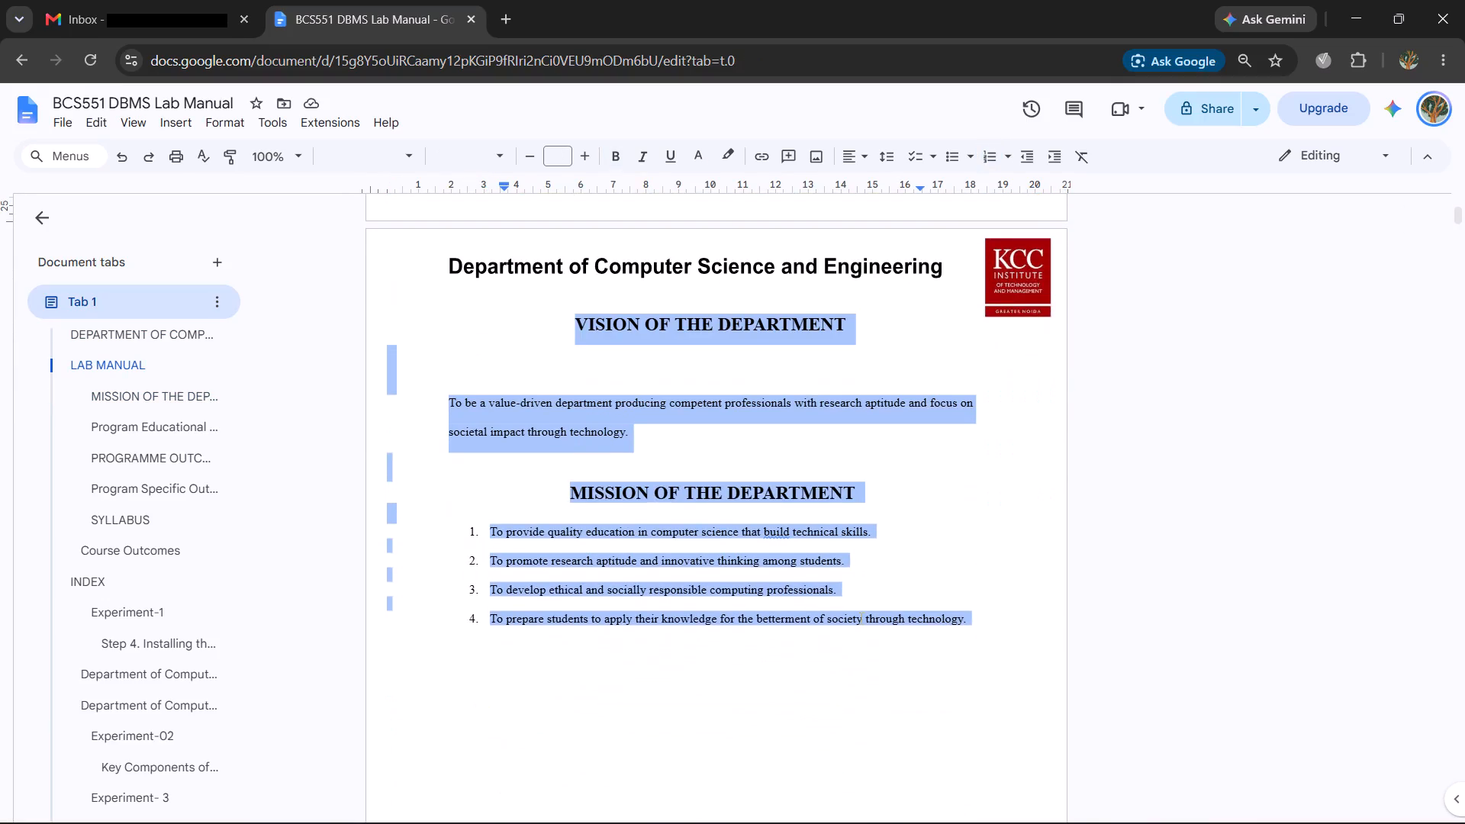
pyautogui.click(913, 742)
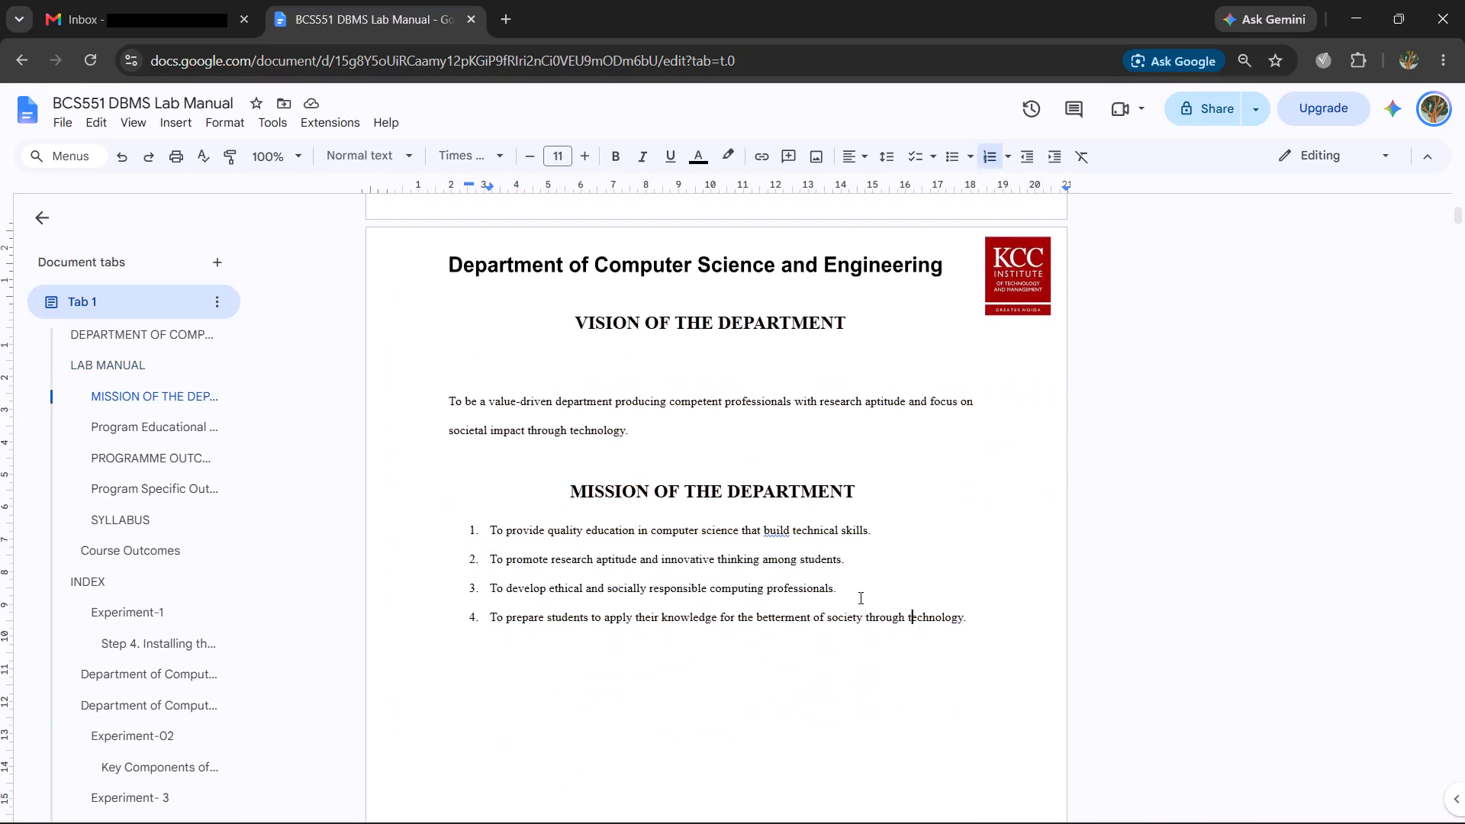
pyautogui.moveTo(951, 679); pyautogui.dragTo(665, 252)
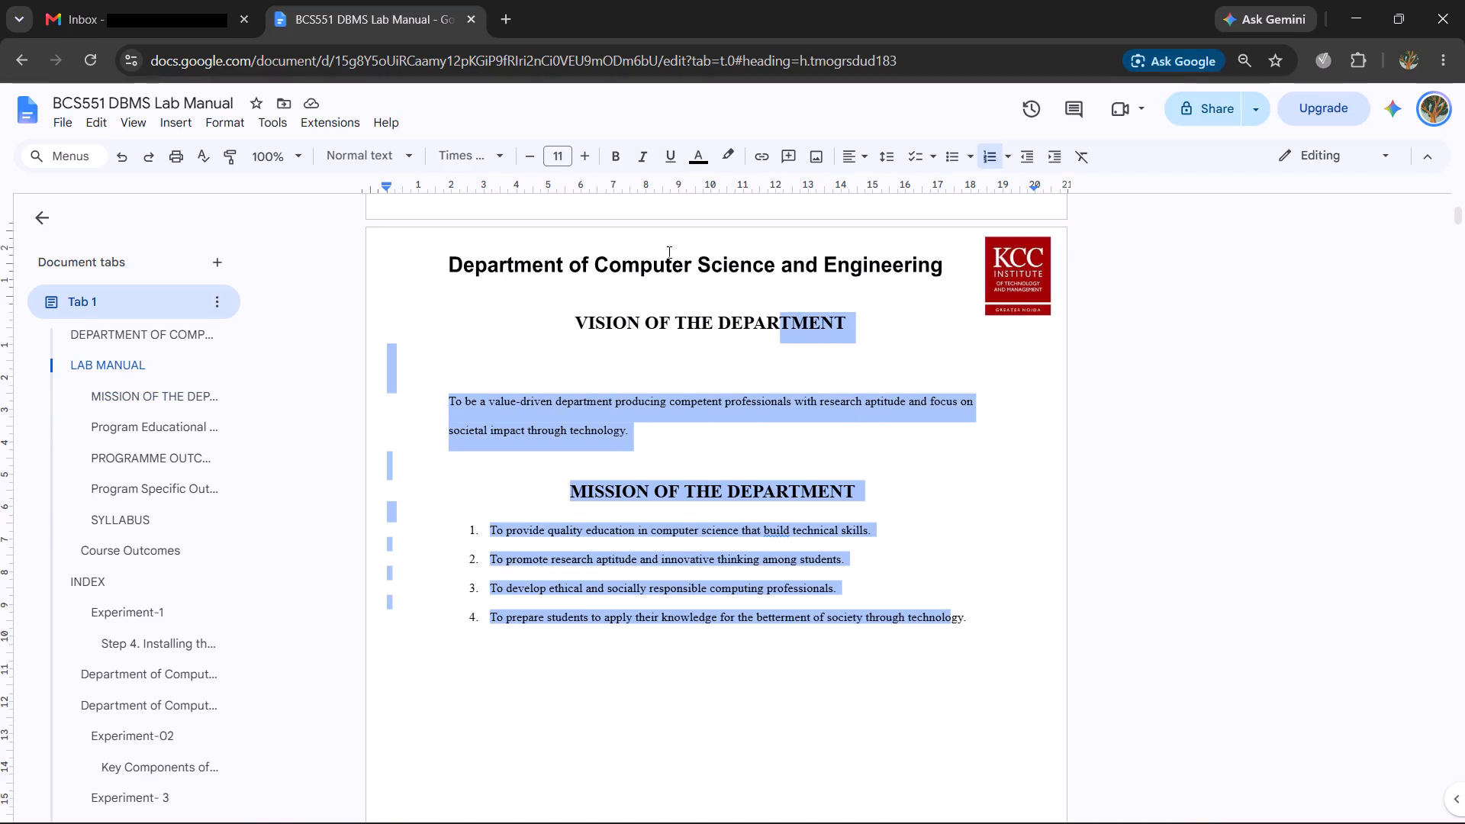
pyautogui.moveTo(665, 252); pyautogui.dragTo(512, 333)
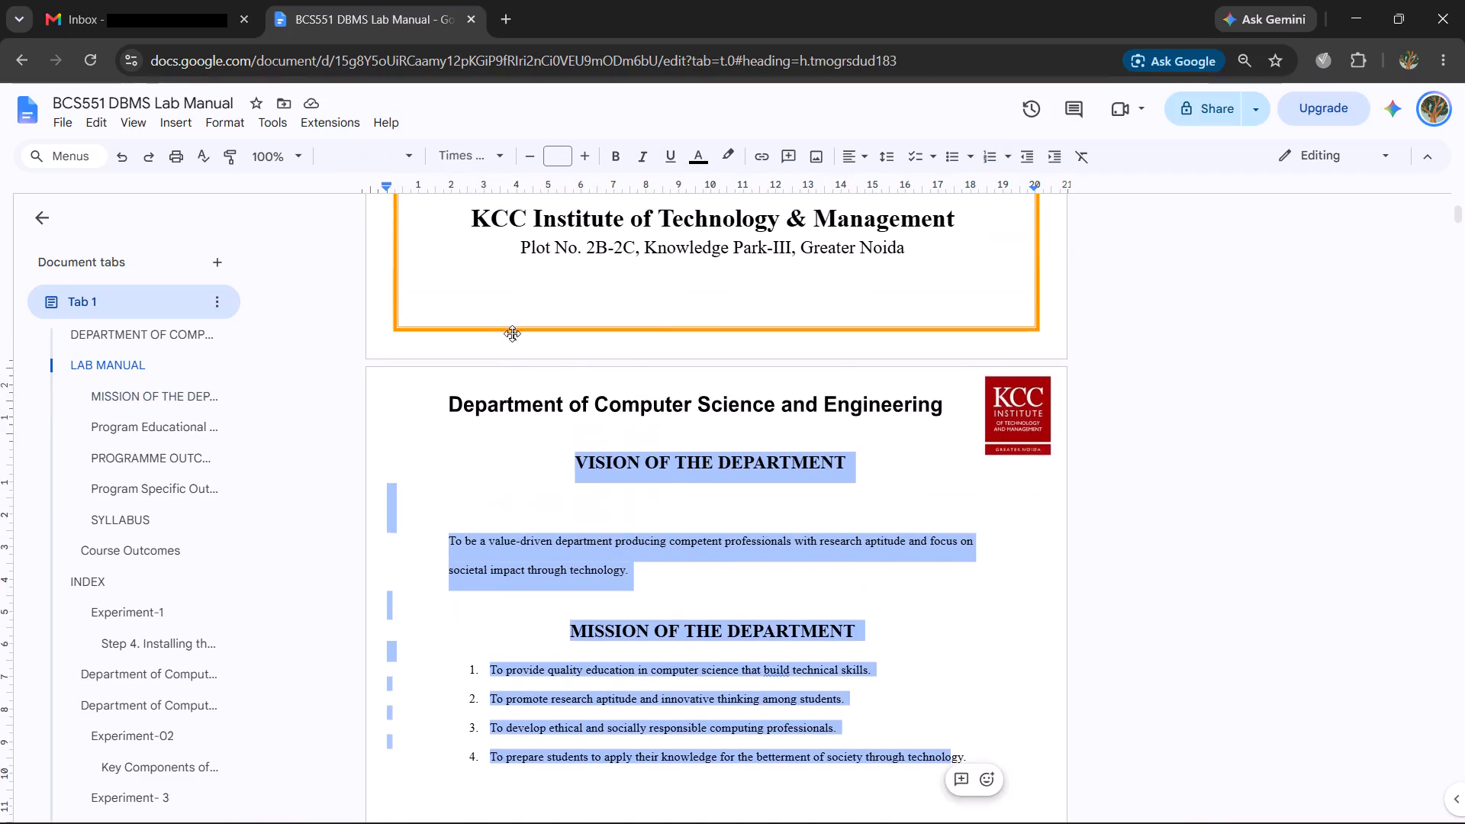
pyautogui.press('BackSpace')
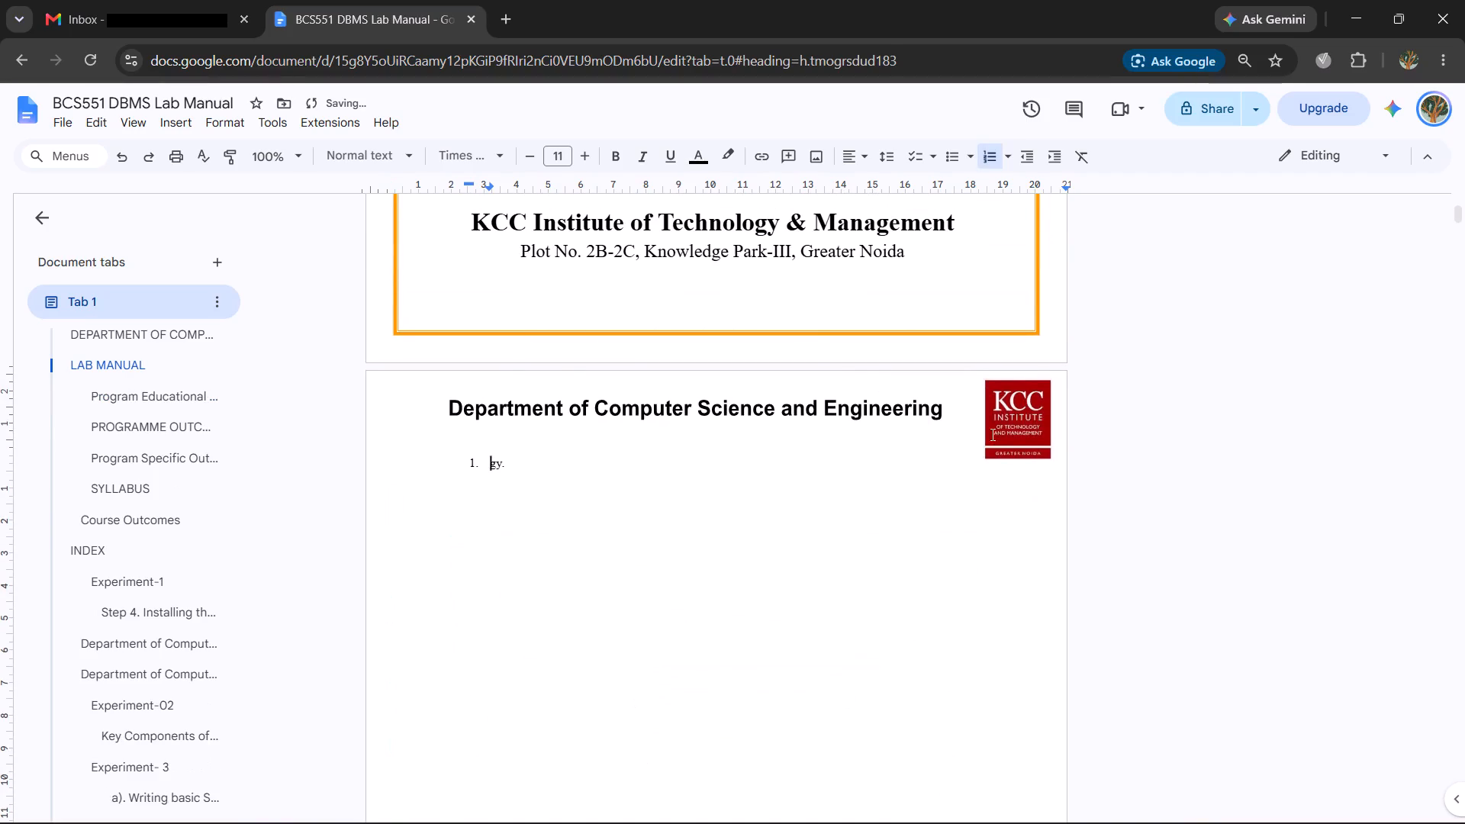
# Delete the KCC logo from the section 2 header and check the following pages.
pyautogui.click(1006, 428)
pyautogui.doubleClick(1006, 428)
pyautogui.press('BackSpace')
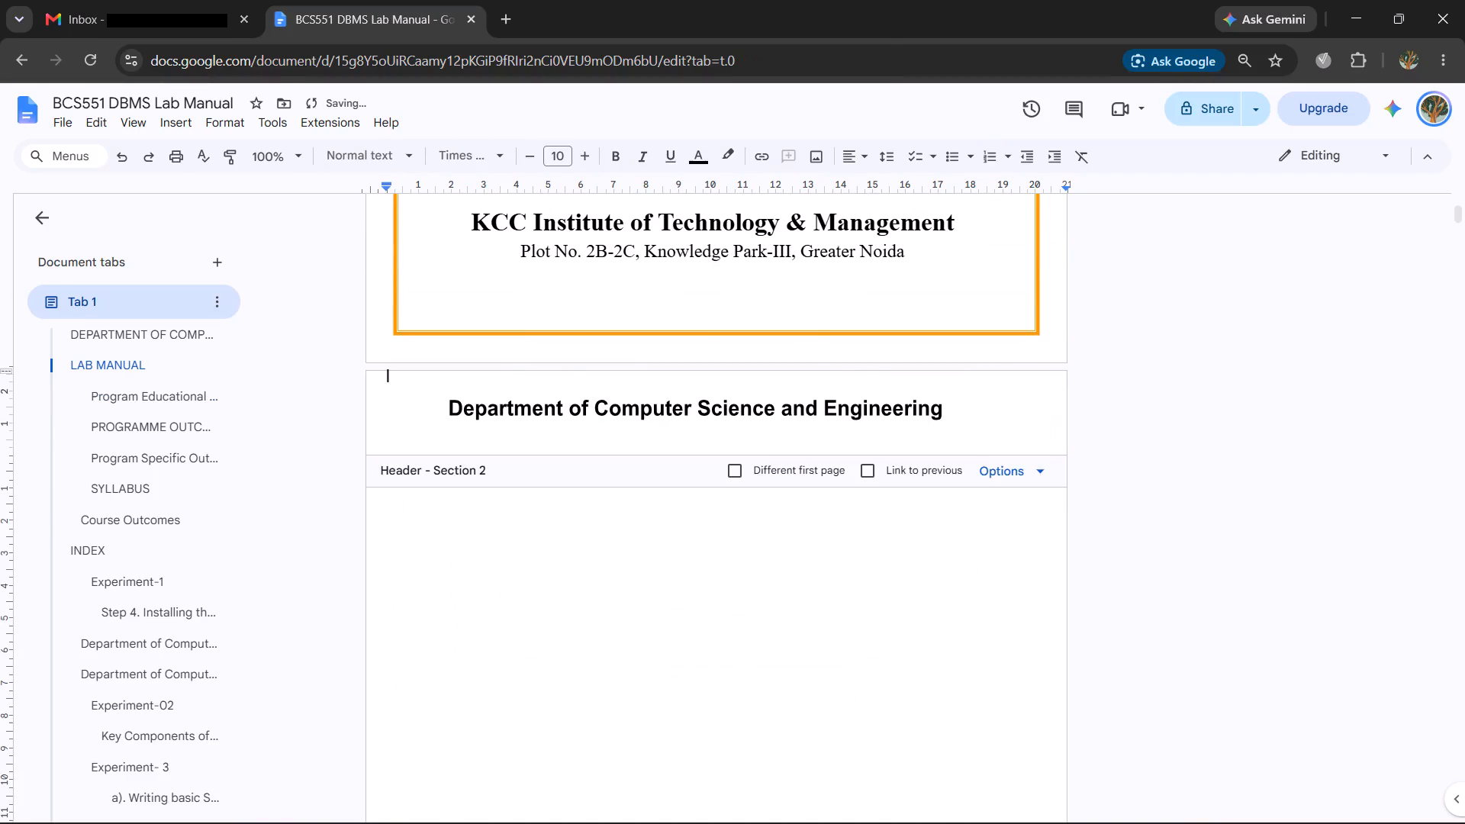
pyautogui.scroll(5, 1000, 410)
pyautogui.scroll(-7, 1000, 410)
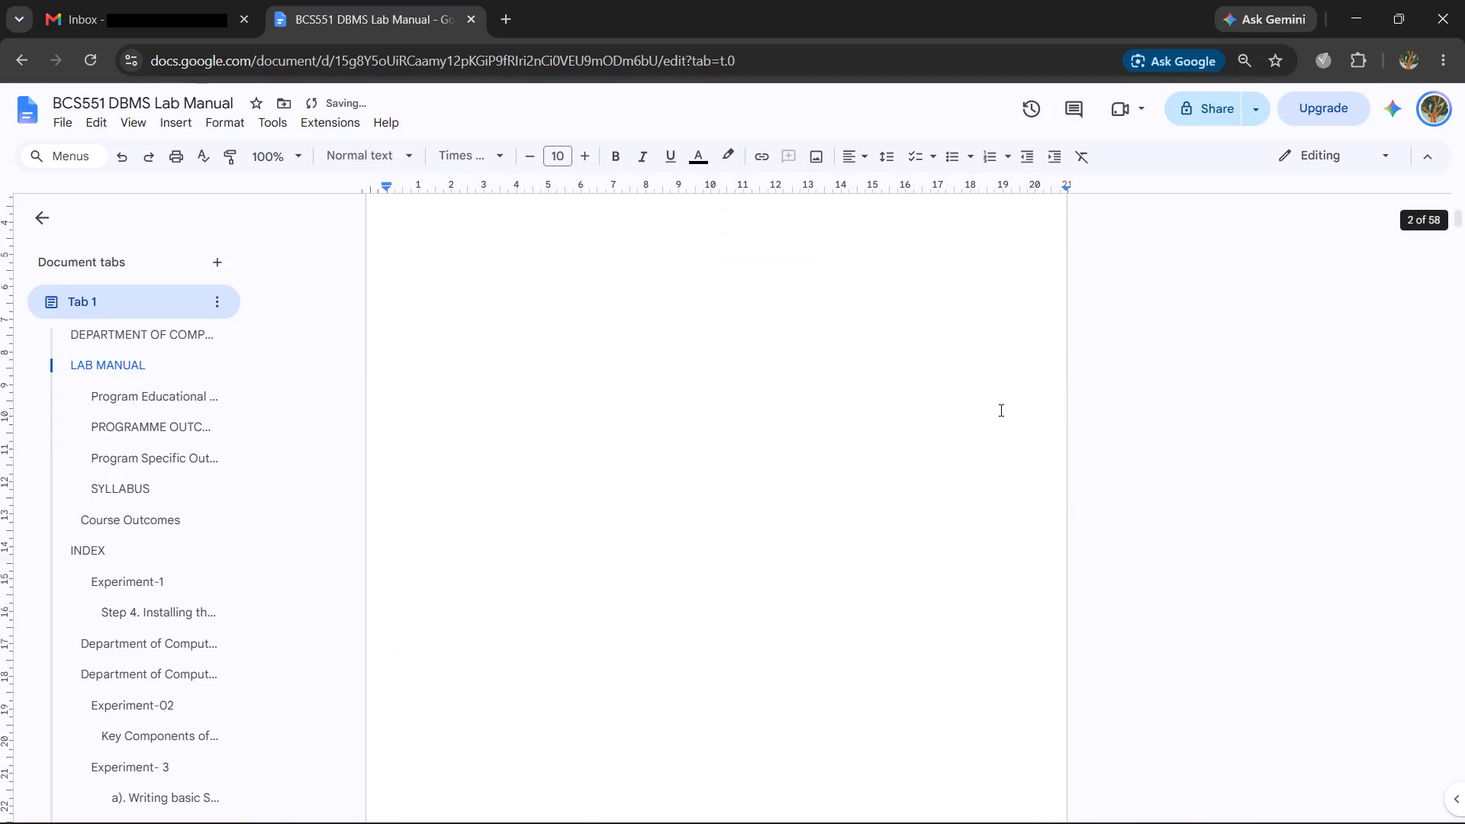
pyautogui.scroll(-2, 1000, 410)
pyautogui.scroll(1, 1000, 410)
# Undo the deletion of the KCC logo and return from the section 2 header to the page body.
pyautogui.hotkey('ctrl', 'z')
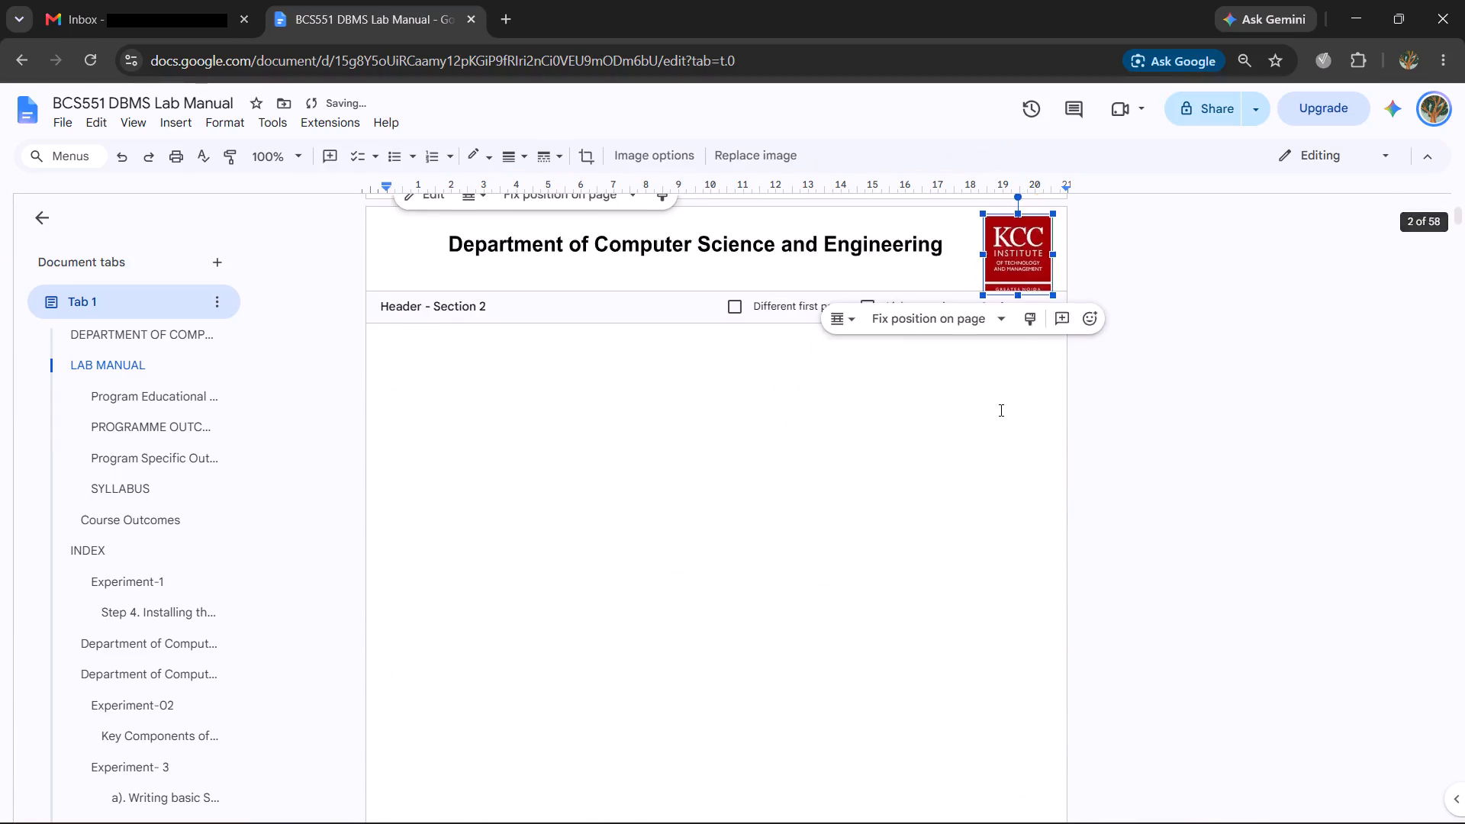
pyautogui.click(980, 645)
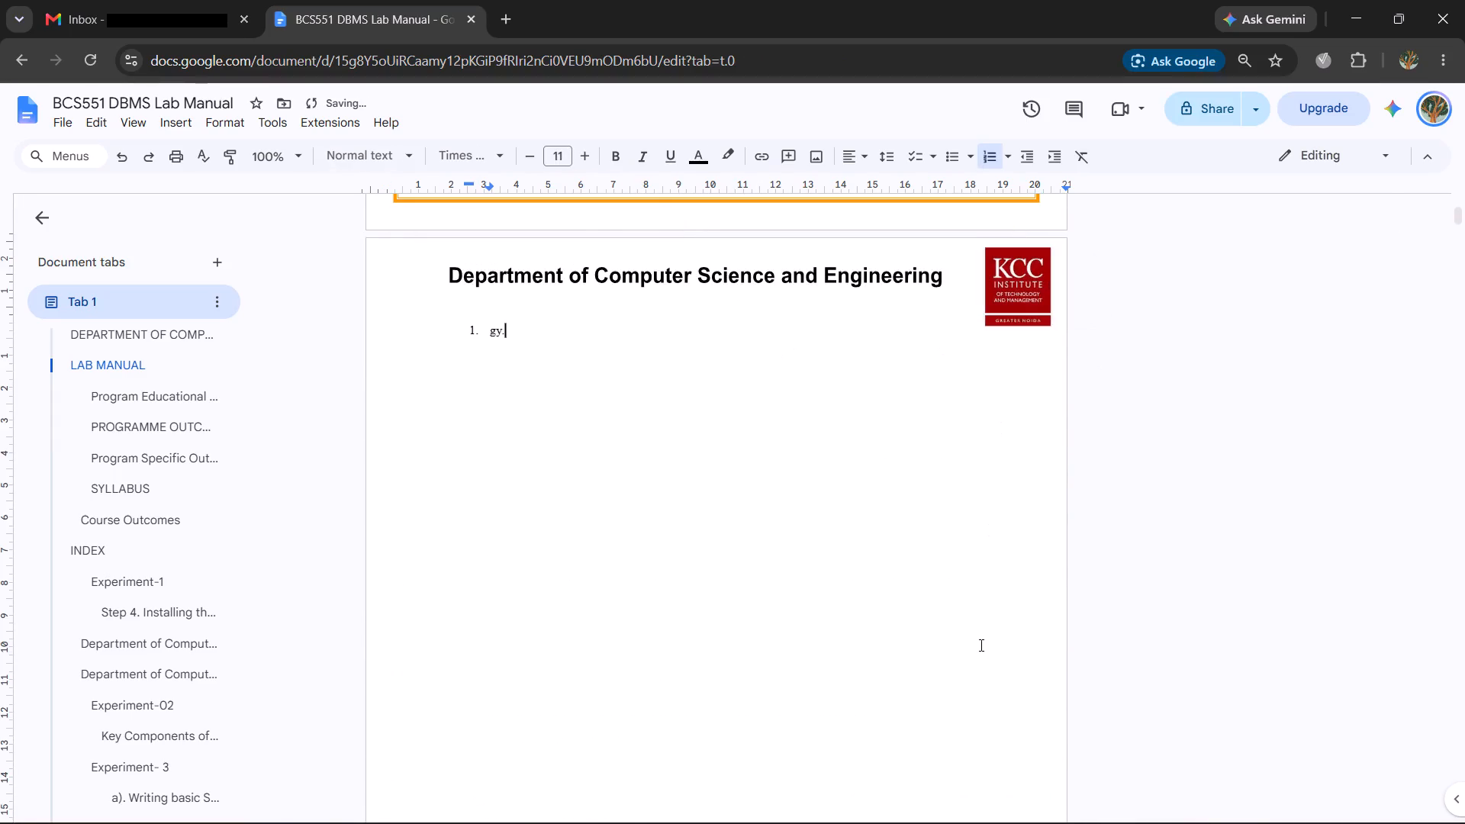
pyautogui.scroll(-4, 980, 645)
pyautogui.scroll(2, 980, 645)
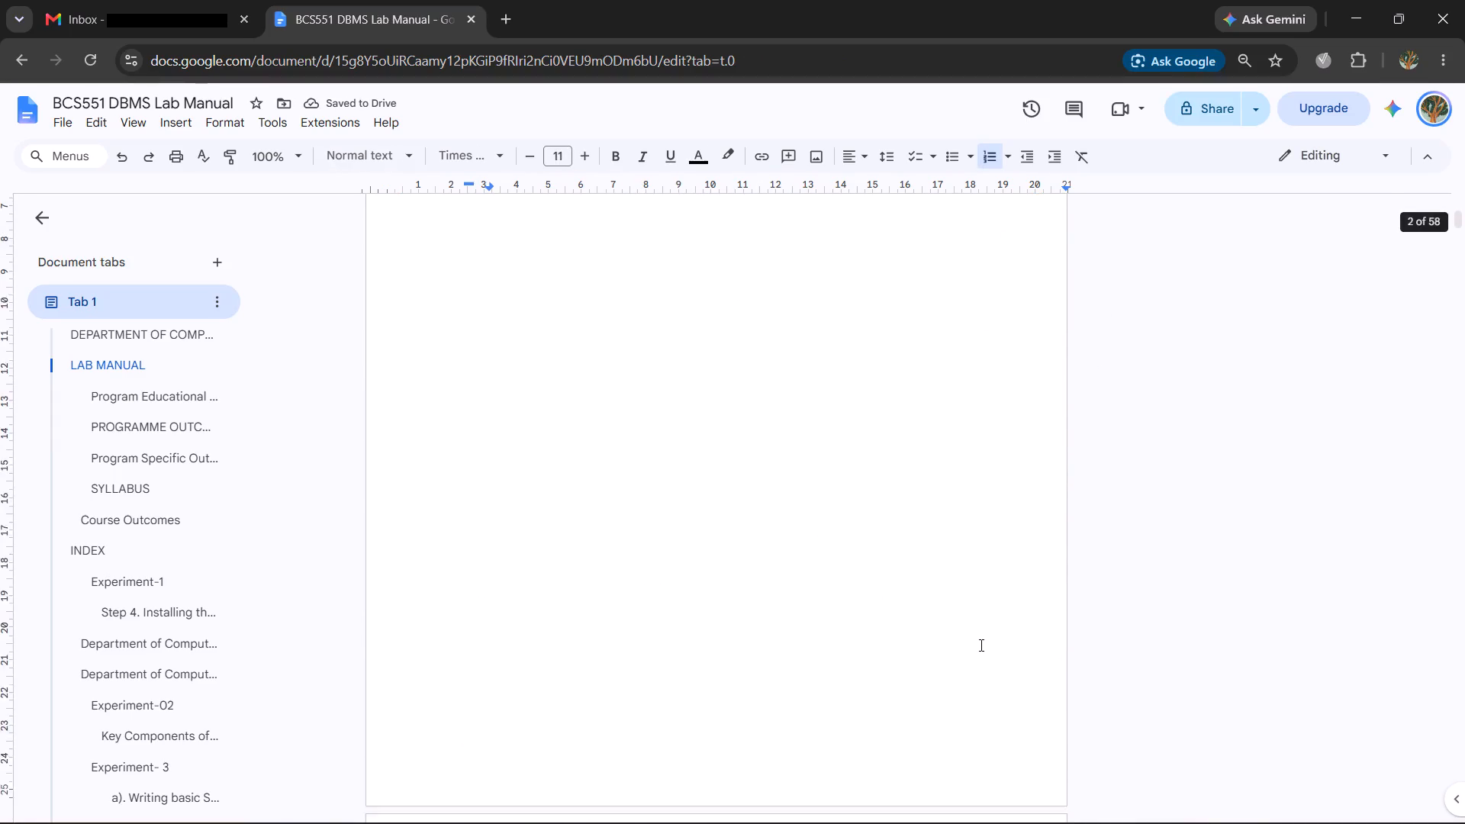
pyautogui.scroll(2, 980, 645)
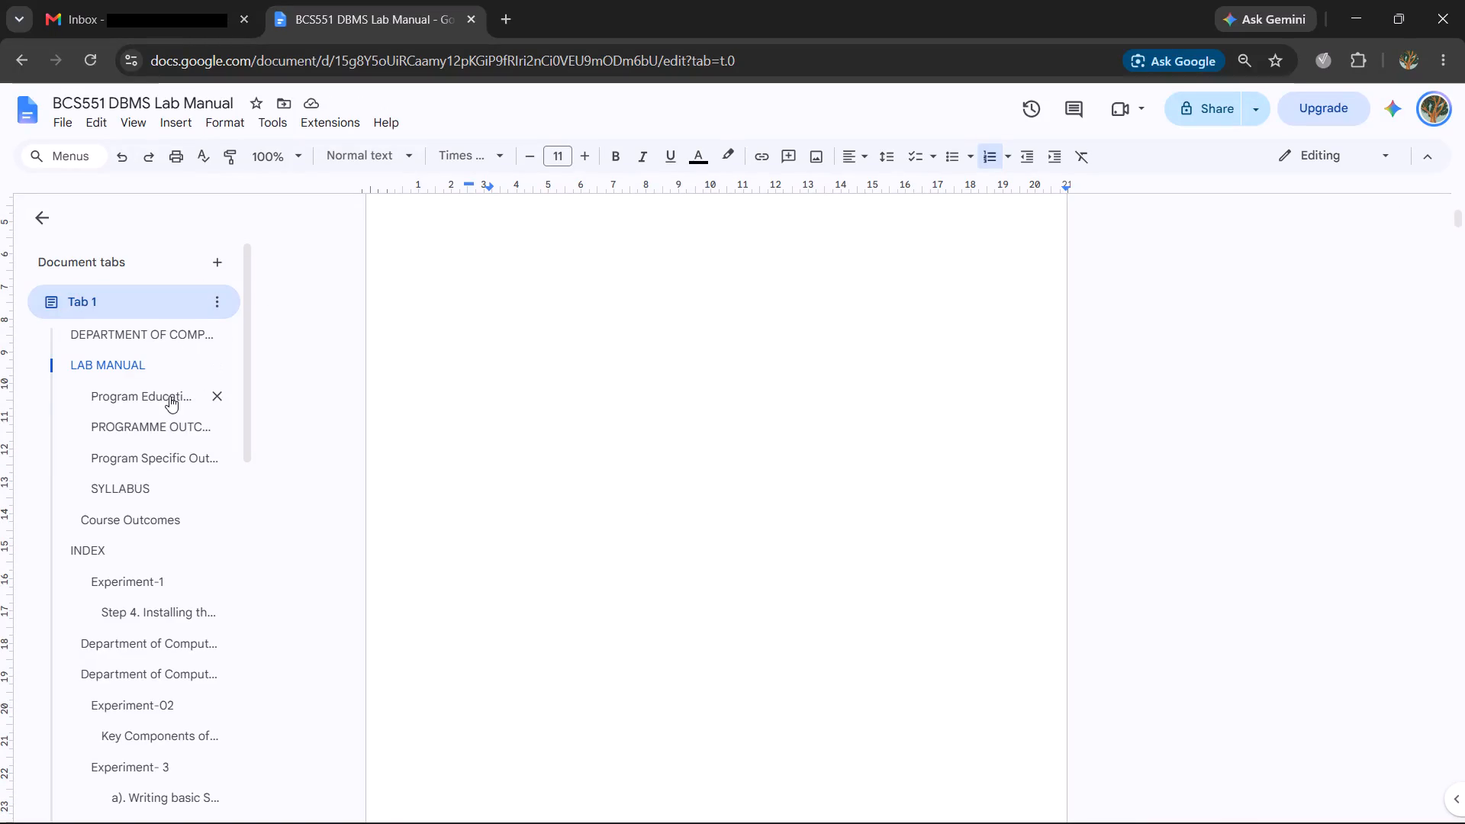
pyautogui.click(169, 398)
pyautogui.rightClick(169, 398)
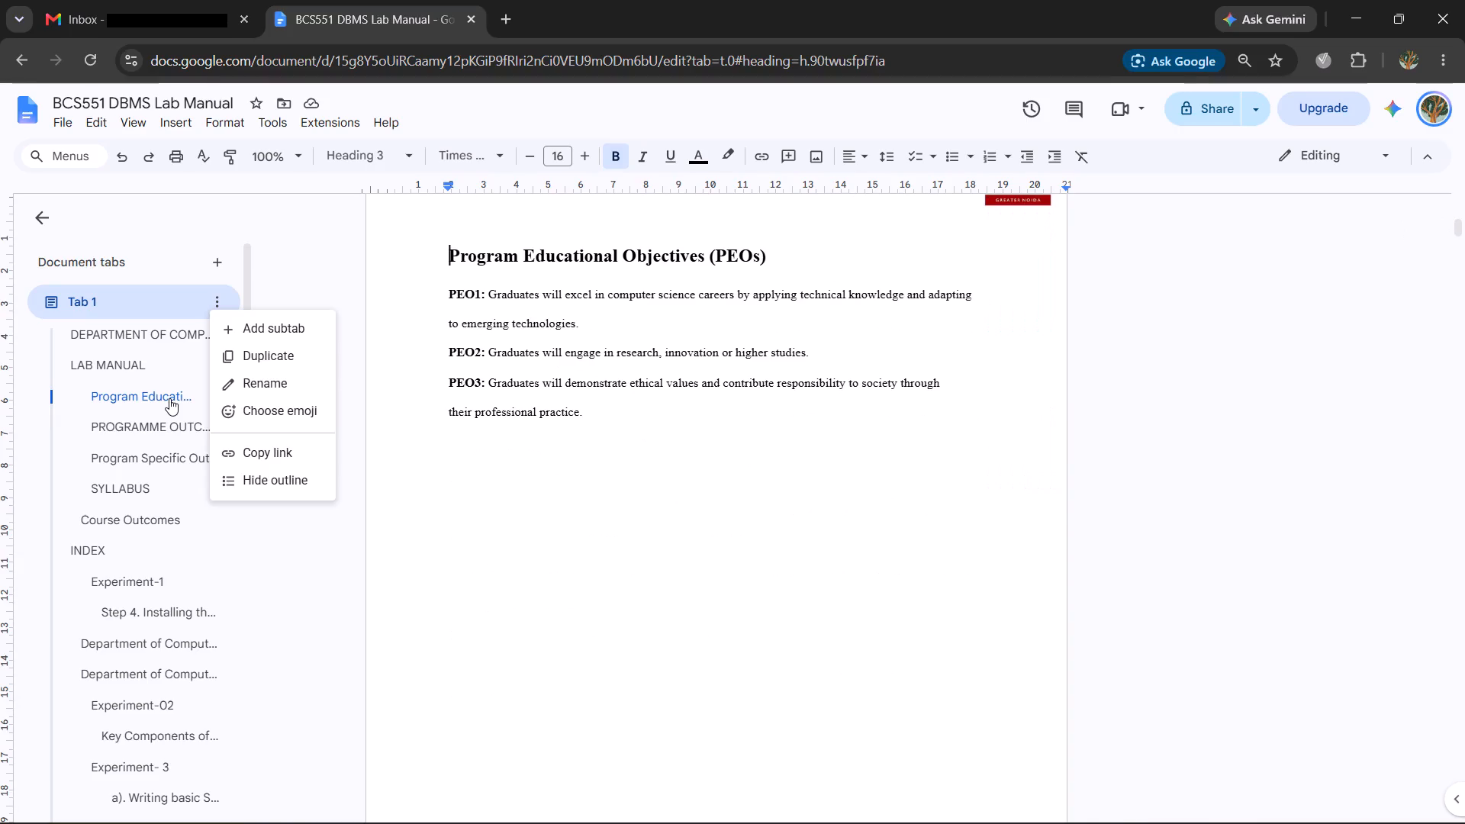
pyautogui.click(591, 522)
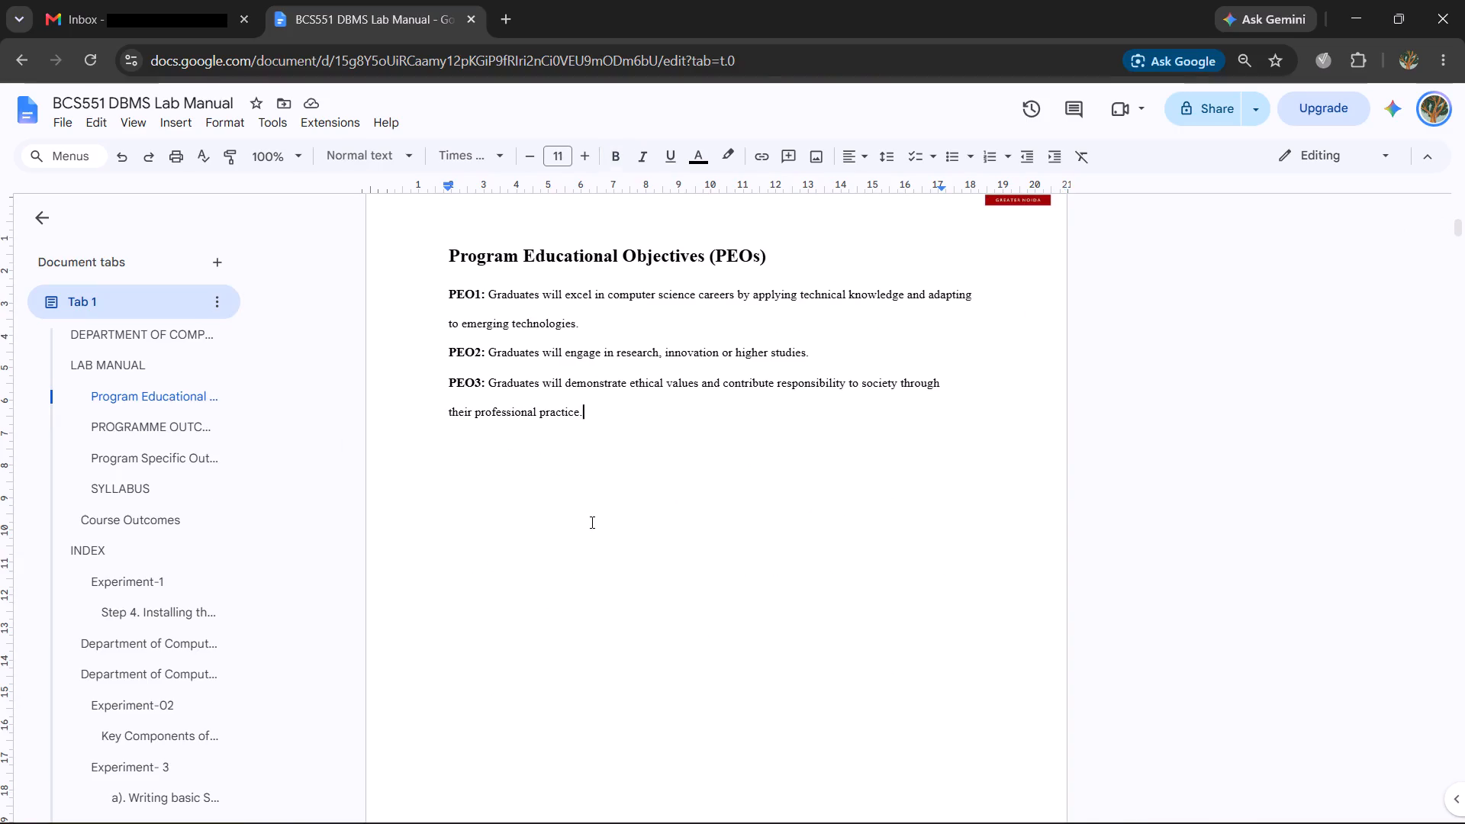
# Preview the lab manual for printing and leave the preview without saving.
pyautogui.scroll(8, 591, 522)
pyautogui.click(175, 164)
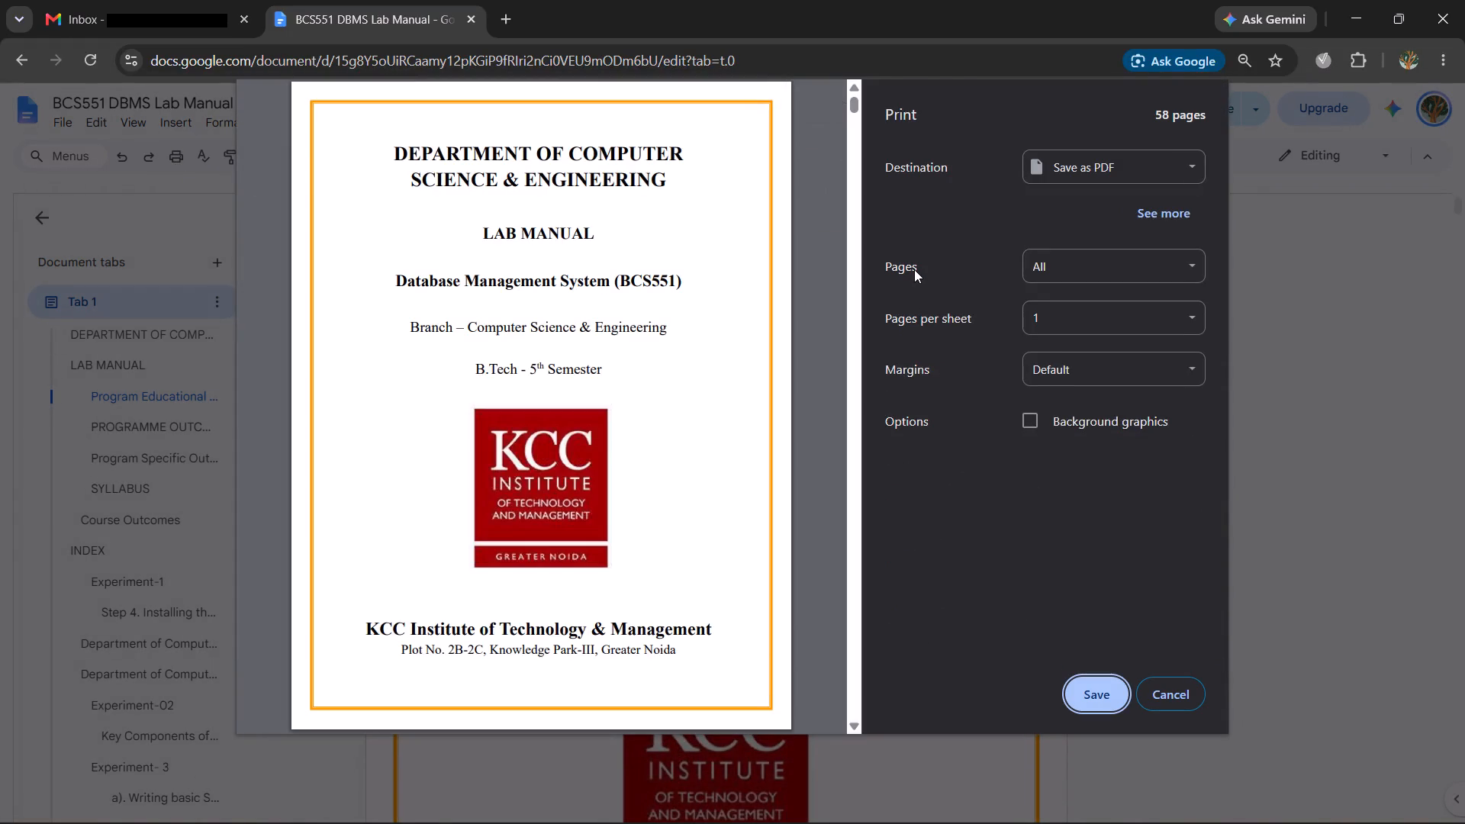
pyautogui.click(1198, 703)
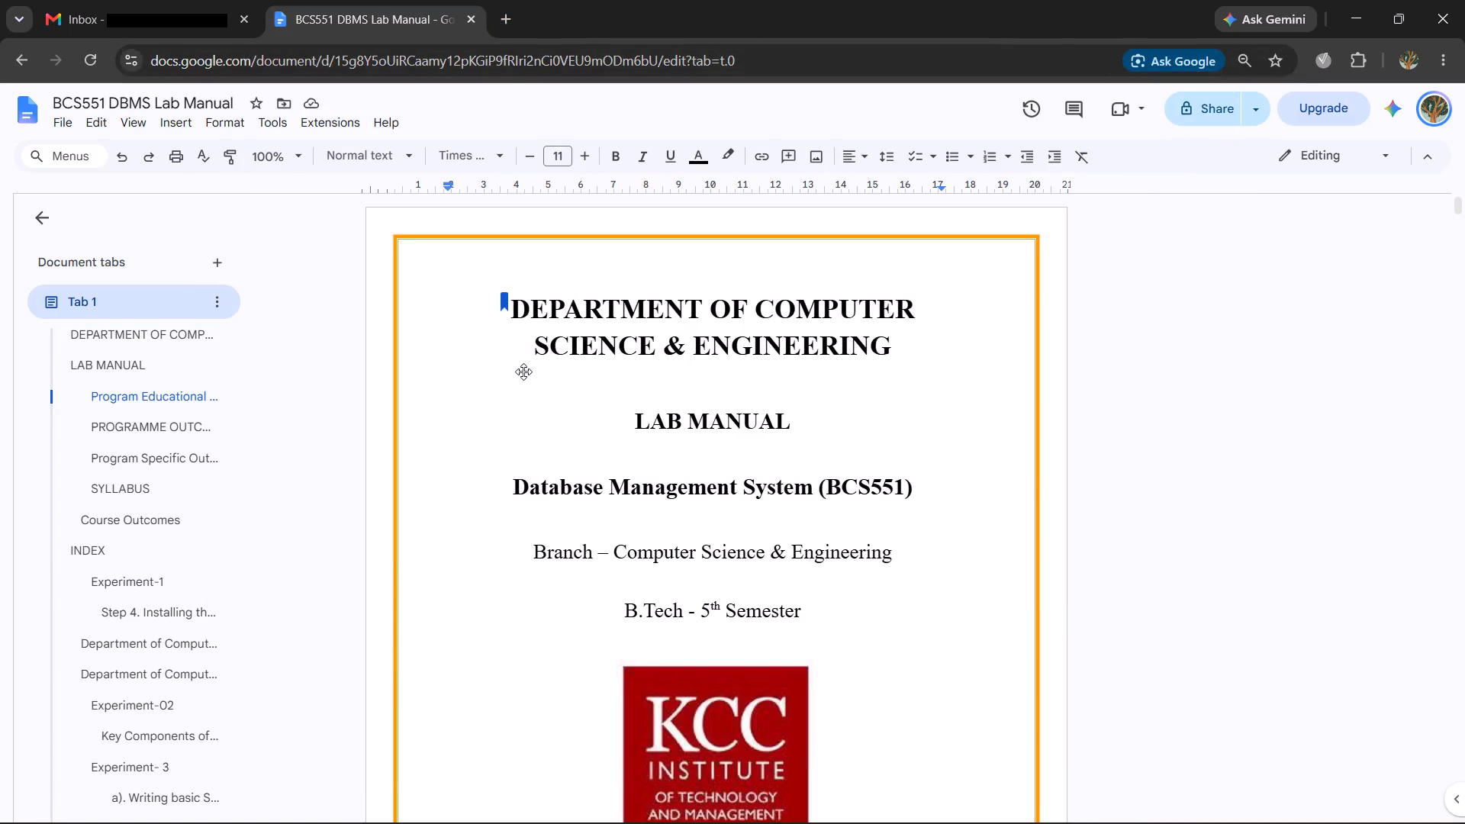
# Look through the PROGRAMME OUTCOMES, Program Specific Outcomes, SYLLABUS and Course Outcomes sections and return to the cover page.
pyautogui.click(164, 426)
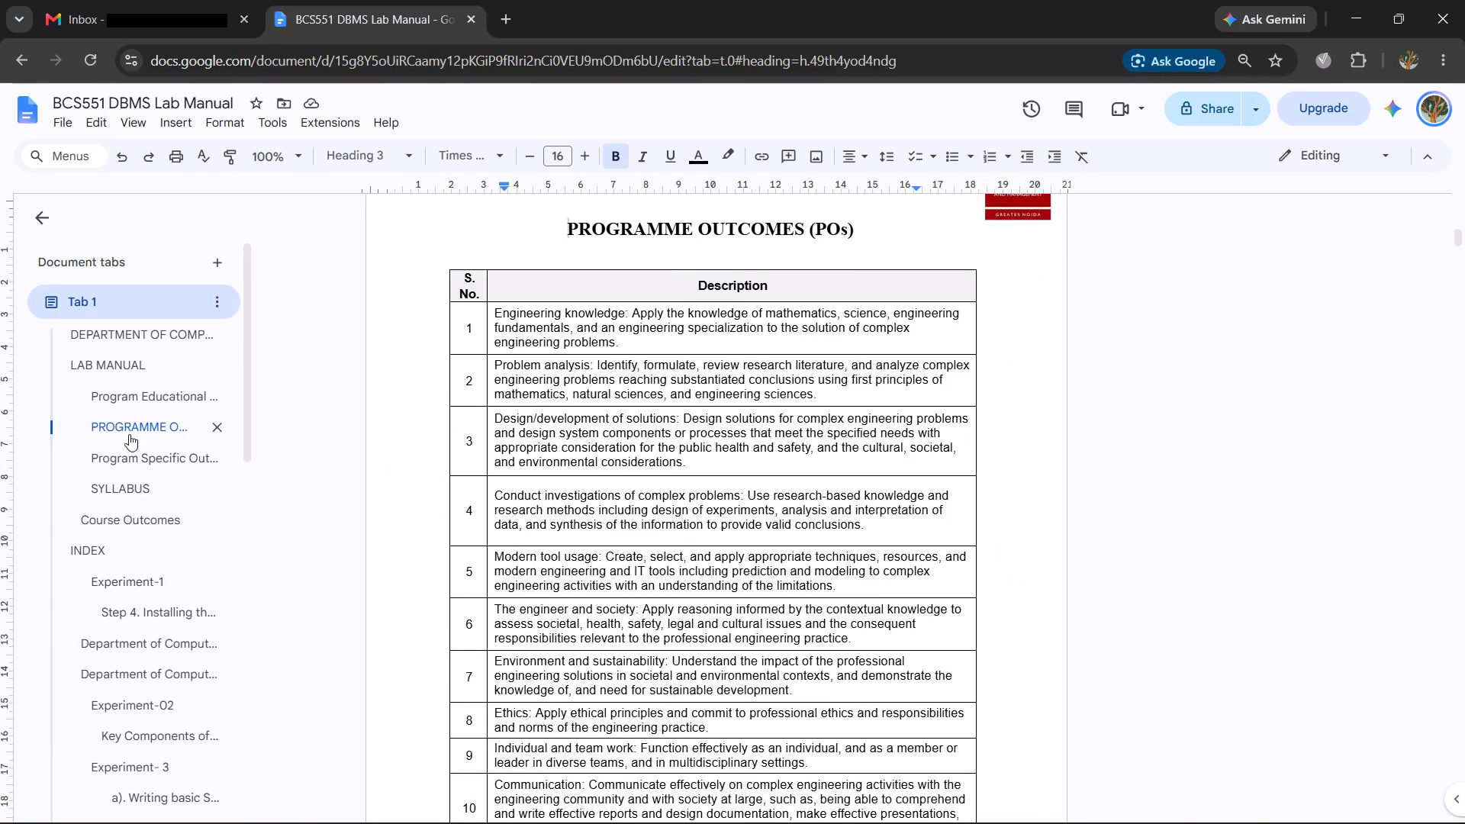
pyautogui.click(119, 462)
pyautogui.click(119, 462)
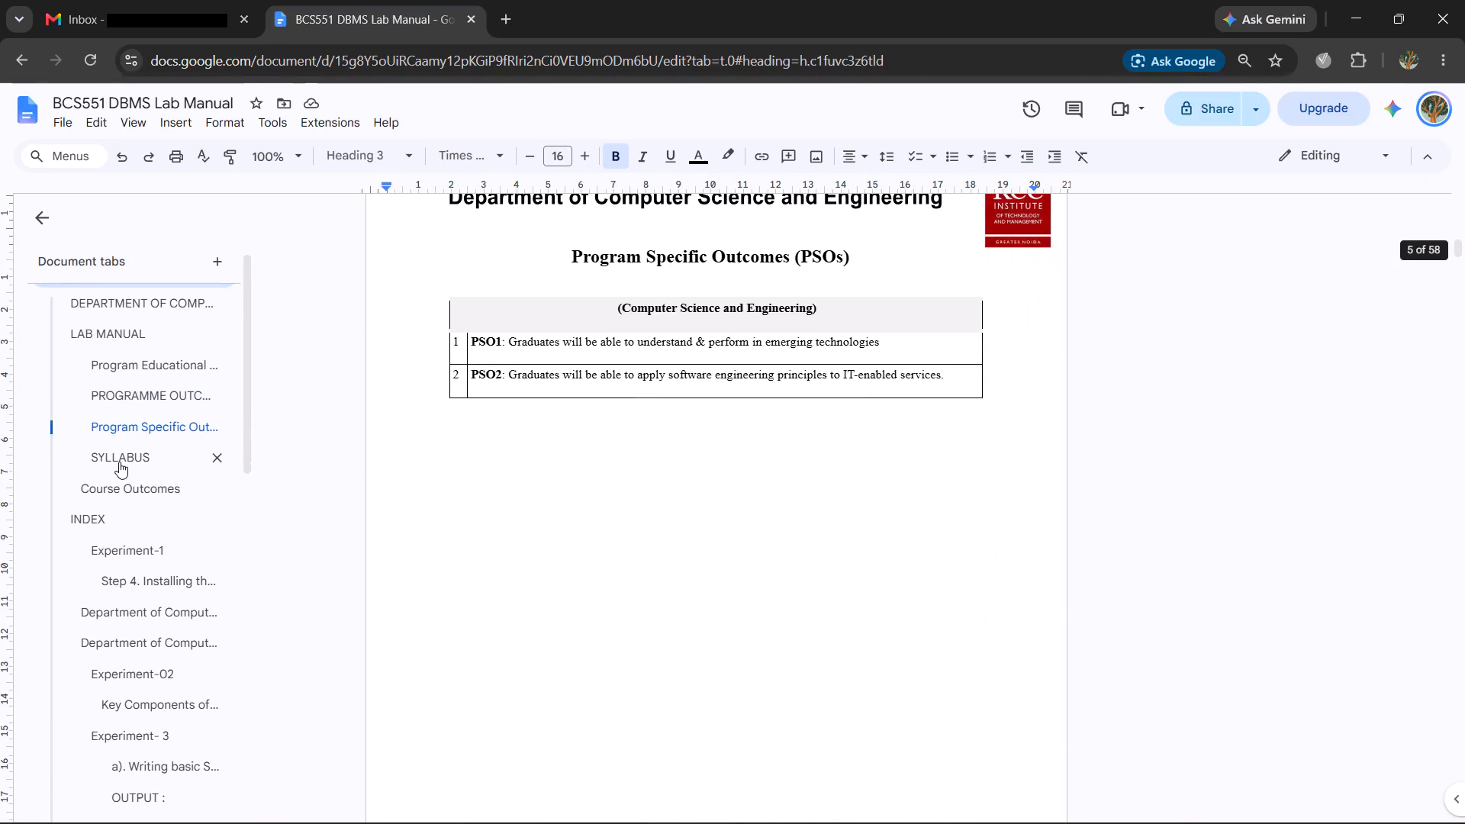
pyautogui.click(119, 462)
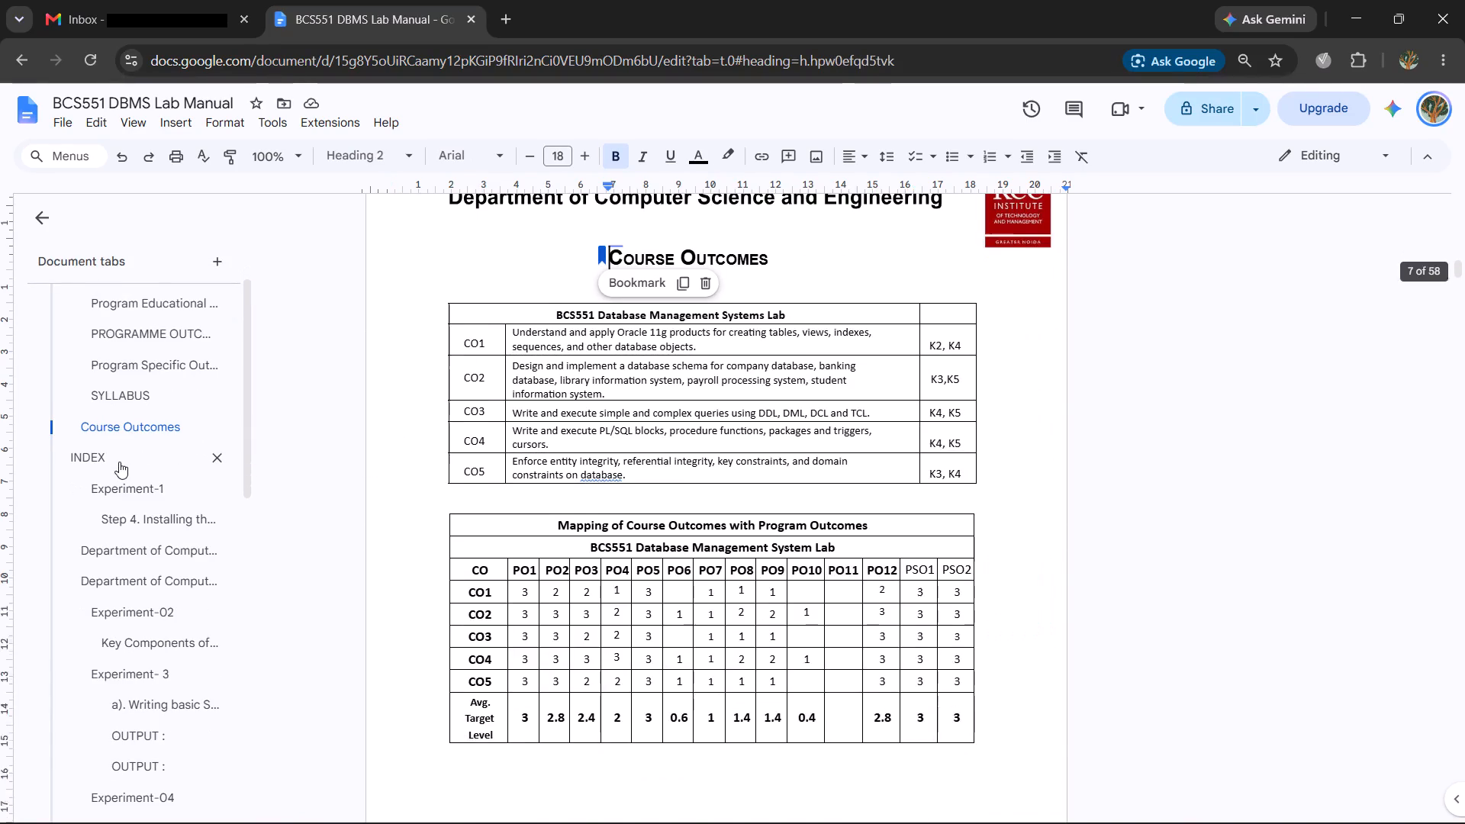
pyautogui.scroll(3, 119, 462)
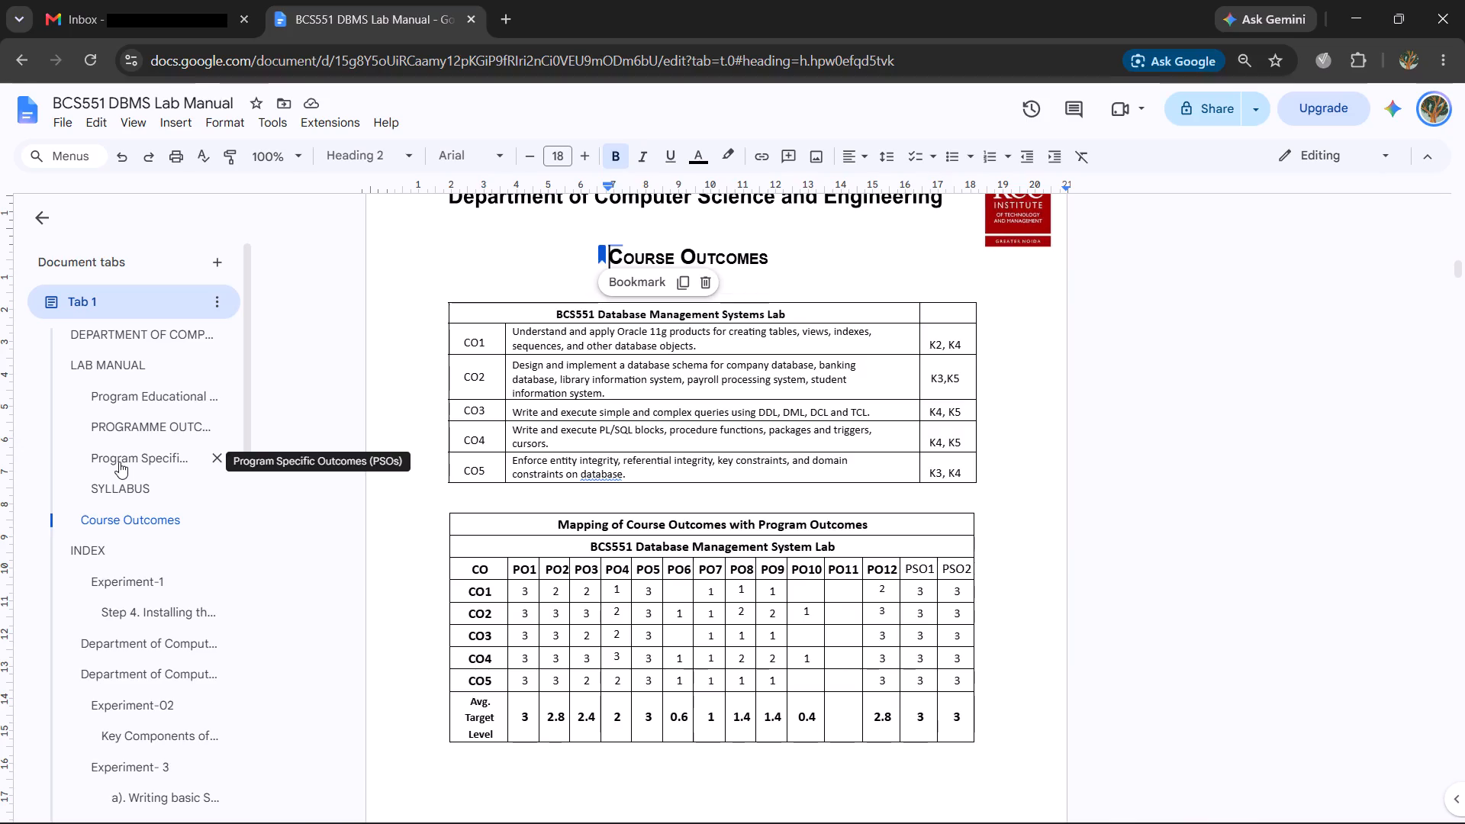
pyautogui.scroll(1, 119, 462)
pyautogui.click(105, 480)
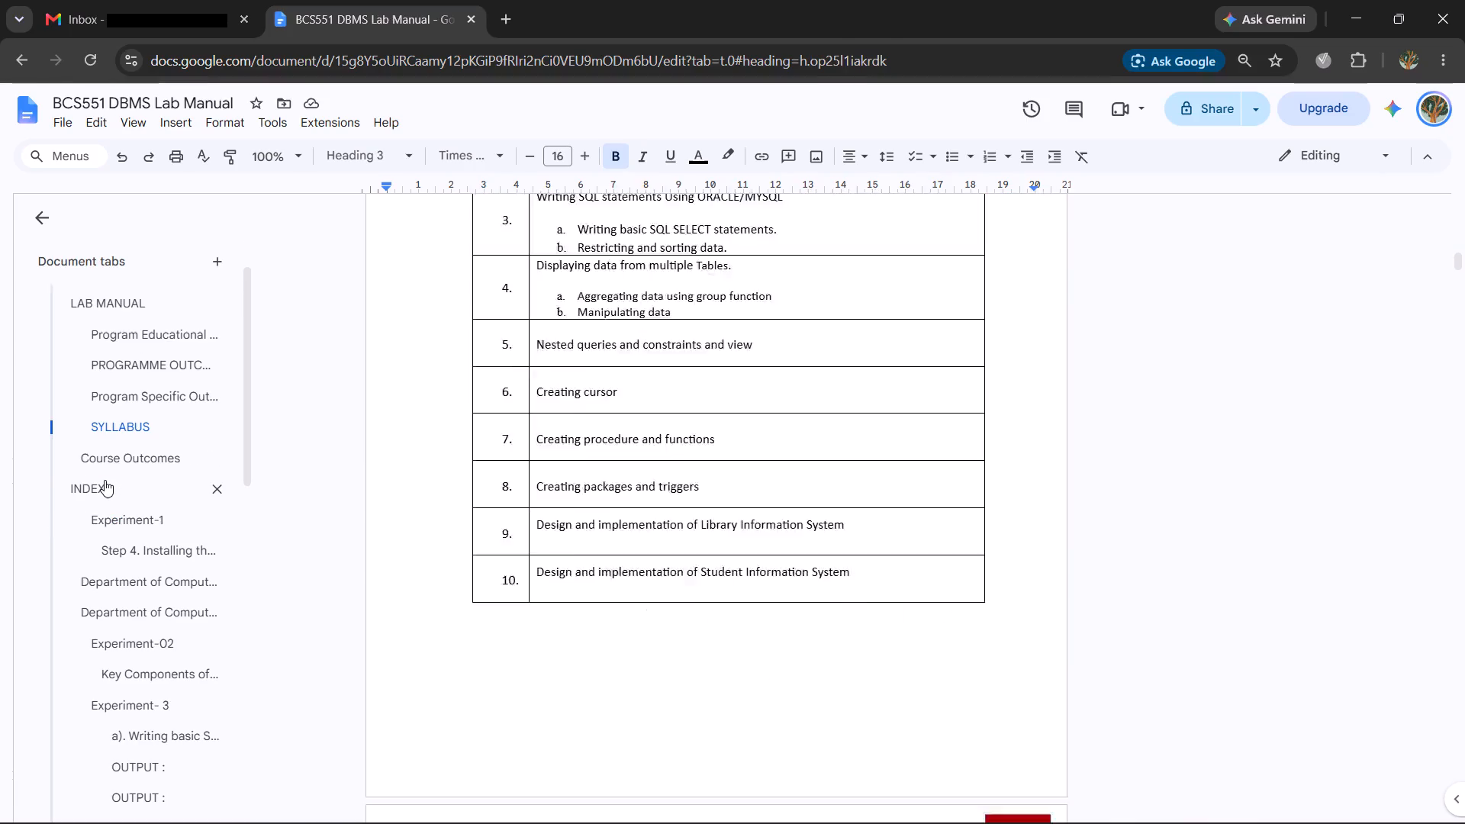
pyautogui.rightClick(123, 426)
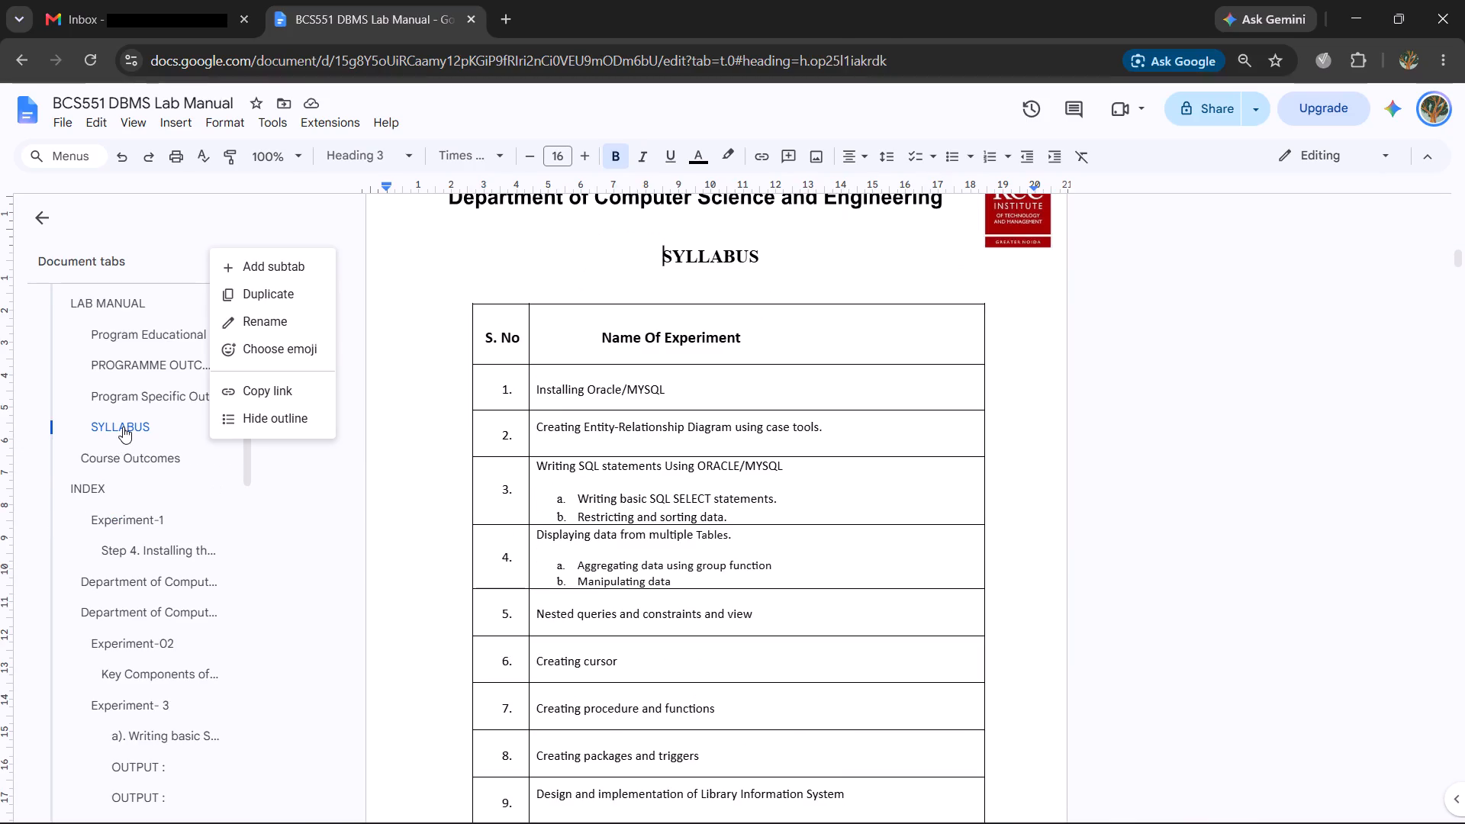
pyautogui.scroll(11, 1205, 409)
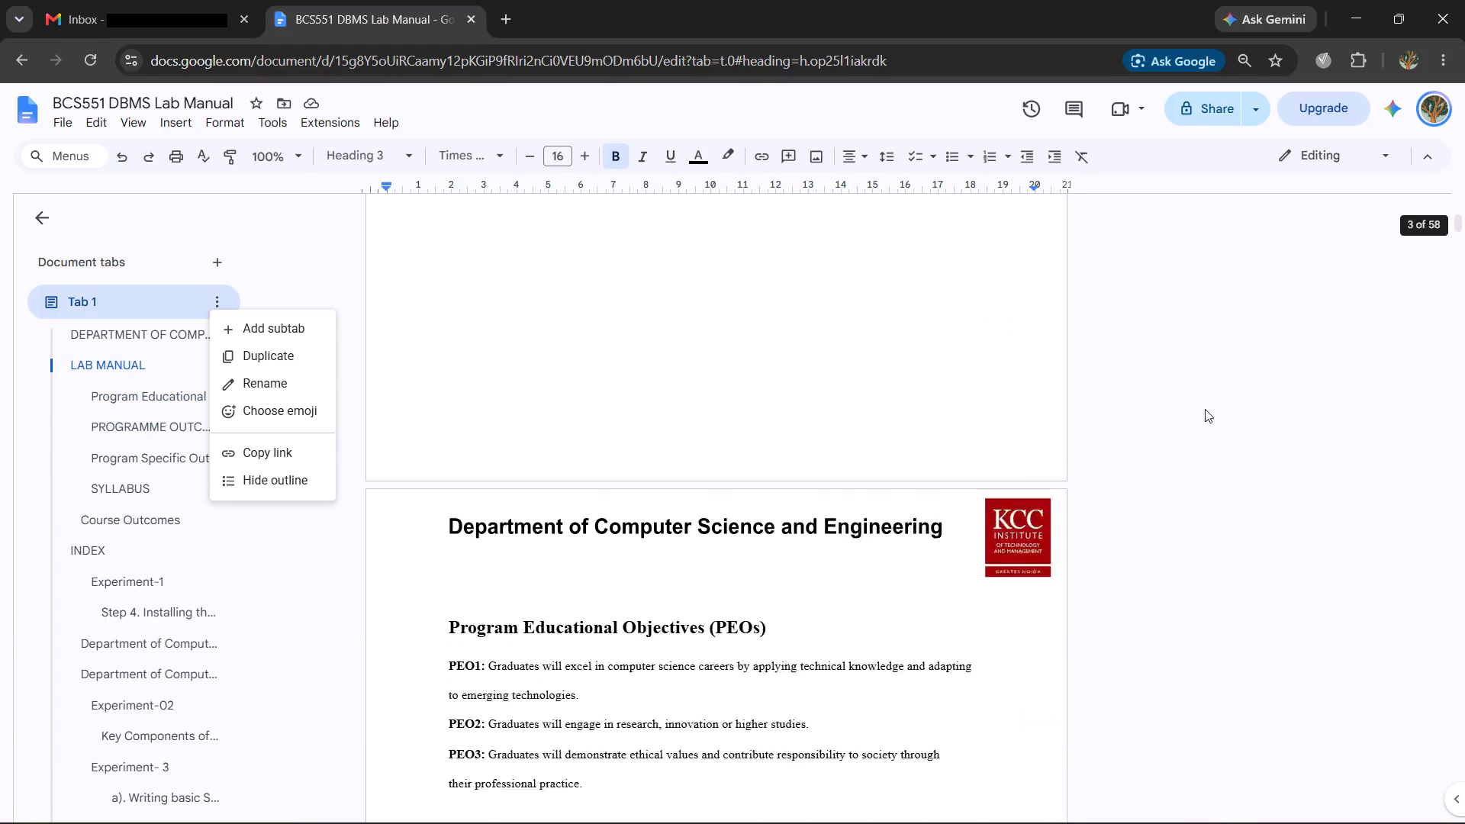
pyautogui.scroll(10, 1205, 409)
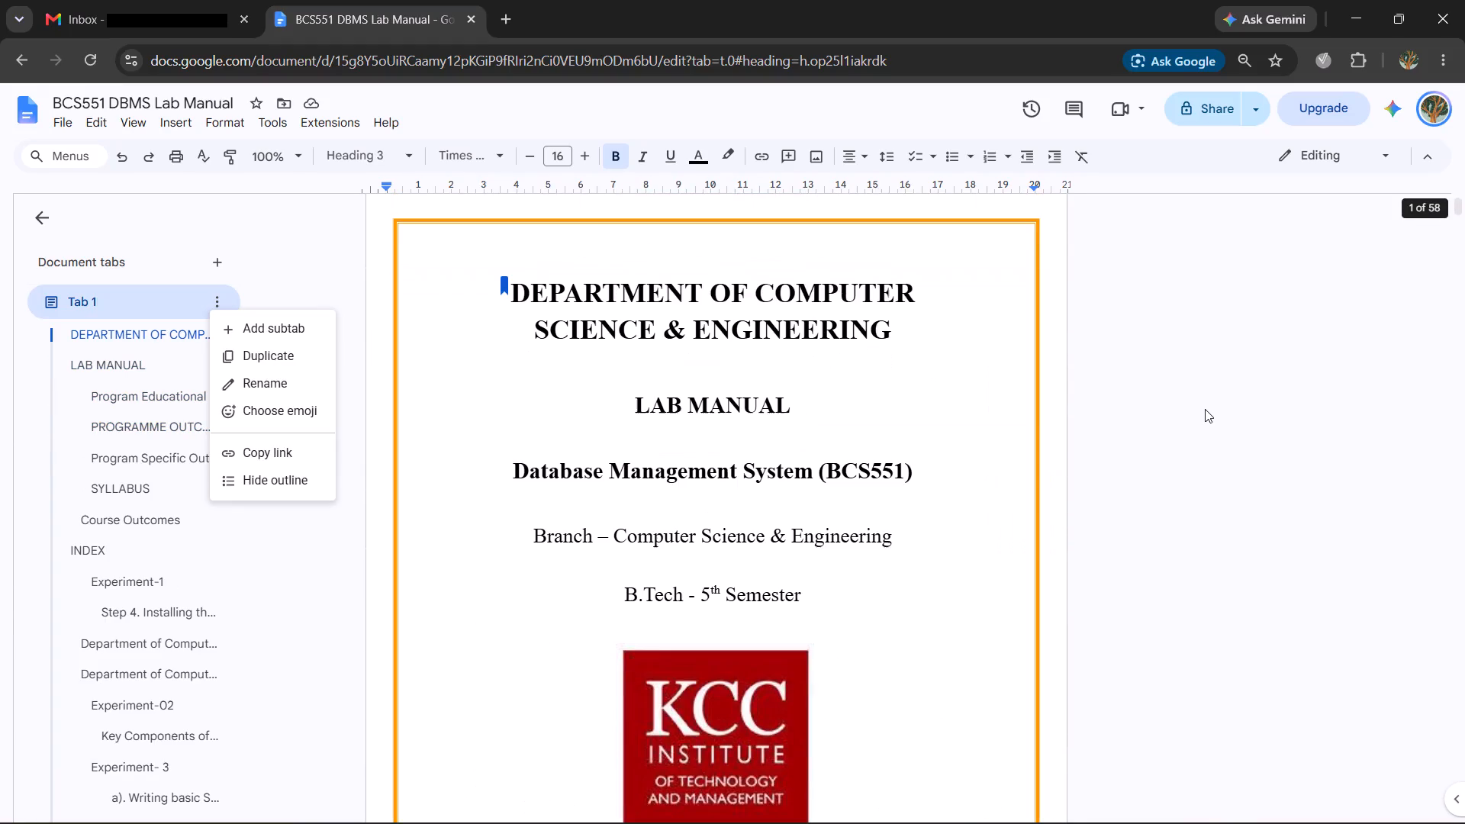
pyautogui.scroll(5, 1205, 409)
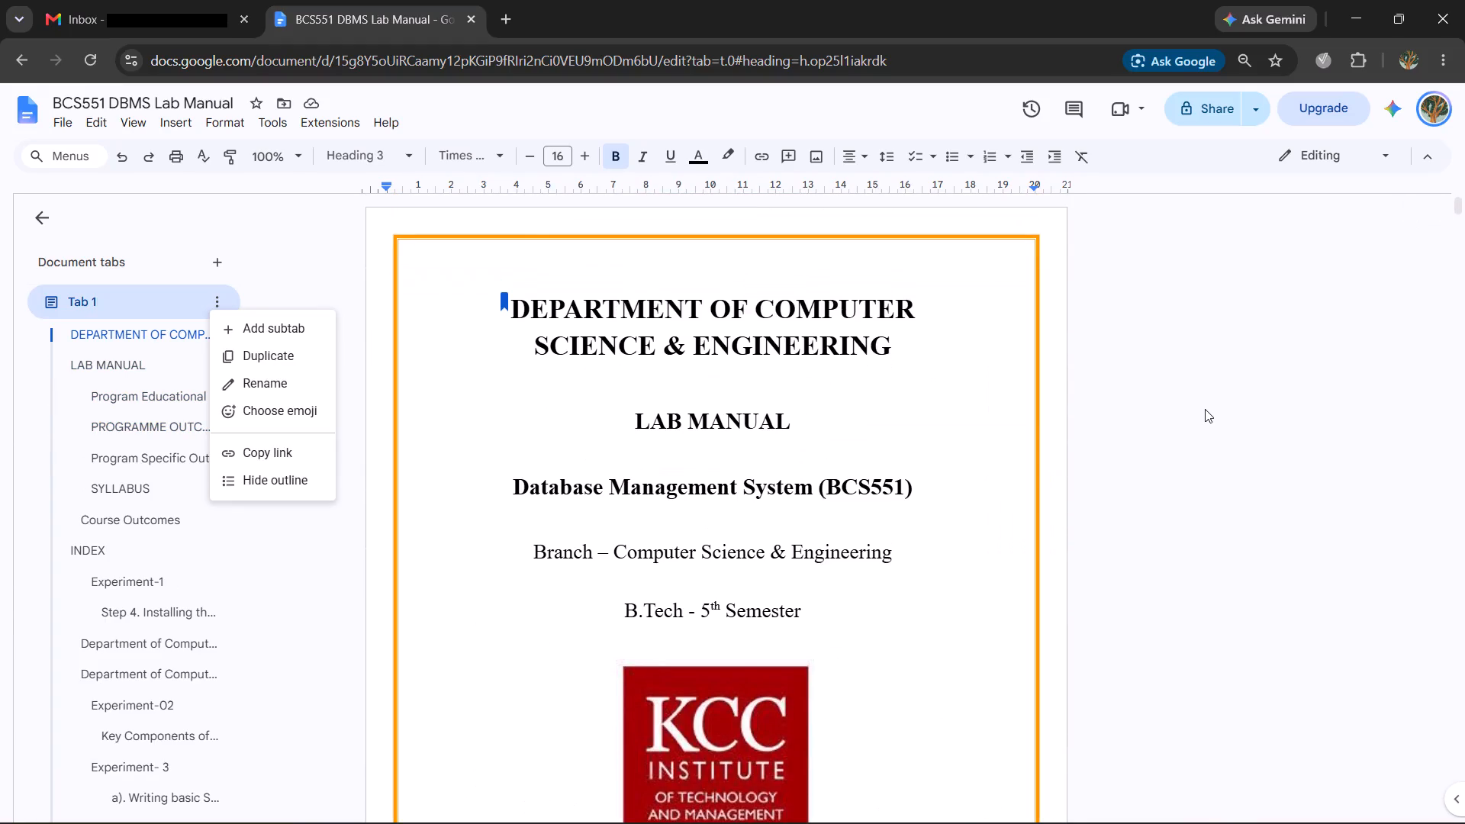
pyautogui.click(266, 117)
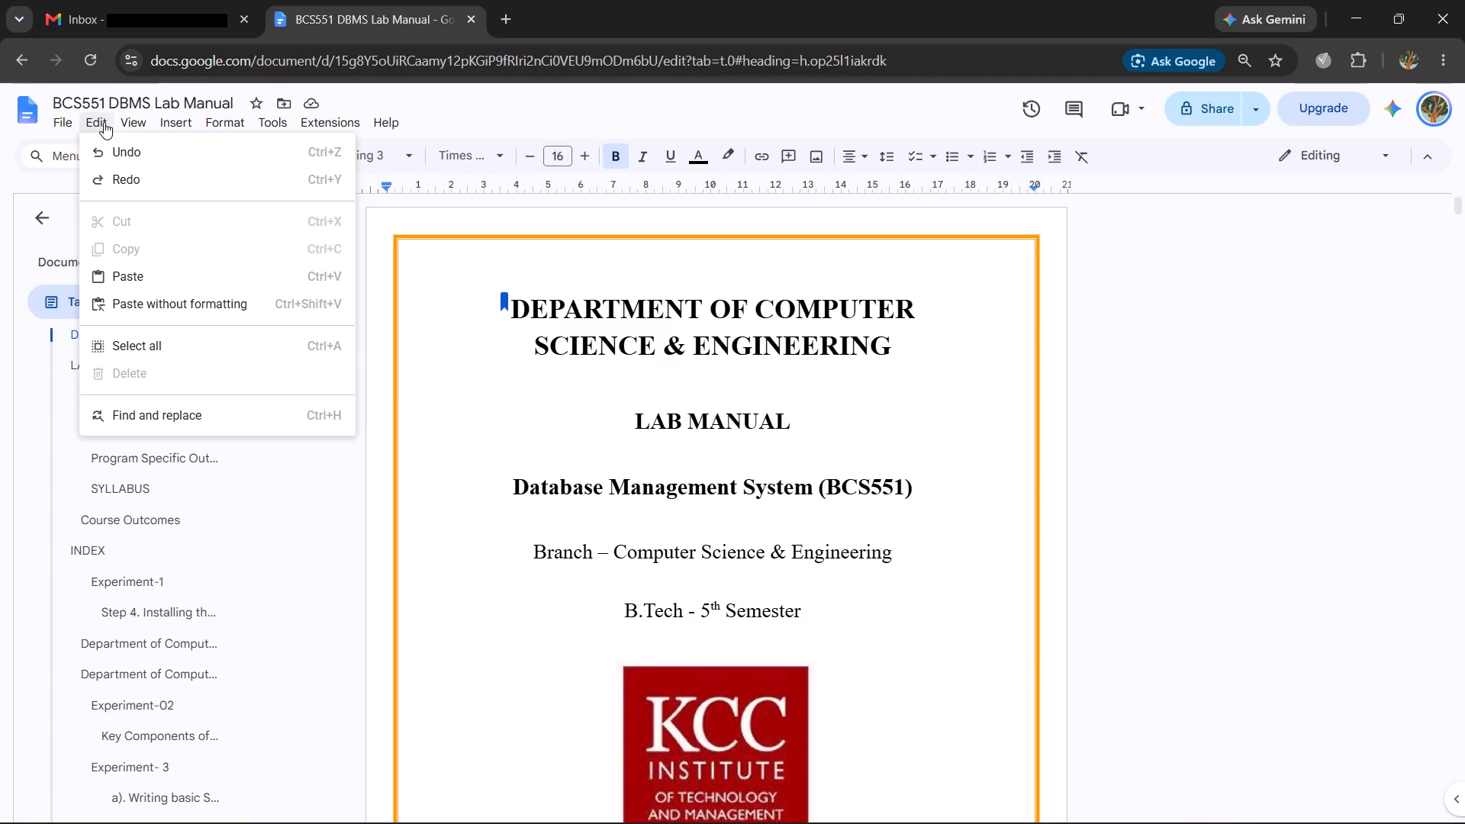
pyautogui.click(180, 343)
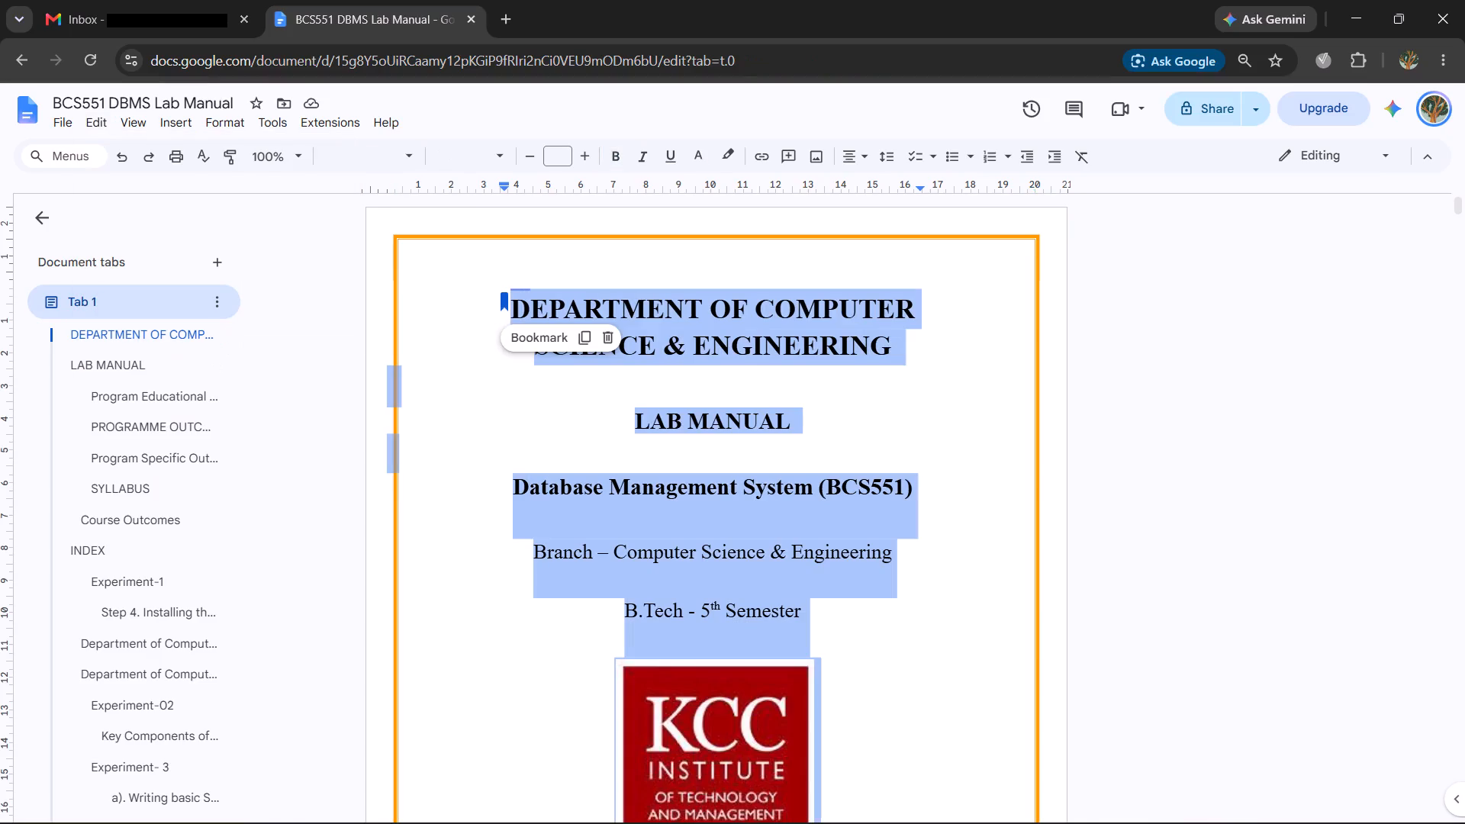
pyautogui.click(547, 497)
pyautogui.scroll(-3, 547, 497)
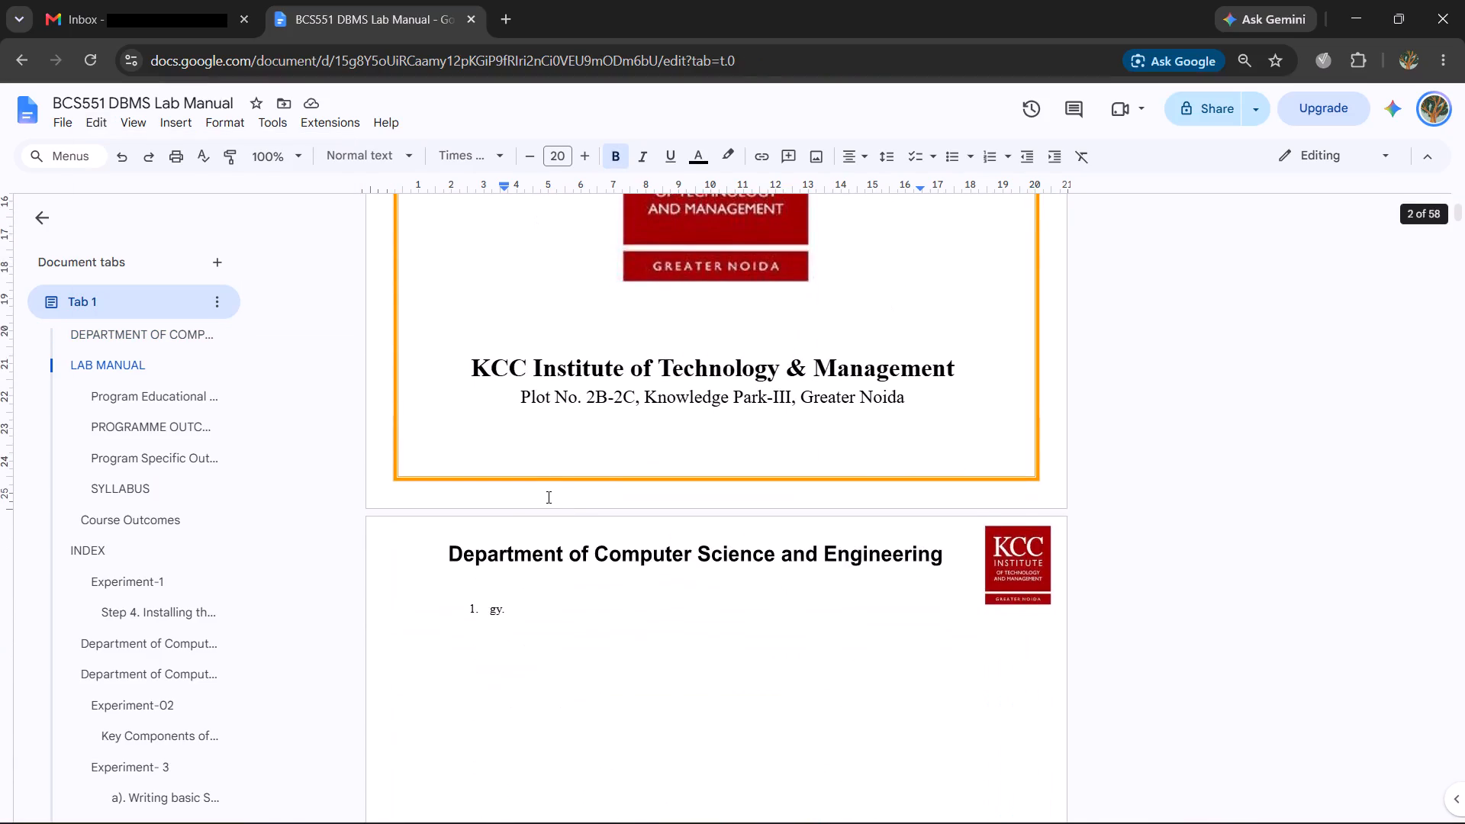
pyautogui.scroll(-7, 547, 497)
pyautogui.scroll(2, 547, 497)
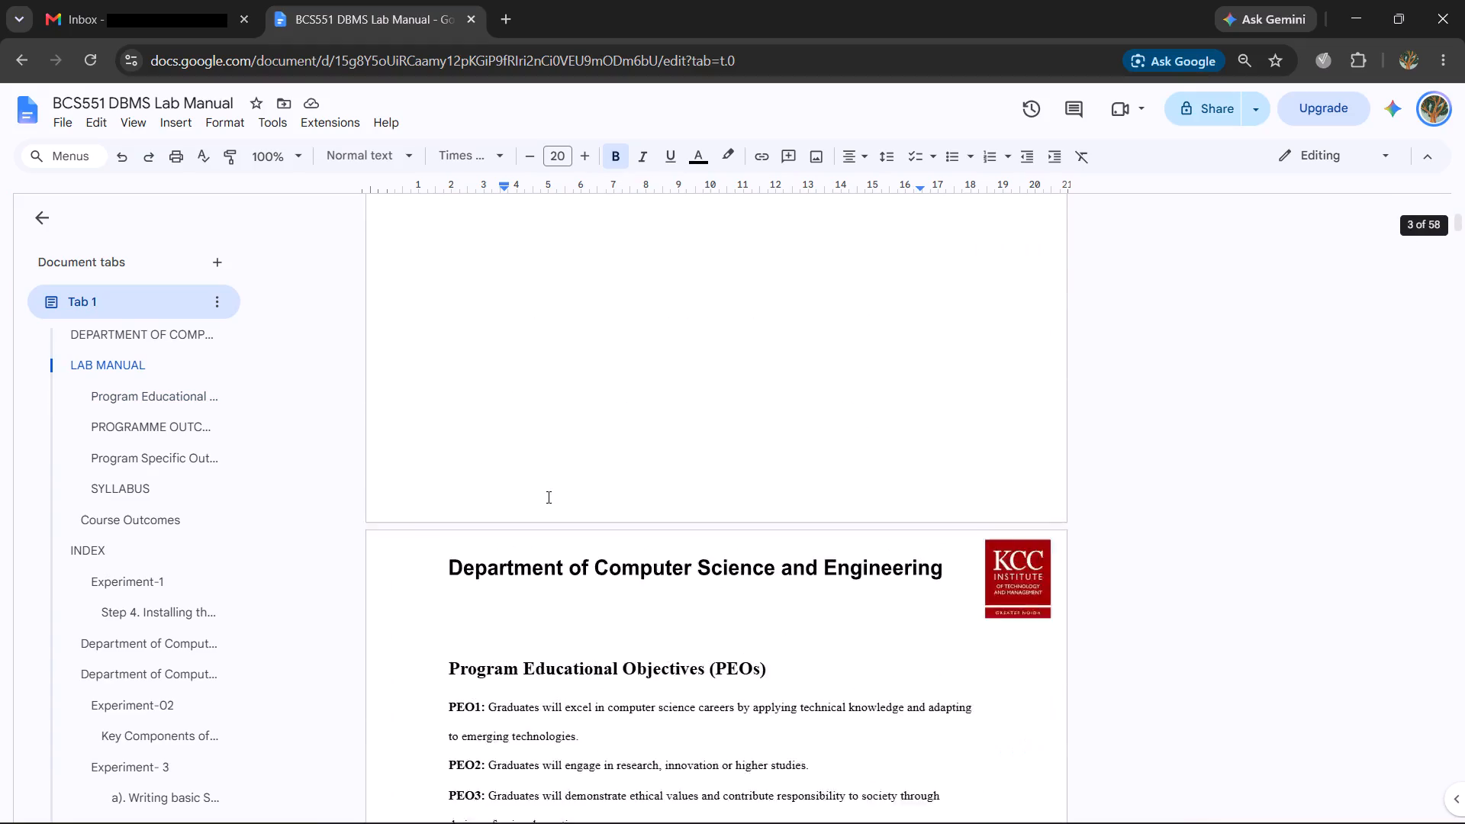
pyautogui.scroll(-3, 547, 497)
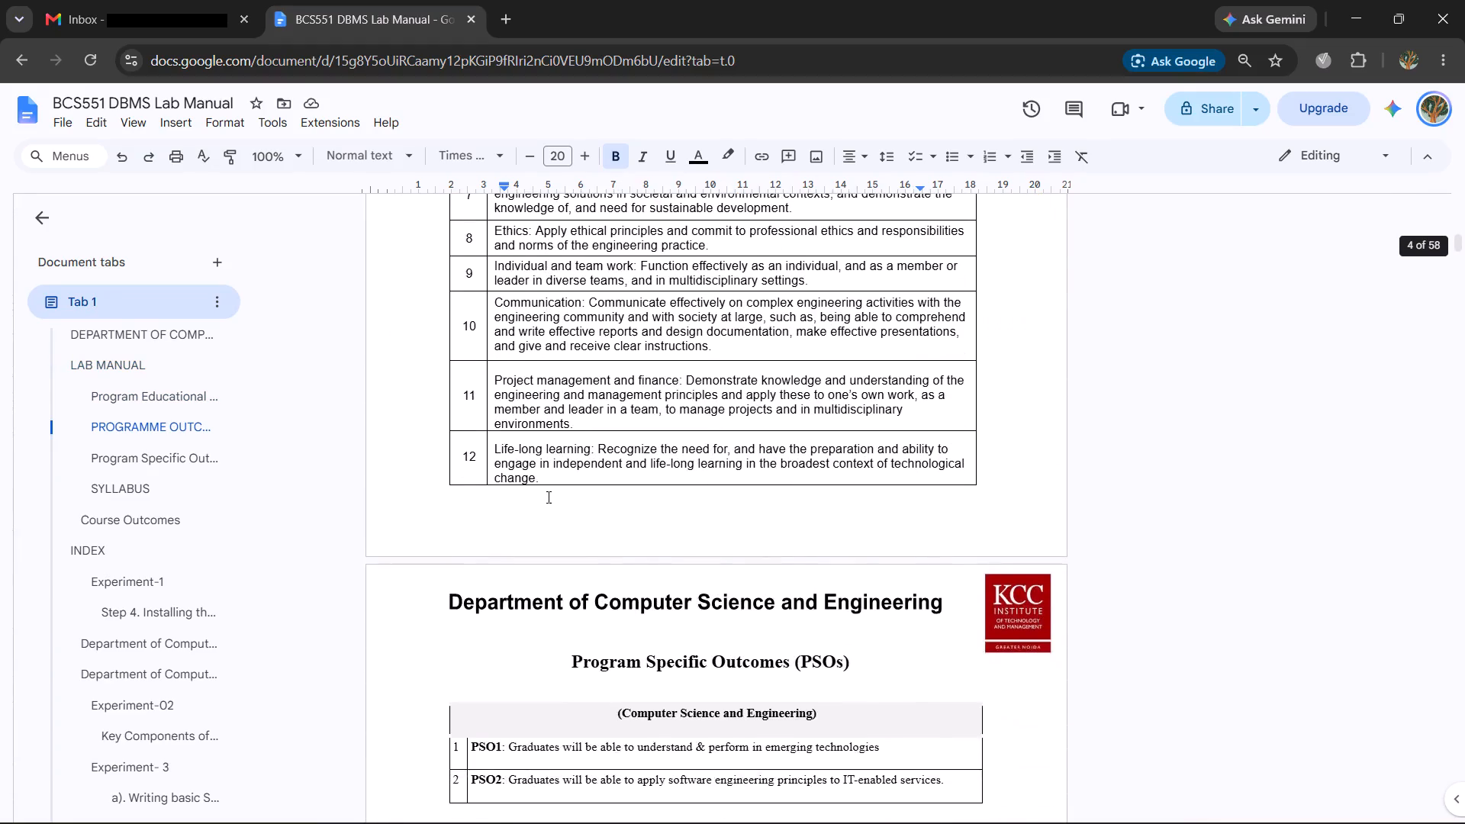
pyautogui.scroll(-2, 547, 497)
# Search the web in a new browser tab for "pdf page remover".
pyautogui.click(501, 21)
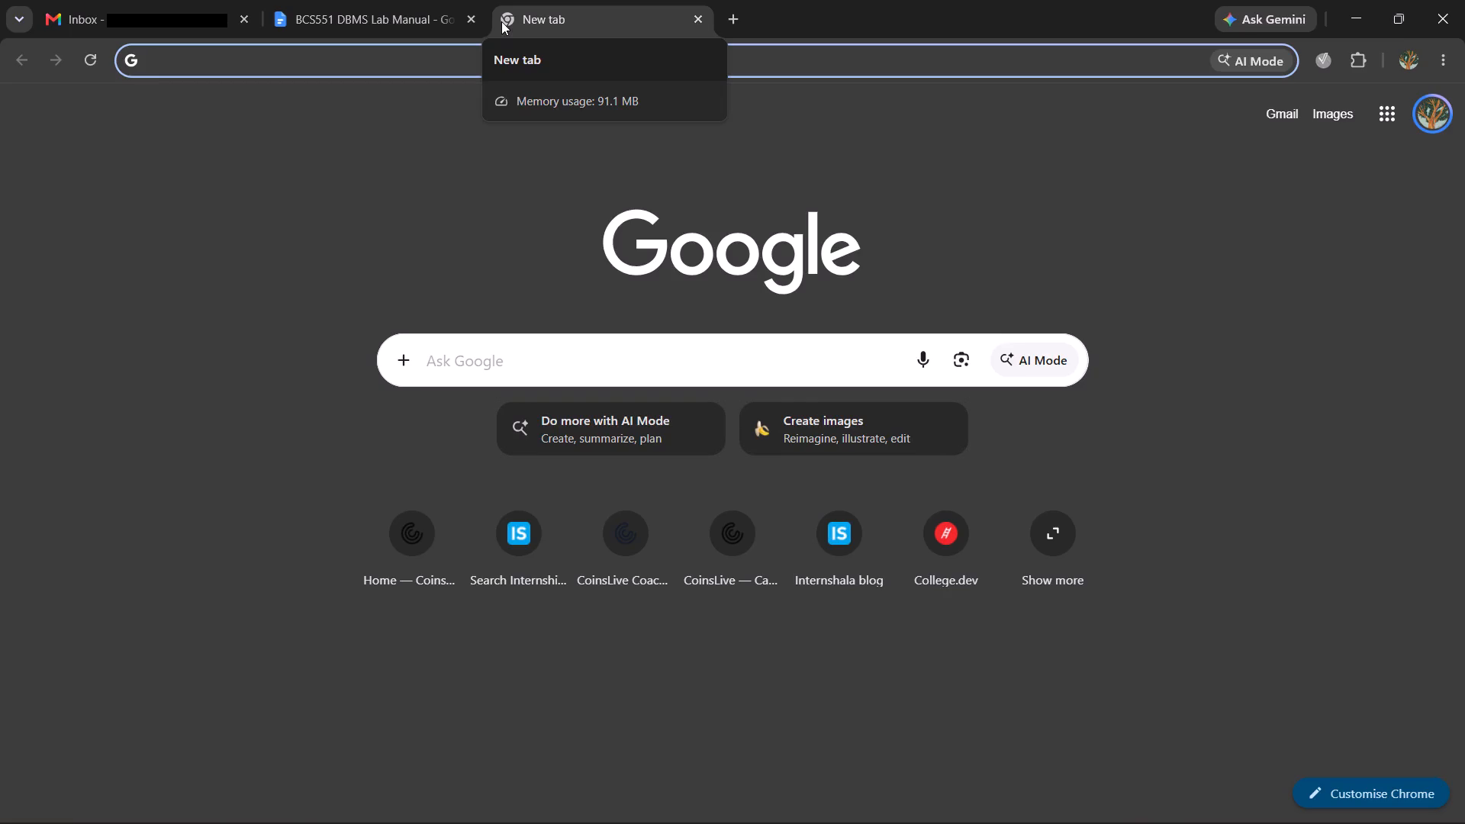
pyautogui.write('pdf')
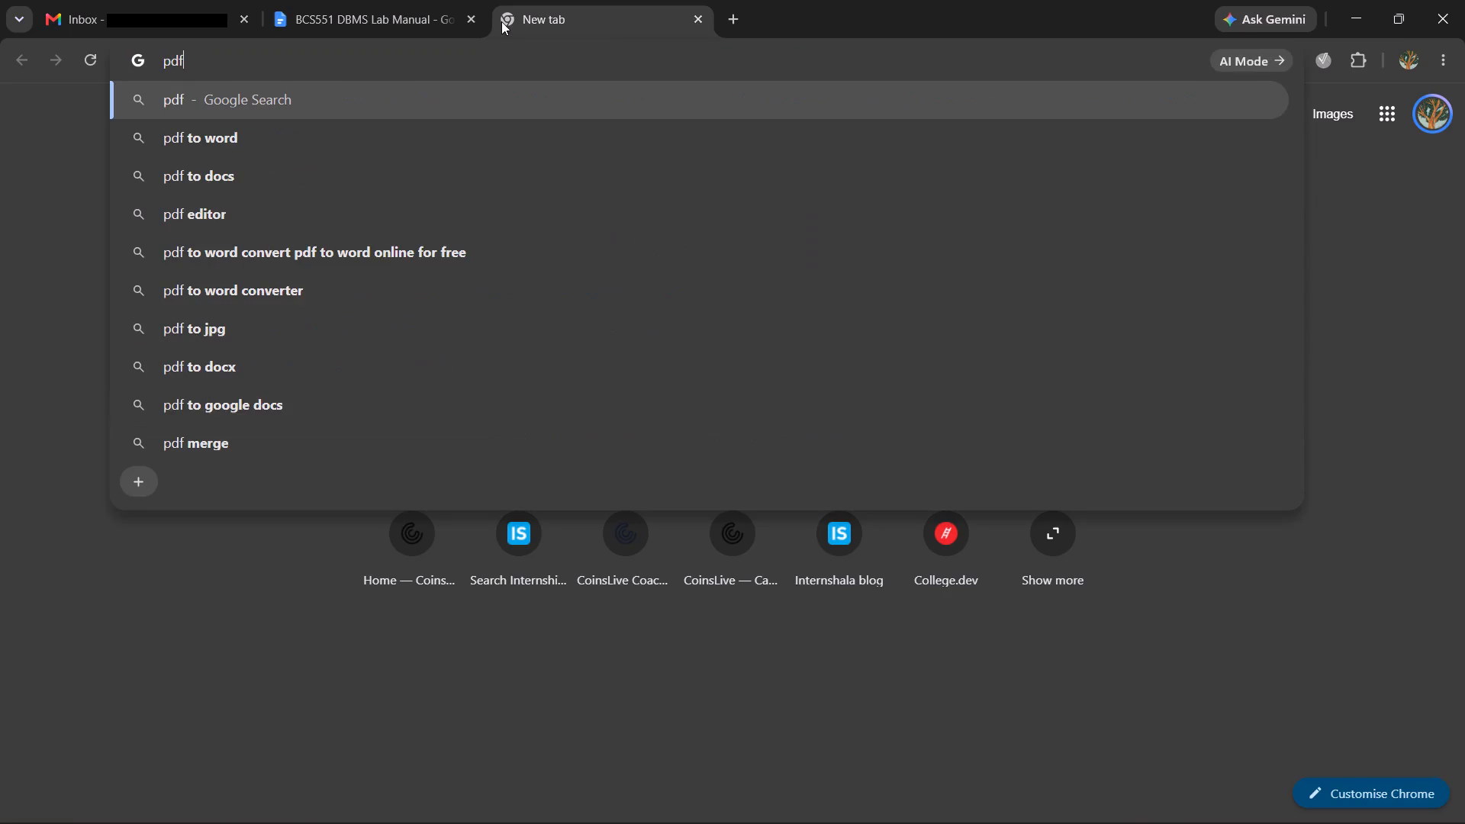
pyautogui.press('space')
pyautogui.write('e')
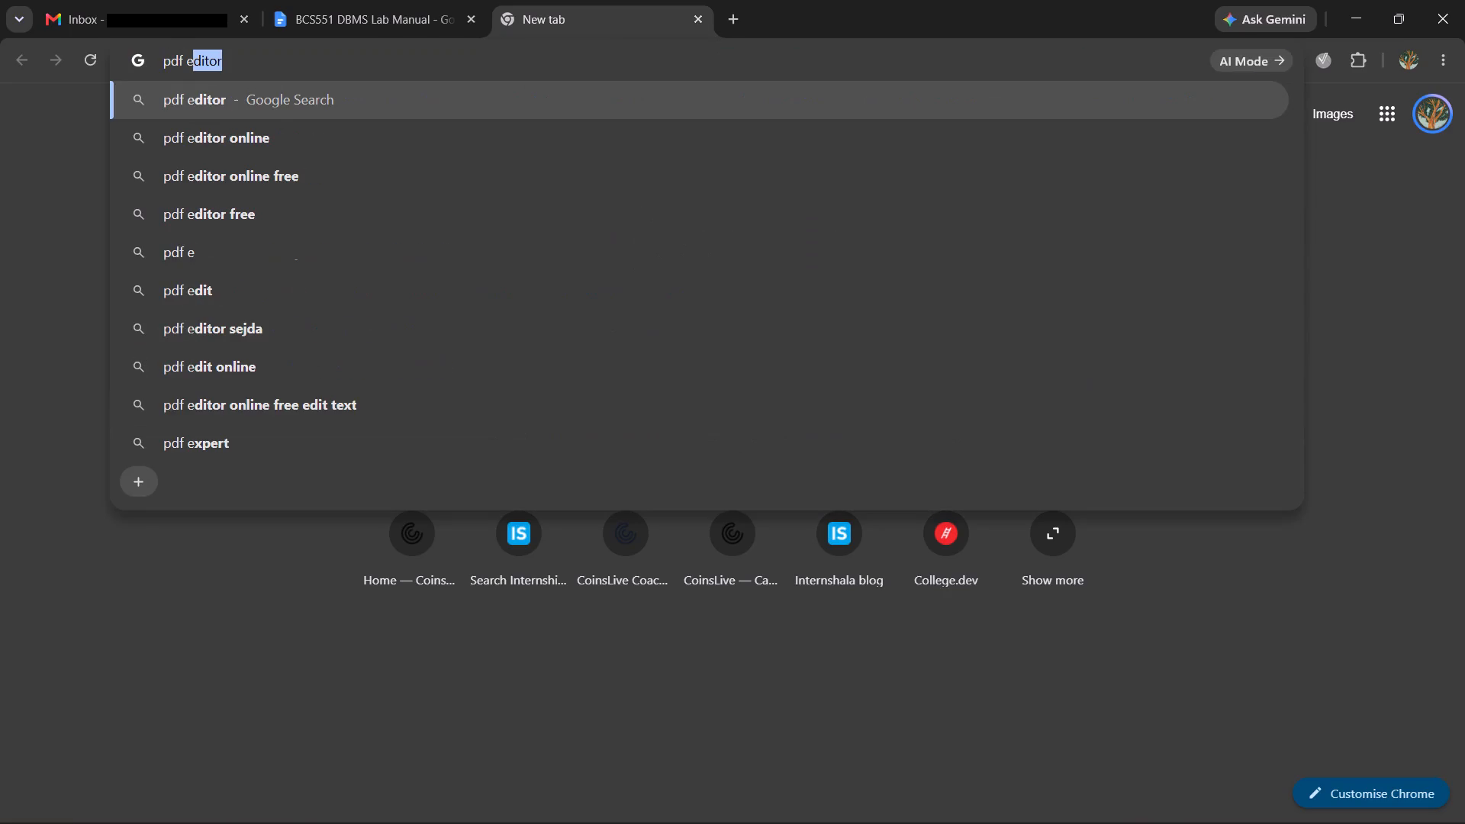
pyautogui.press('BackSpace')
pyautogui.press('BackSpace')
pyautogui.write('[ae')
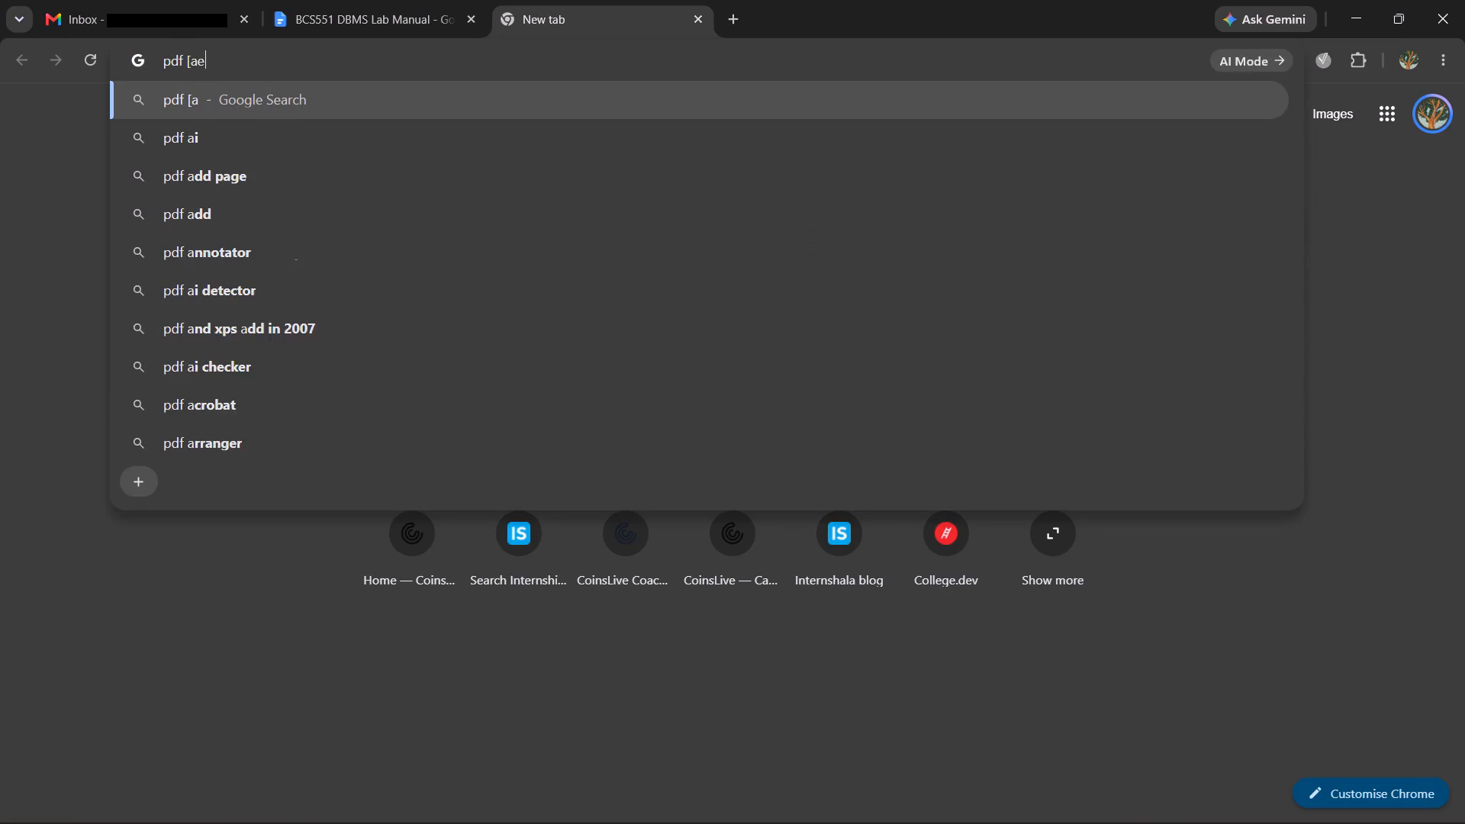
pyautogui.press('BackSpace')
pyautogui.press('BackSpace')
pyautogui.press('BackSpace')
pyautogui.write('page re')
pyautogui.press('Tab')
pyautogui.press('Return')
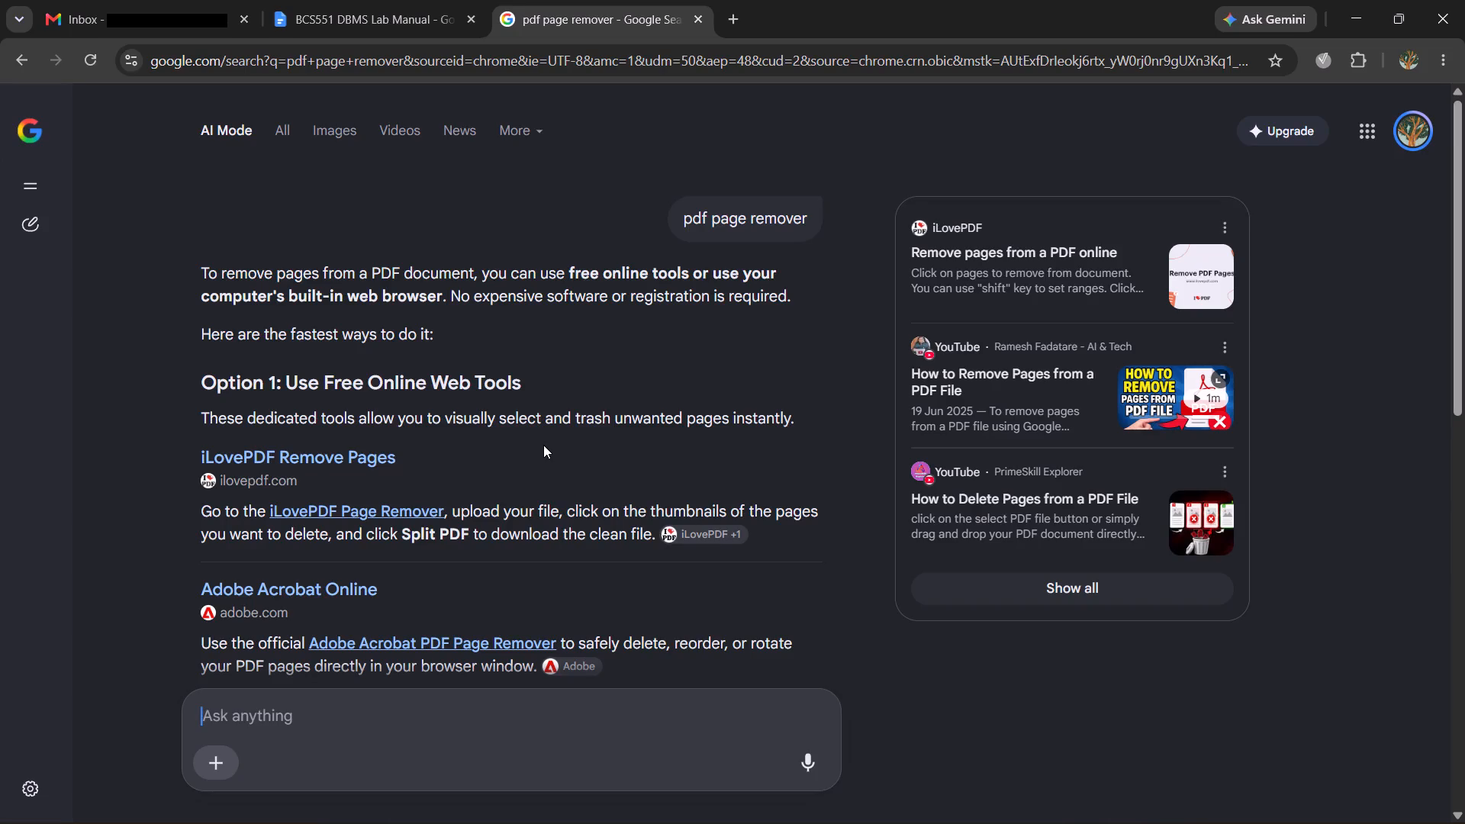
# Open the iLovePDF Page Remover and load the BCS551 DBMS Lab Manual PDF from Downloads.
pyautogui.click(387, 510)
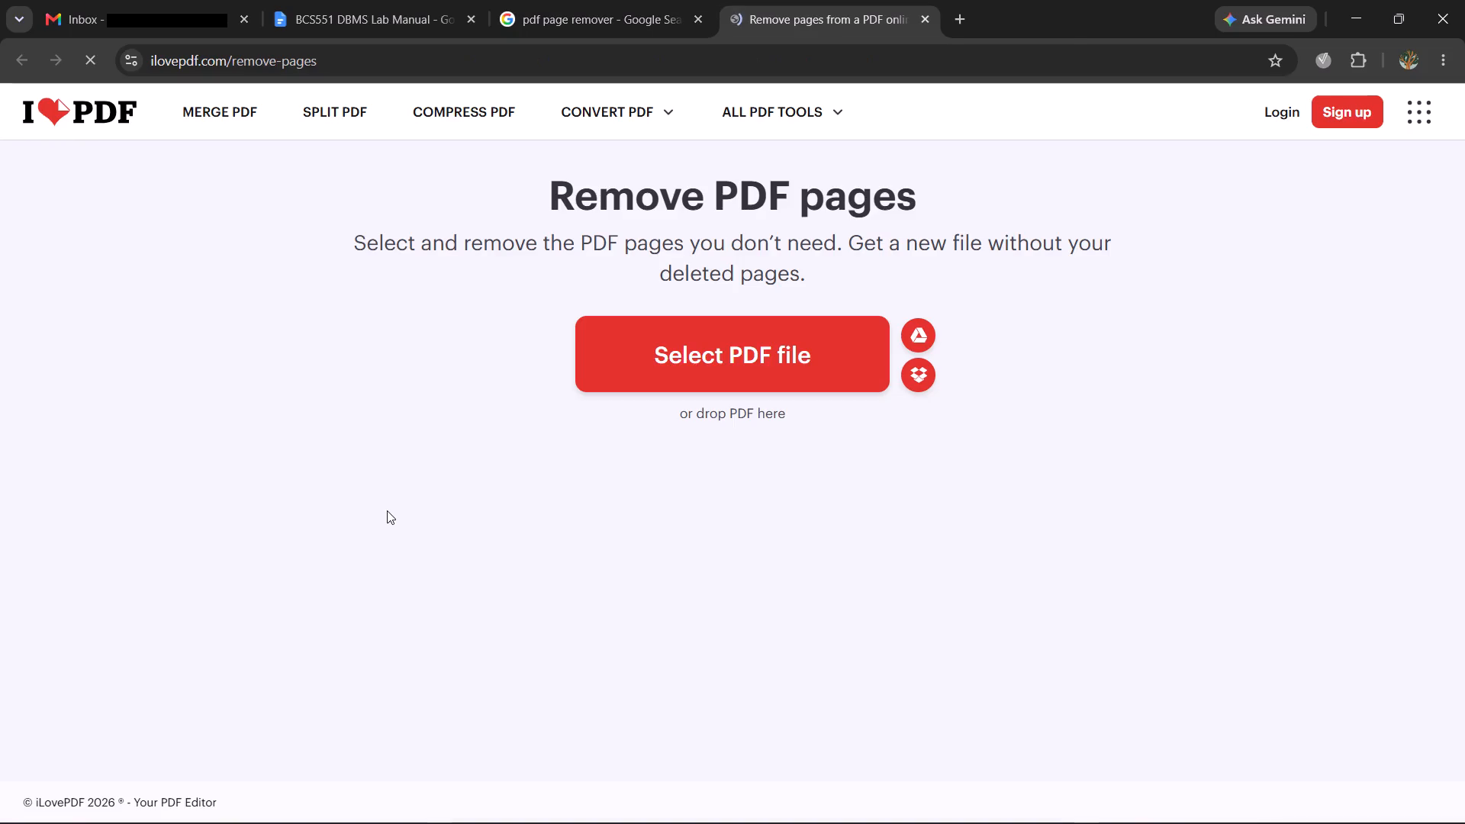
pyautogui.click(749, 365)
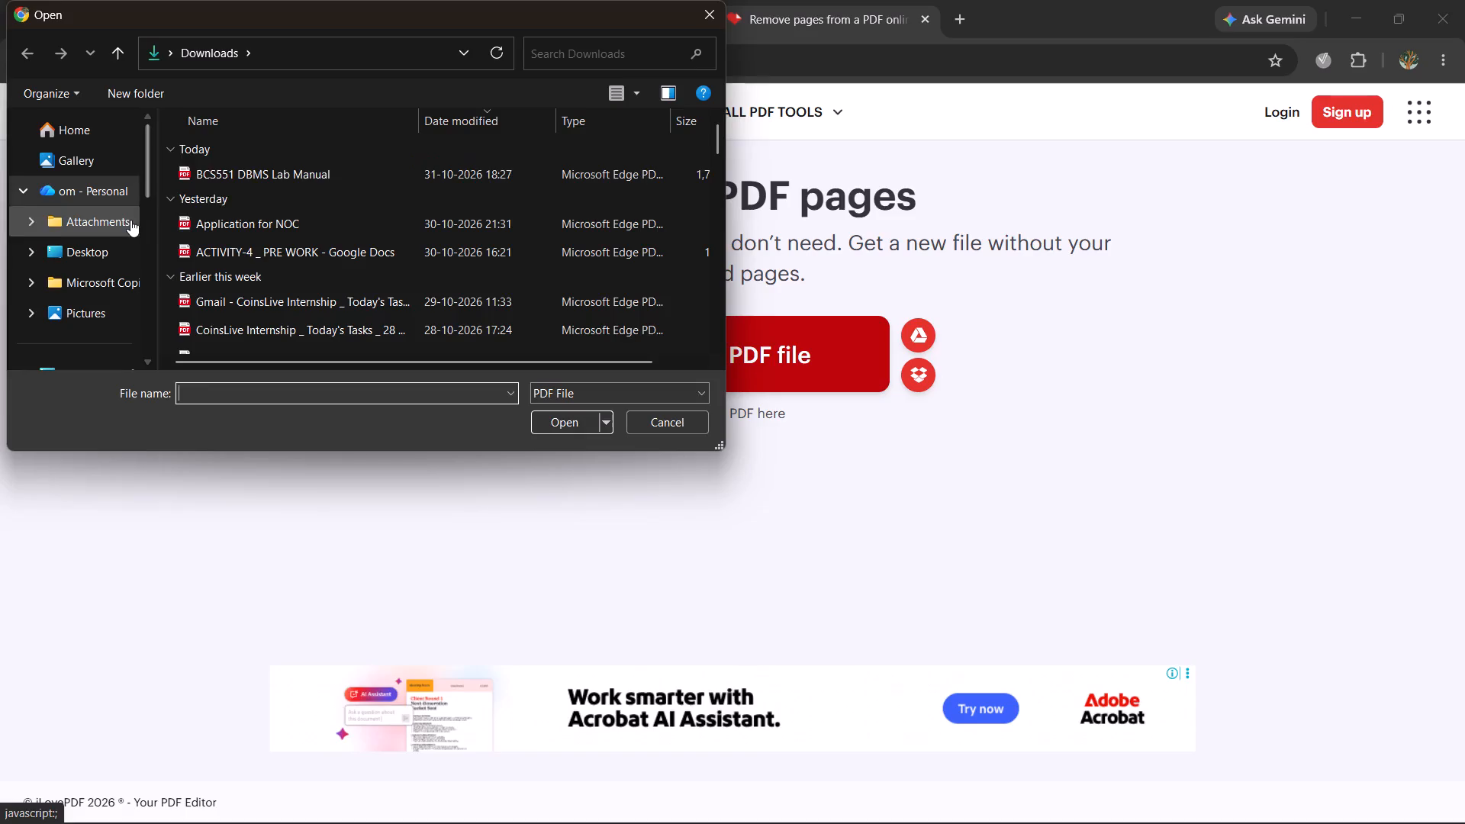
pyautogui.click(250, 174)
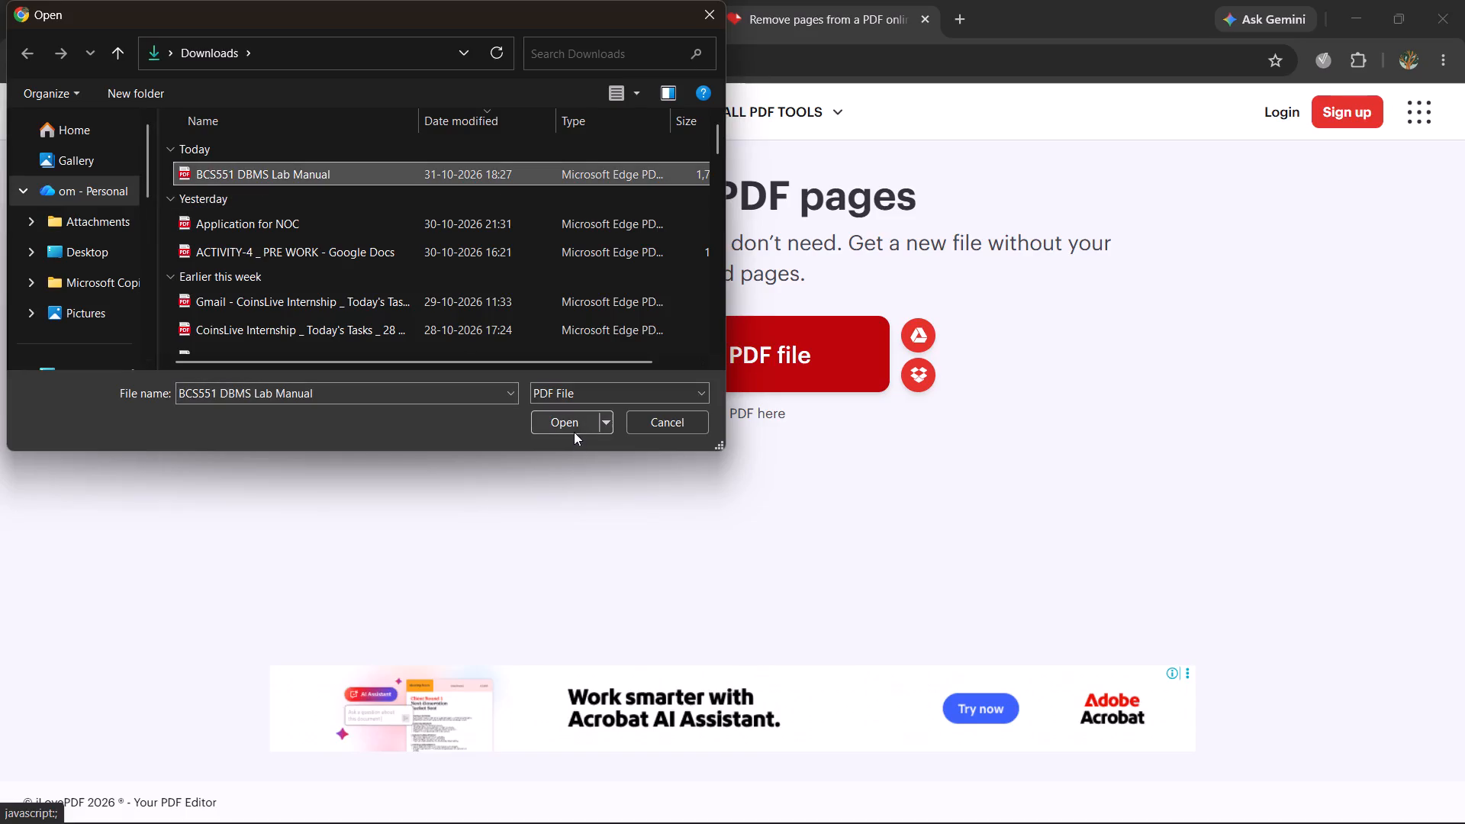
pyautogui.click(575, 430)
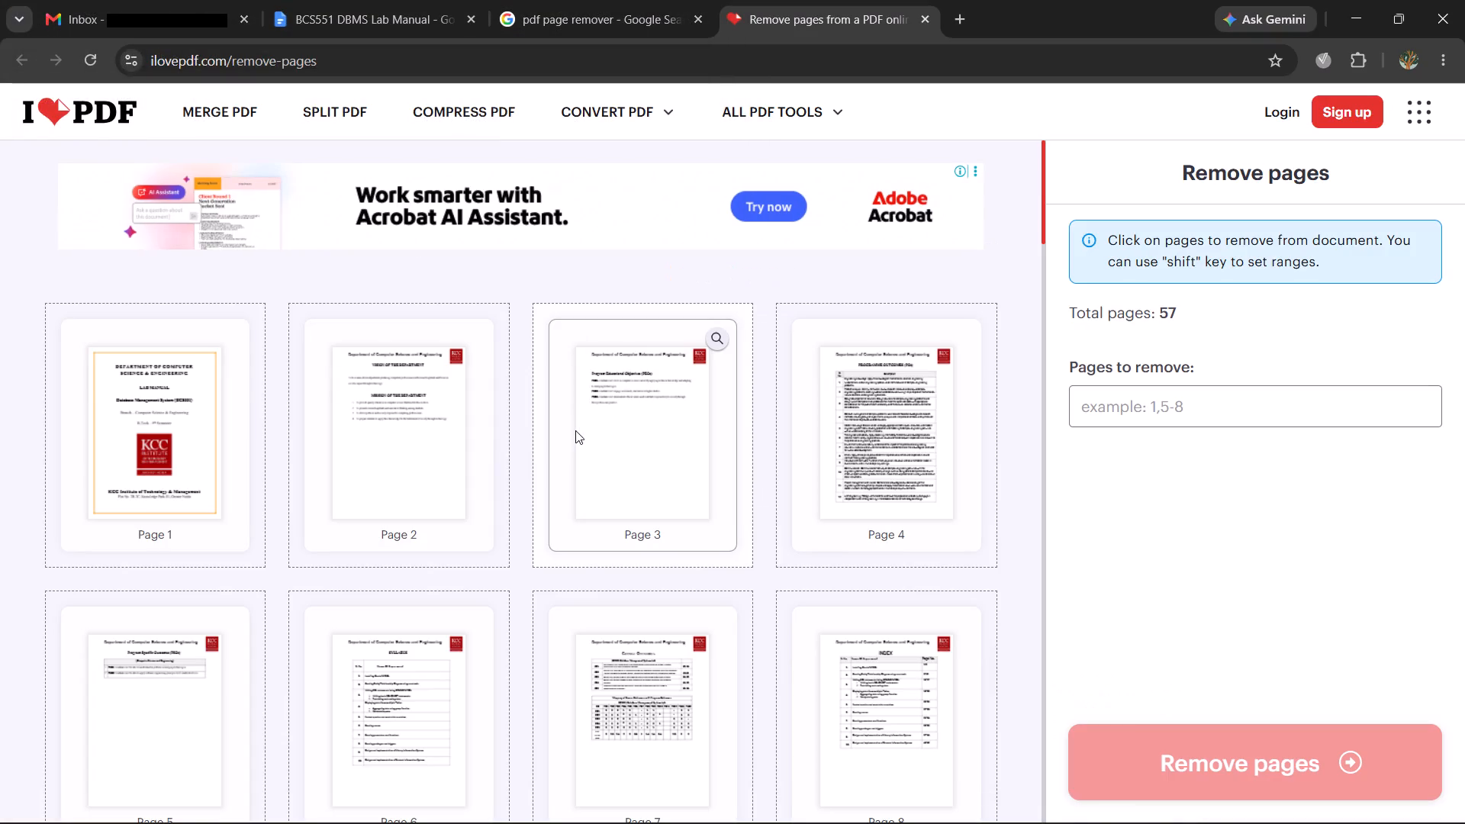
# Mark pages 2 to 7, from the department vision through the course outcomes, for removal.
pyautogui.click(414, 404)
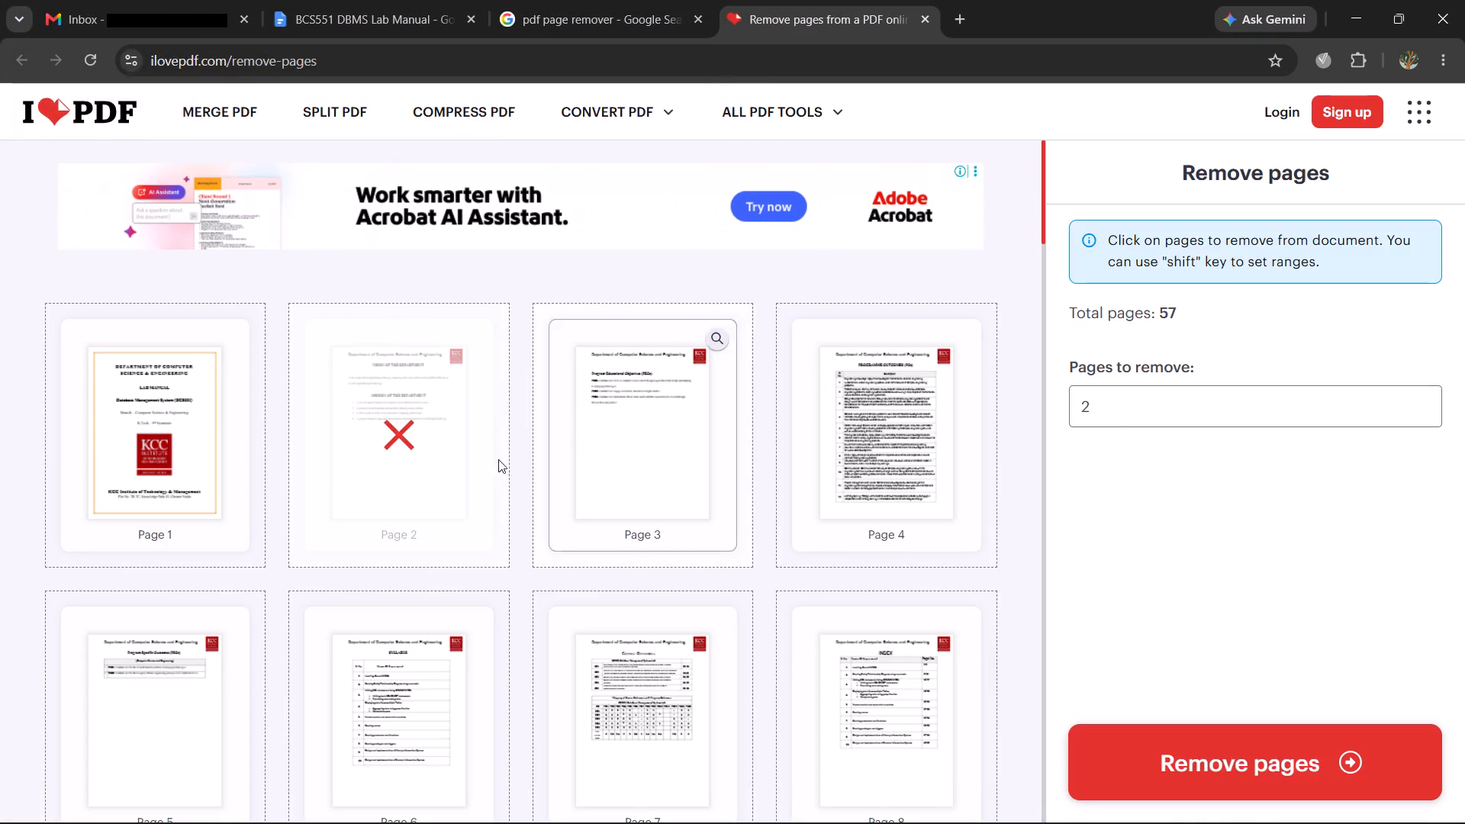
pyautogui.click(401, 427)
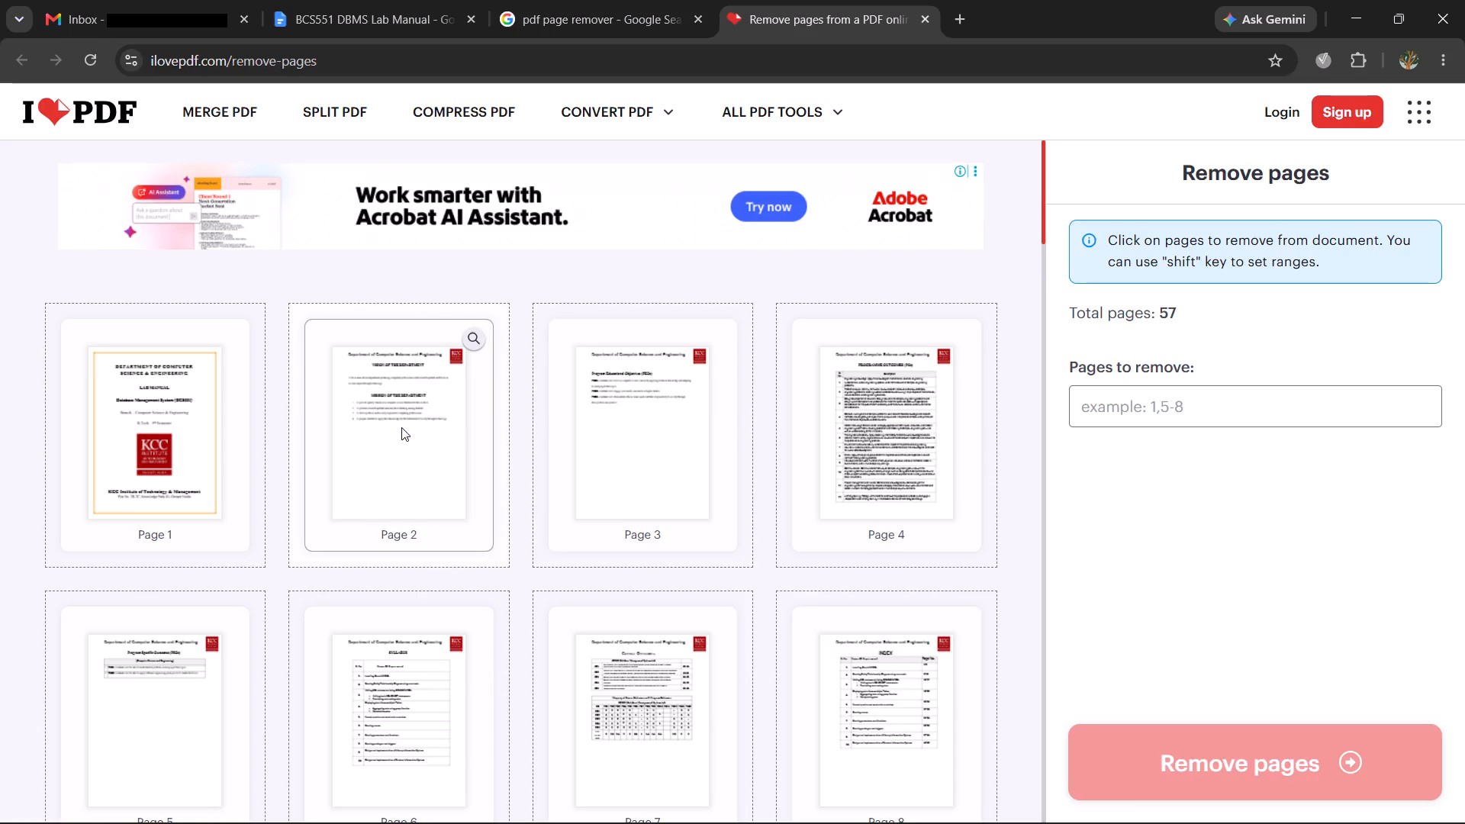
pyautogui.click(401, 427)
pyautogui.click(622, 423)
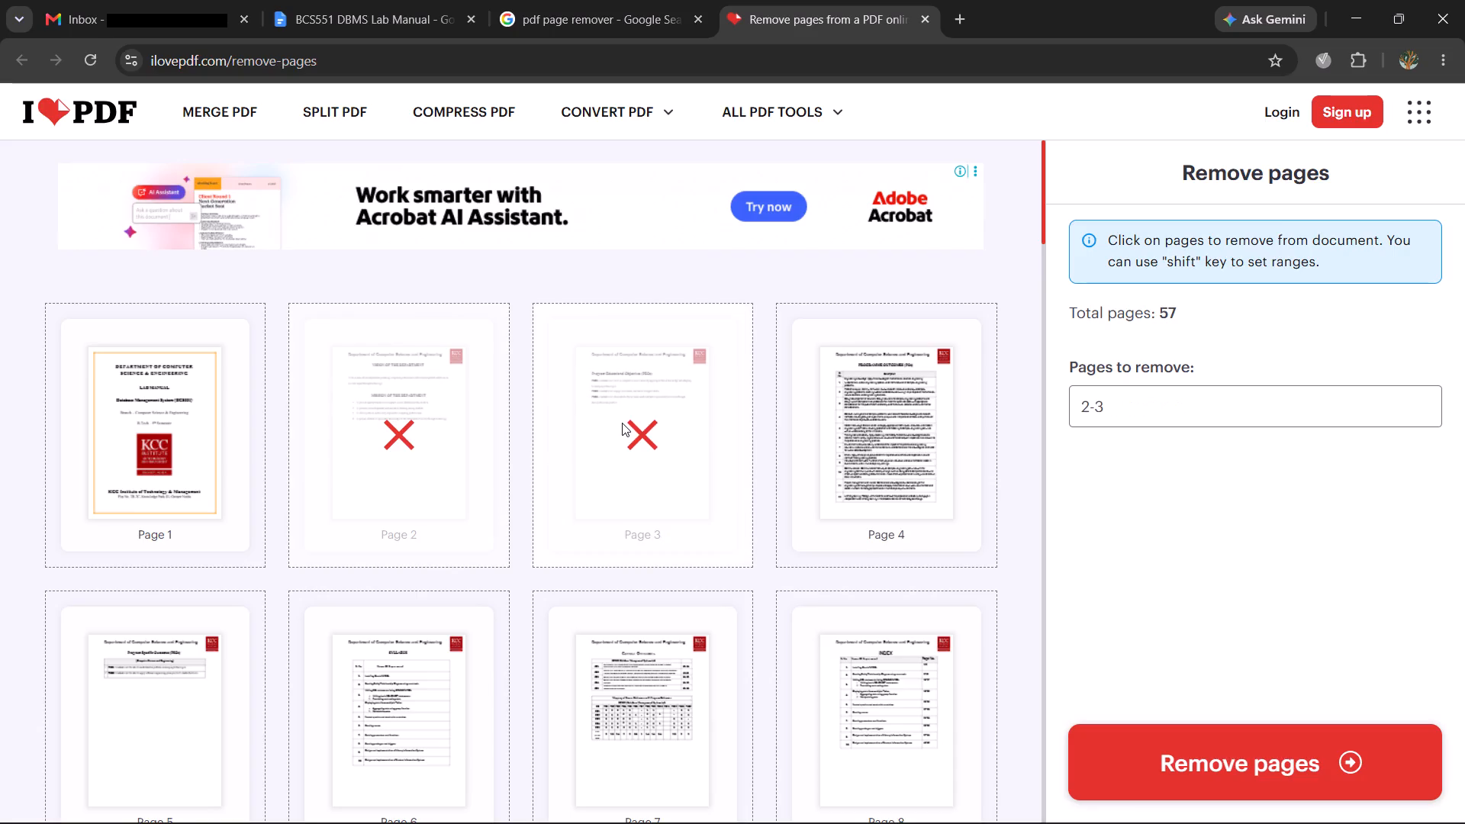
pyautogui.click(916, 428)
pyautogui.scroll(-2, 916, 428)
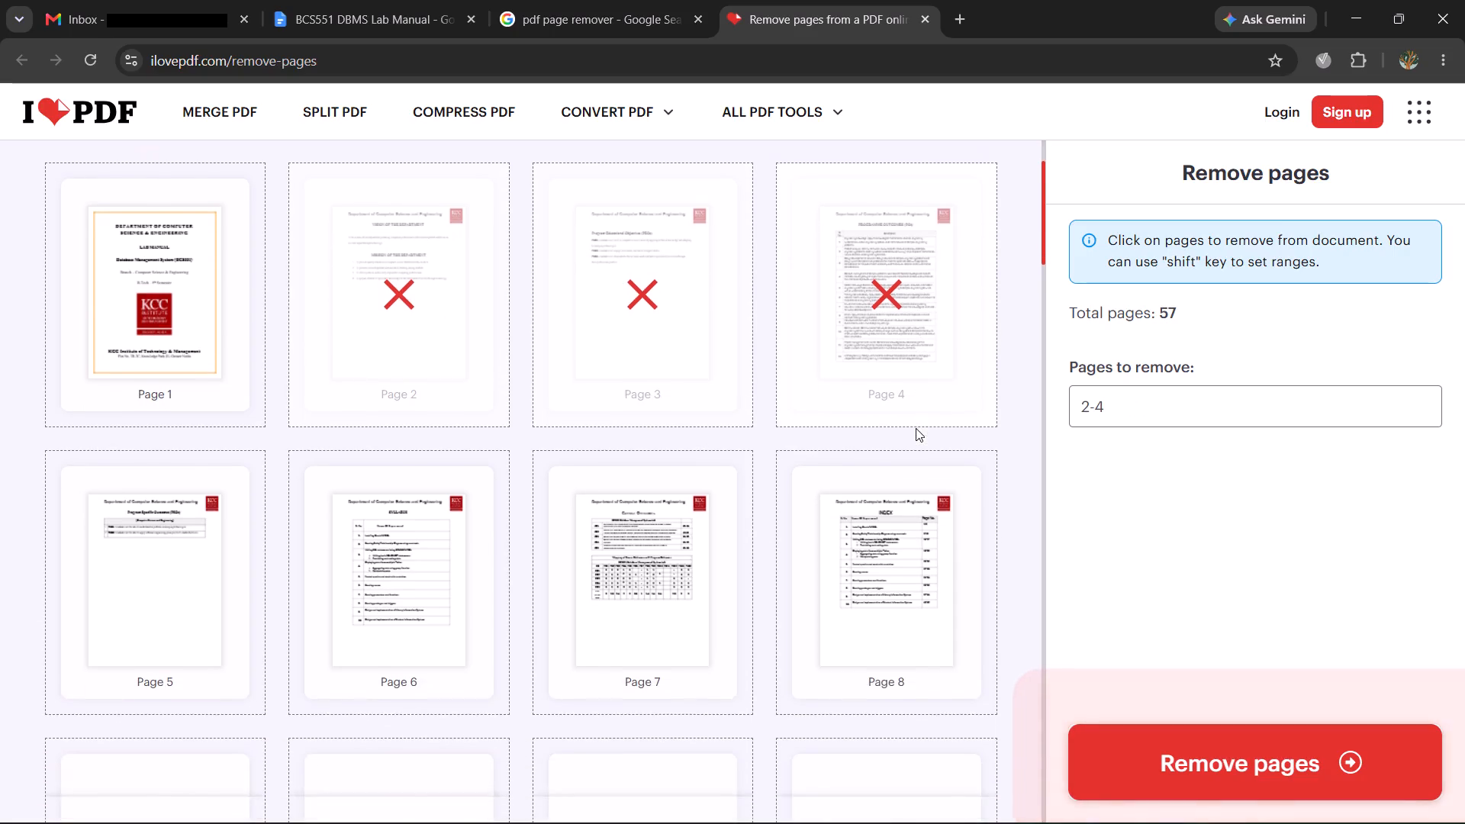
pyautogui.click(105, 526)
pyautogui.click(308, 533)
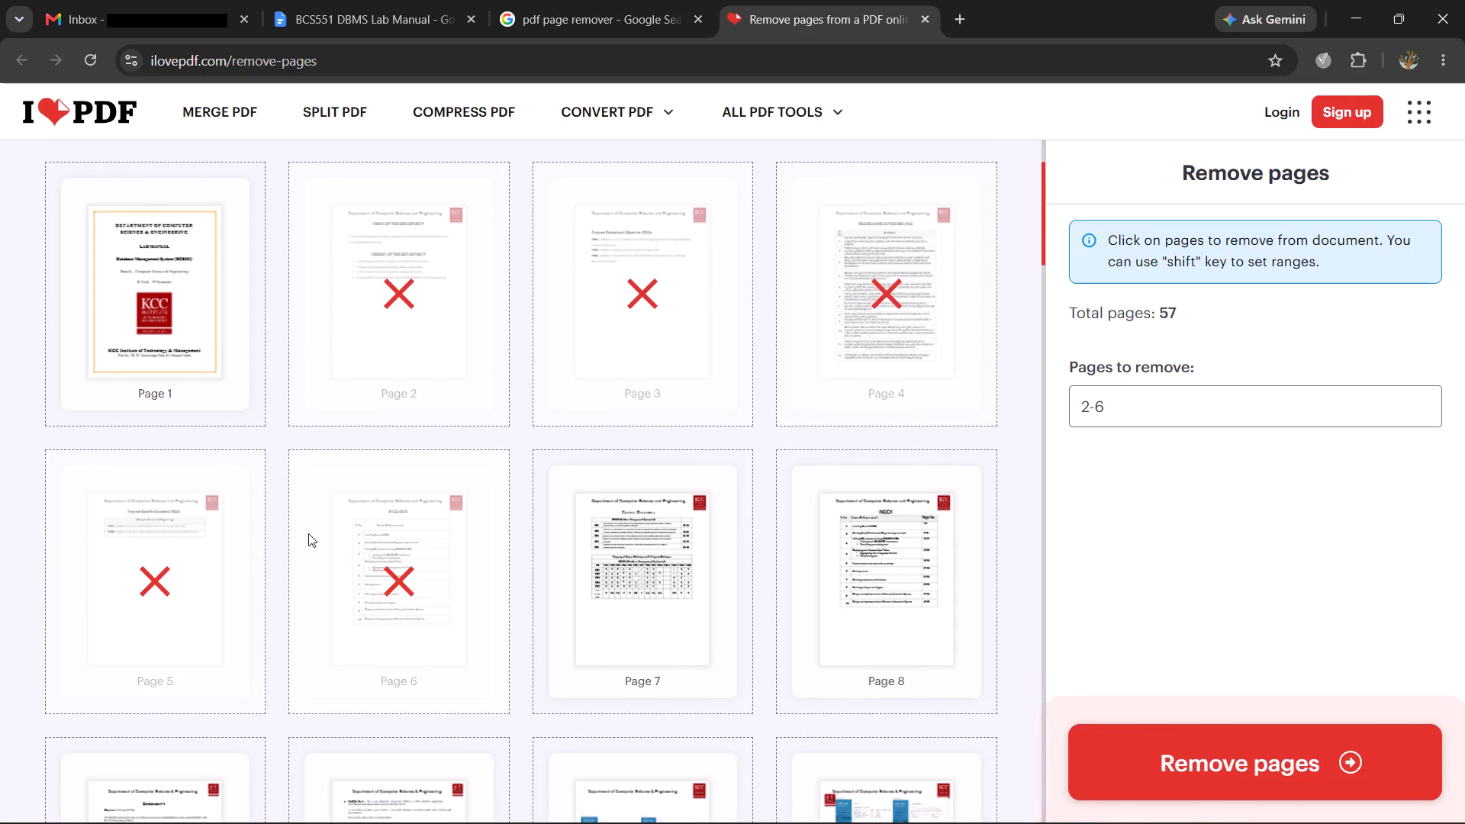
pyautogui.click(610, 562)
# Look through the page thumbnails from the index page to about page 20 and return to the cover page.
pyautogui.scroll(-4, 610, 562)
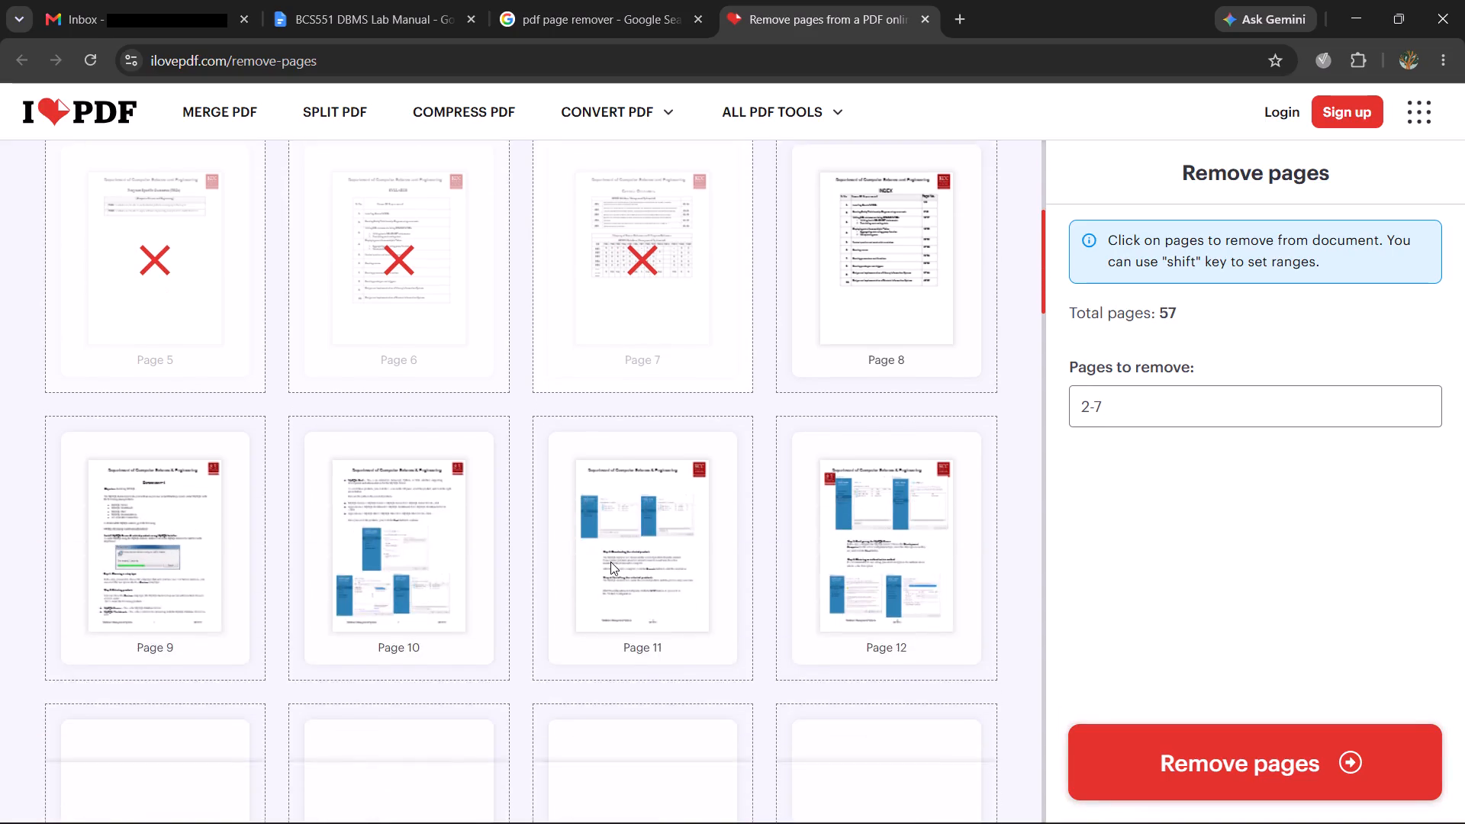
pyautogui.scroll(-5, 610, 562)
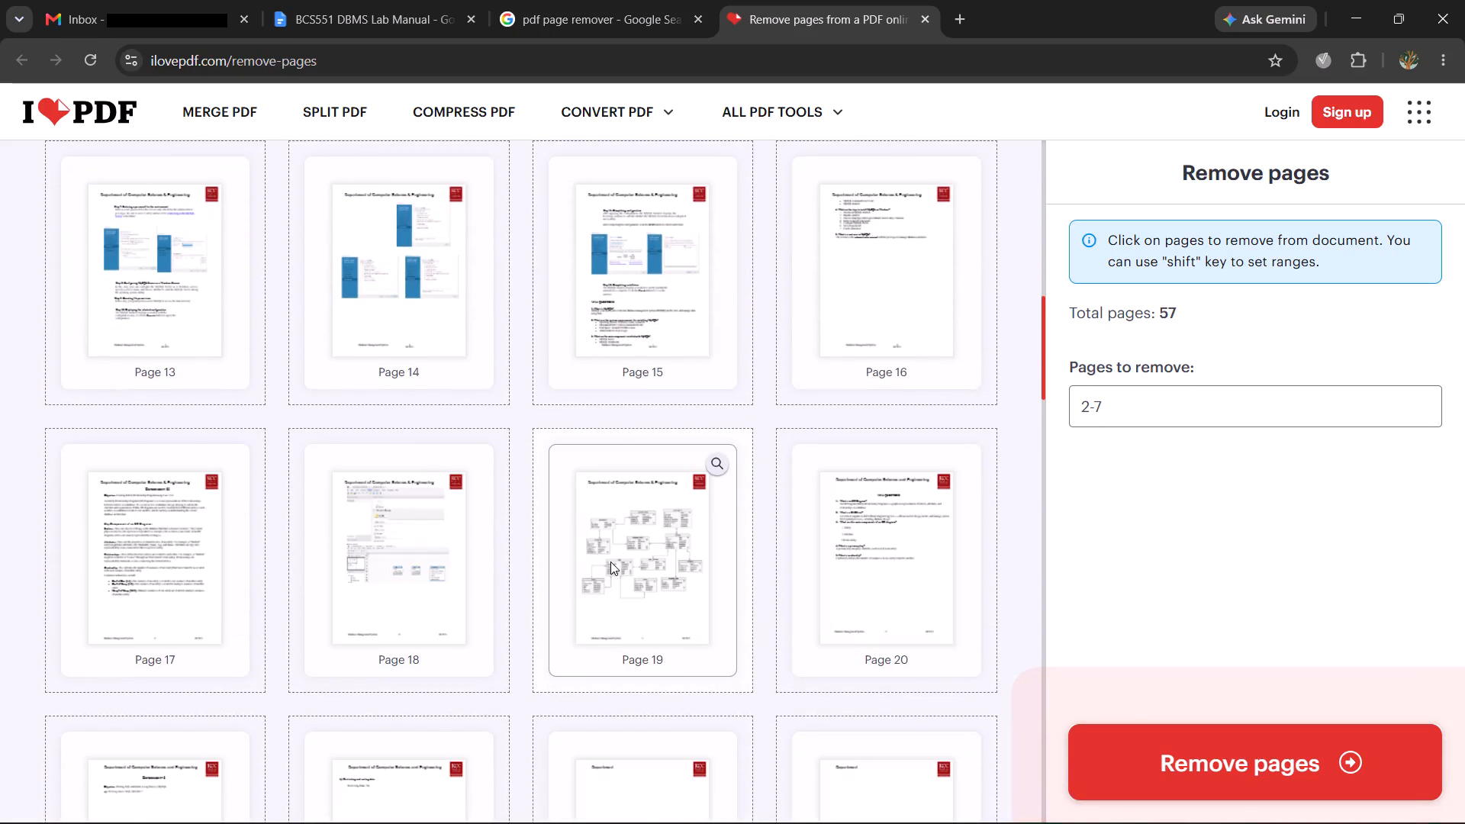
pyautogui.scroll(1, 610, 562)
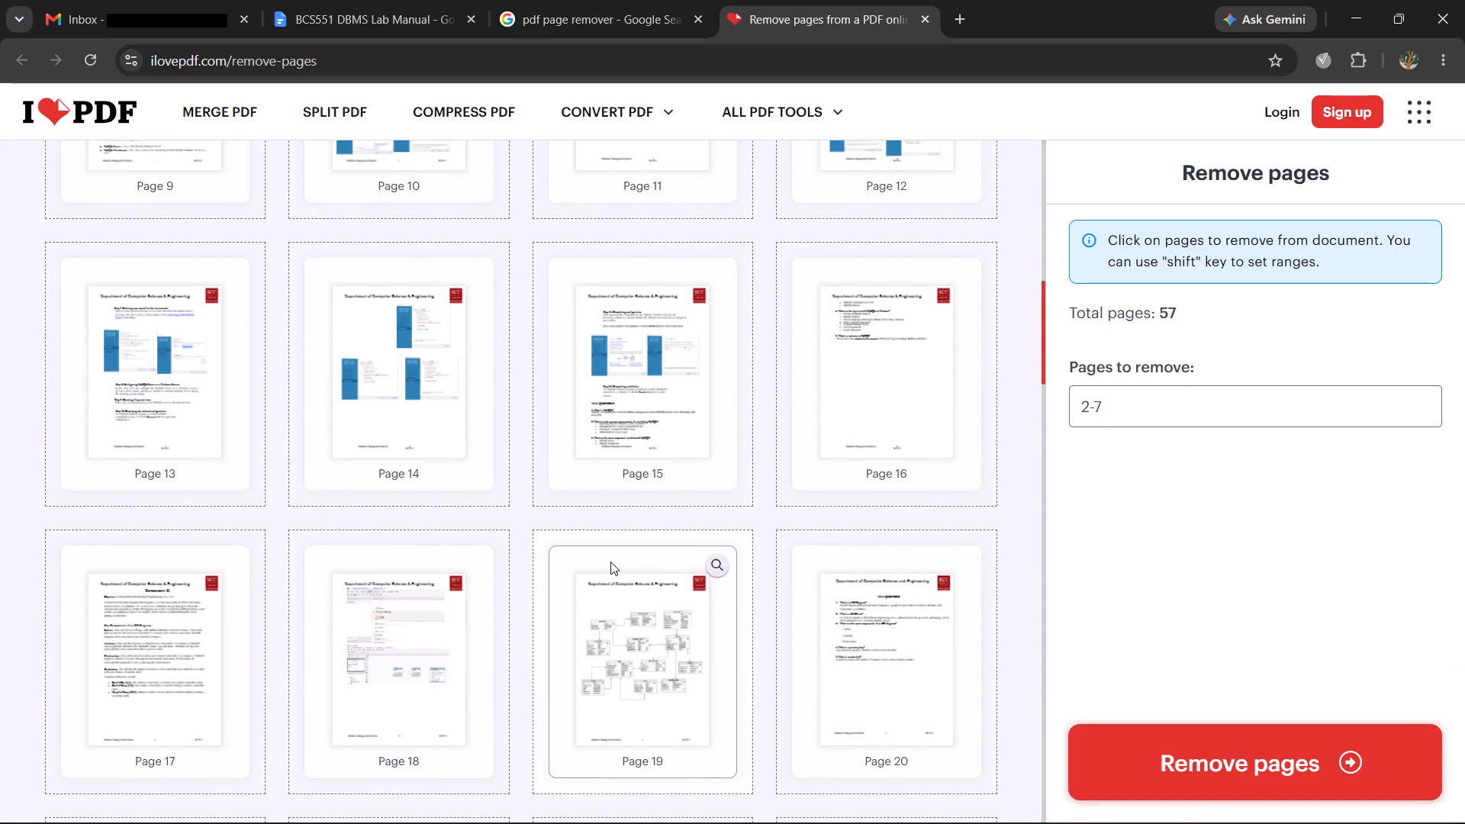
pyautogui.scroll(1, 610, 562)
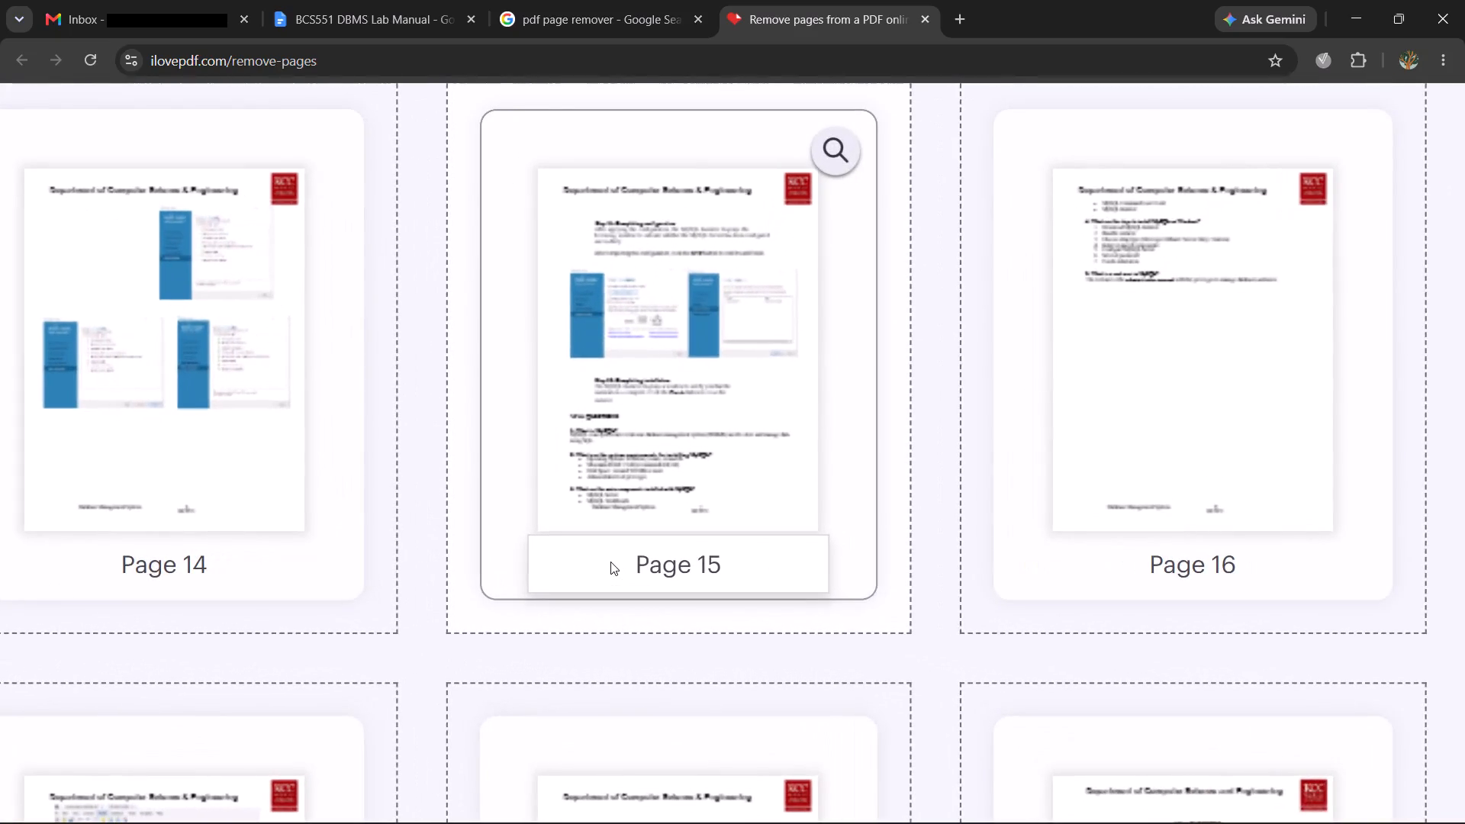
pyautogui.scroll(10, 610, 562)
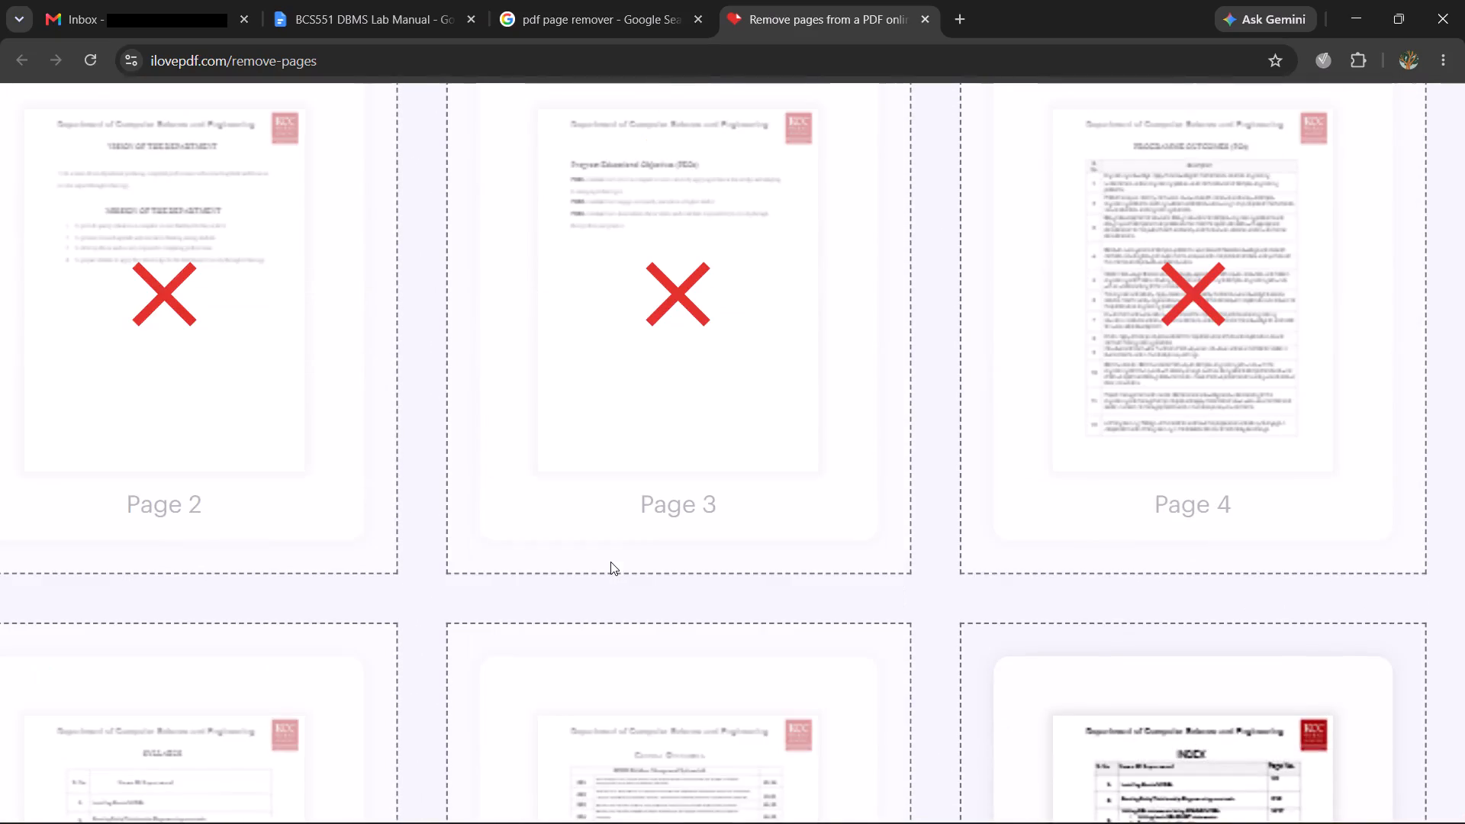
pyautogui.scroll(1, 610, 562)
# Preview page 16 at enlarged size and mark it for removal.
pyautogui.scroll(-1, 610, 562)
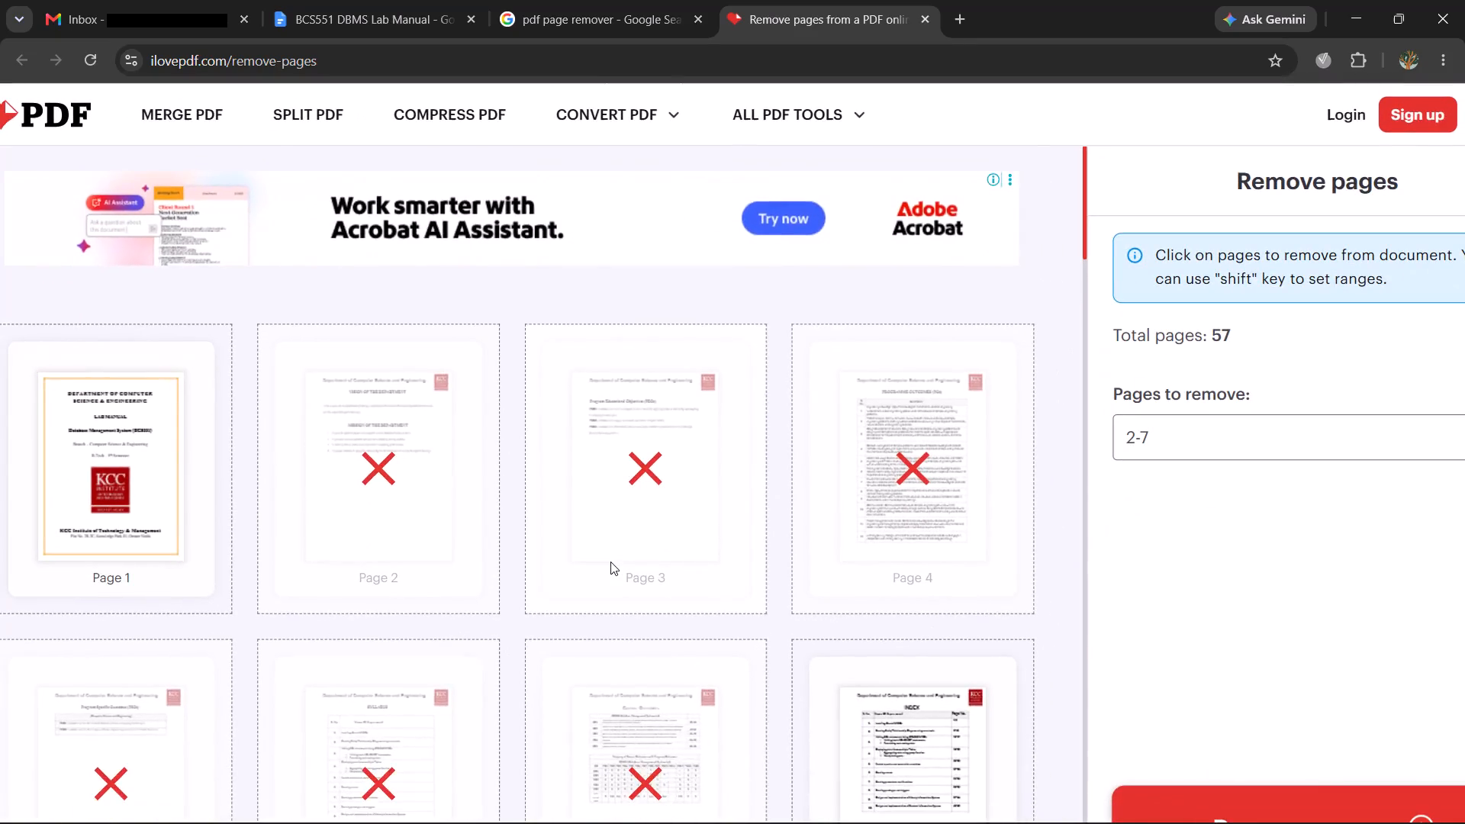
pyautogui.scroll(-2, 610, 562)
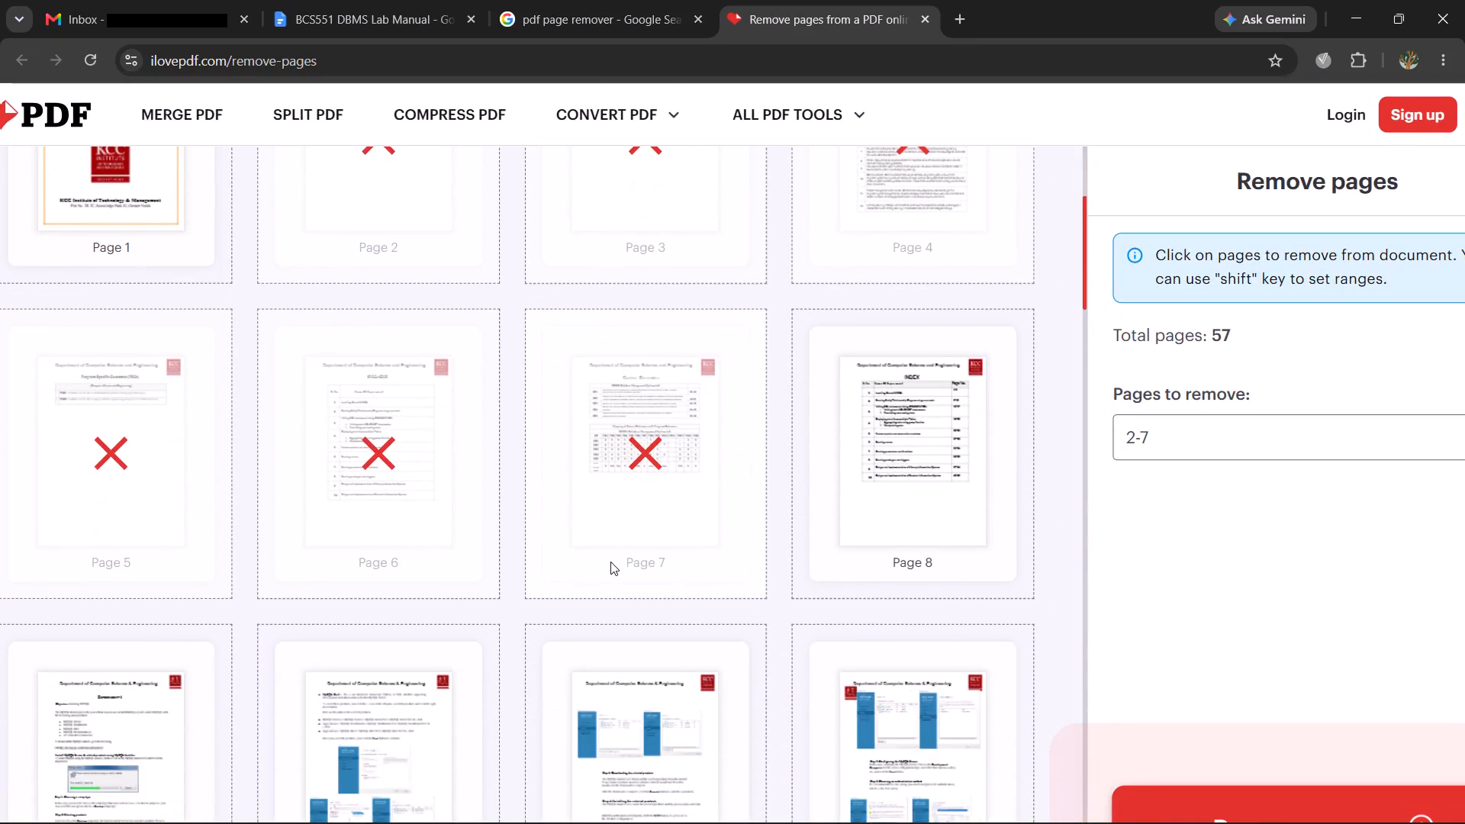
pyautogui.scroll(-4, 610, 562)
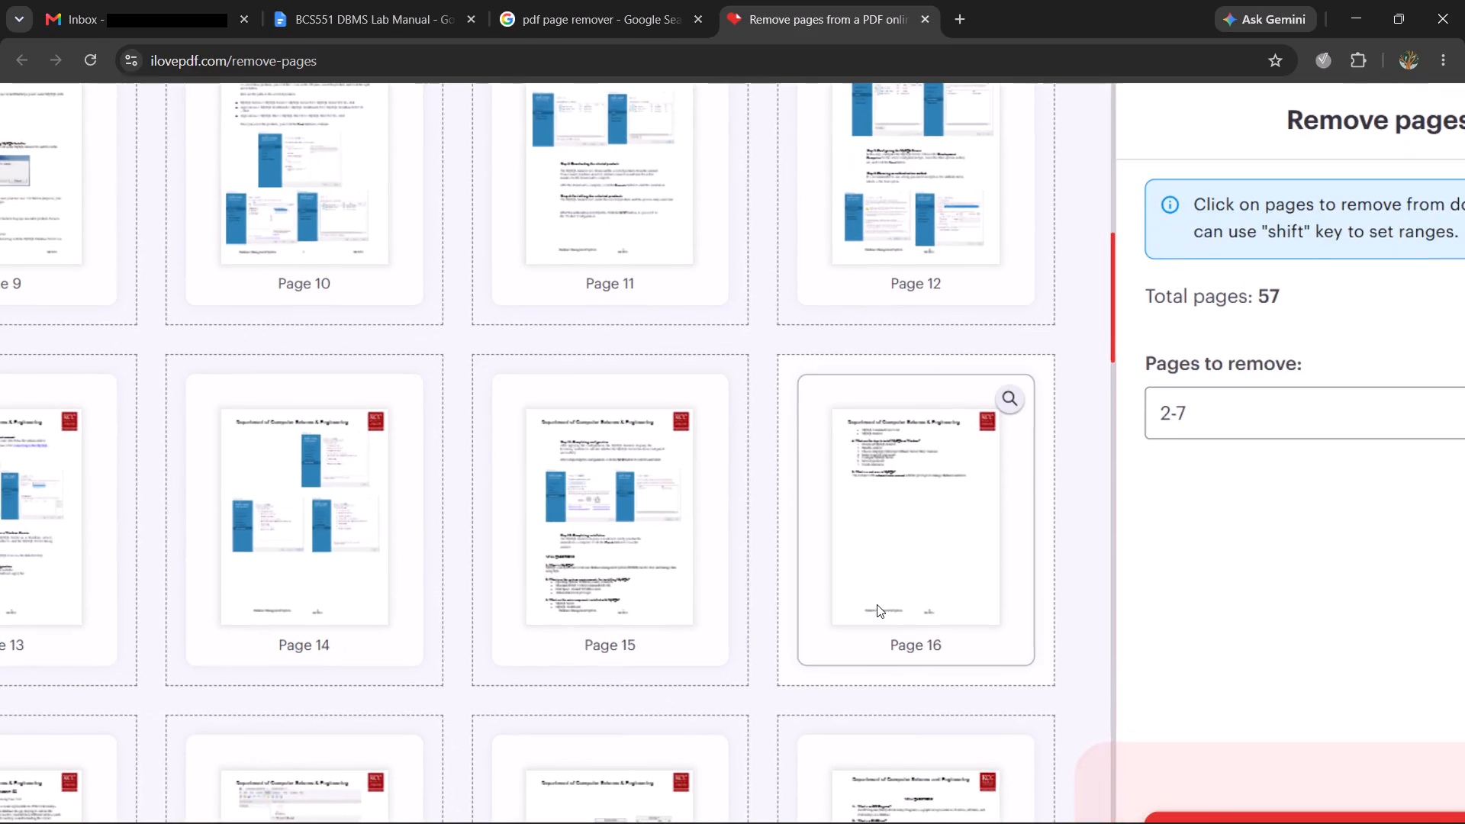
pyautogui.click(1010, 403)
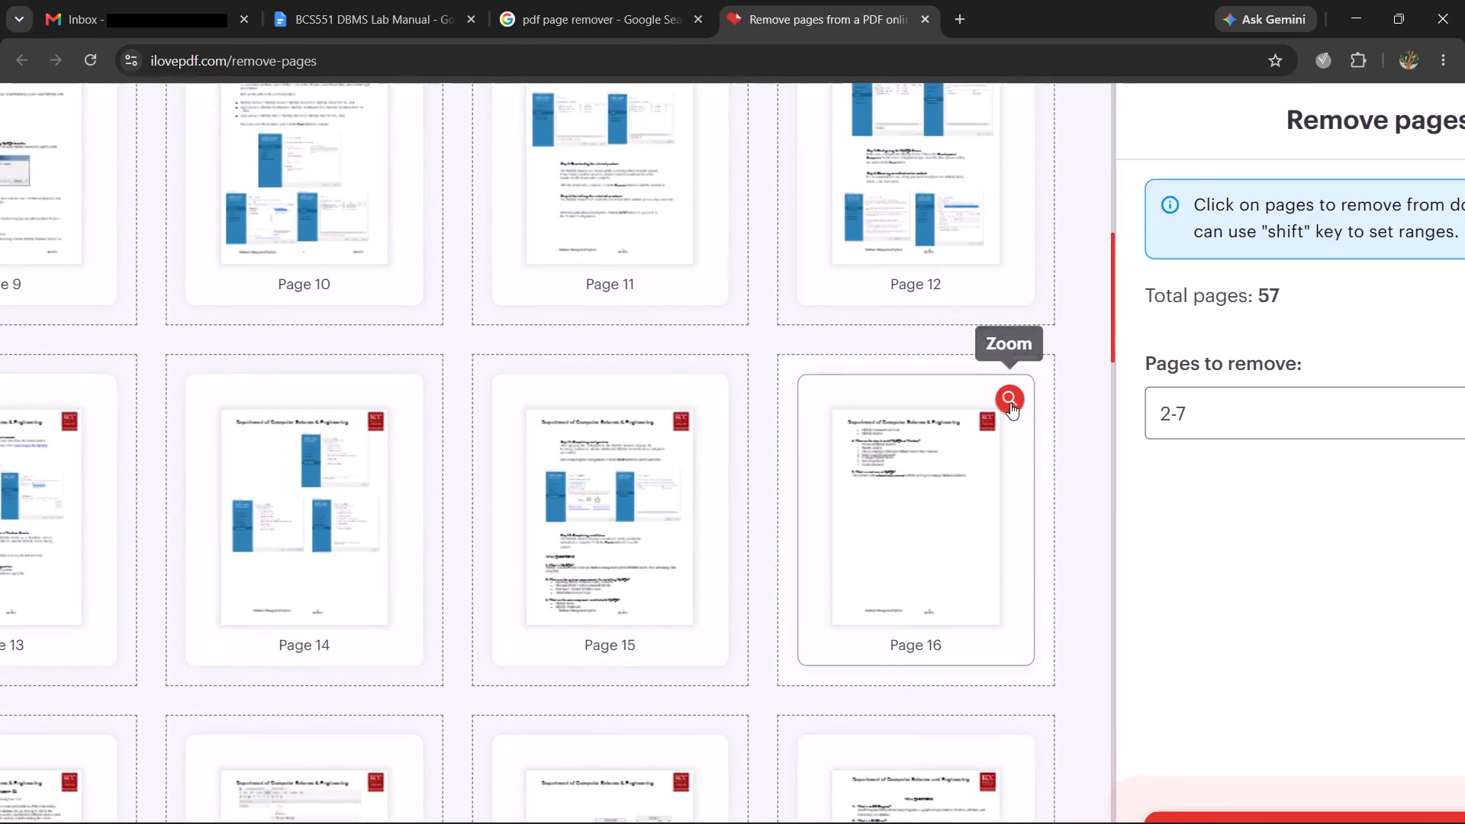
pyautogui.scroll(1, 1010, 403)
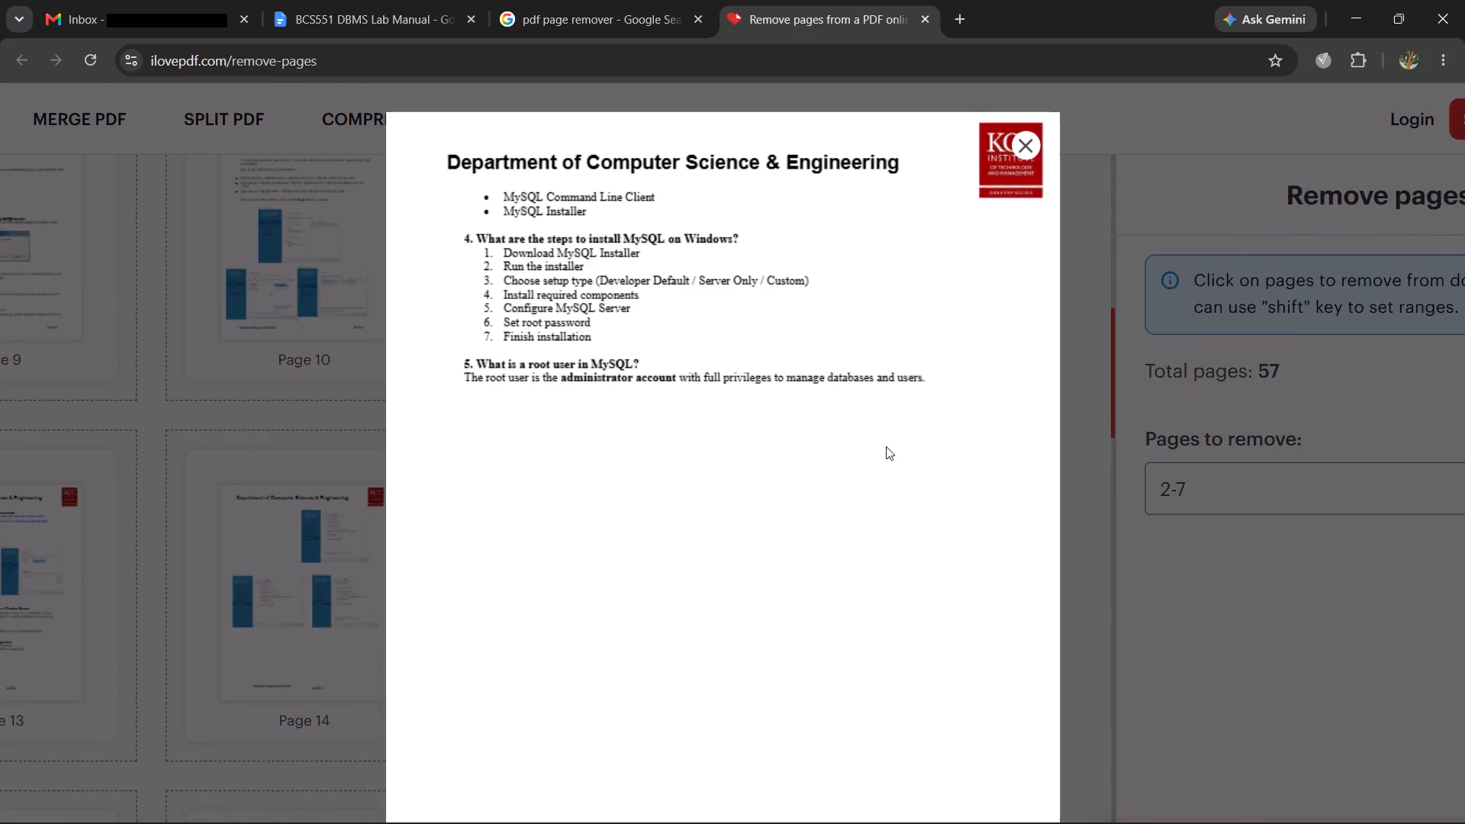
pyautogui.click(886, 446)
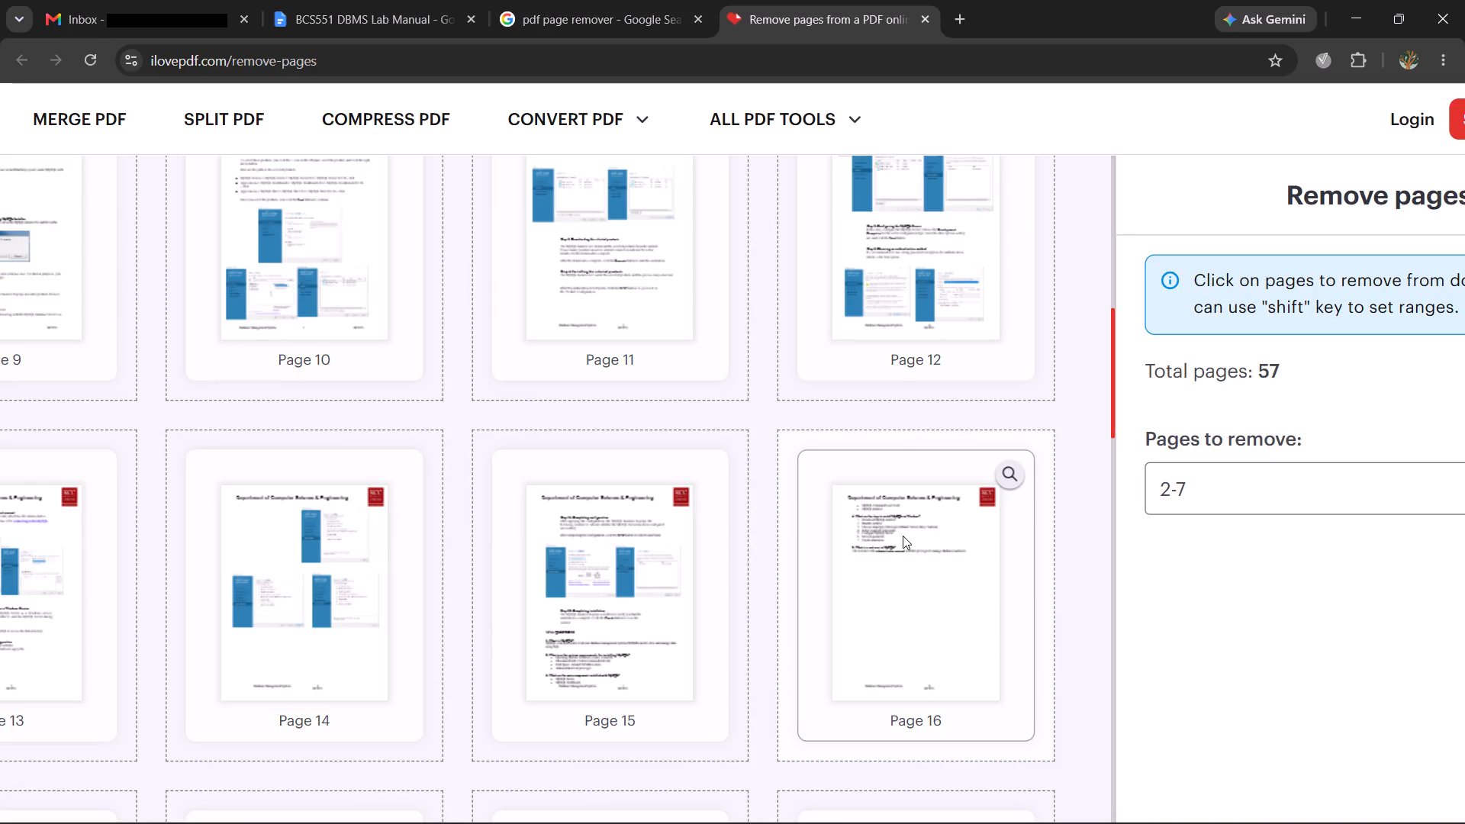
pyautogui.click(903, 536)
# Preview page 15 at enlarged size and mark it for removal, keeping page 14 unmarked.
pyautogui.doubleClick(670, 594)
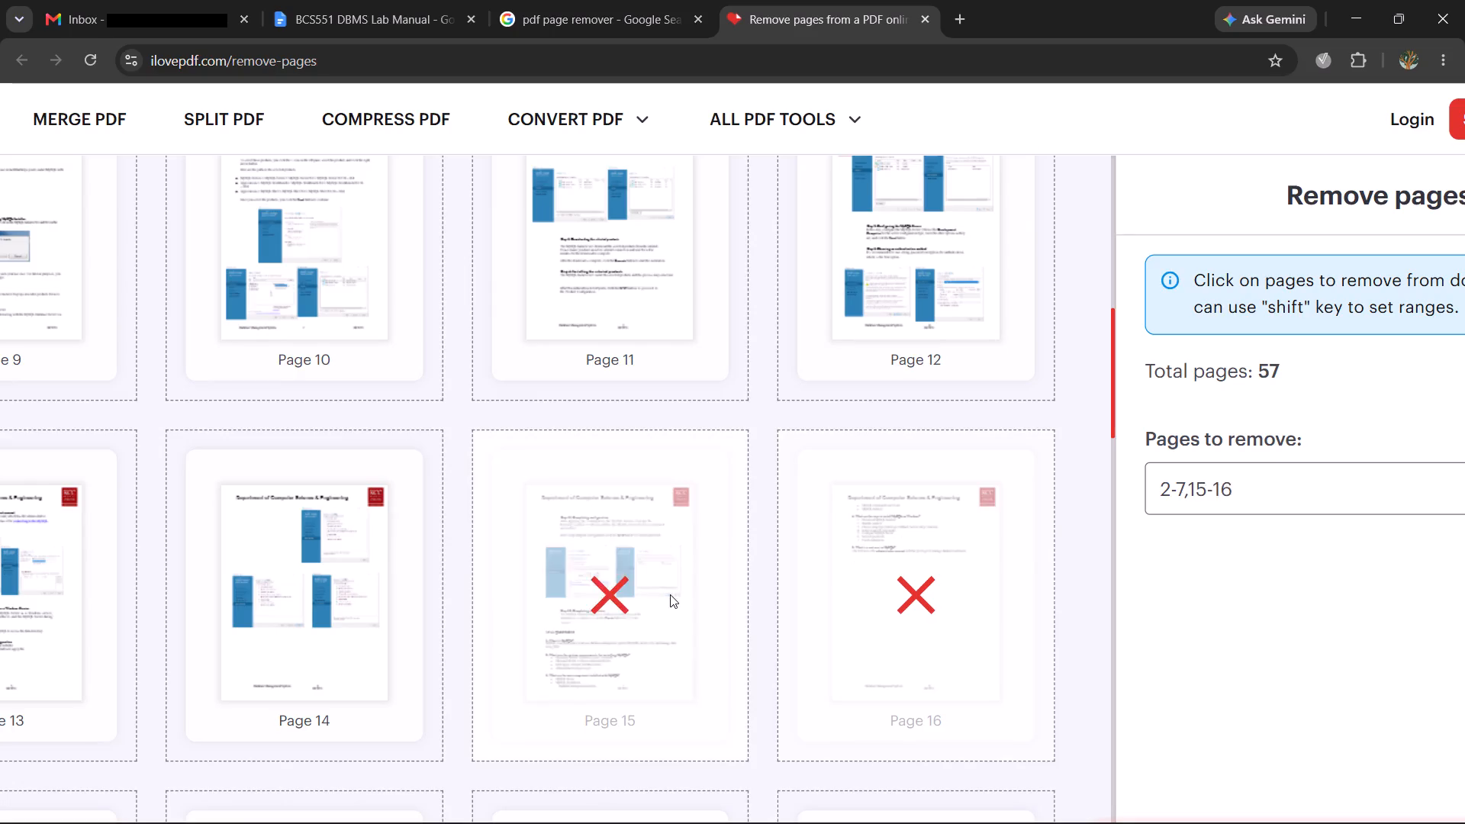
pyautogui.click(698, 470)
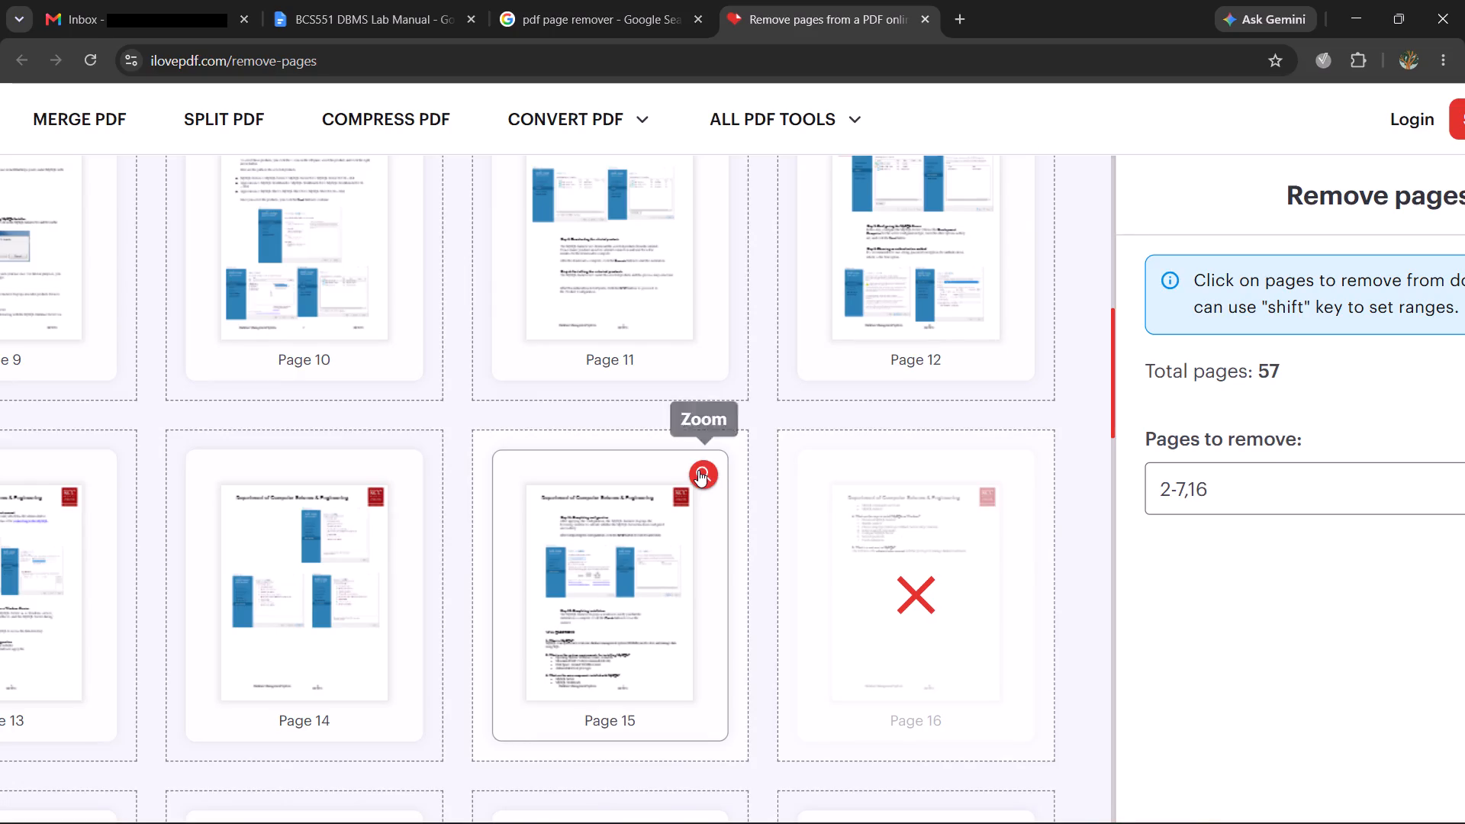
pyautogui.scroll(-1, 698, 470)
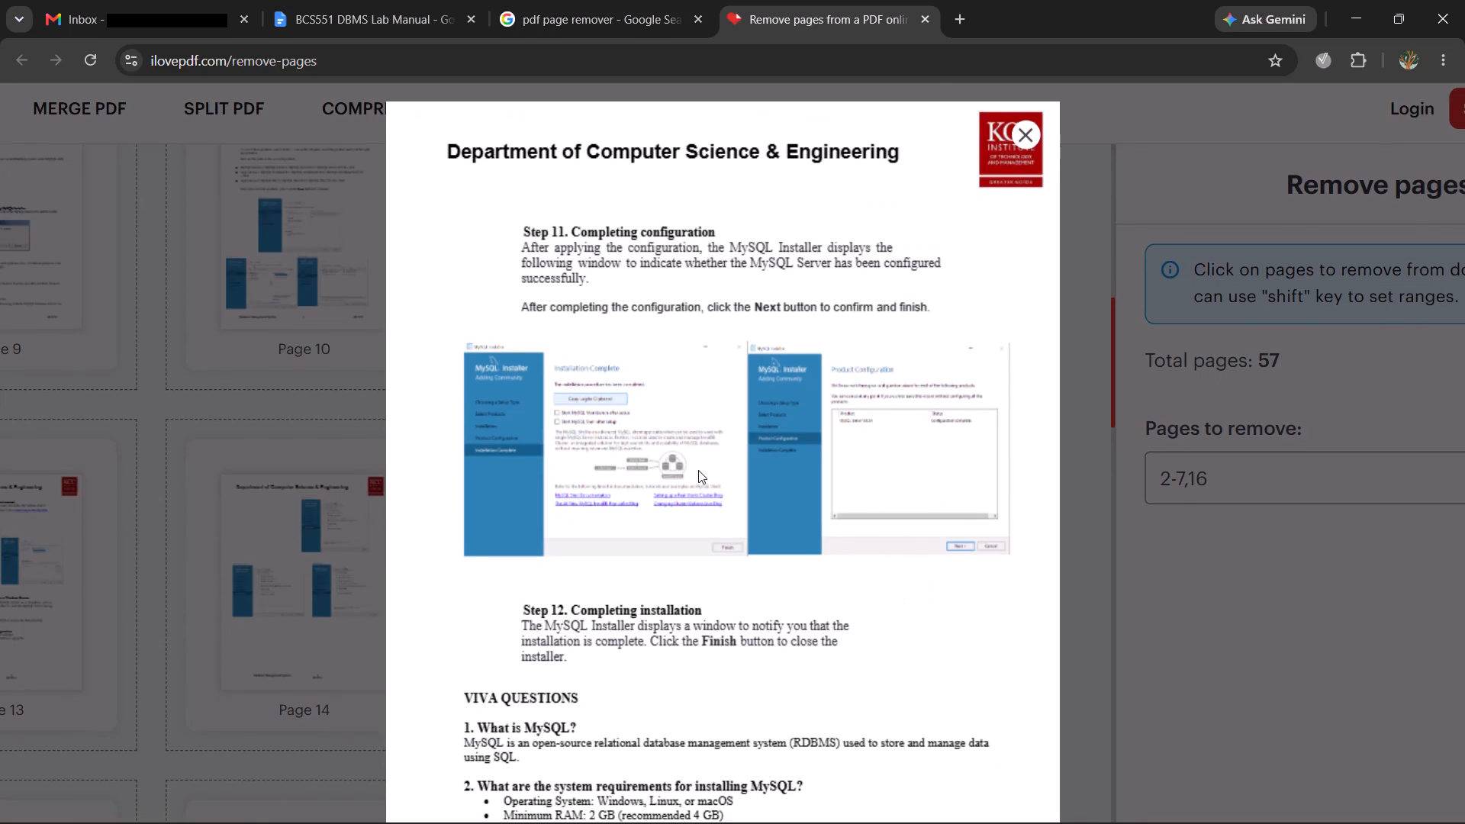
pyautogui.click(1024, 135)
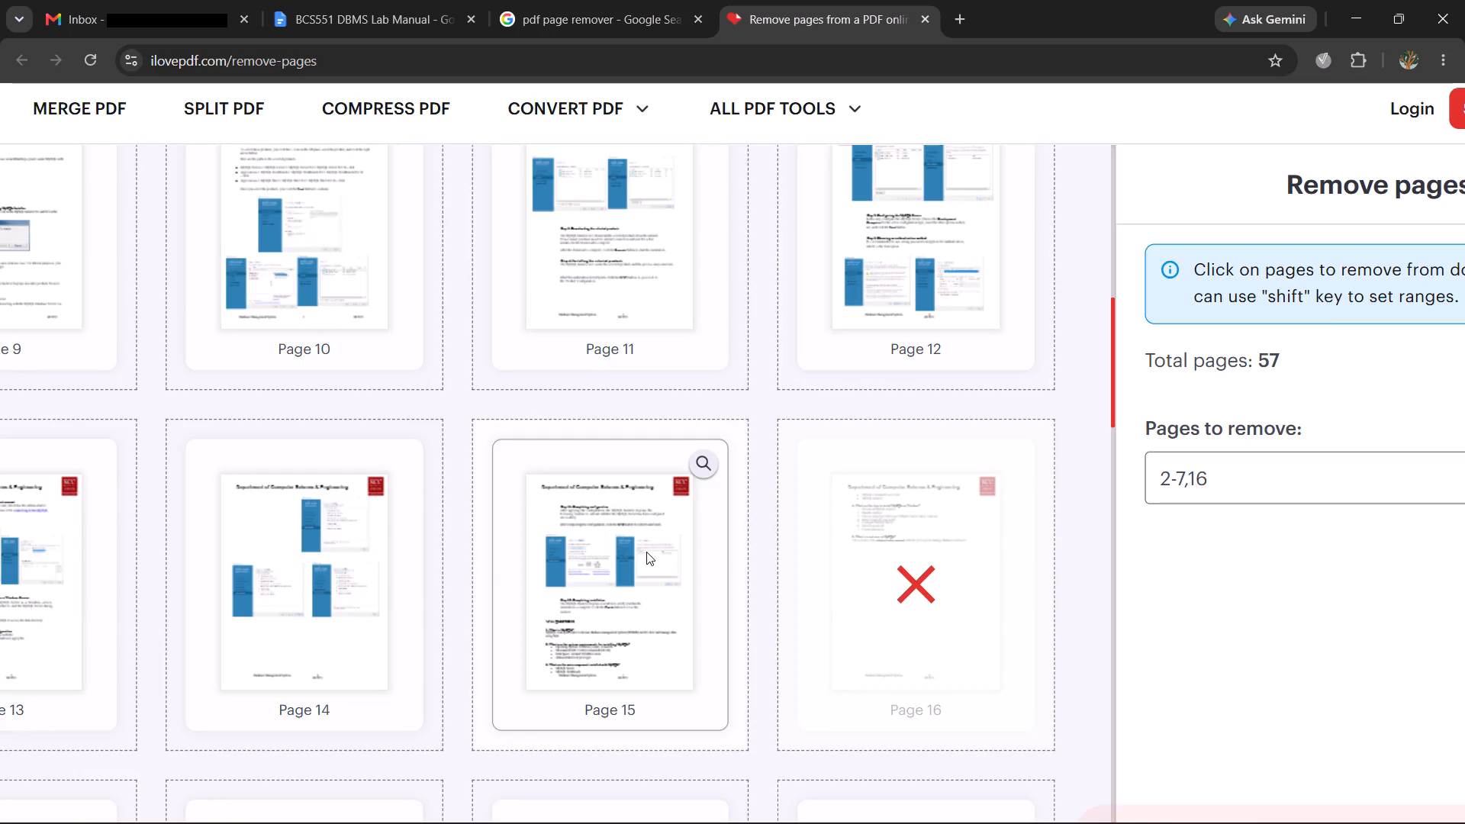
pyautogui.click(646, 552)
pyautogui.hscroll(2, 646, 552)
pyautogui.click(551, 552)
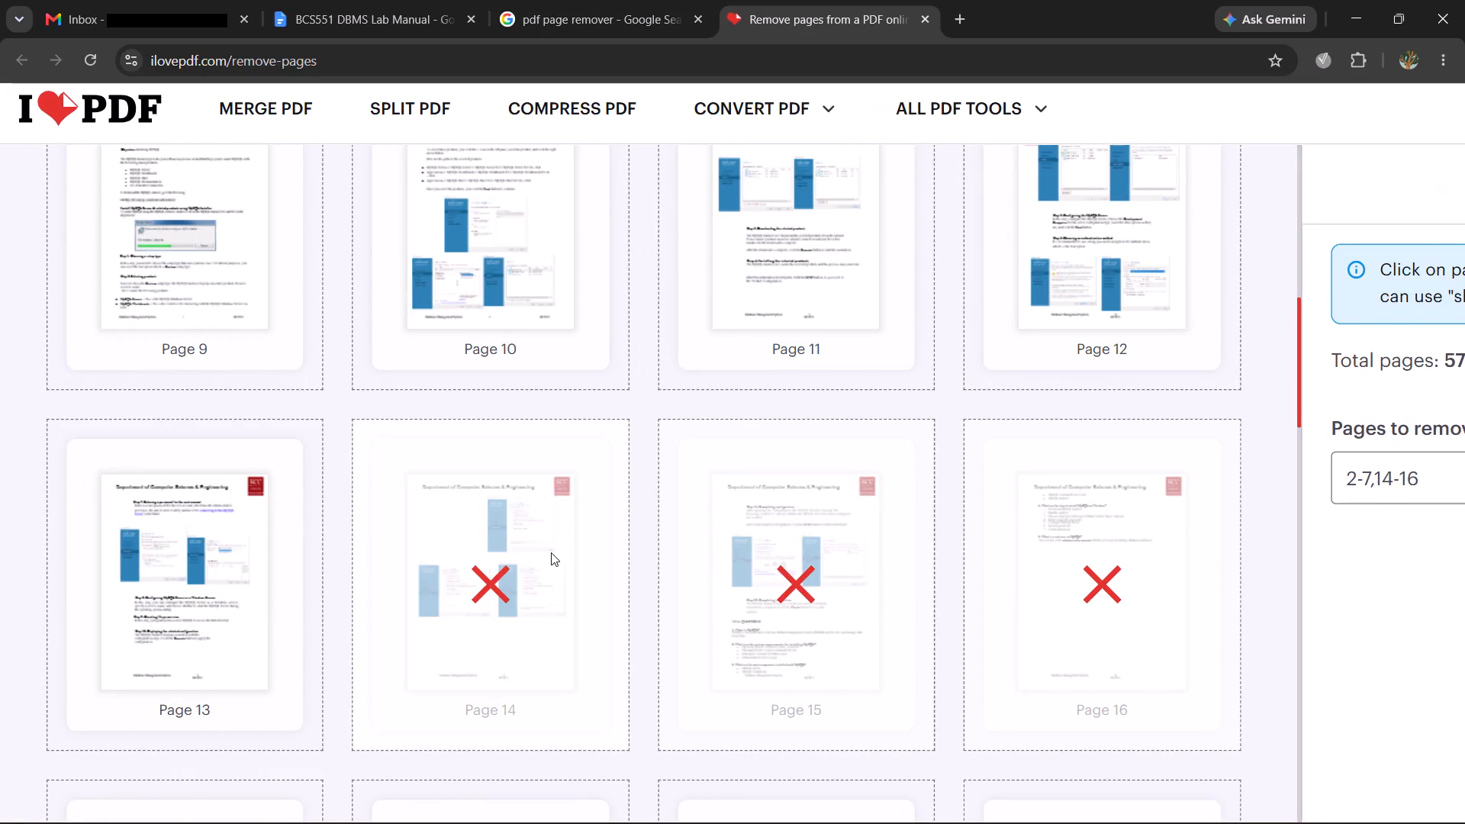
pyautogui.click(551, 552)
# Preview Experiment-1 pages 9 and 10 at enlarged size, leaving pages 9 to 11 out of the removal selection.
pyautogui.scroll(4, 603, 471)
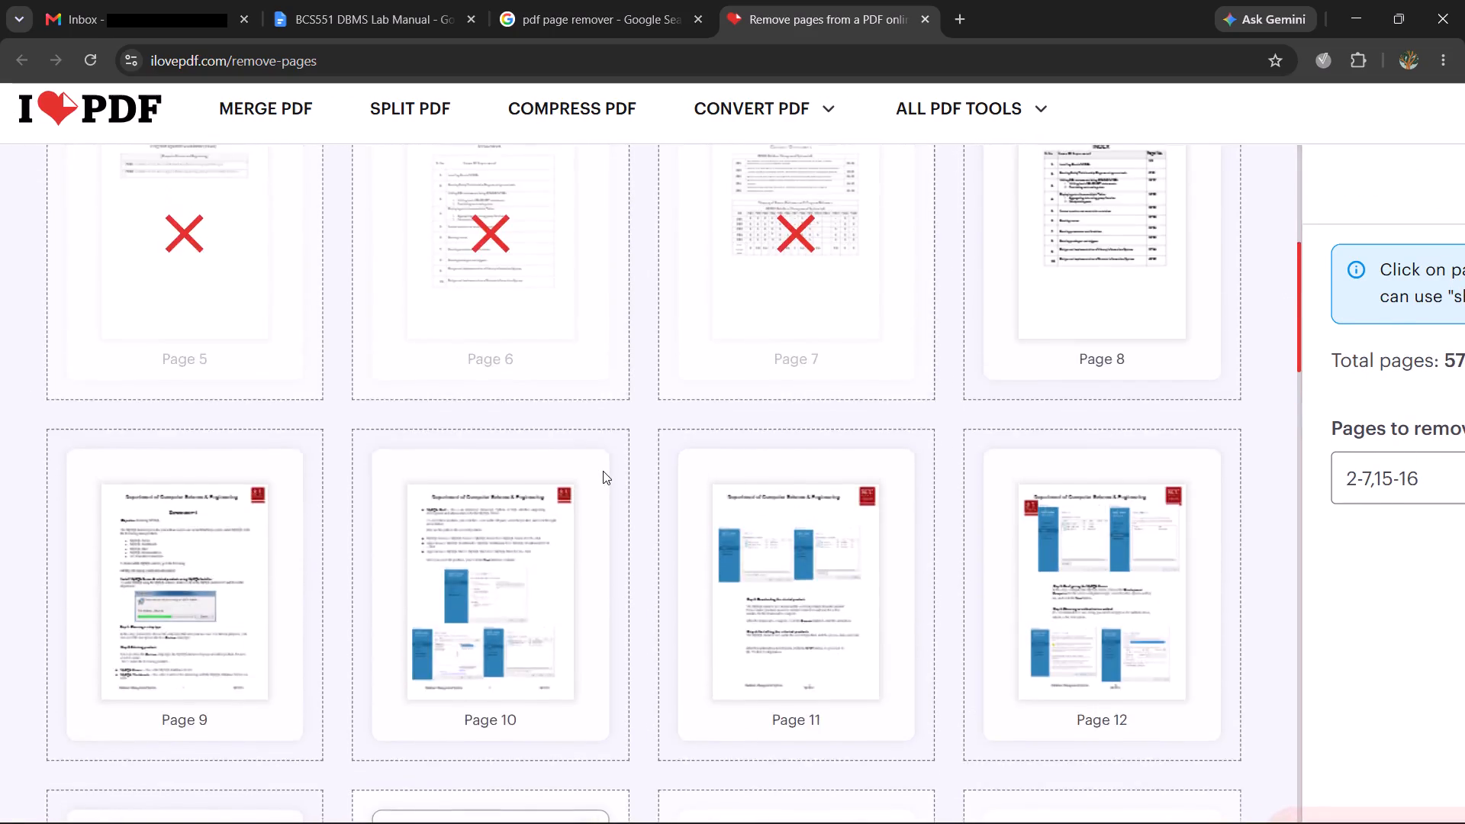
pyautogui.scroll(-1, 603, 471)
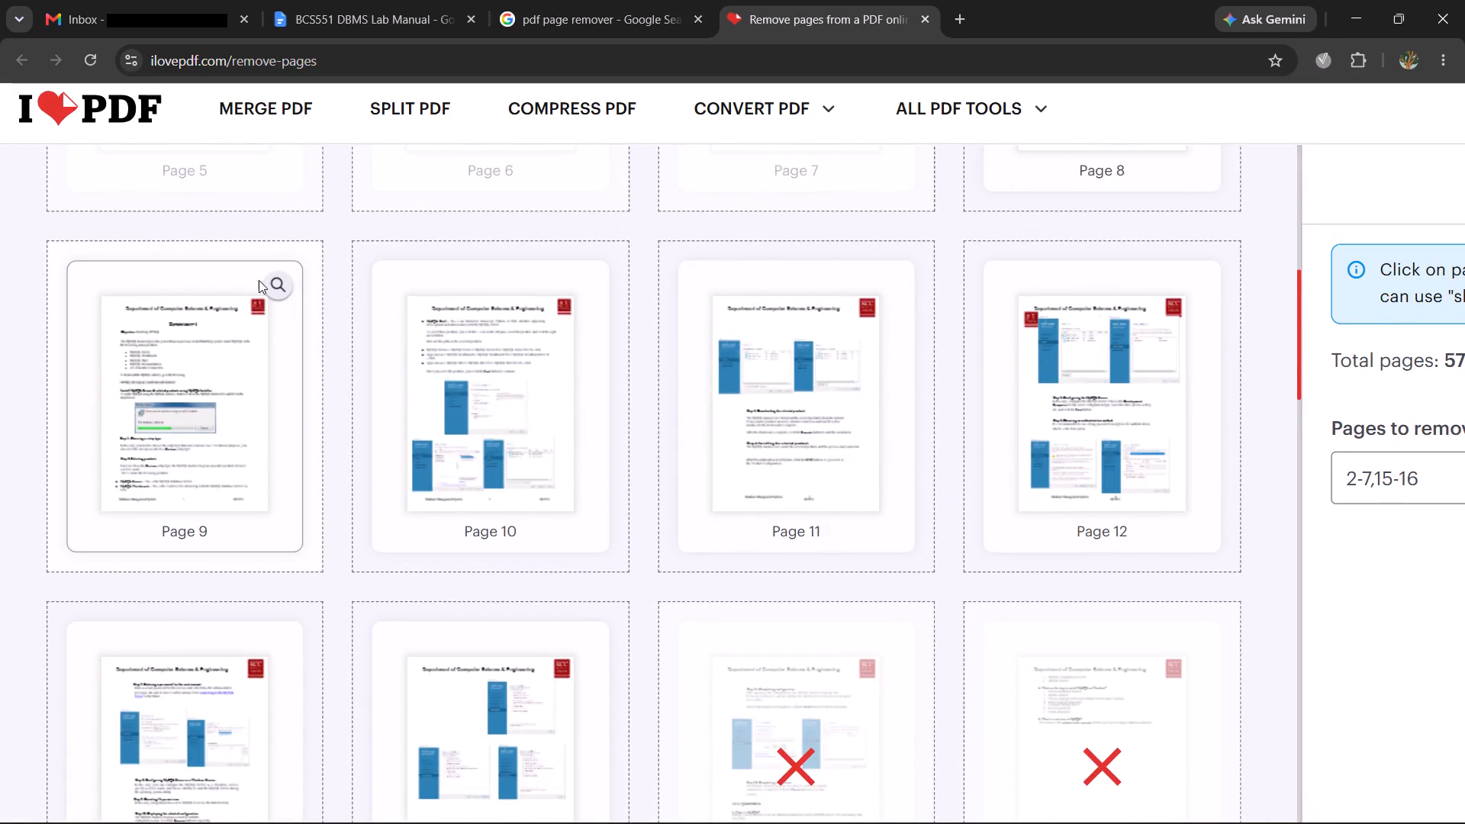
pyautogui.click(264, 279)
pyautogui.click(278, 278)
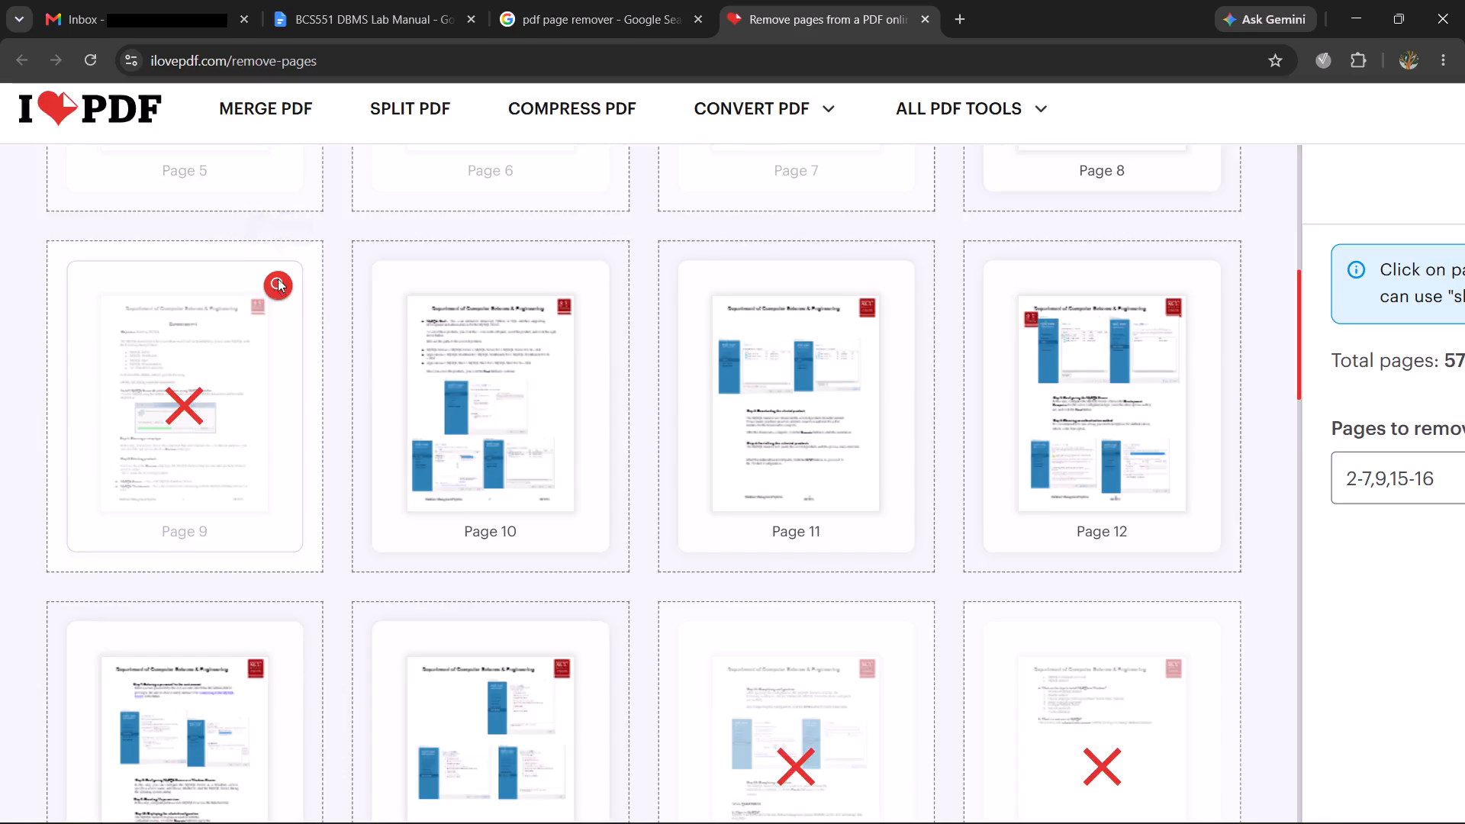
pyautogui.press('Right')
pyautogui.press('Right')
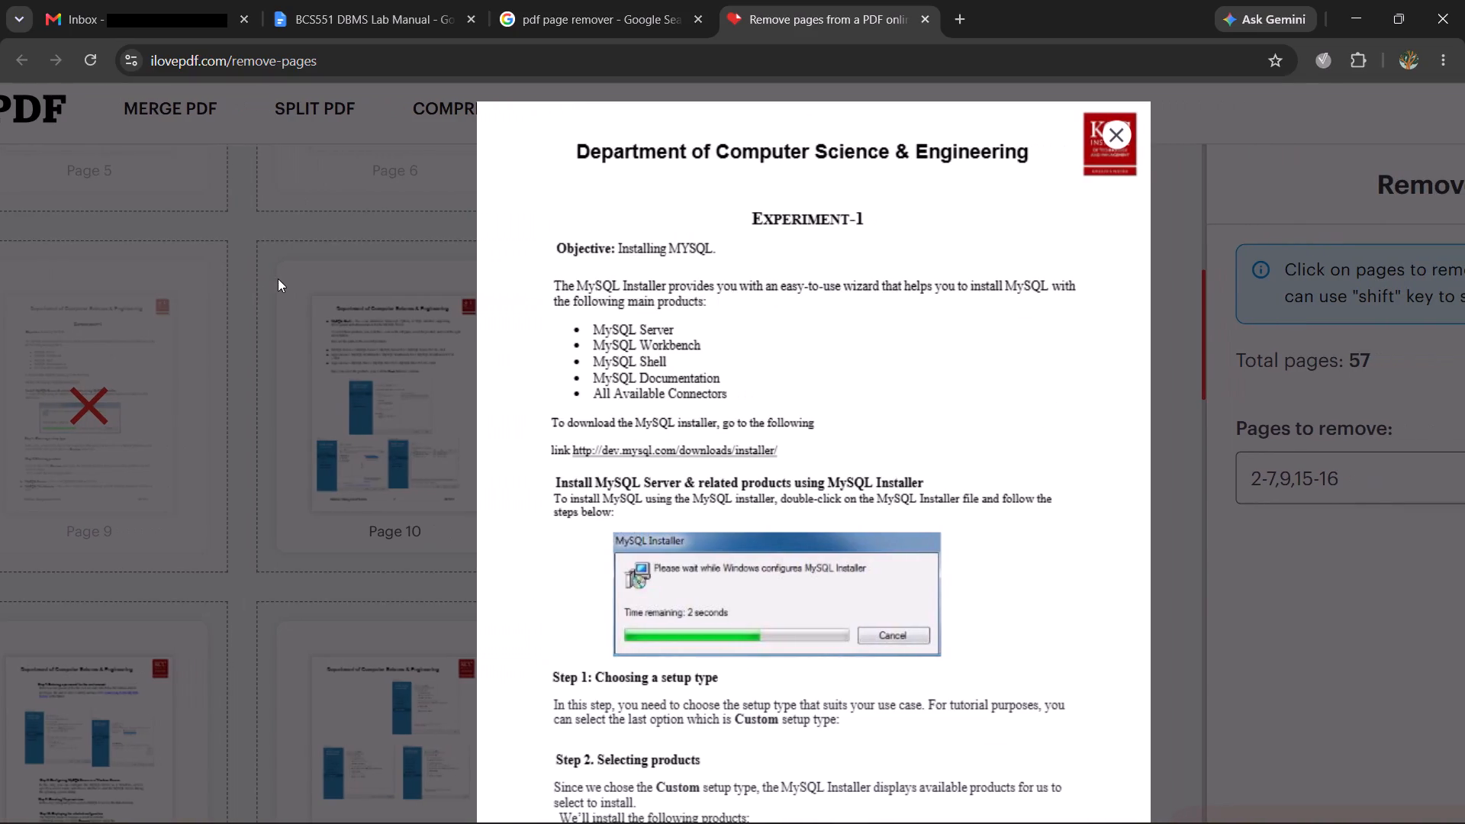
pyautogui.click(1117, 134)
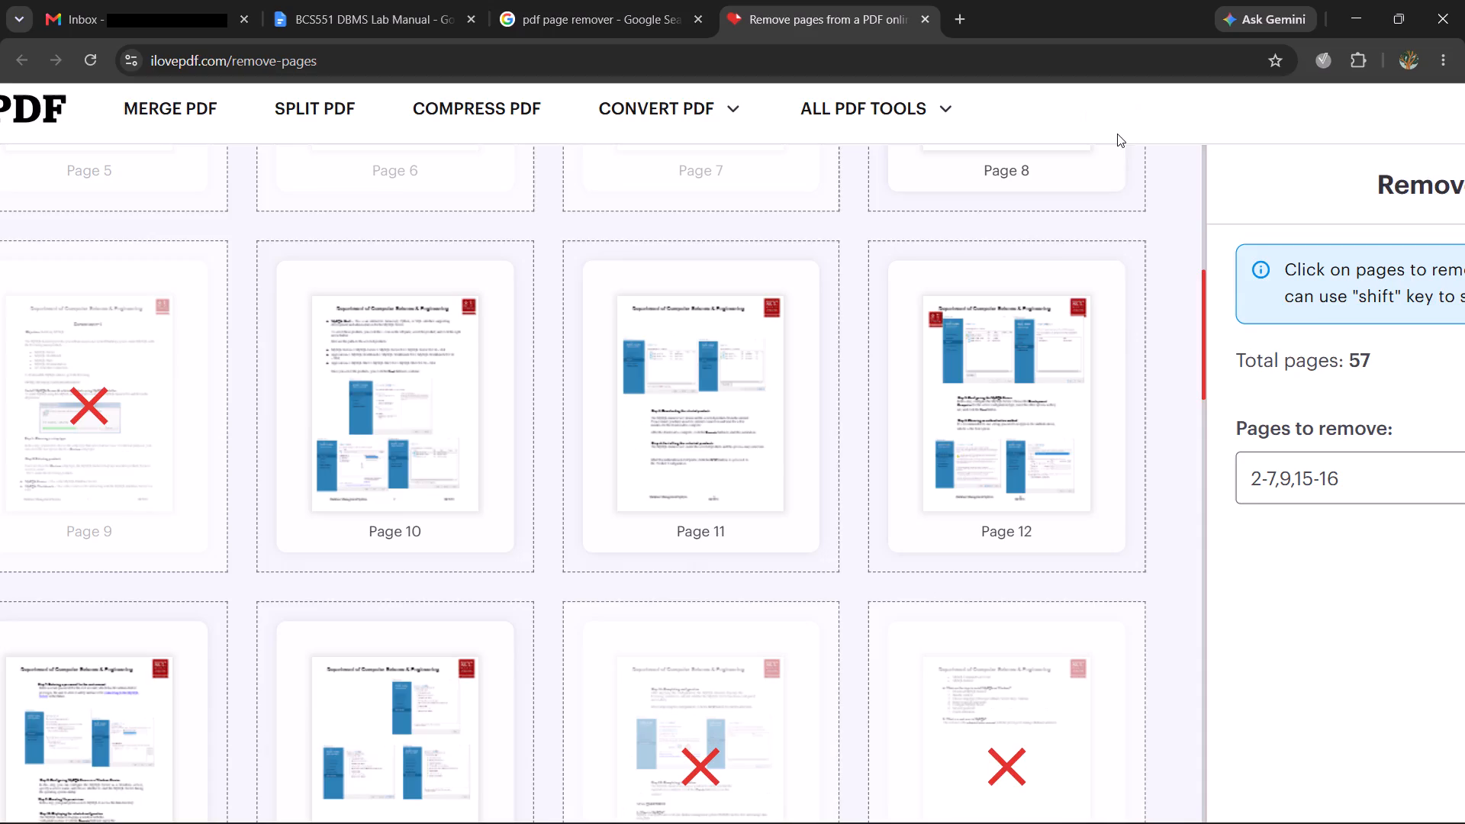
pyautogui.click(101, 385)
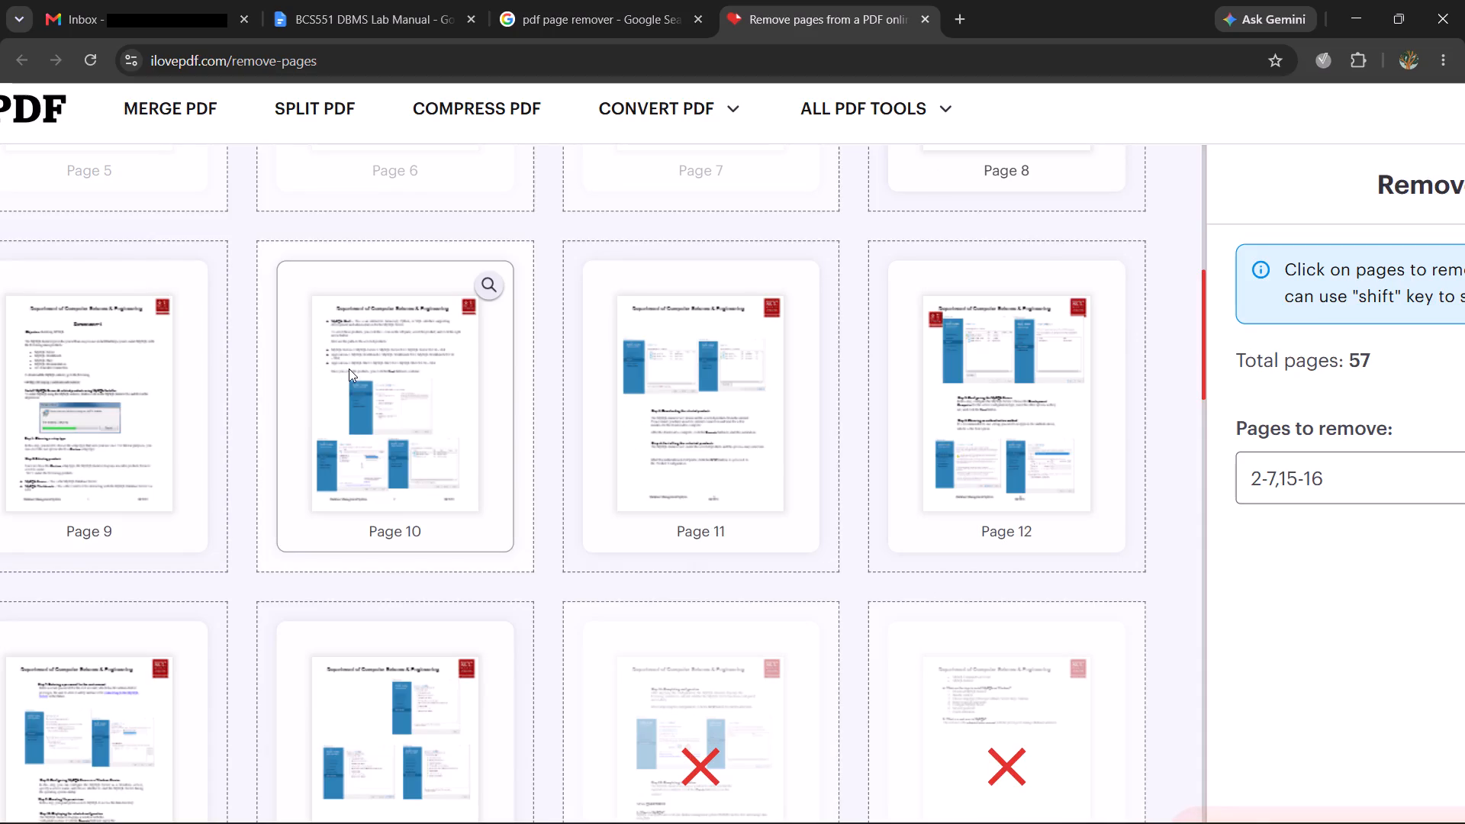
pyautogui.click(479, 283)
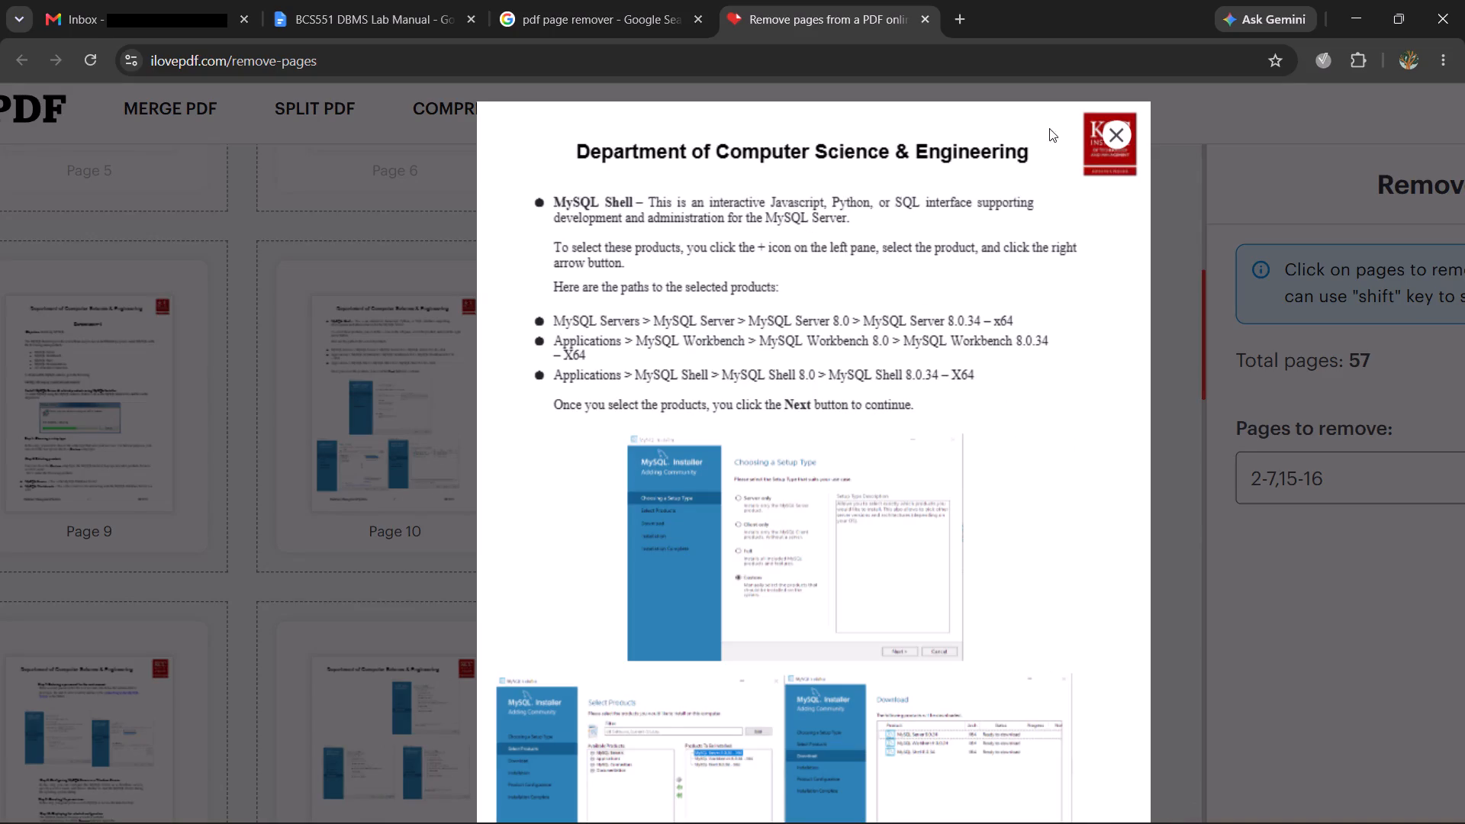
pyautogui.click(1106, 133)
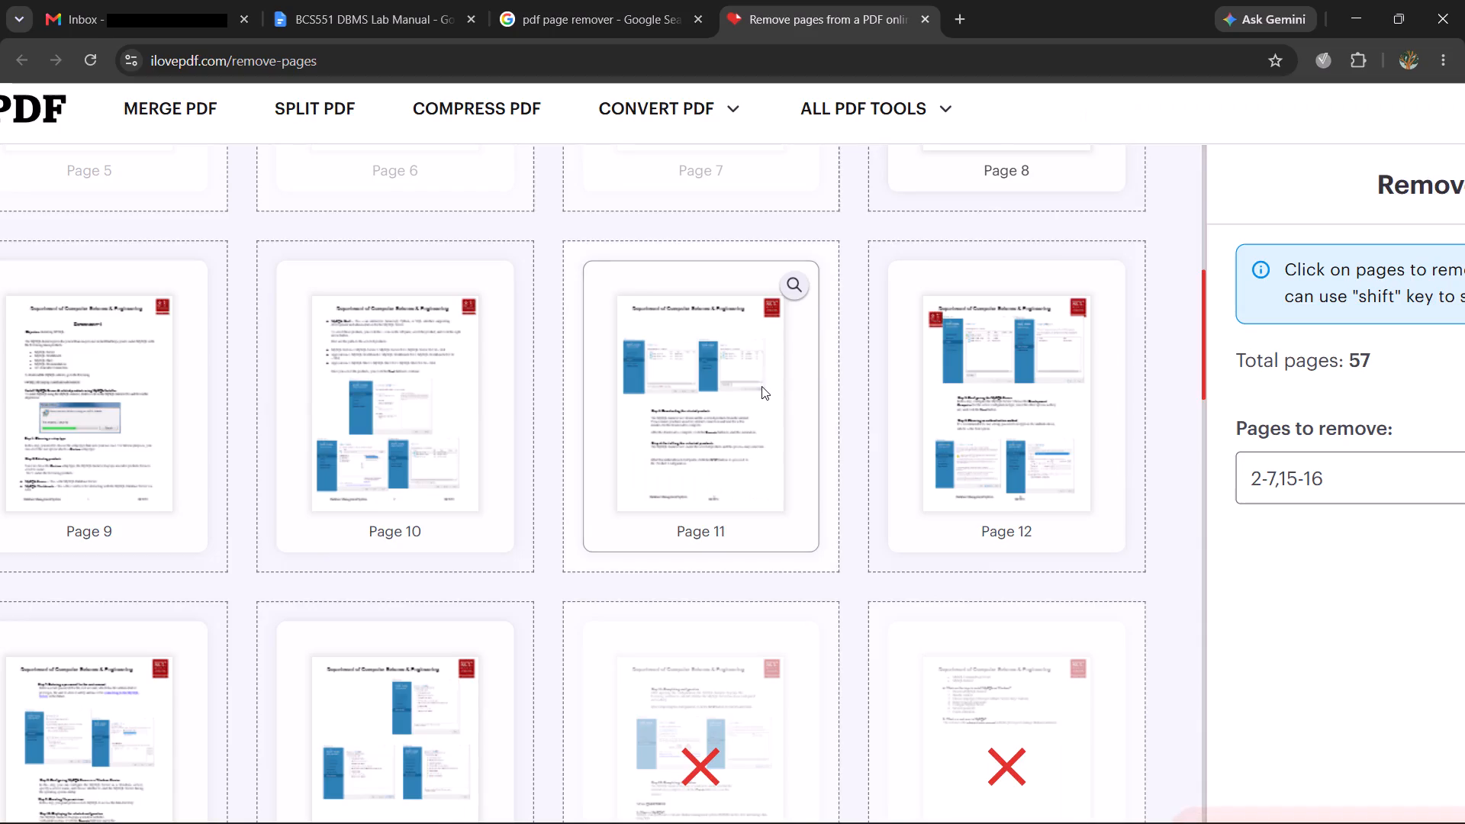
pyautogui.click(761, 386)
pyautogui.click(761, 386)
# Review the thumbnails of pages 9 to 16 and add page 14 to the pages to remove.
pyautogui.scroll(1, 761, 386)
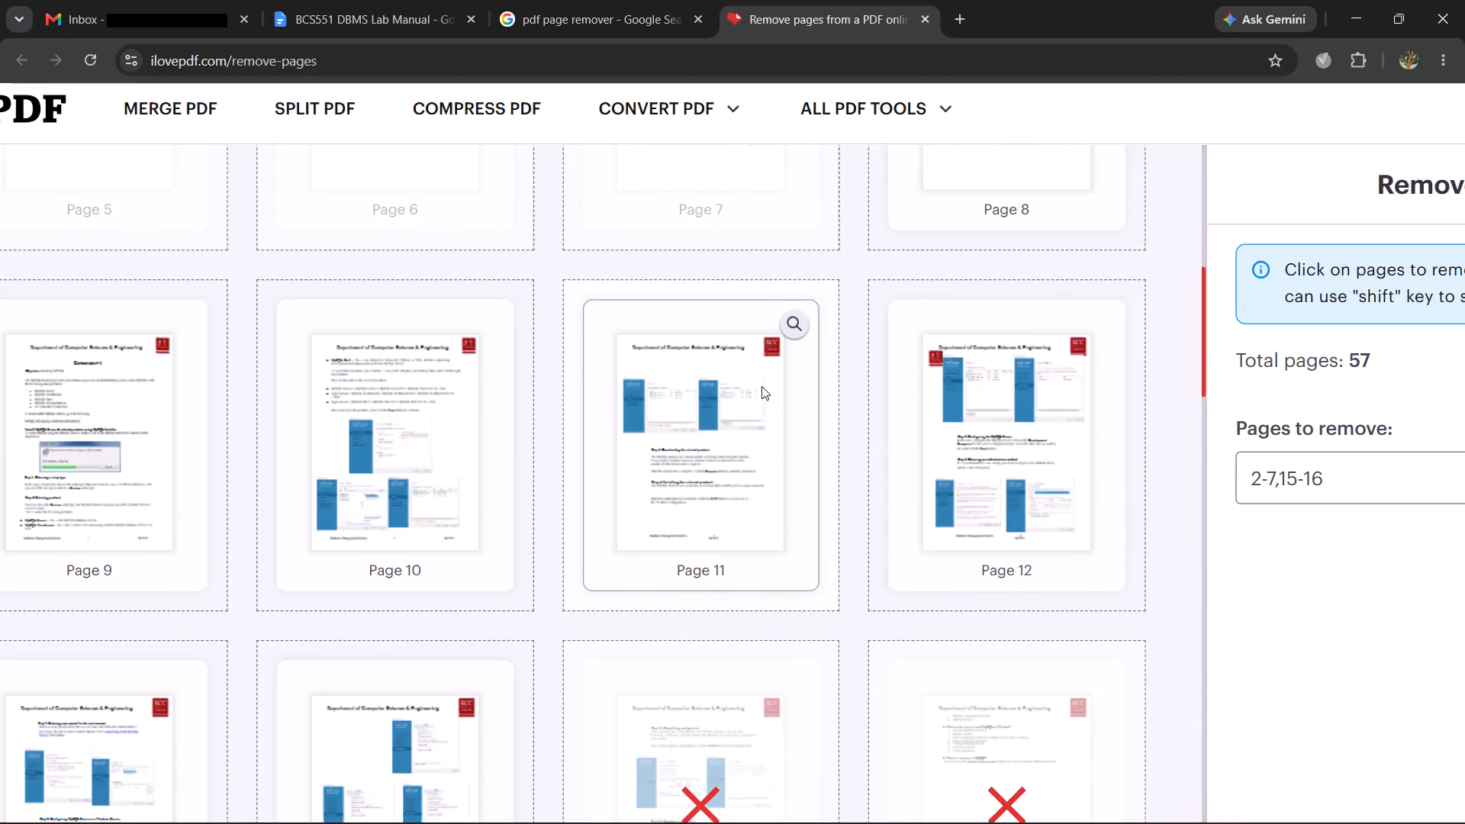
pyautogui.scroll(2, 761, 386)
pyautogui.scroll(-2, 761, 386)
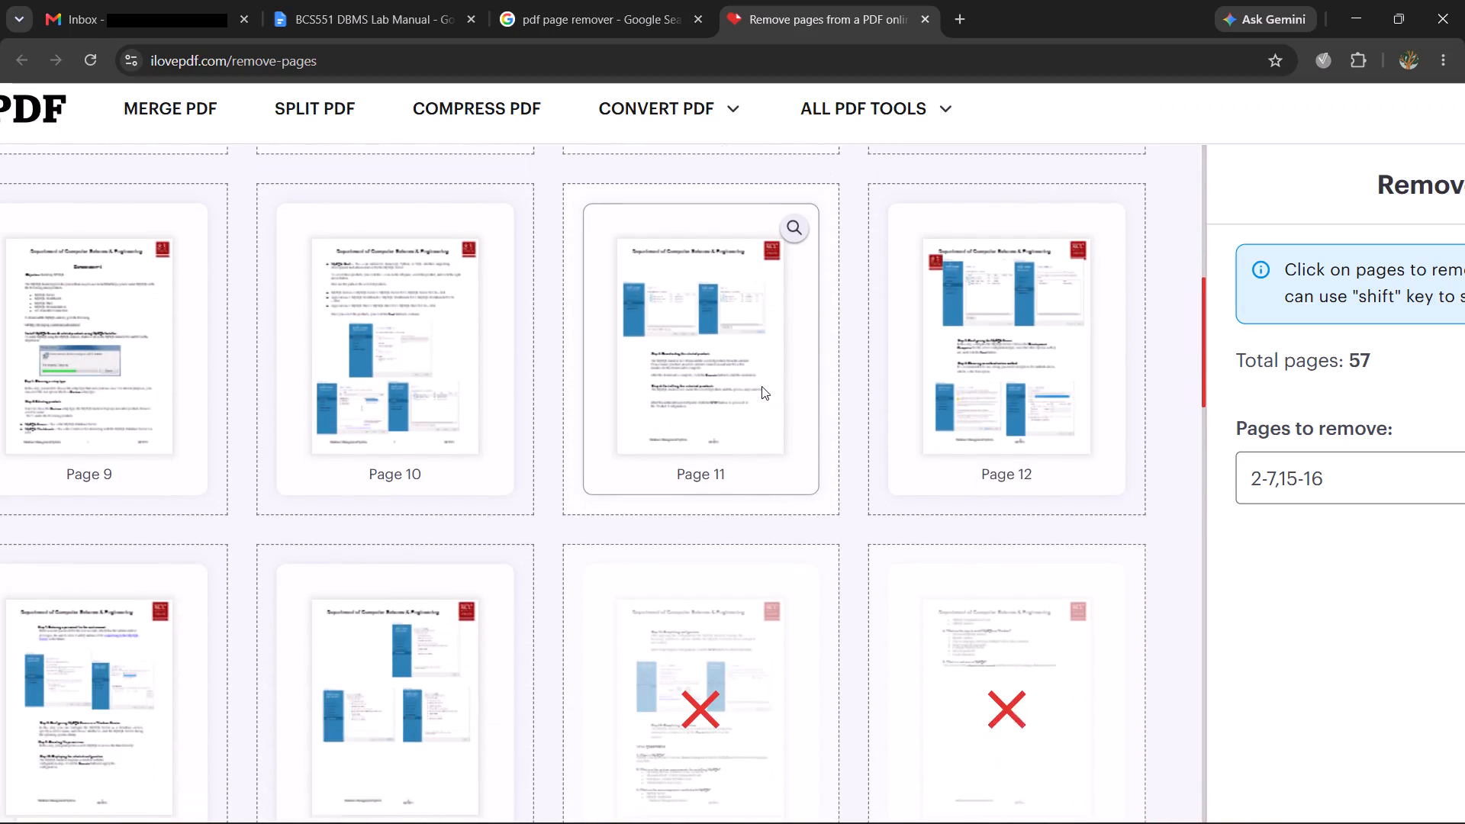
pyautogui.scroll(-3, 761, 386)
pyautogui.scroll(1, 761, 386)
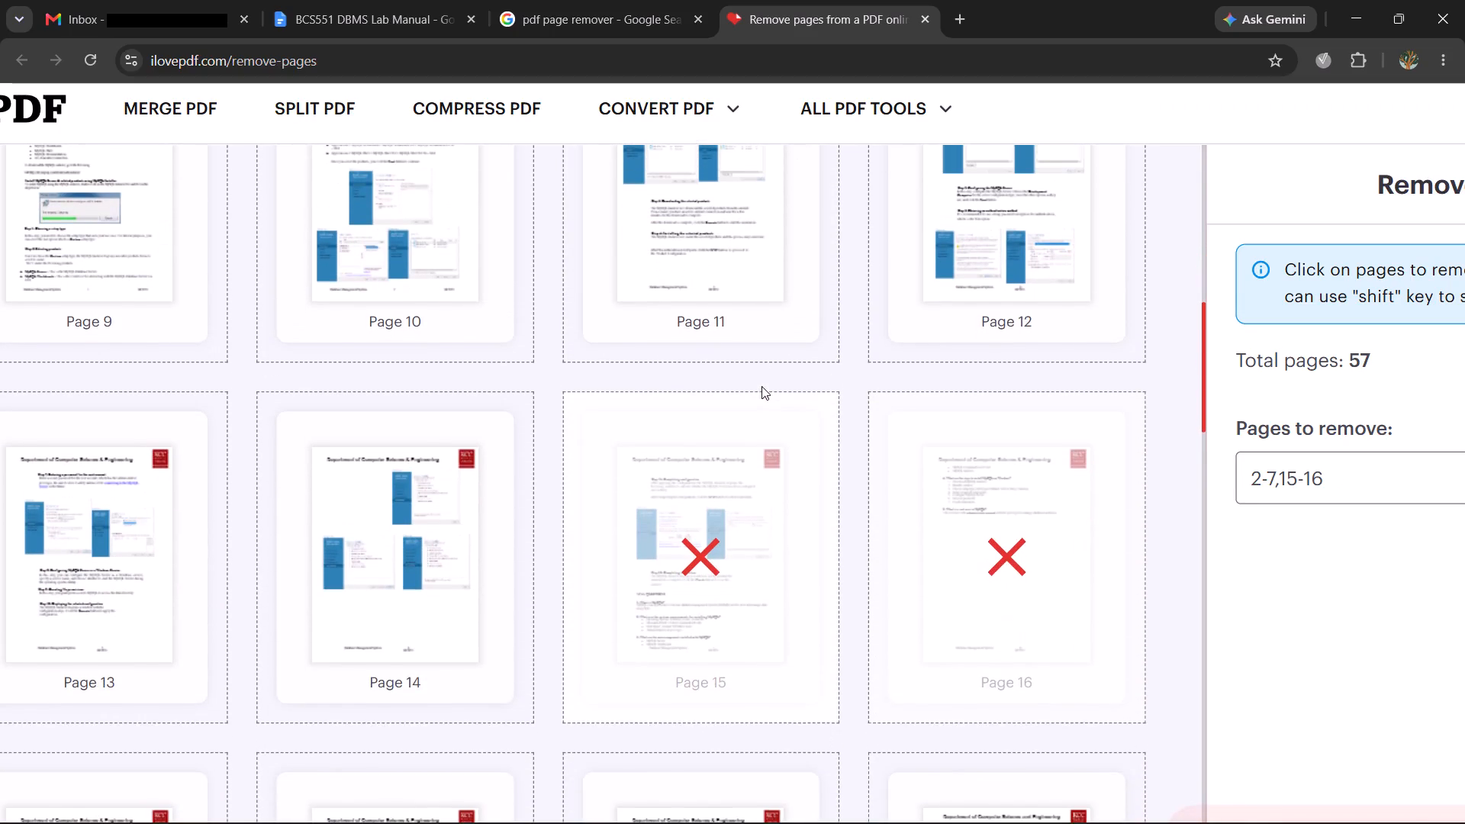
pyautogui.click(427, 520)
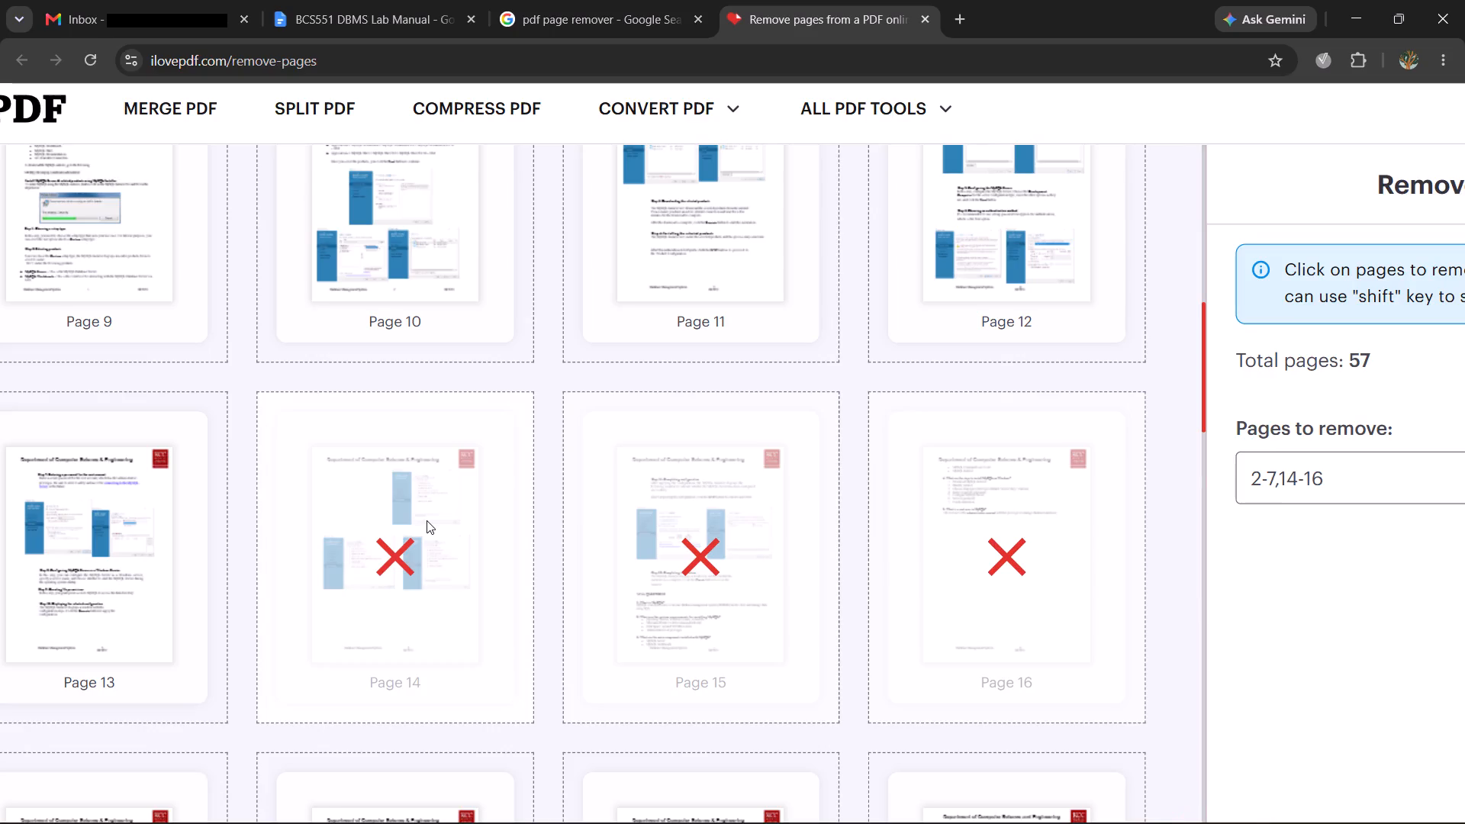
# Mark page 20, the viva questions page after the page 19 diagram, for removal.
pyautogui.scroll(-1, 427, 520)
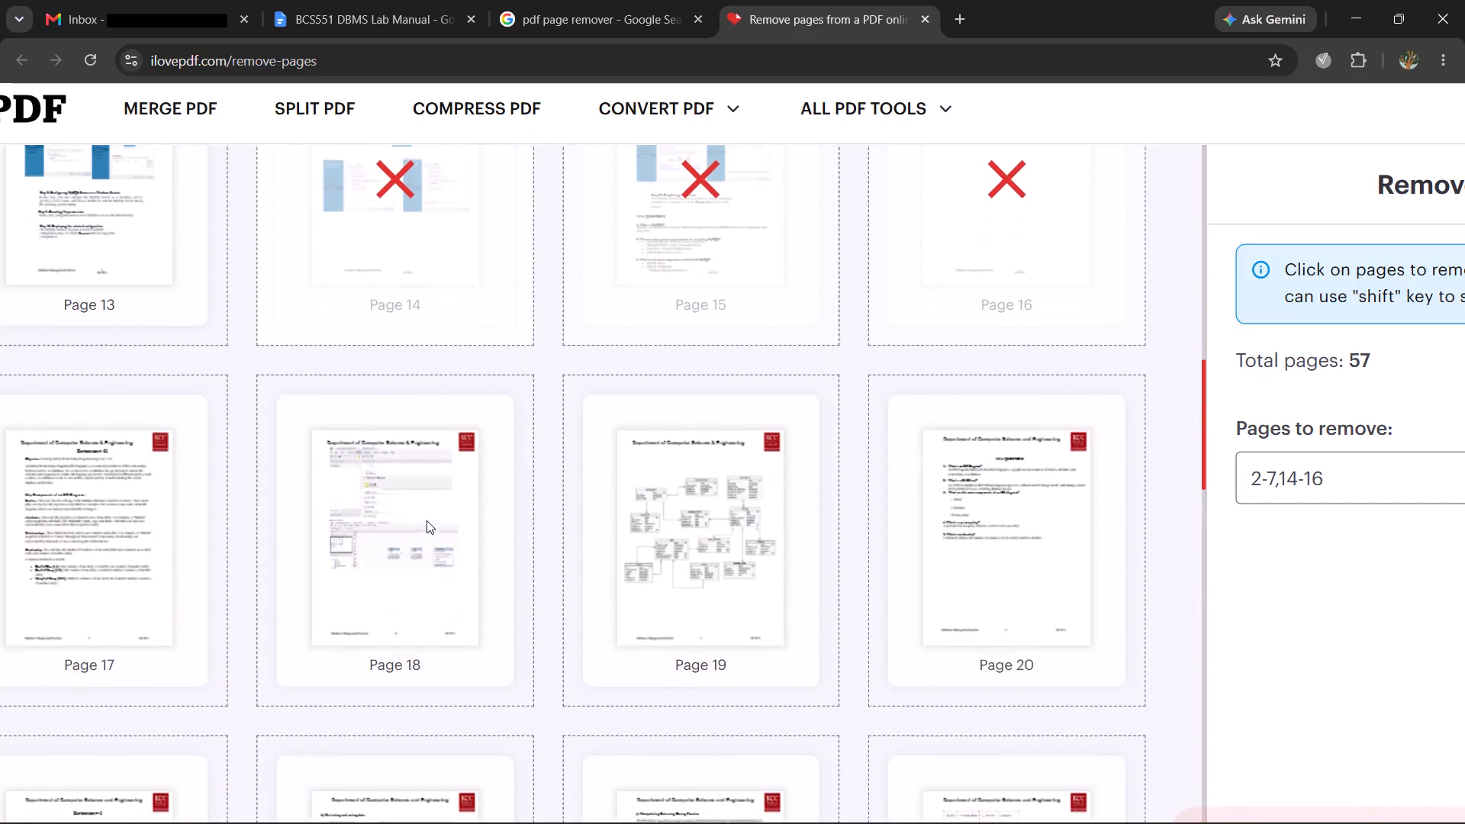
pyautogui.scroll(-1, 427, 520)
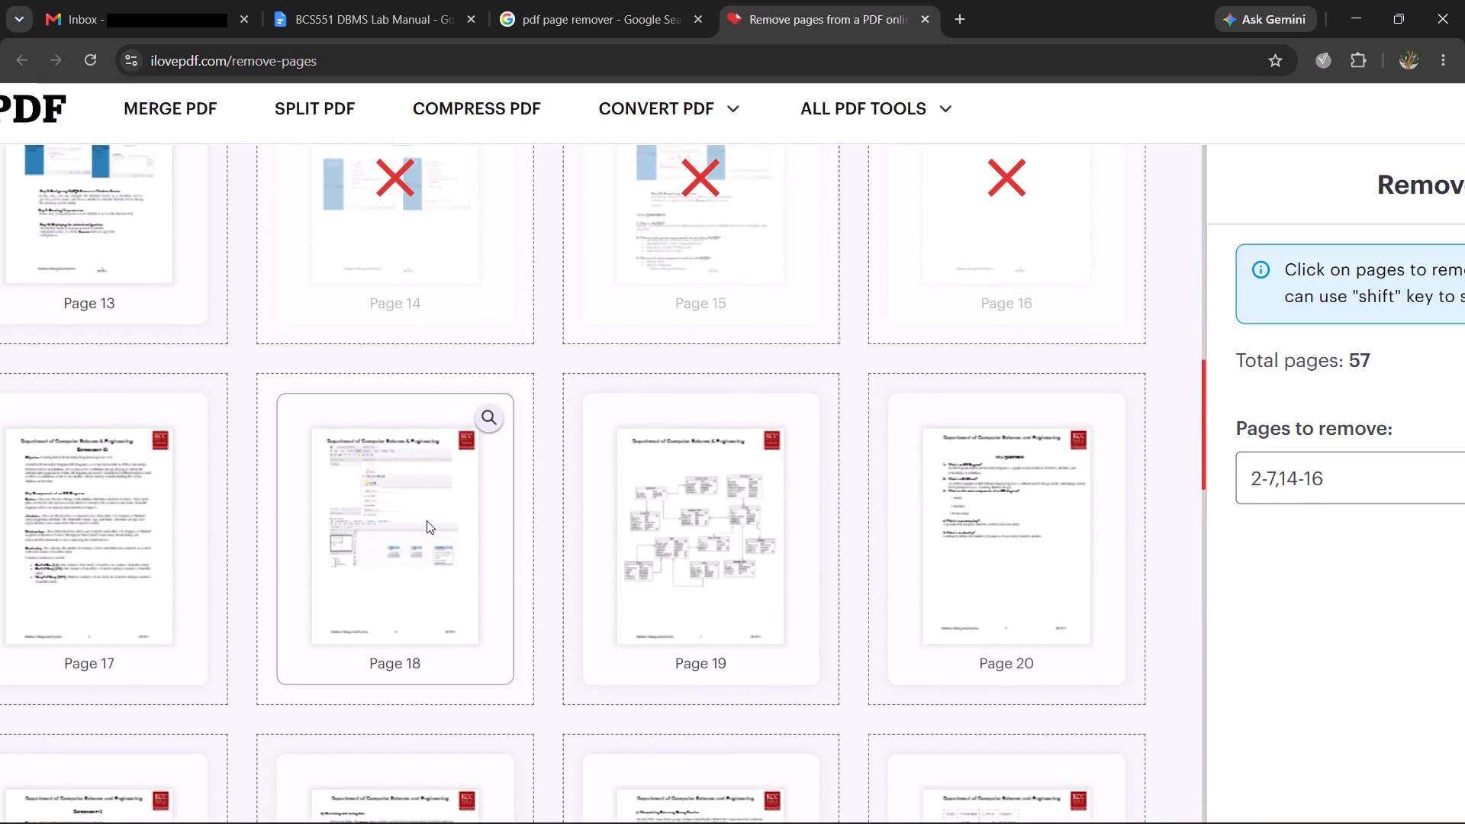
pyautogui.click(984, 523)
# Preview page 24 at enlarged size, leave it unmarked, and add pages 23 and 26 to the pages to remove.
pyautogui.scroll(-3, 984, 523)
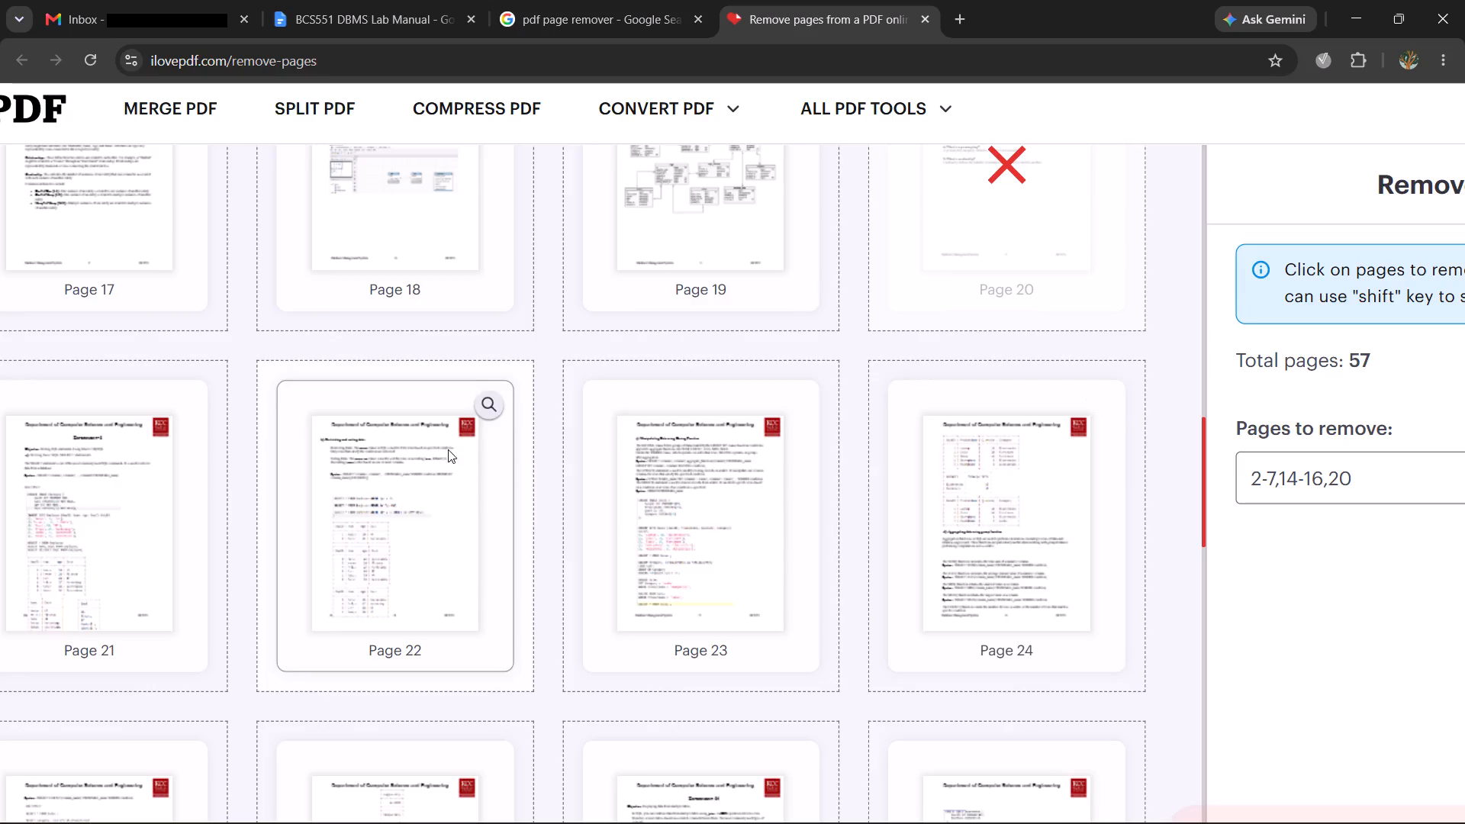
pyautogui.scroll(-1, 993, 502)
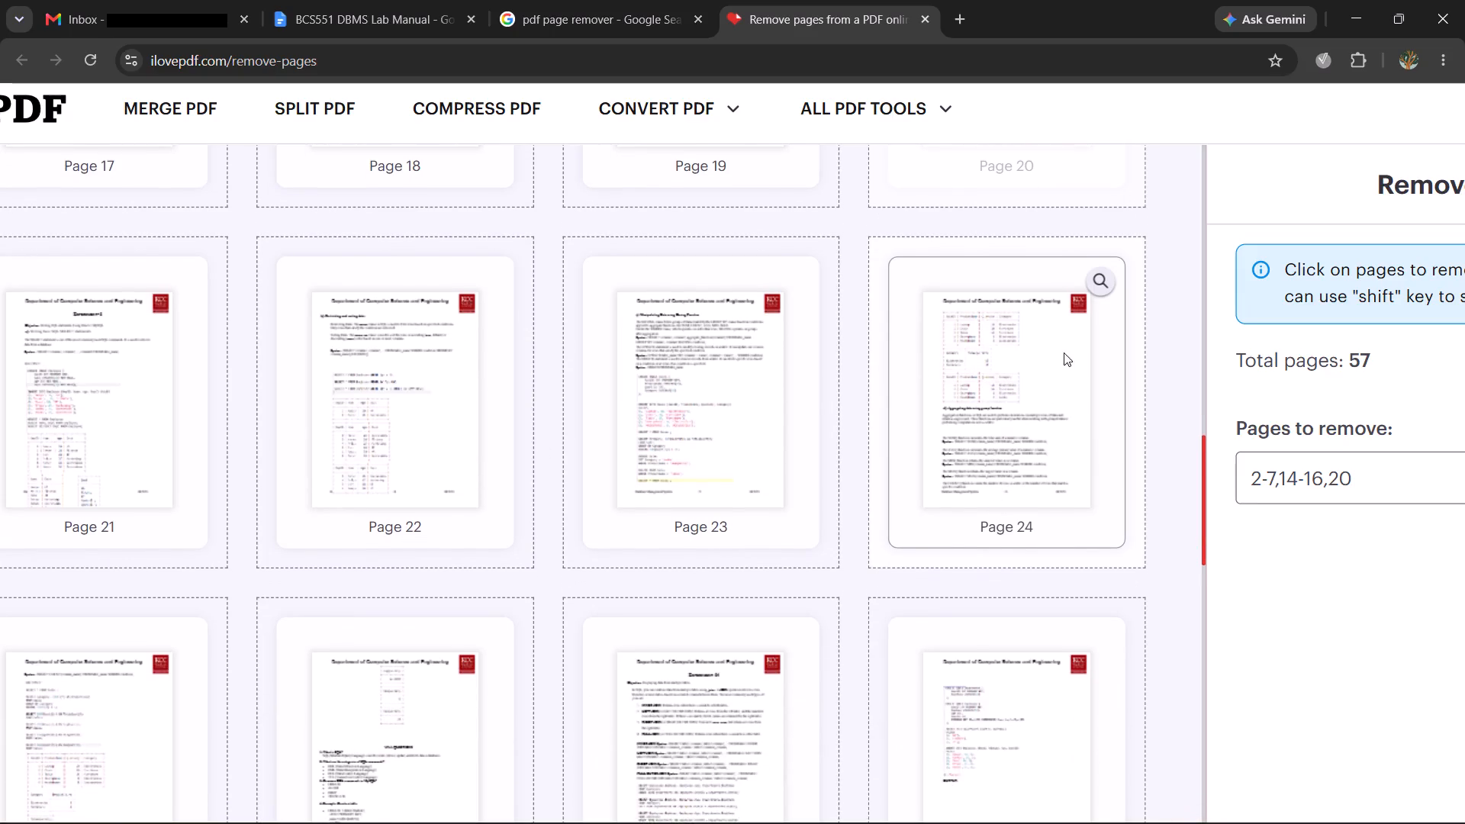
pyautogui.click(1096, 282)
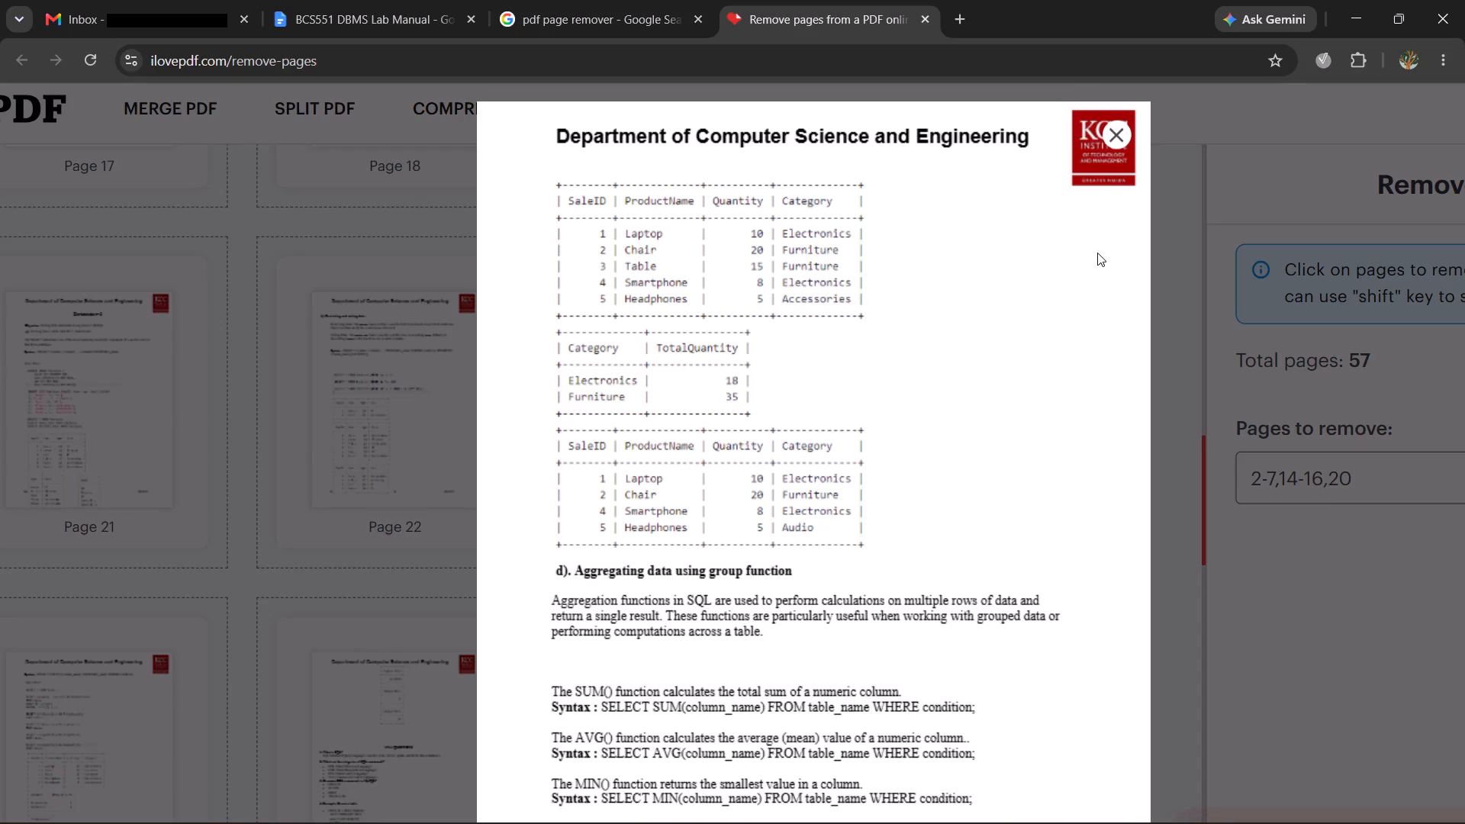
pyautogui.click(1124, 128)
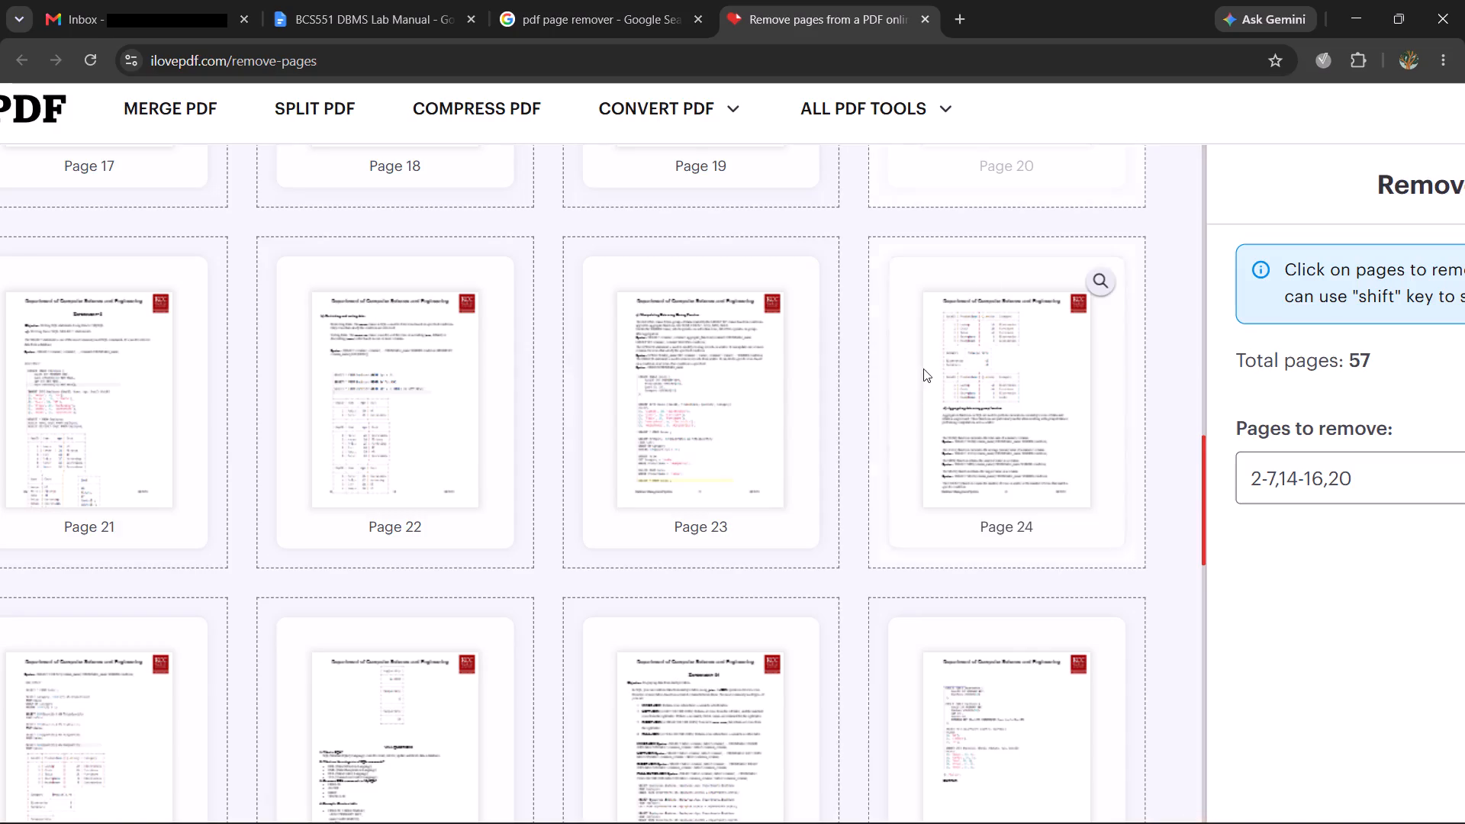
pyautogui.click(729, 462)
pyautogui.scroll(-1, 729, 462)
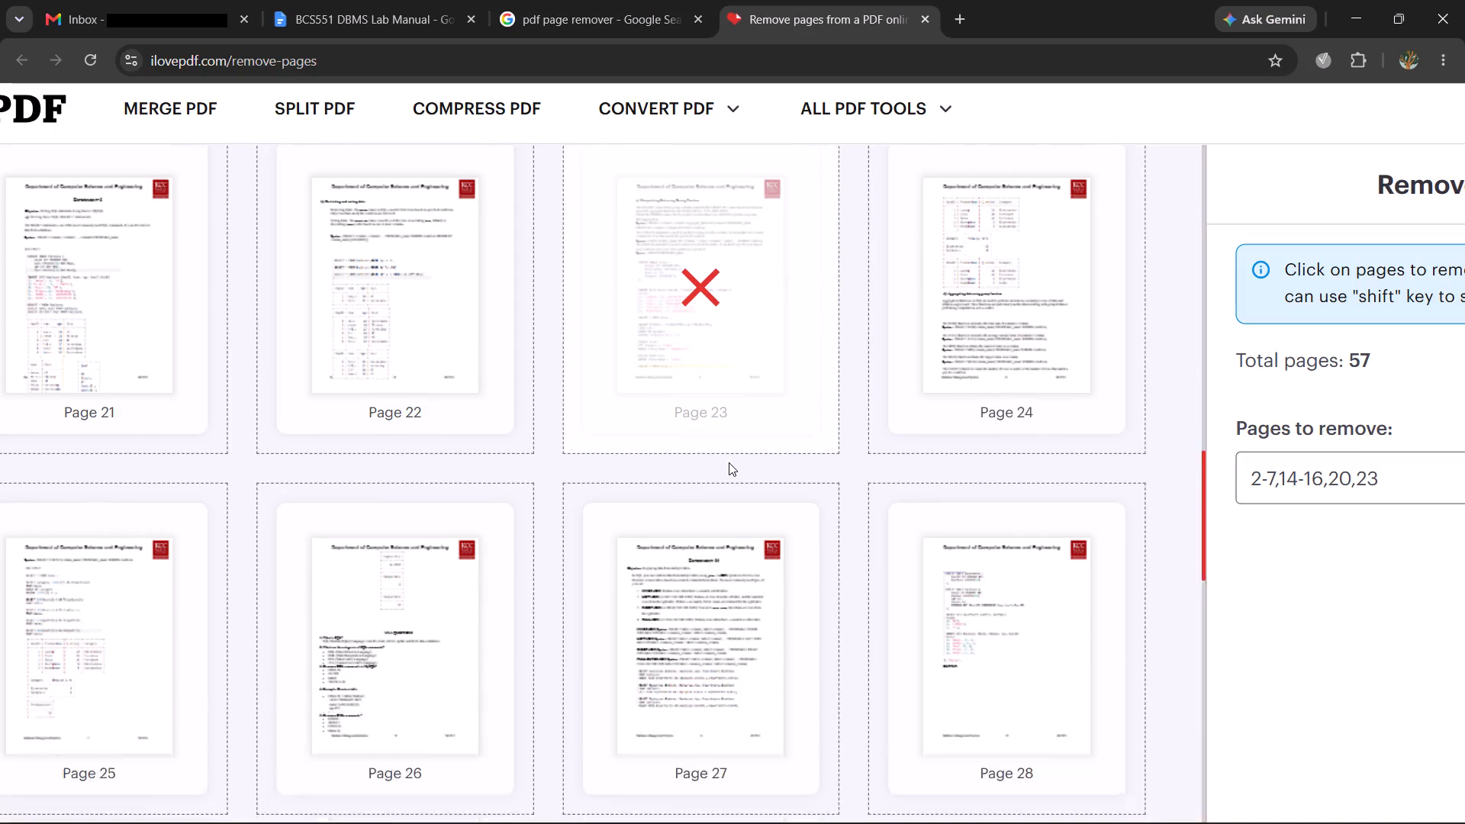
pyautogui.scroll(-1, 729, 462)
pyautogui.click(397, 524)
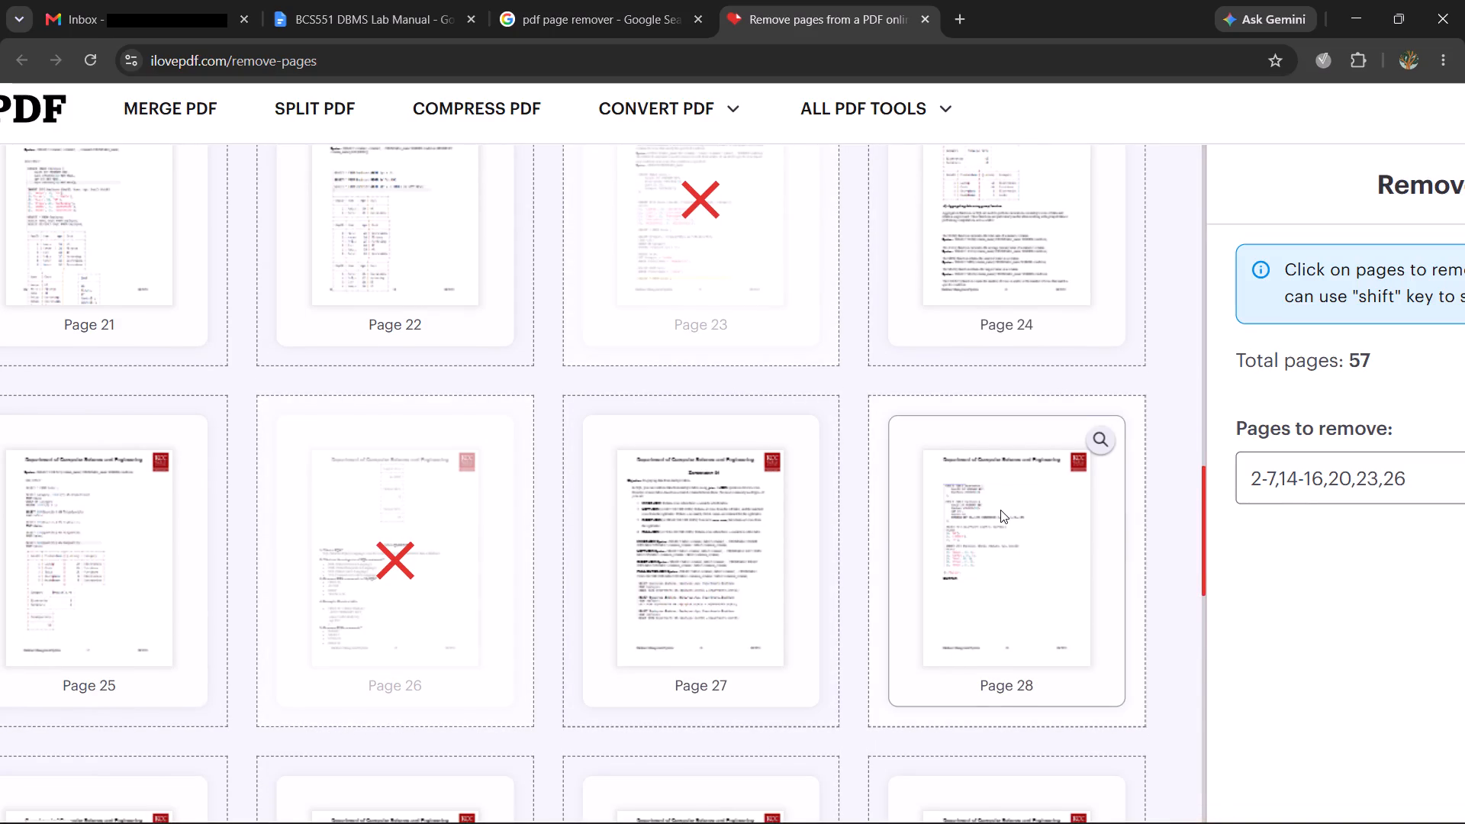
# Preview the viva questions on page 30 at enlarged size and mark that page for removal.
pyautogui.scroll(-3, 1000, 510)
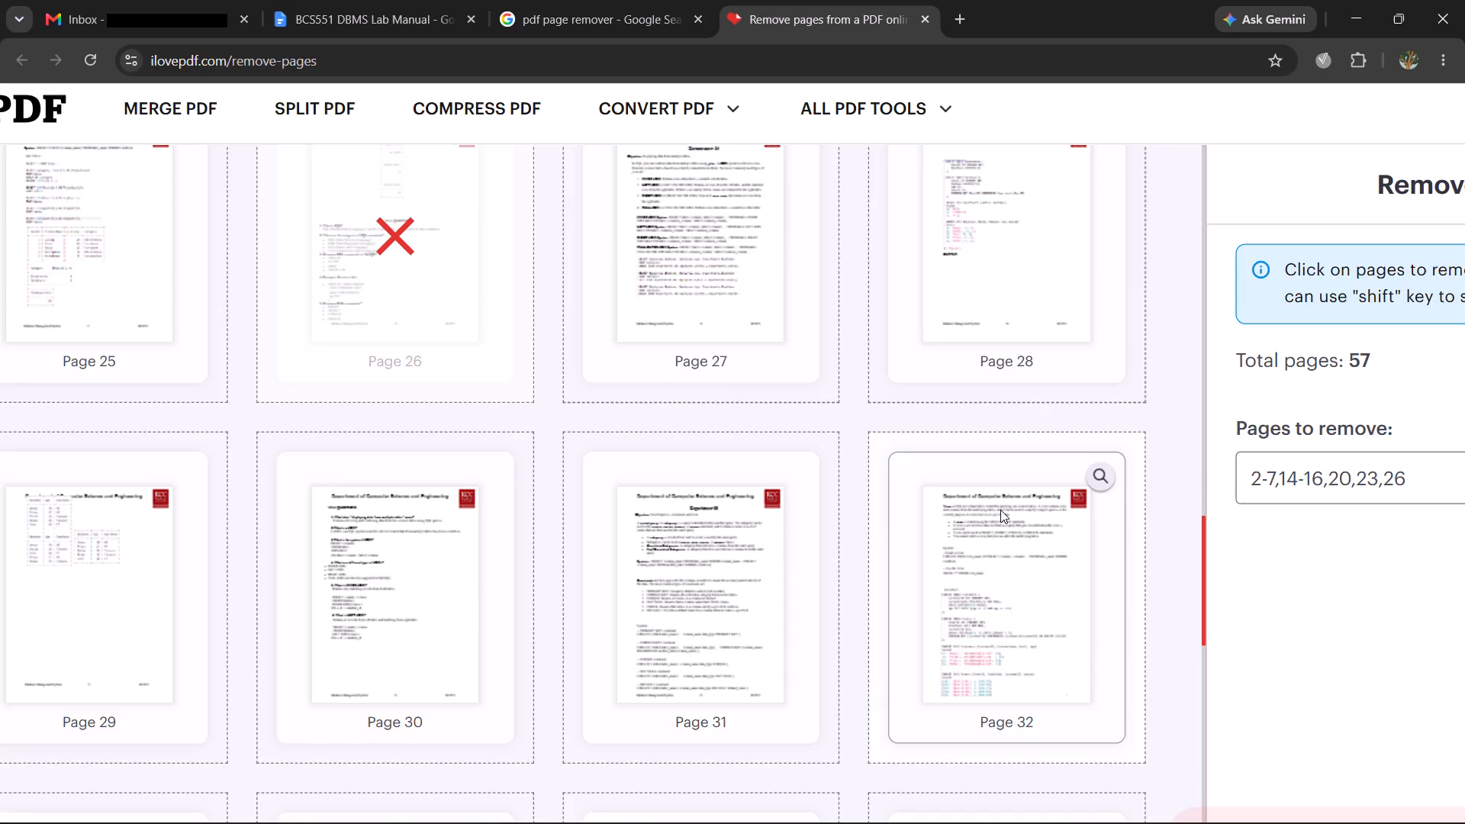
pyautogui.click(346, 606)
pyautogui.click(346, 606)
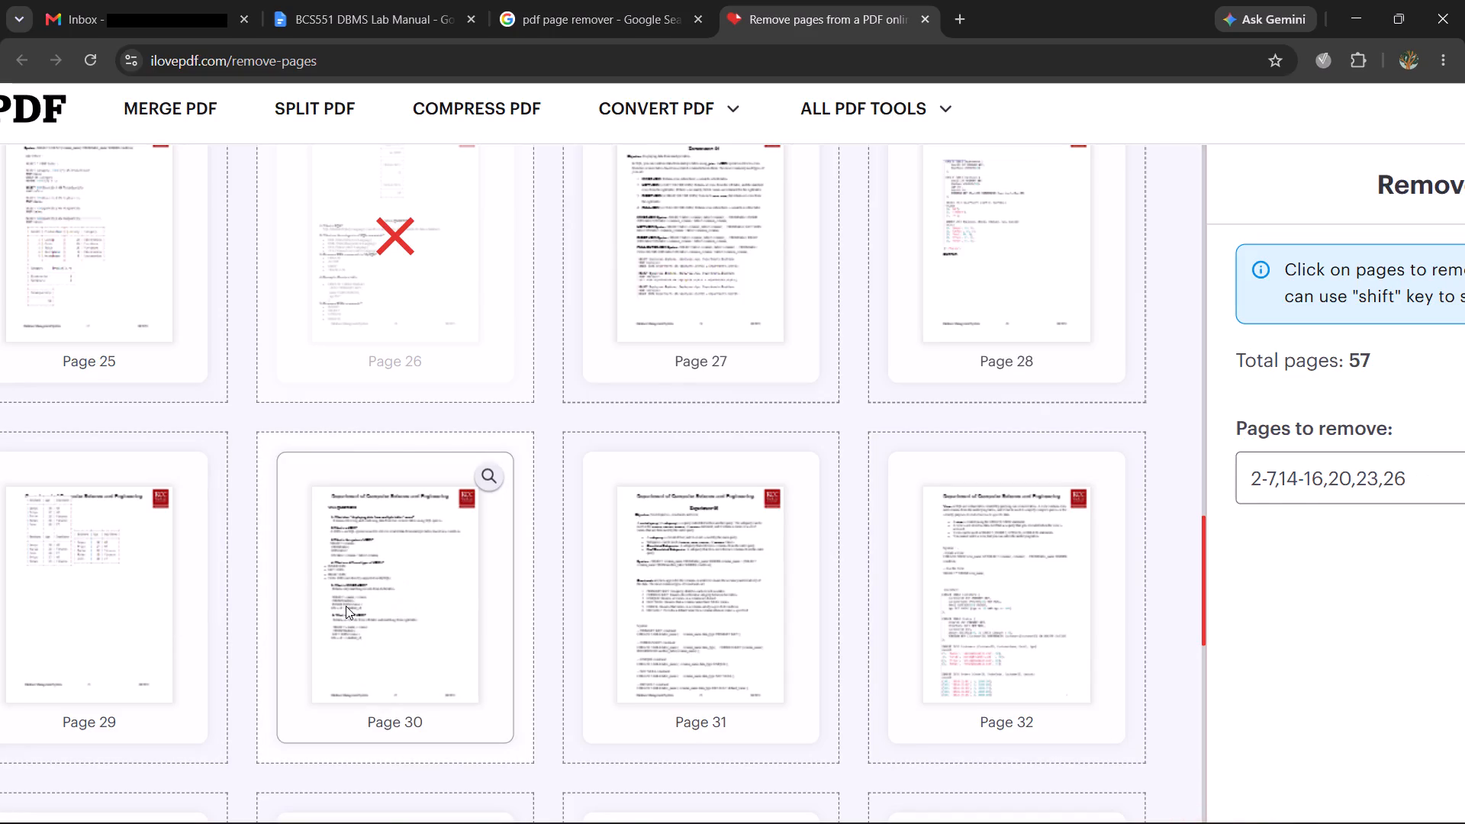
pyautogui.click(484, 478)
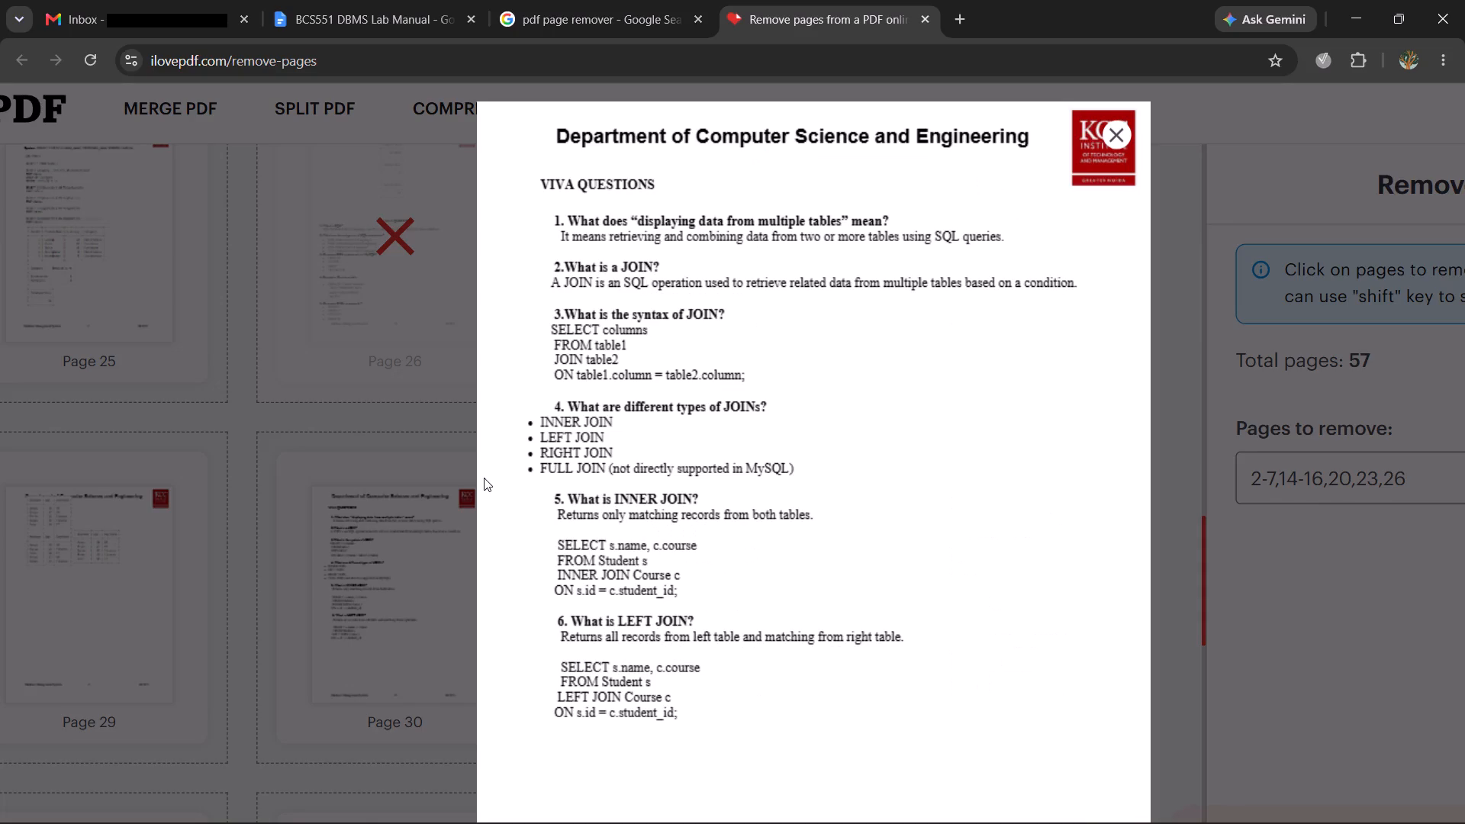
pyautogui.click(1118, 140)
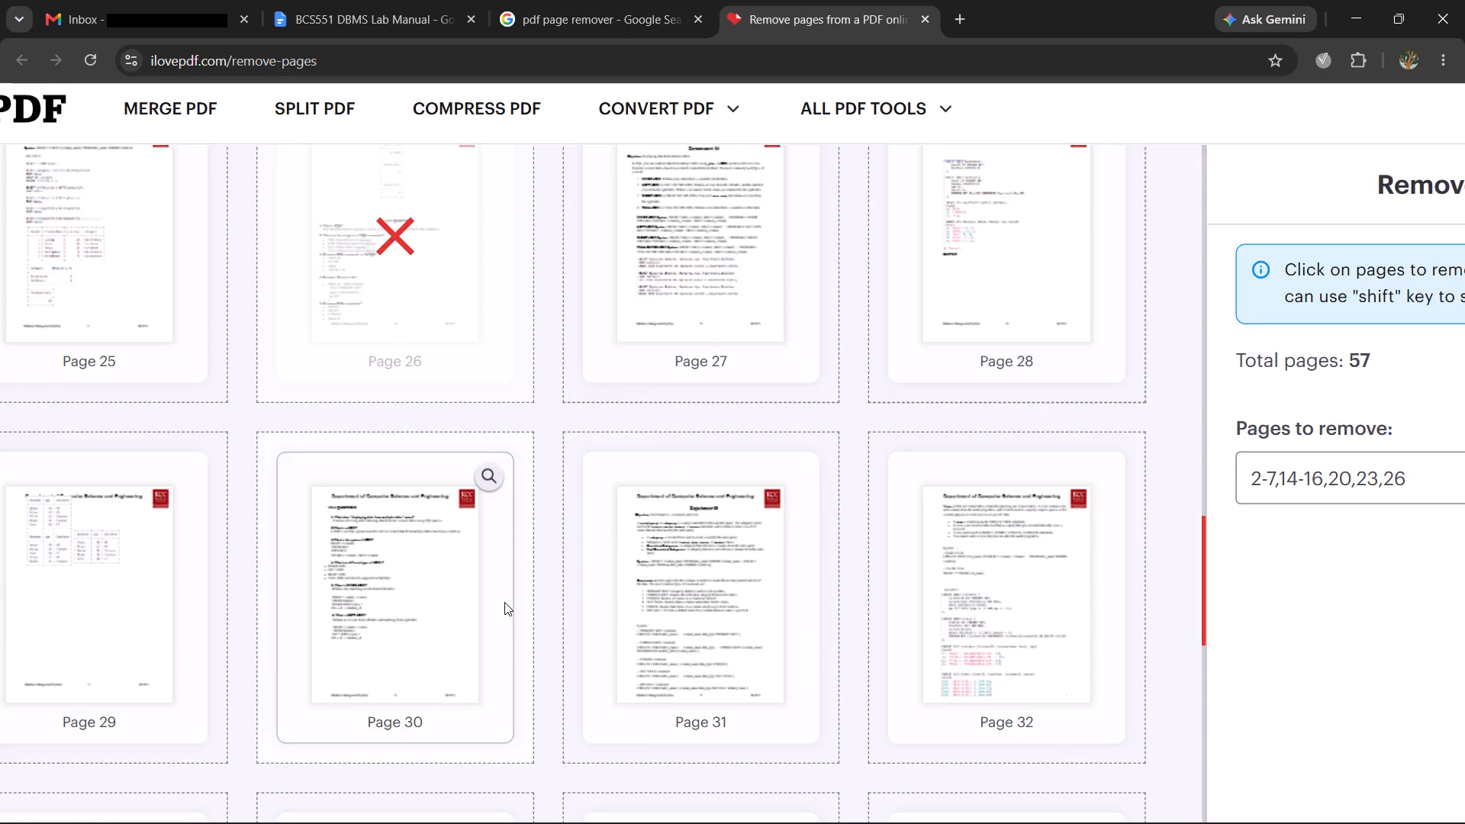
pyautogui.click(504, 602)
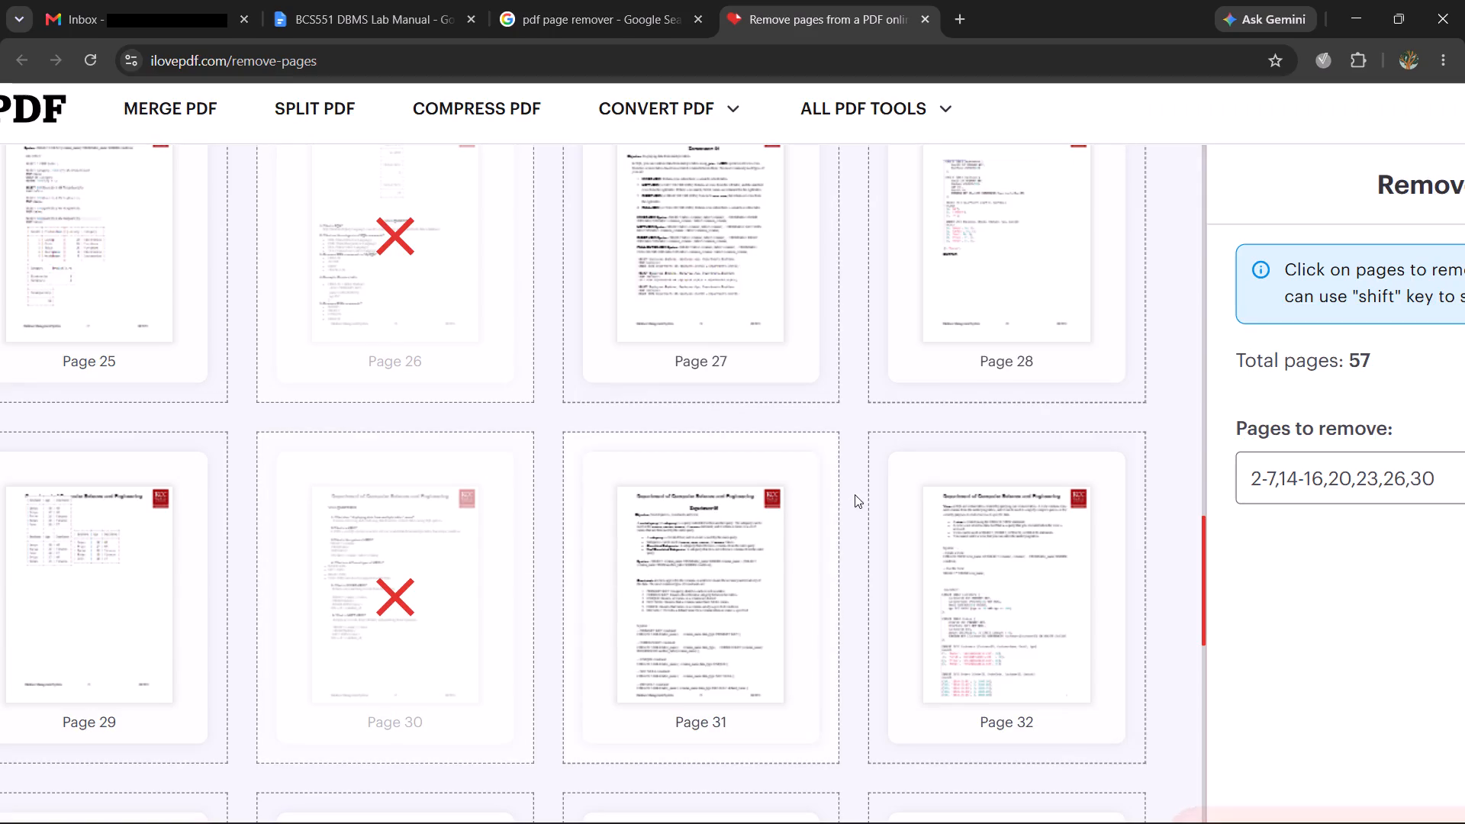
# Add pages 34, 38 and 42 to the pages to remove.
pyautogui.scroll(-4, 990, 510)
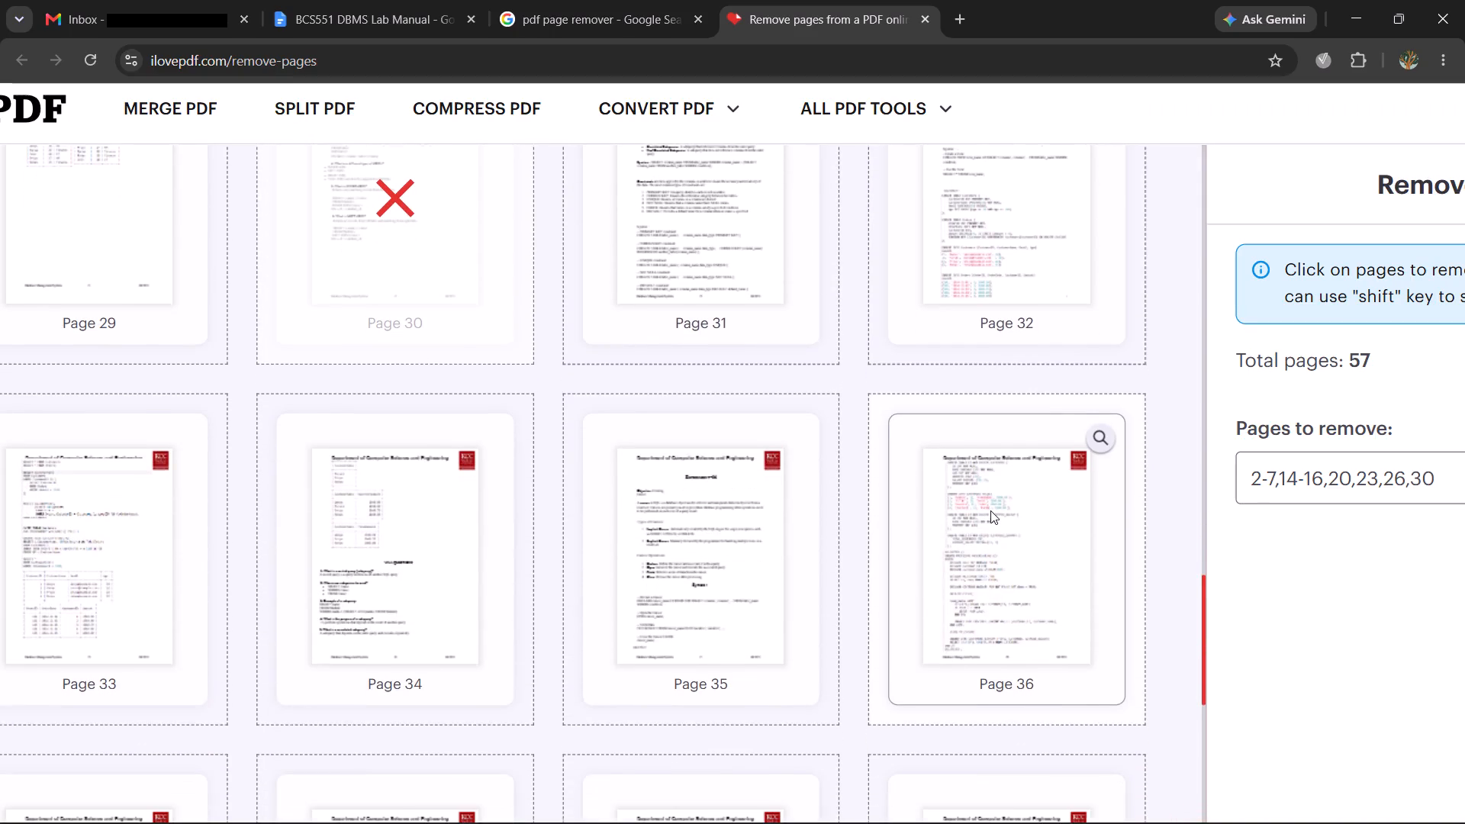
pyautogui.scroll(-1, 990, 510)
pyautogui.click(404, 553)
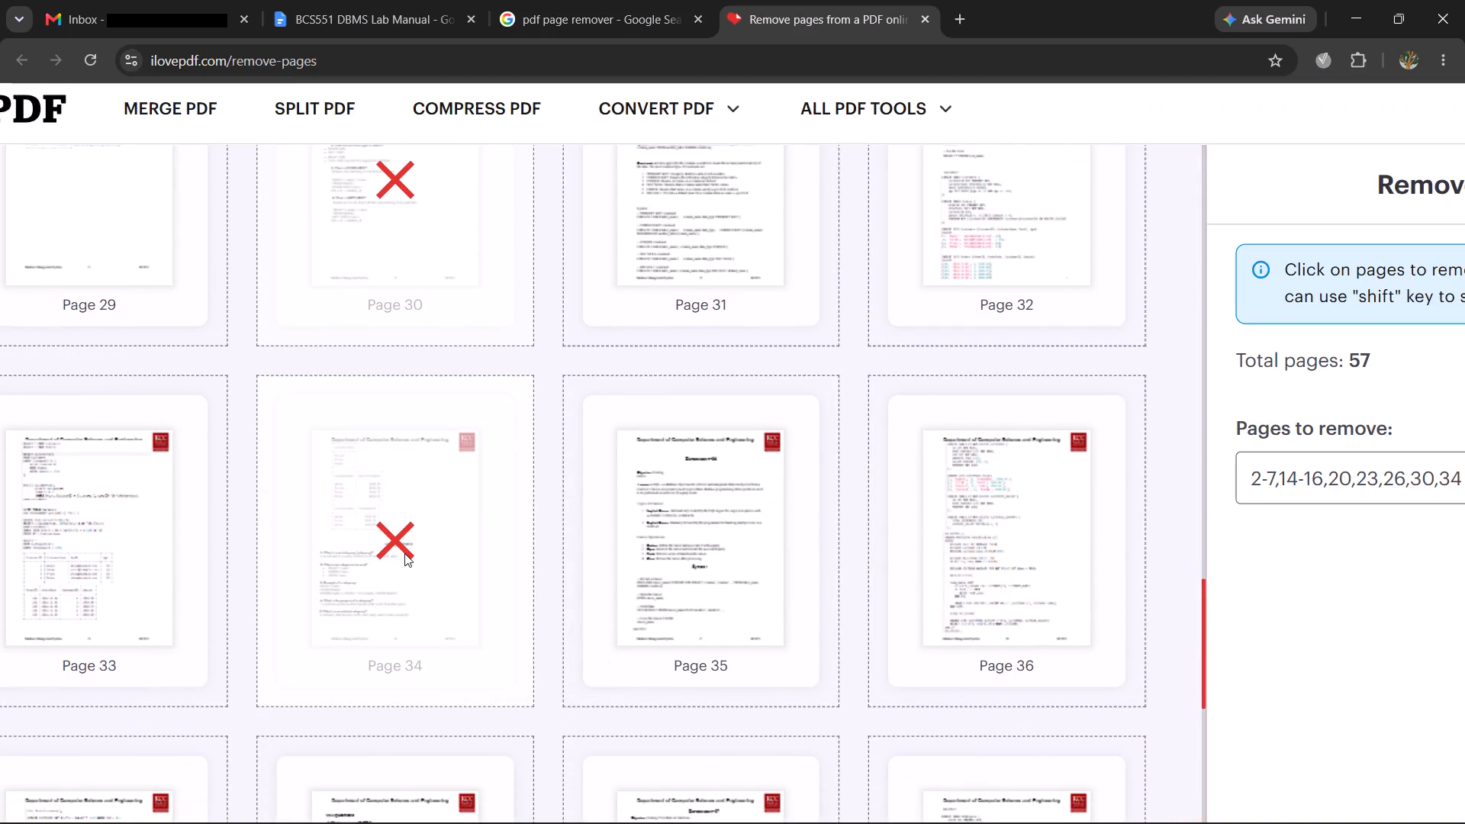
pyautogui.scroll(-2, 657, 527)
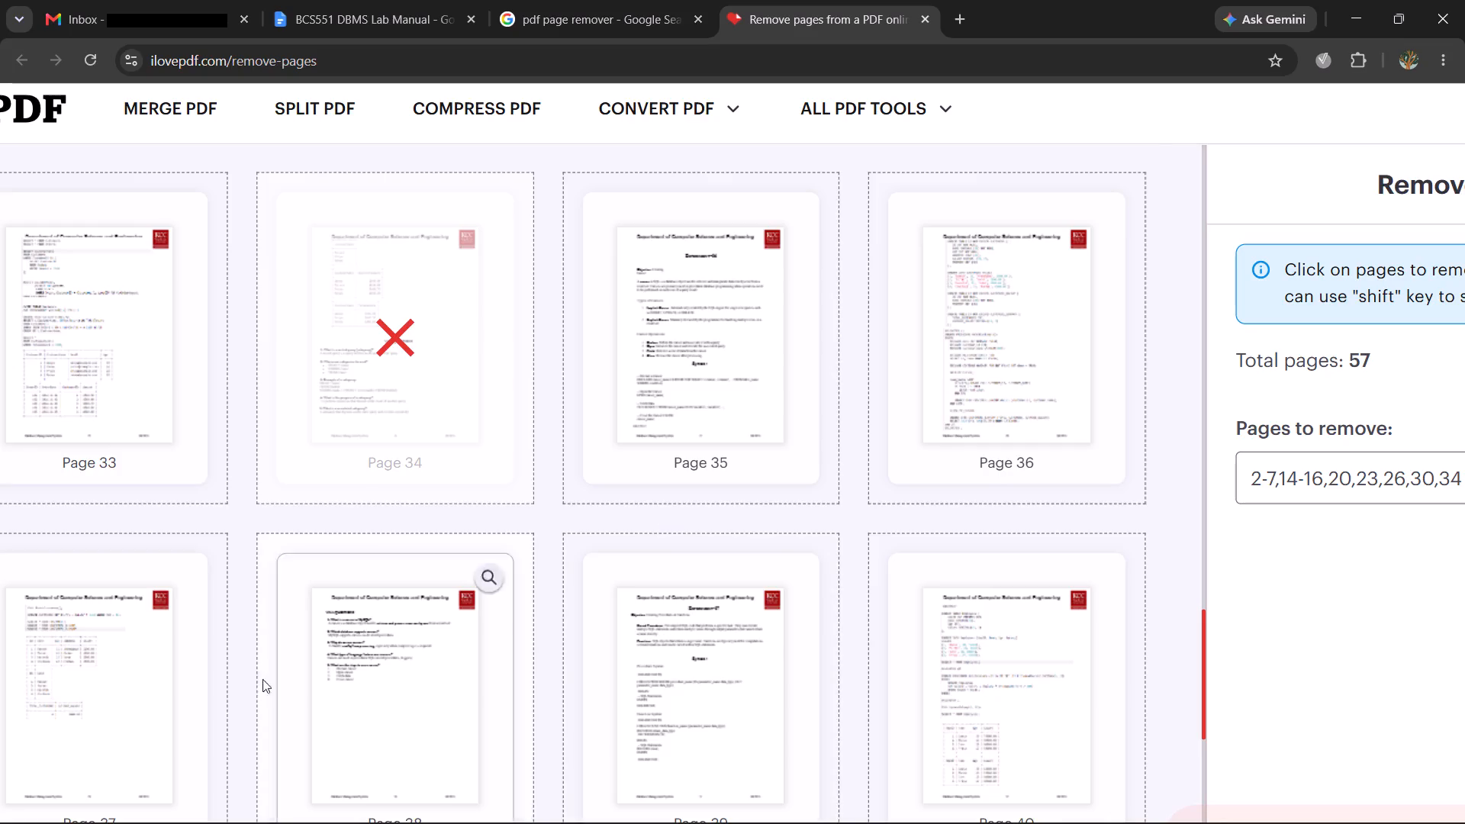
pyautogui.scroll(-1, 249, 689)
pyautogui.click(333, 649)
pyautogui.scroll(-2, 333, 649)
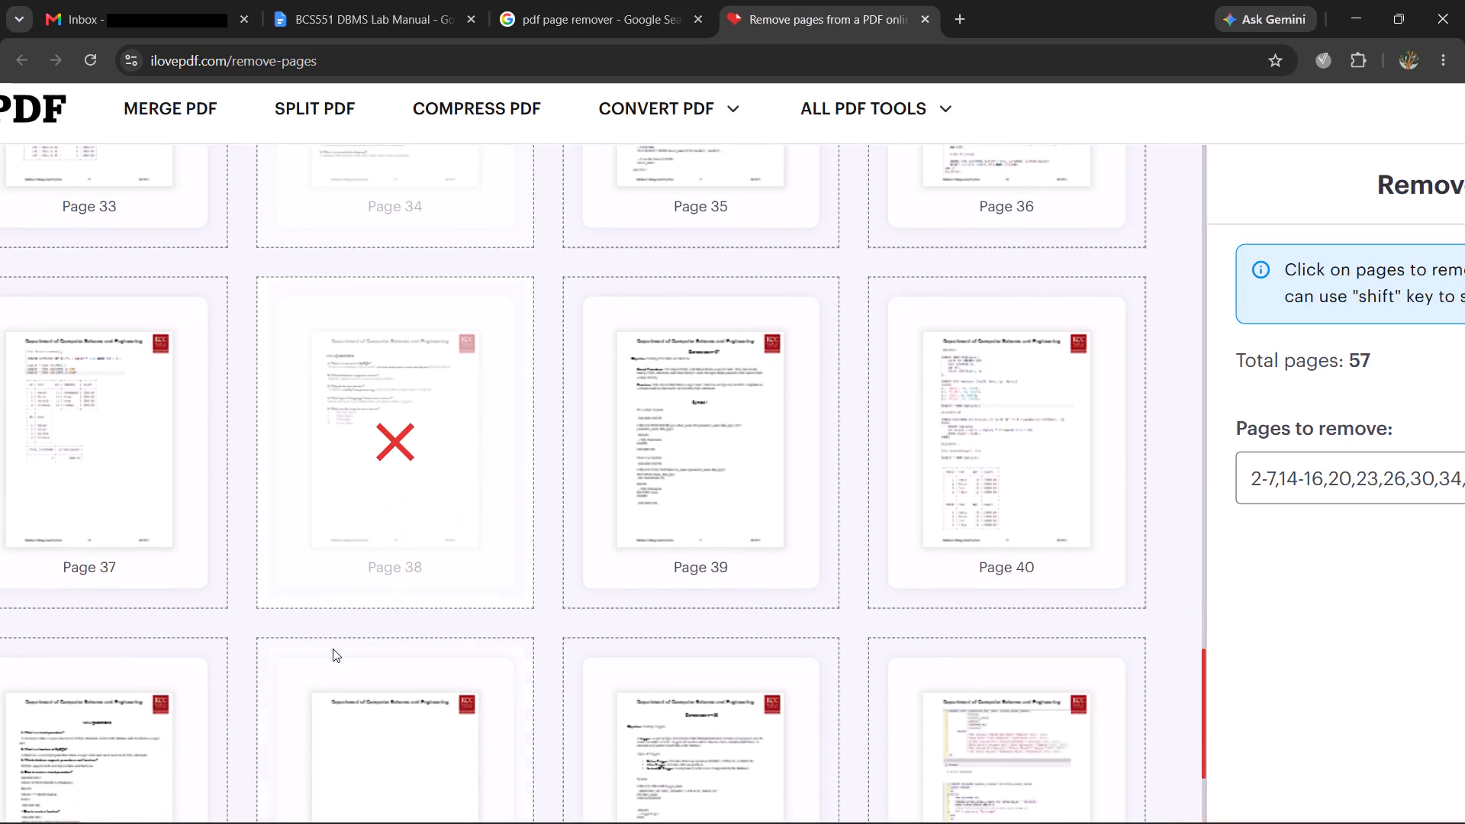
pyautogui.scroll(-2, 809, 470)
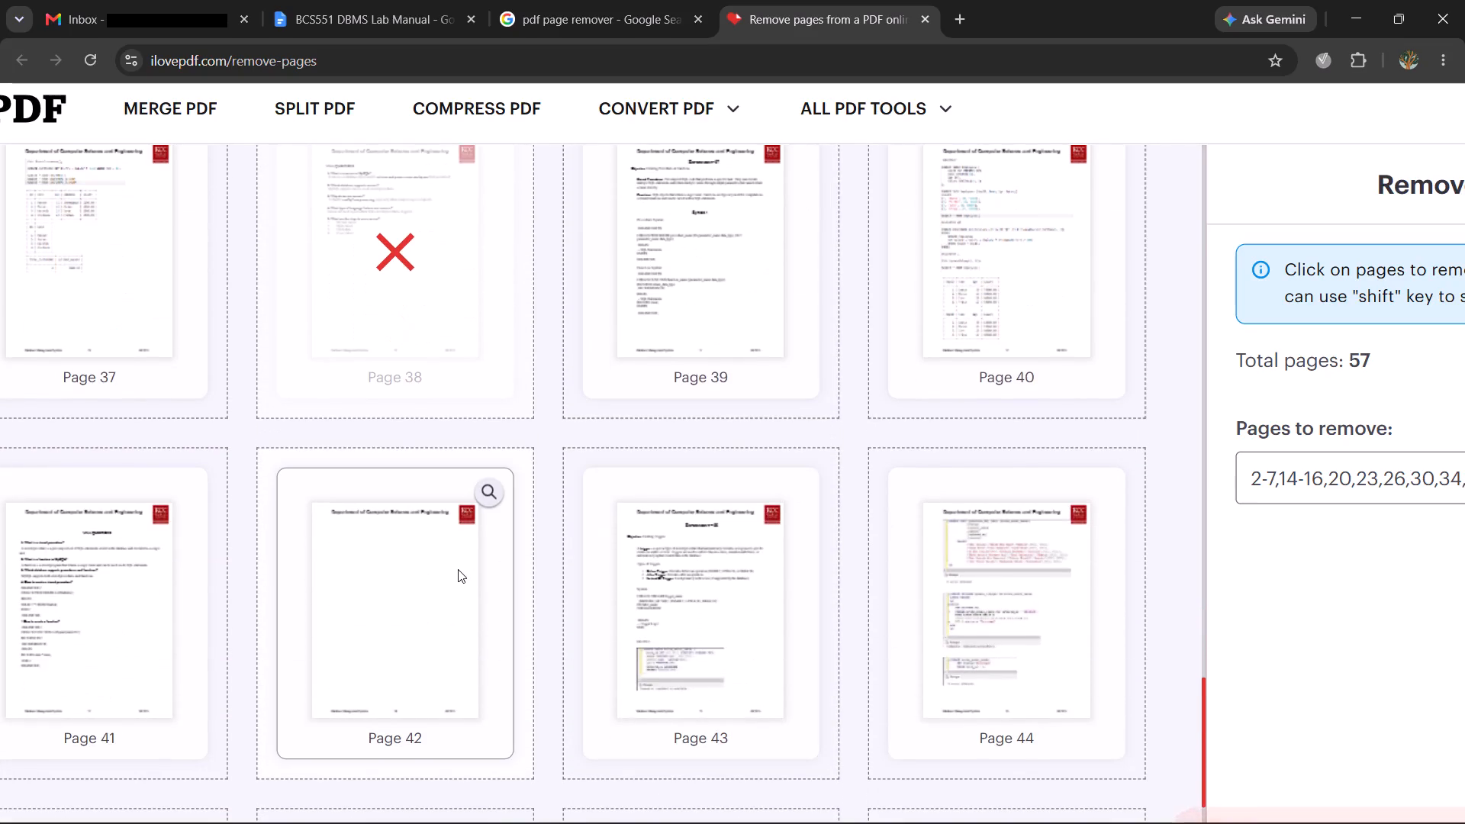
pyautogui.click(458, 569)
# Add pages 45 and 48 to the pages to remove, keeping pages 46 and 47 unmarked.
pyautogui.scroll(-1, 458, 569)
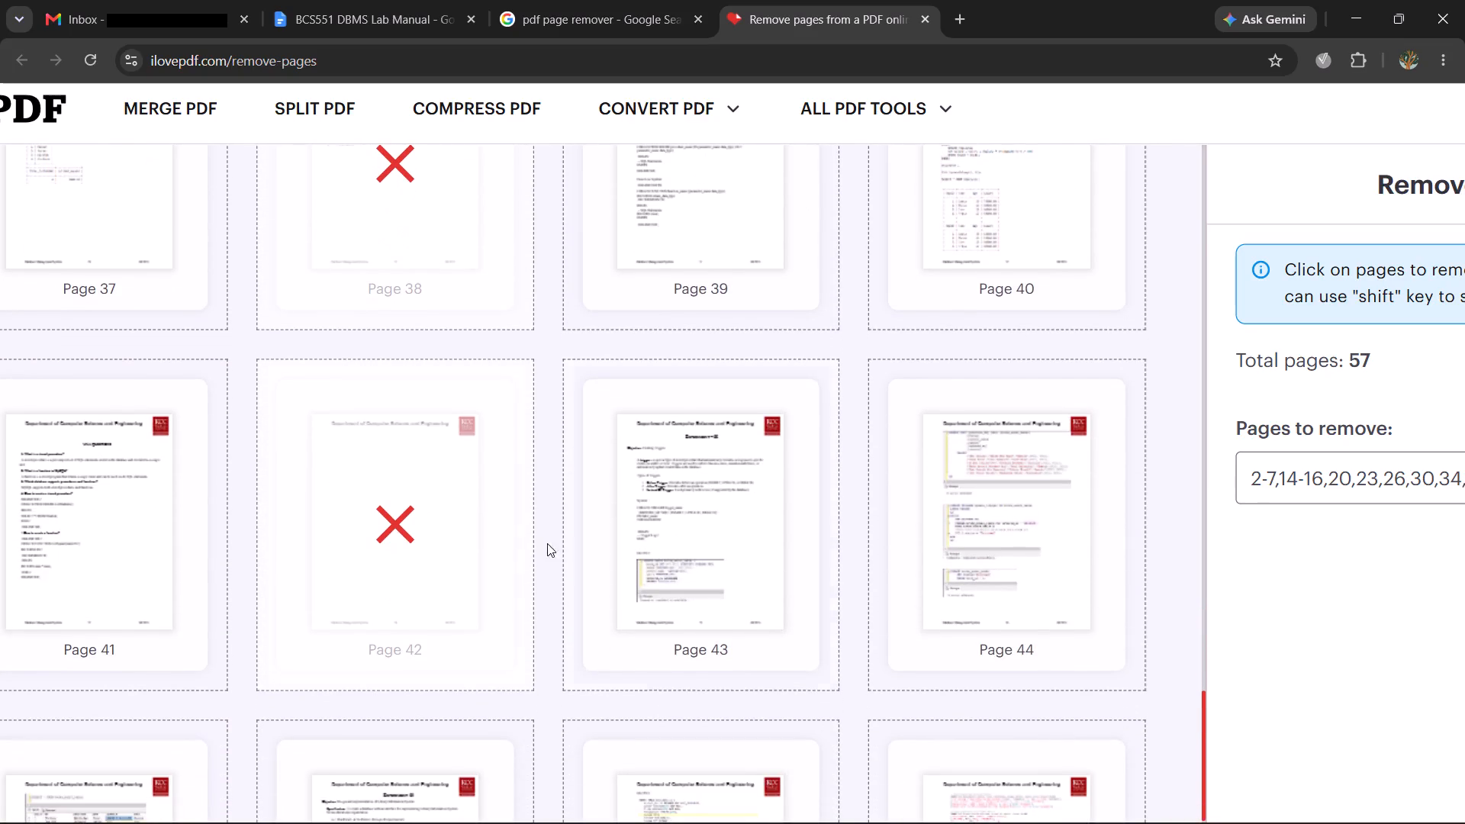
pyautogui.scroll(-2, 666, 527)
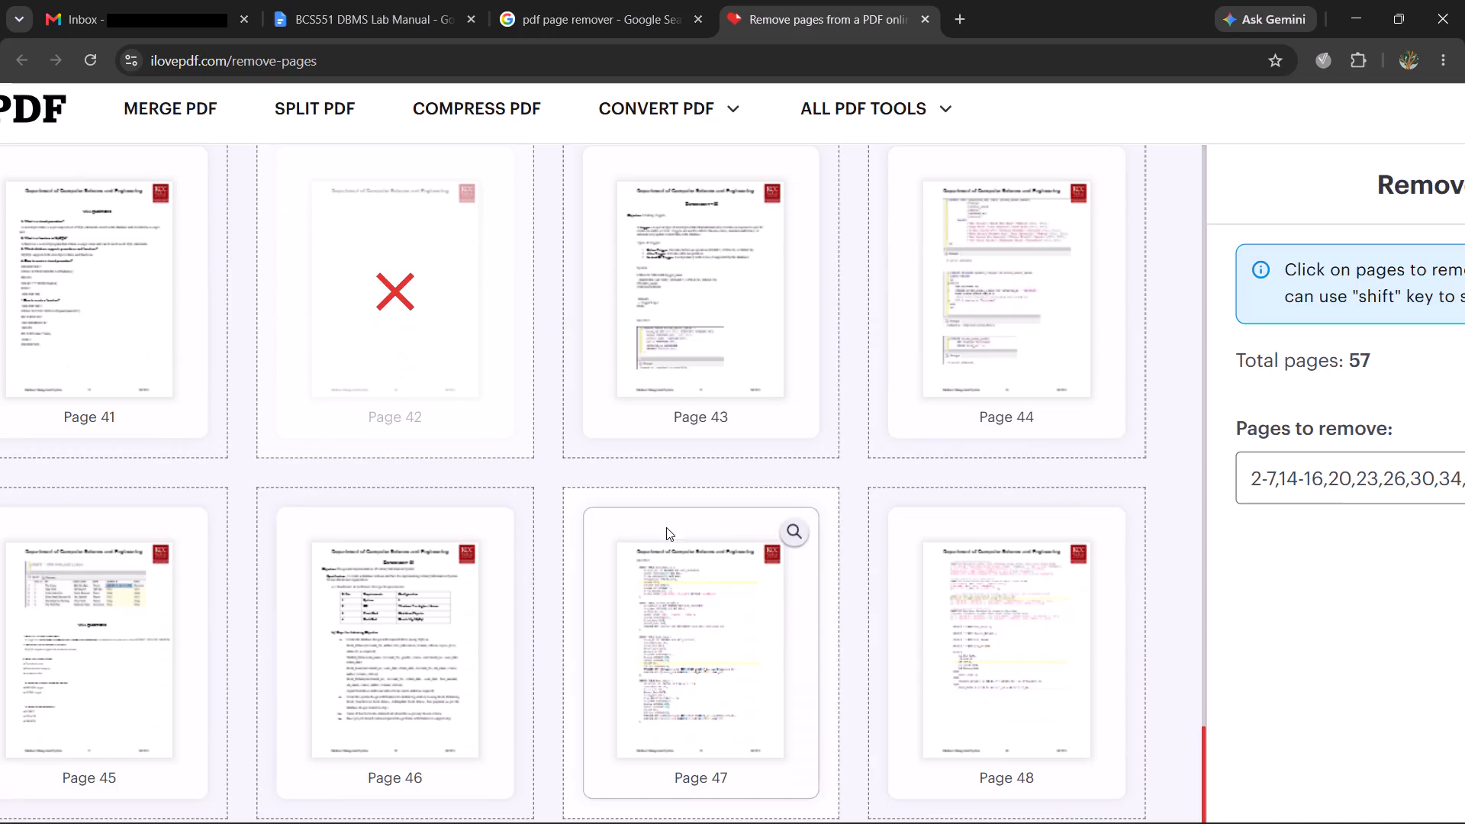
pyautogui.click(101, 671)
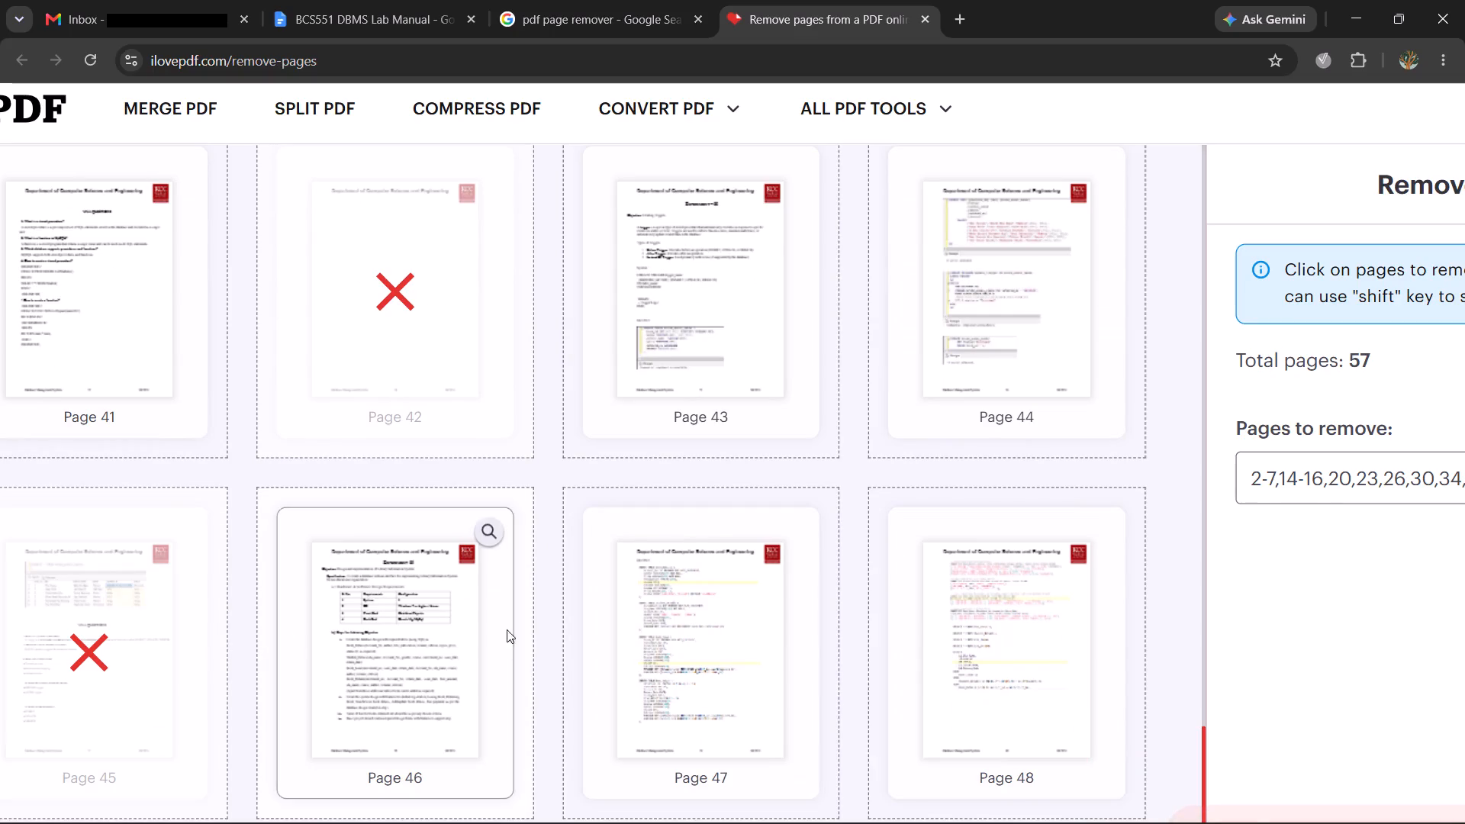
pyautogui.scroll(-3, 562, 628)
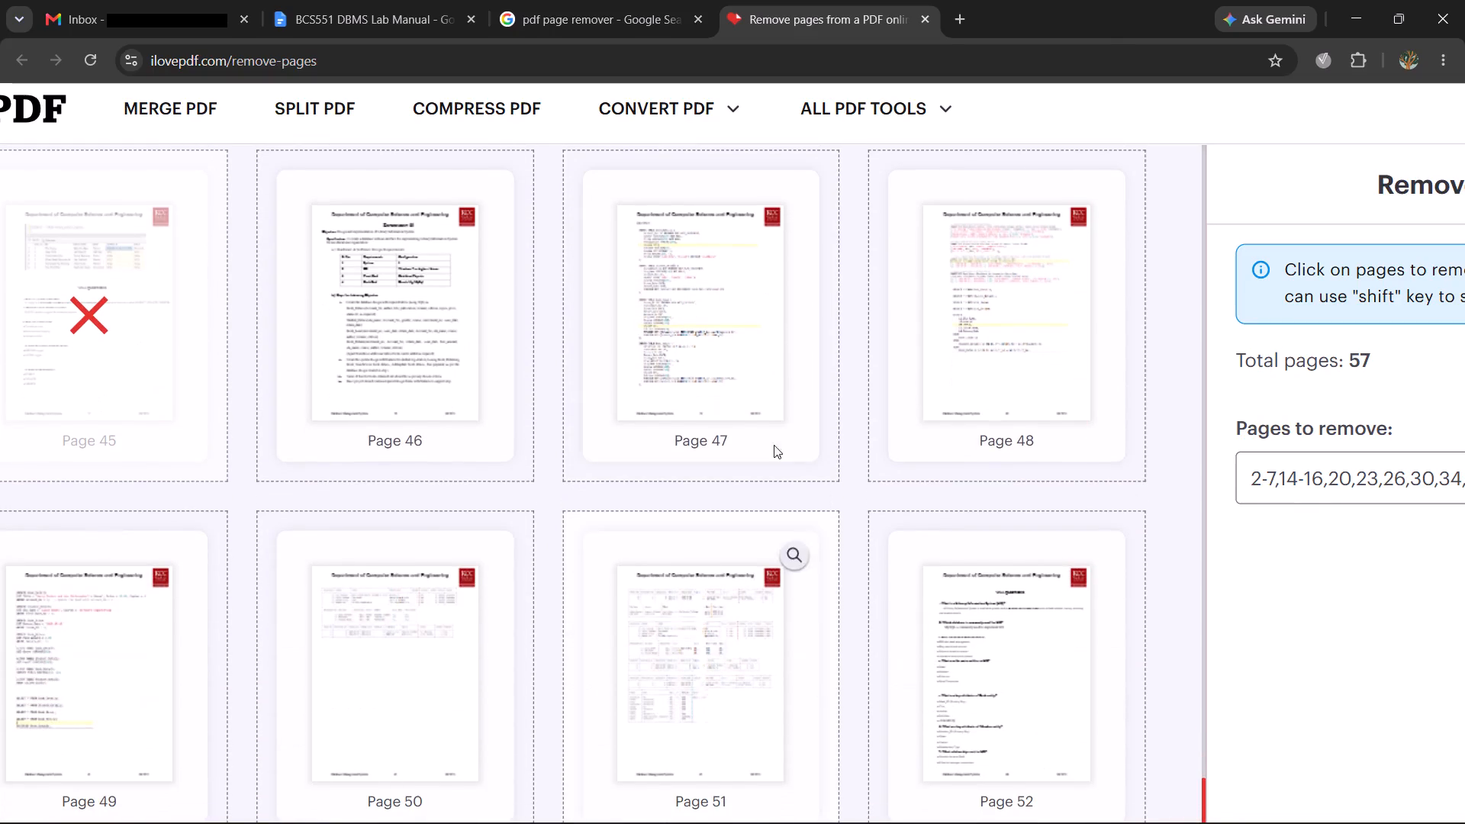
pyautogui.click(938, 327)
# Mark page 50 for removal, leaving page 51 out of the selection.
pyautogui.scroll(-1, 938, 327)
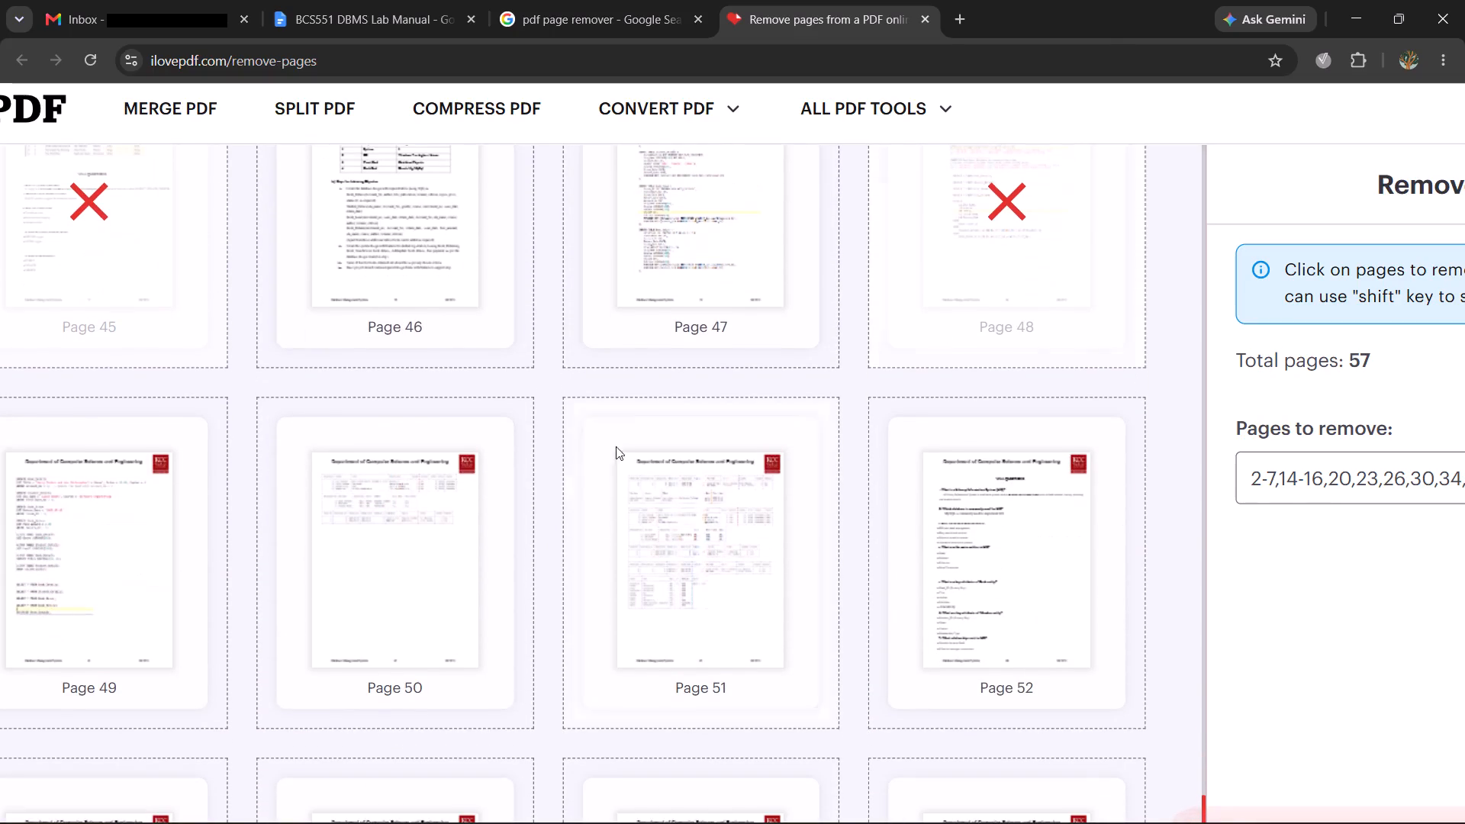
pyautogui.scroll(-1, 520, 484)
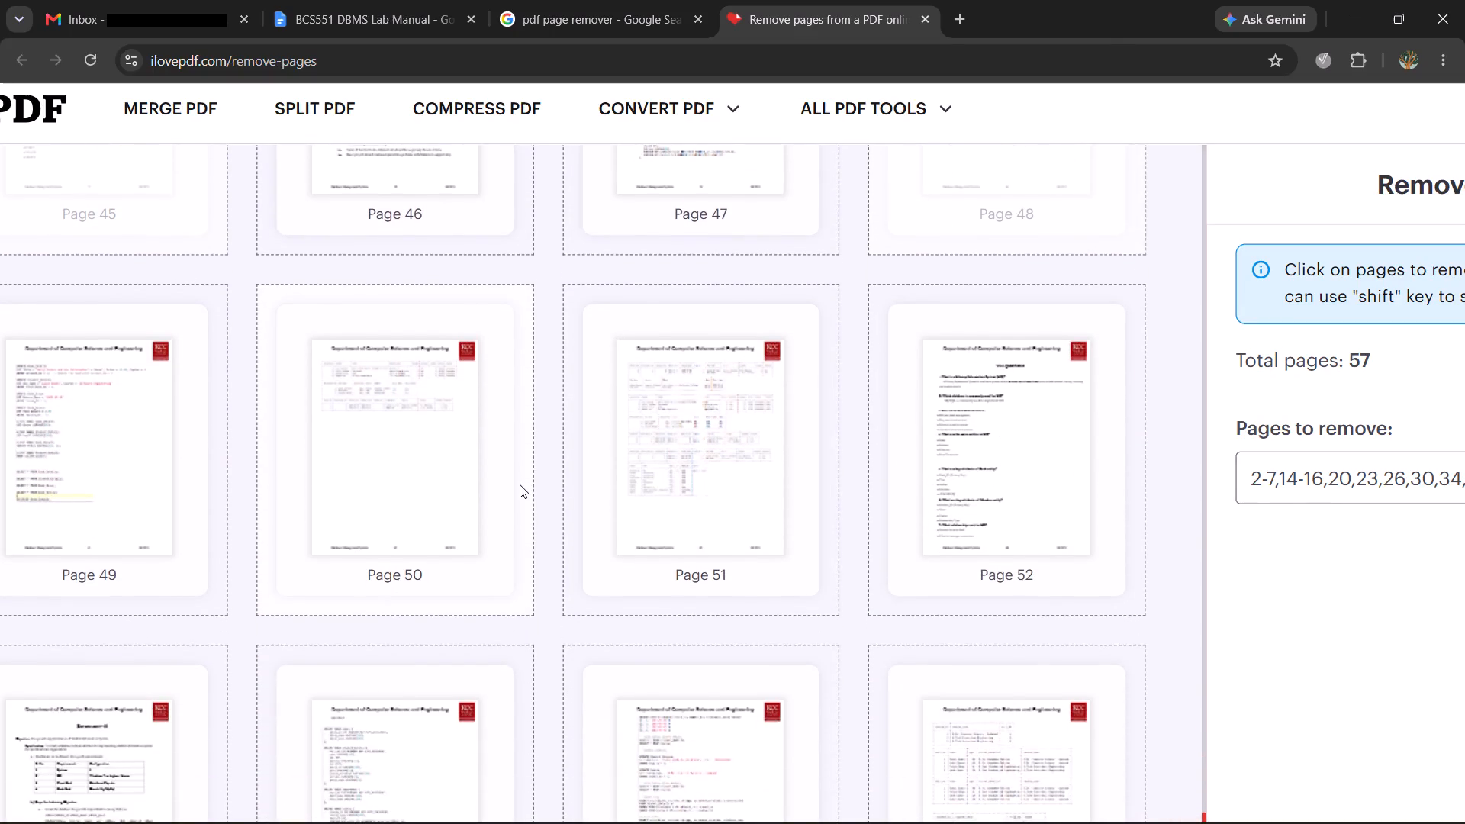
pyautogui.click(749, 421)
pyautogui.click(749, 421)
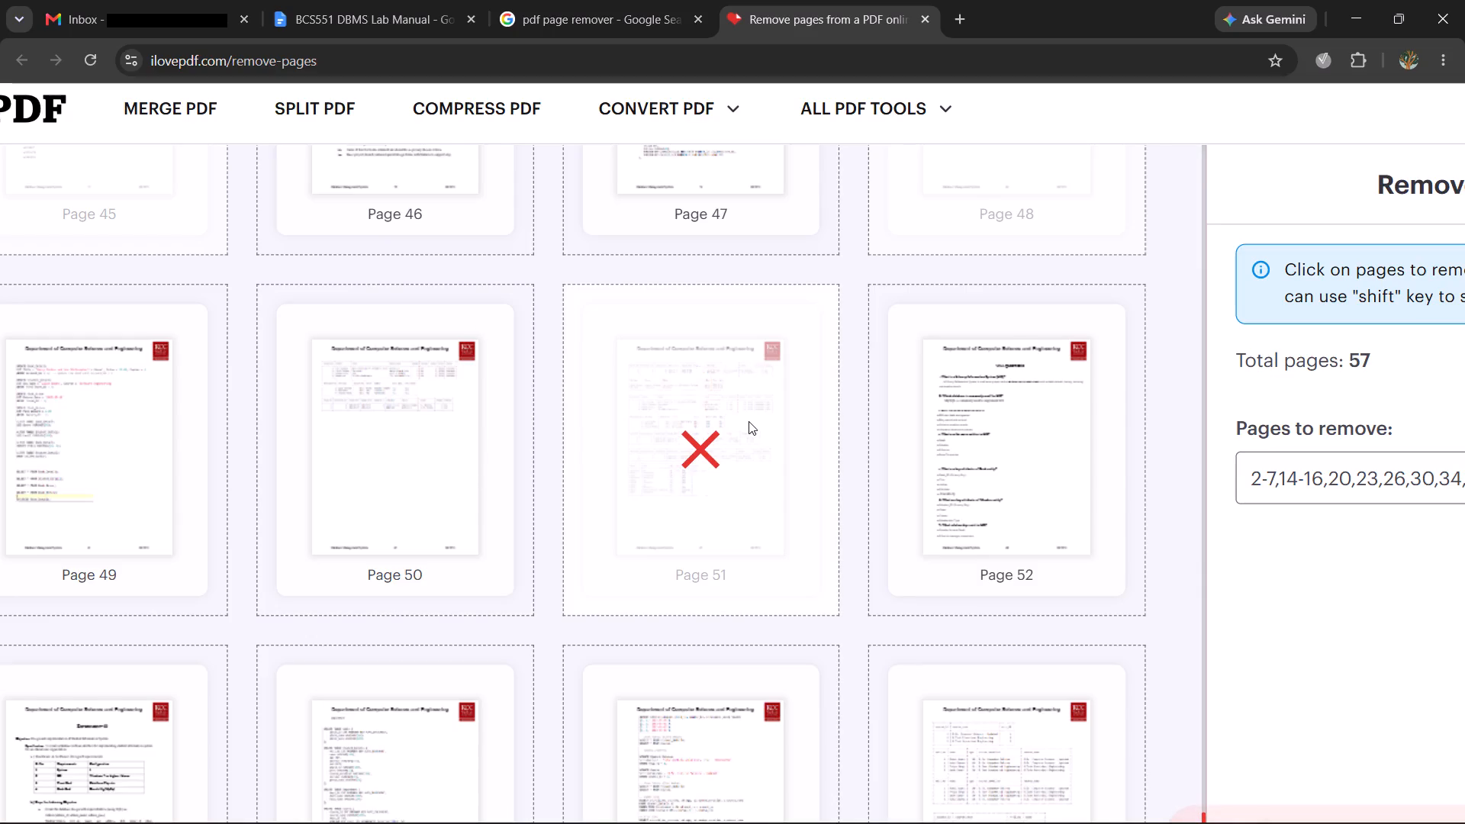
pyautogui.click(493, 436)
# Preview the viva questions on page 52 at enlarged size and mark that page for removal.
pyautogui.scroll(-1, 493, 436)
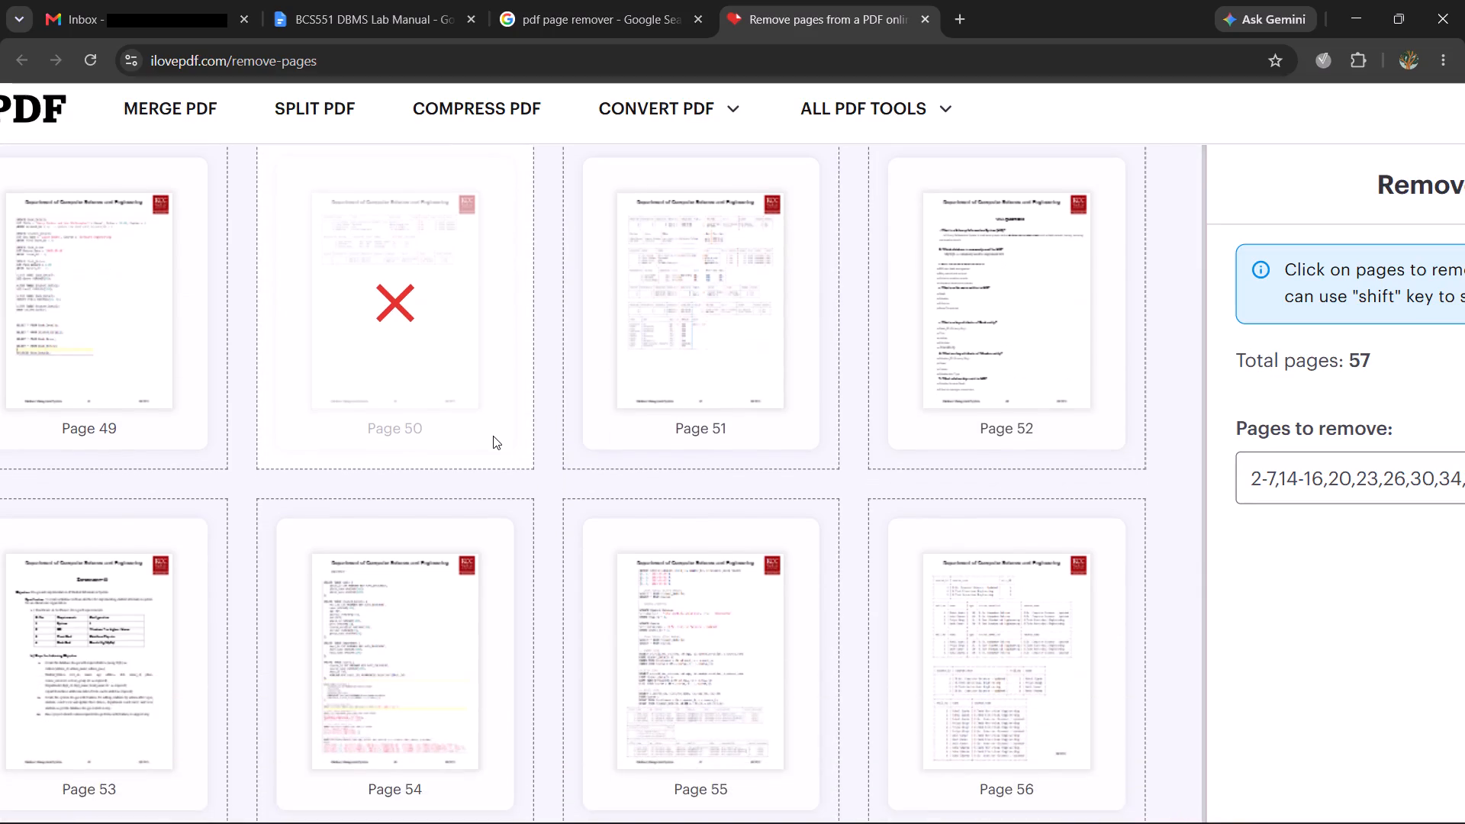
pyautogui.scroll(-1, 493, 436)
pyautogui.scroll(1, 493, 436)
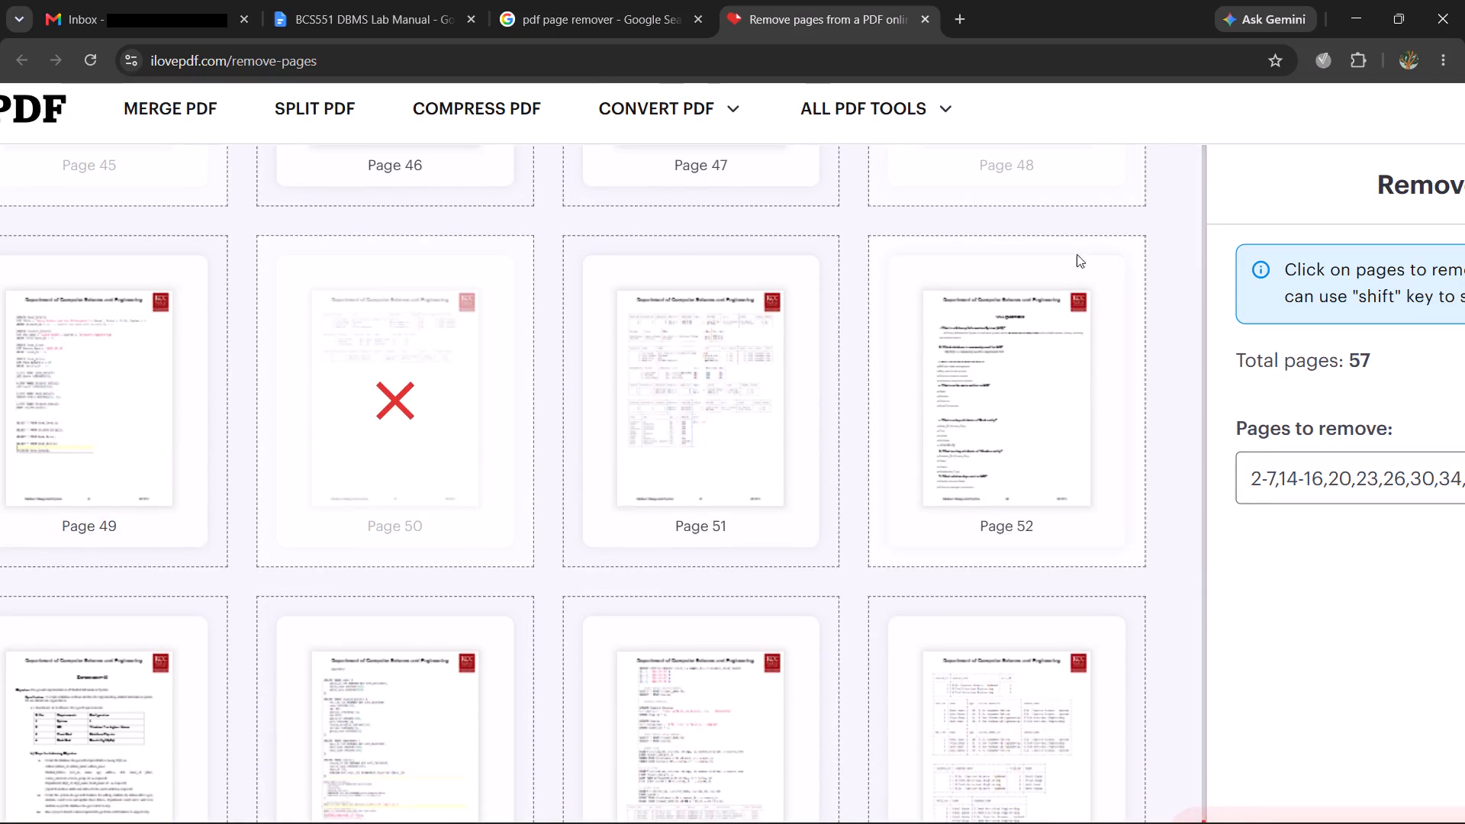
pyautogui.click(1101, 287)
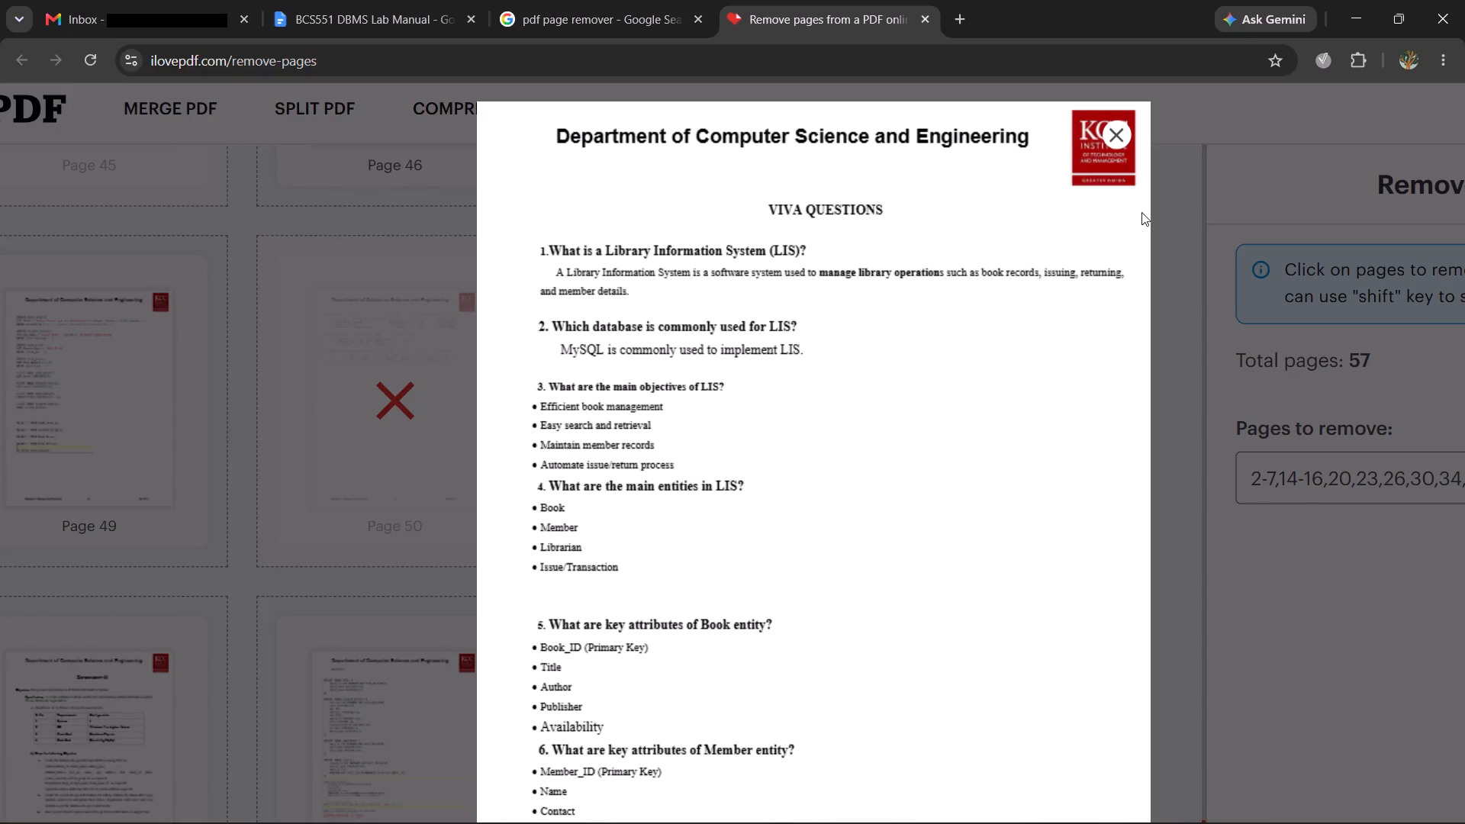
pyautogui.click(1114, 143)
pyautogui.click(1067, 358)
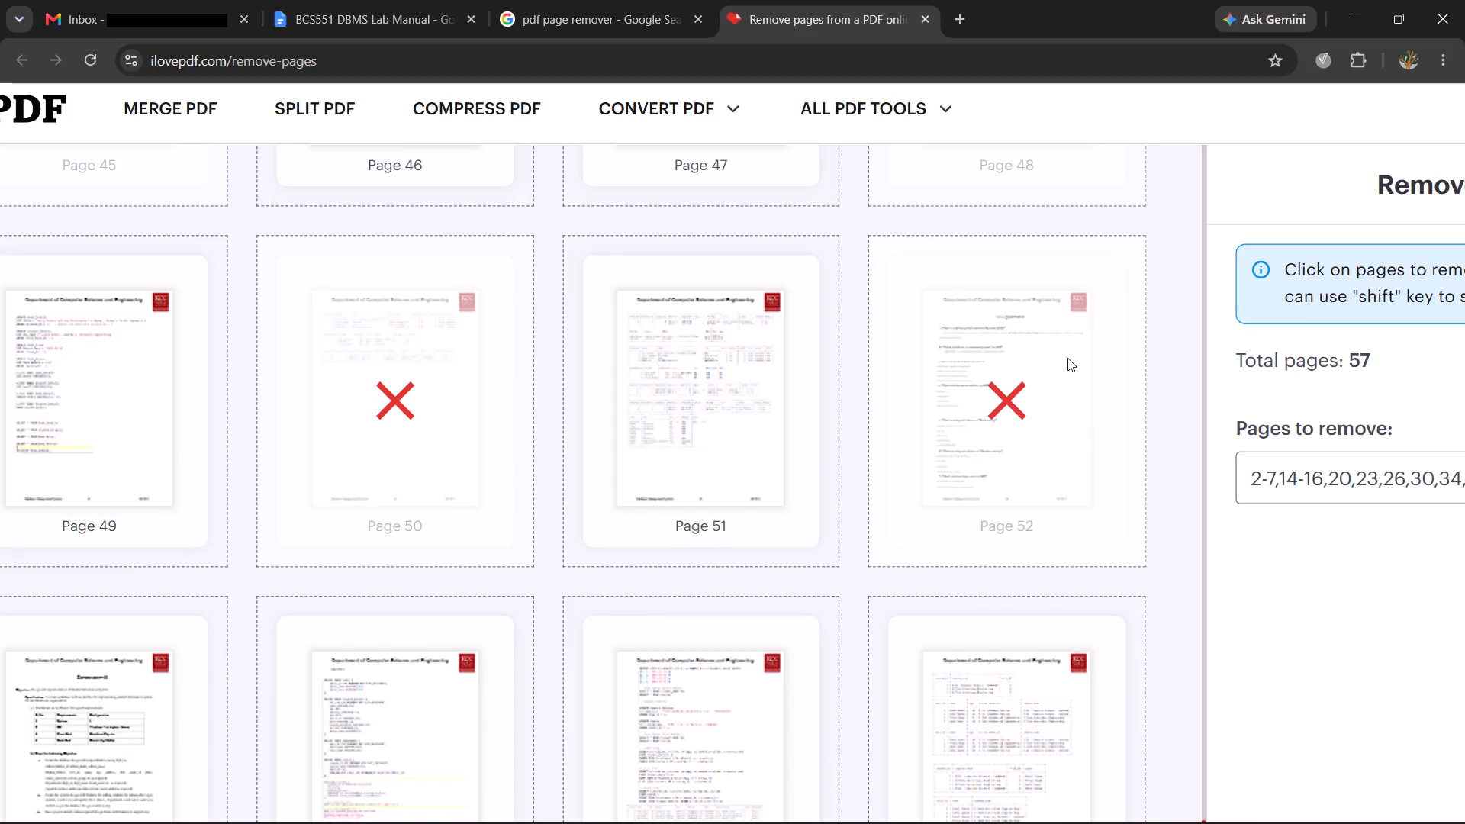
# Mark the last two pages, 56 and 57, for removal, keeping pages 53 to 55 unmarked.
pyautogui.scroll(-2, 1067, 358)
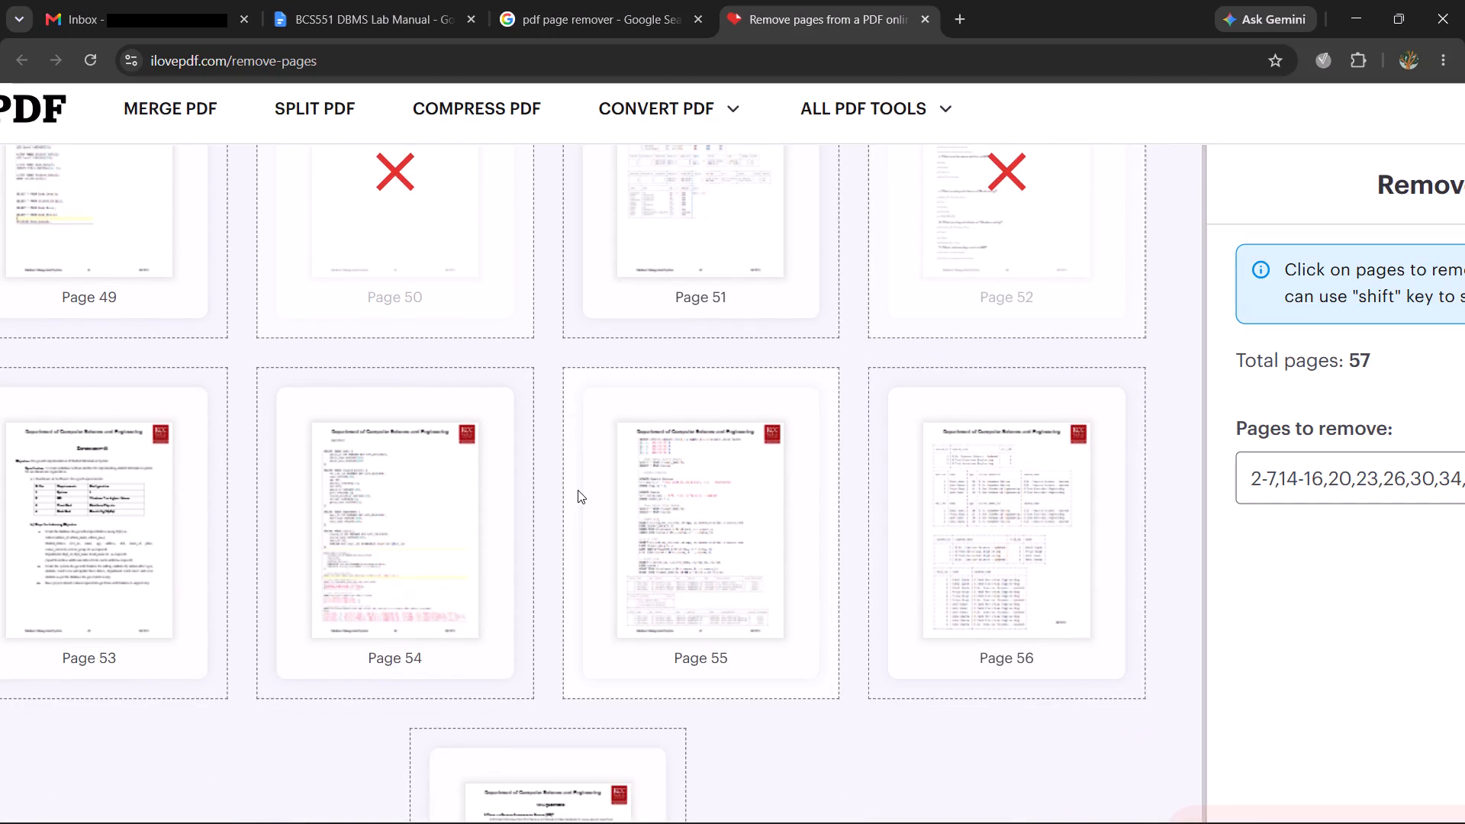
pyautogui.scroll(-1, 376, 533)
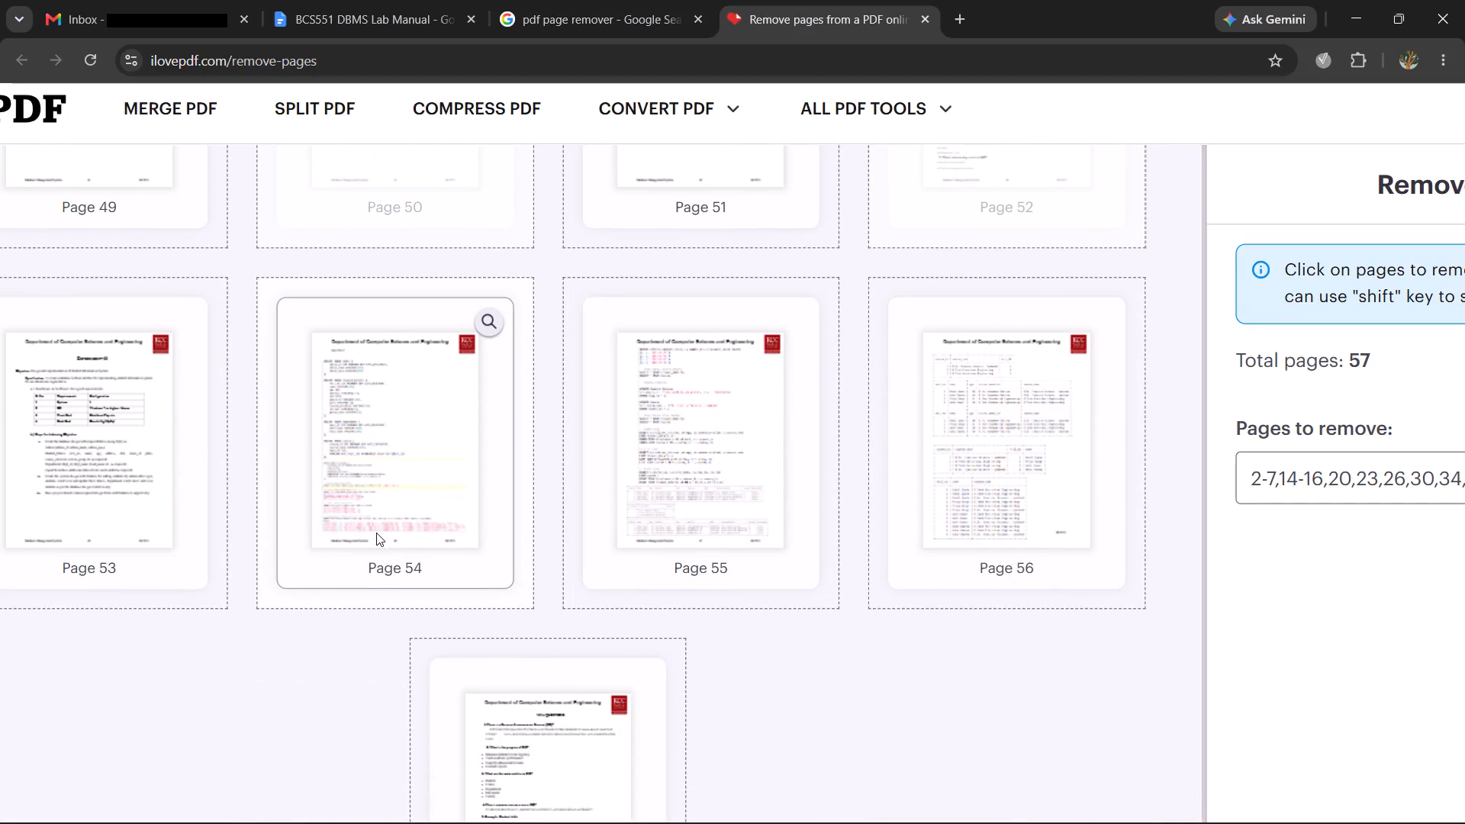
pyautogui.scroll(-1, 376, 533)
pyautogui.scroll(-1, 928, 388)
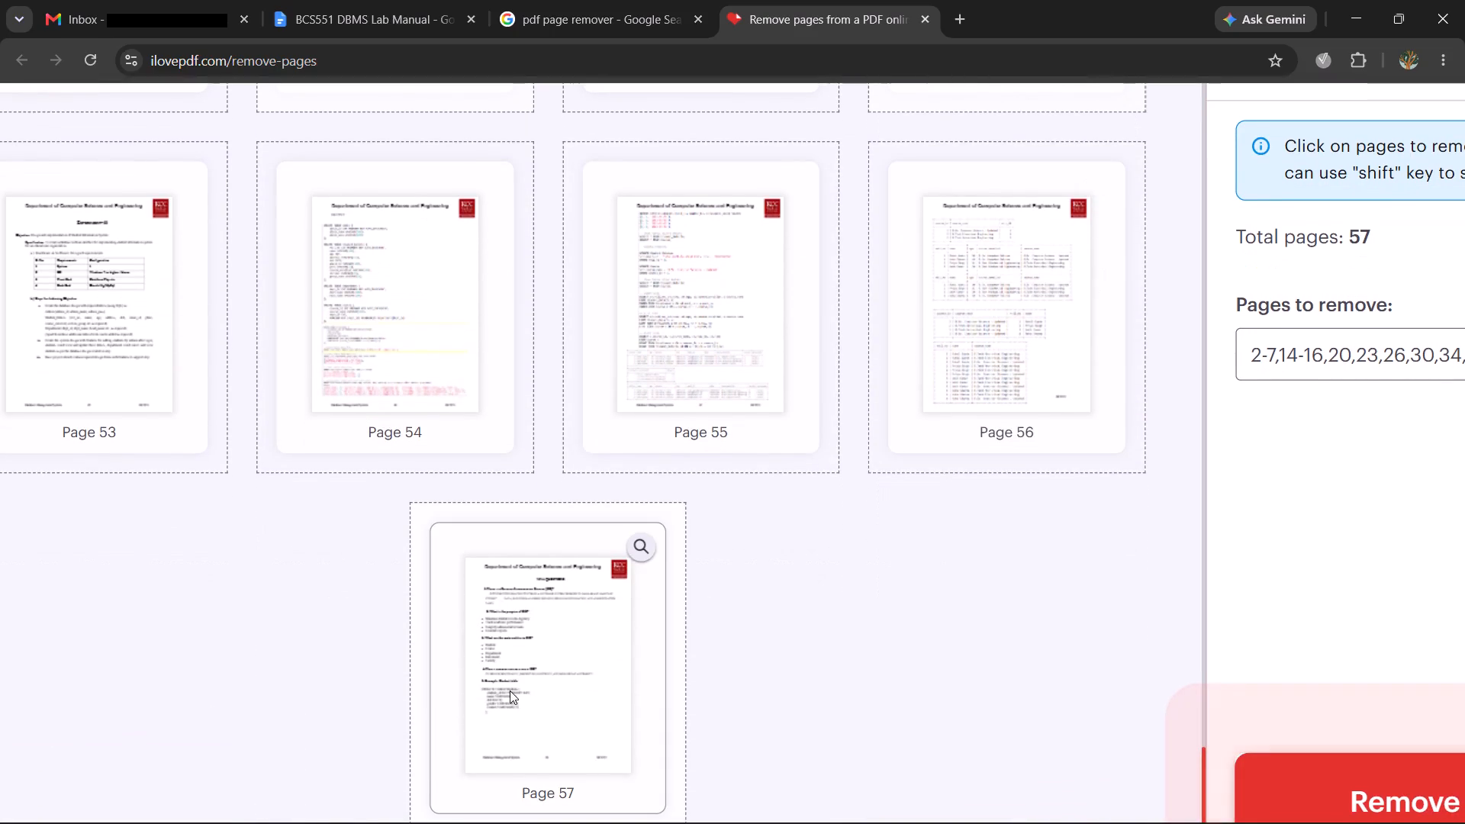
pyautogui.click(551, 653)
pyautogui.click(641, 348)
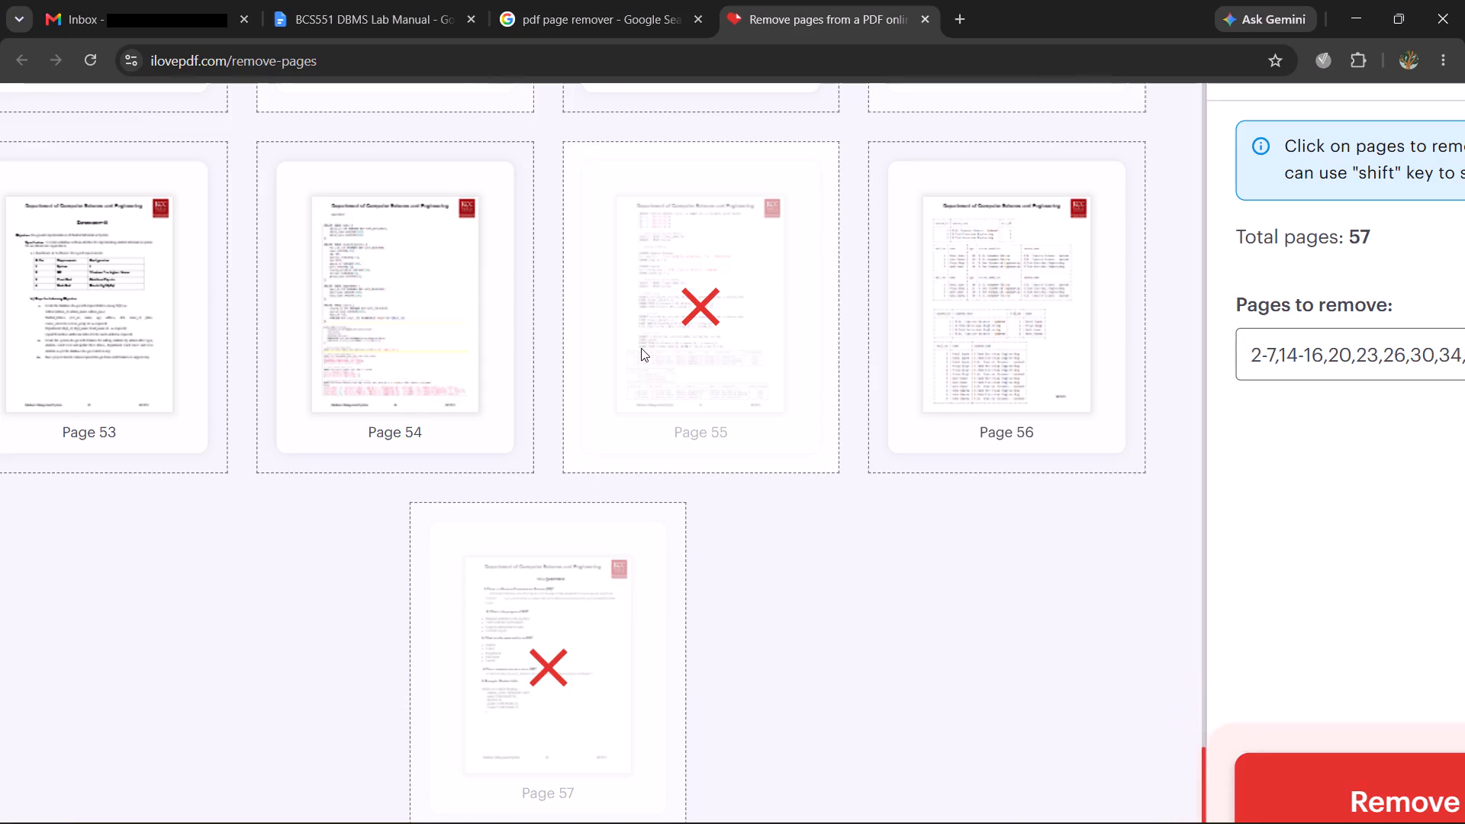
pyautogui.click(641, 348)
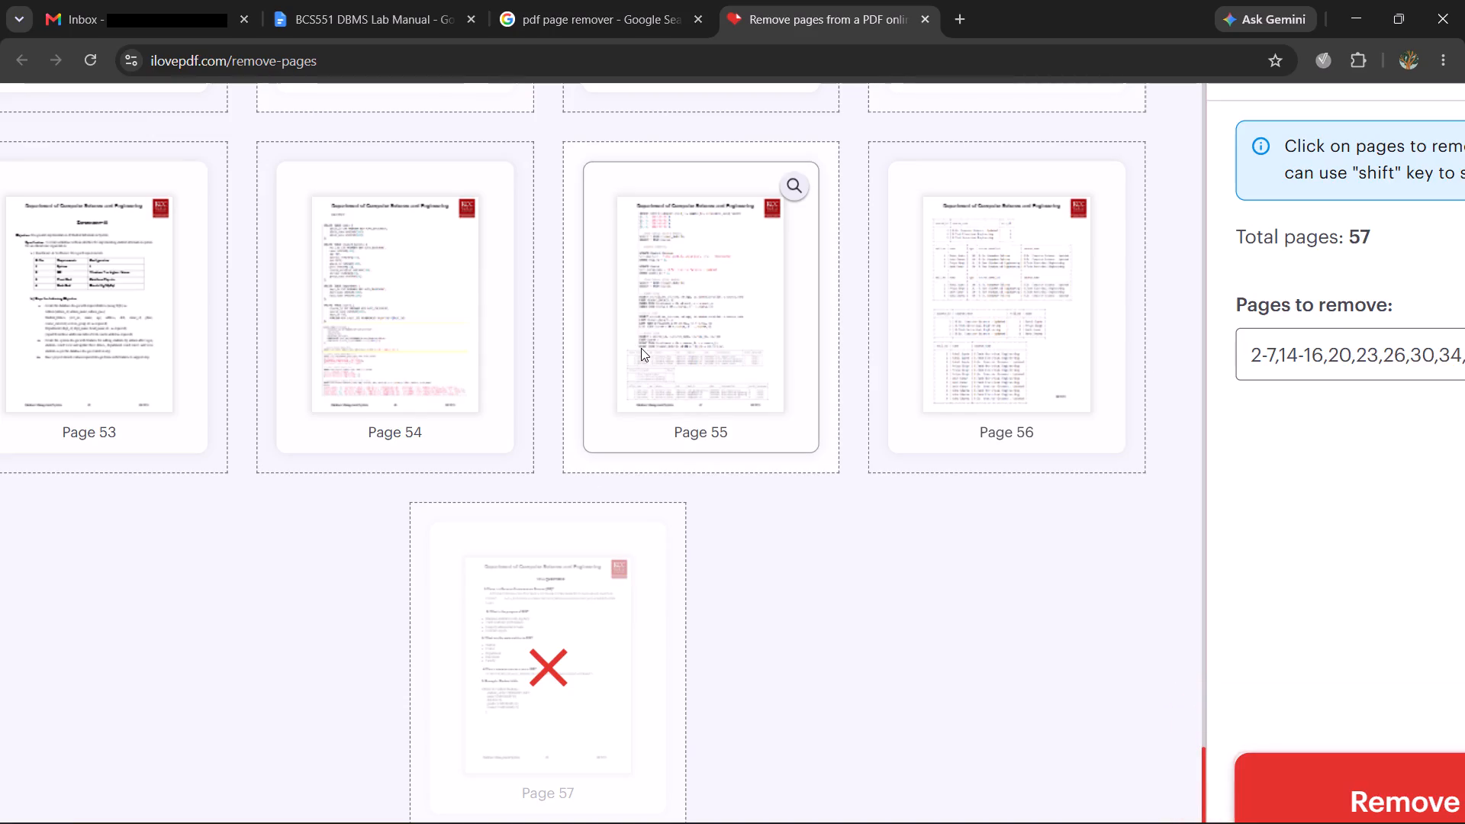
pyautogui.click(959, 261)
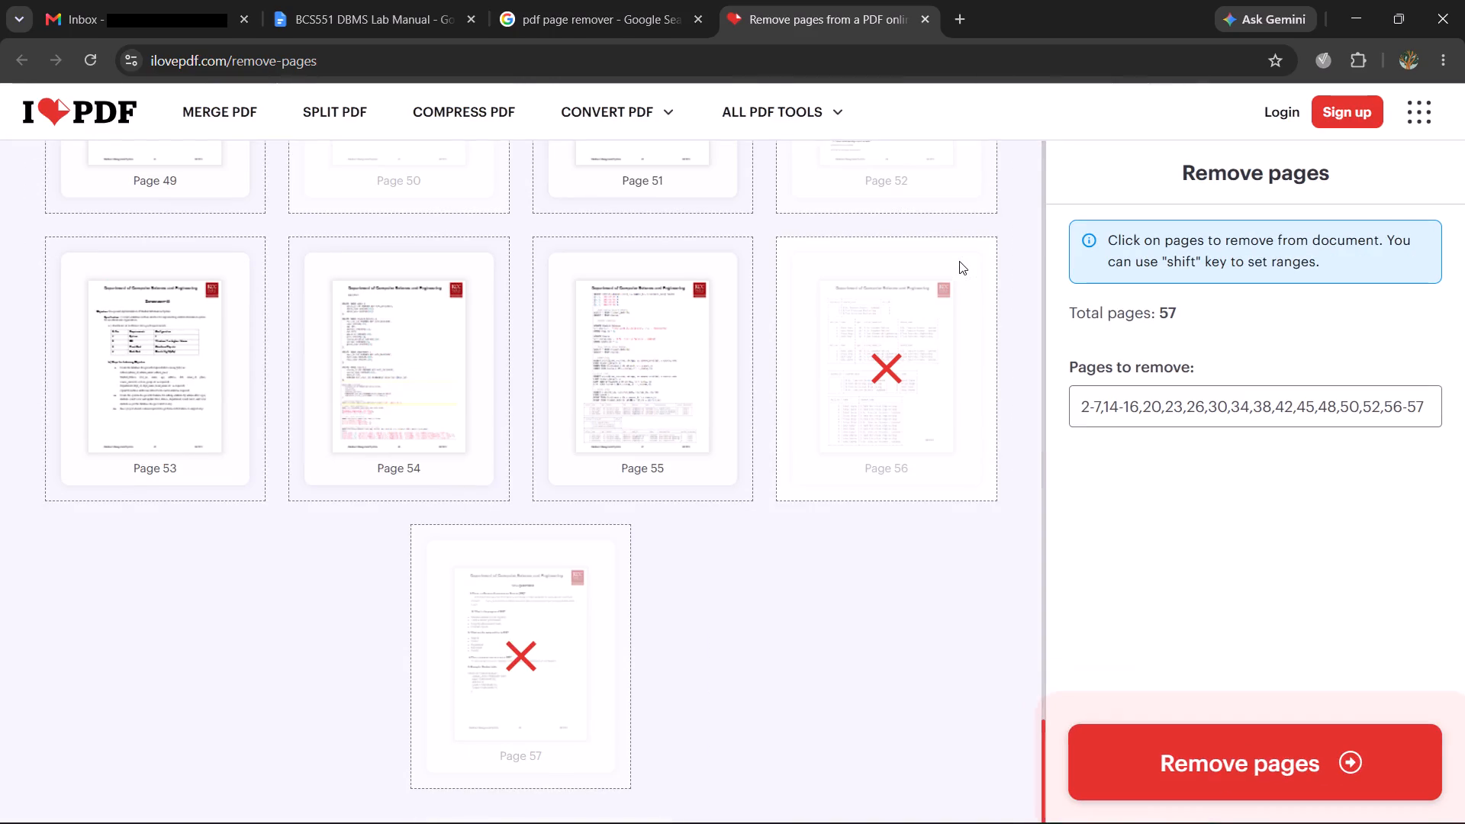
pyautogui.scroll(8, 959, 261)
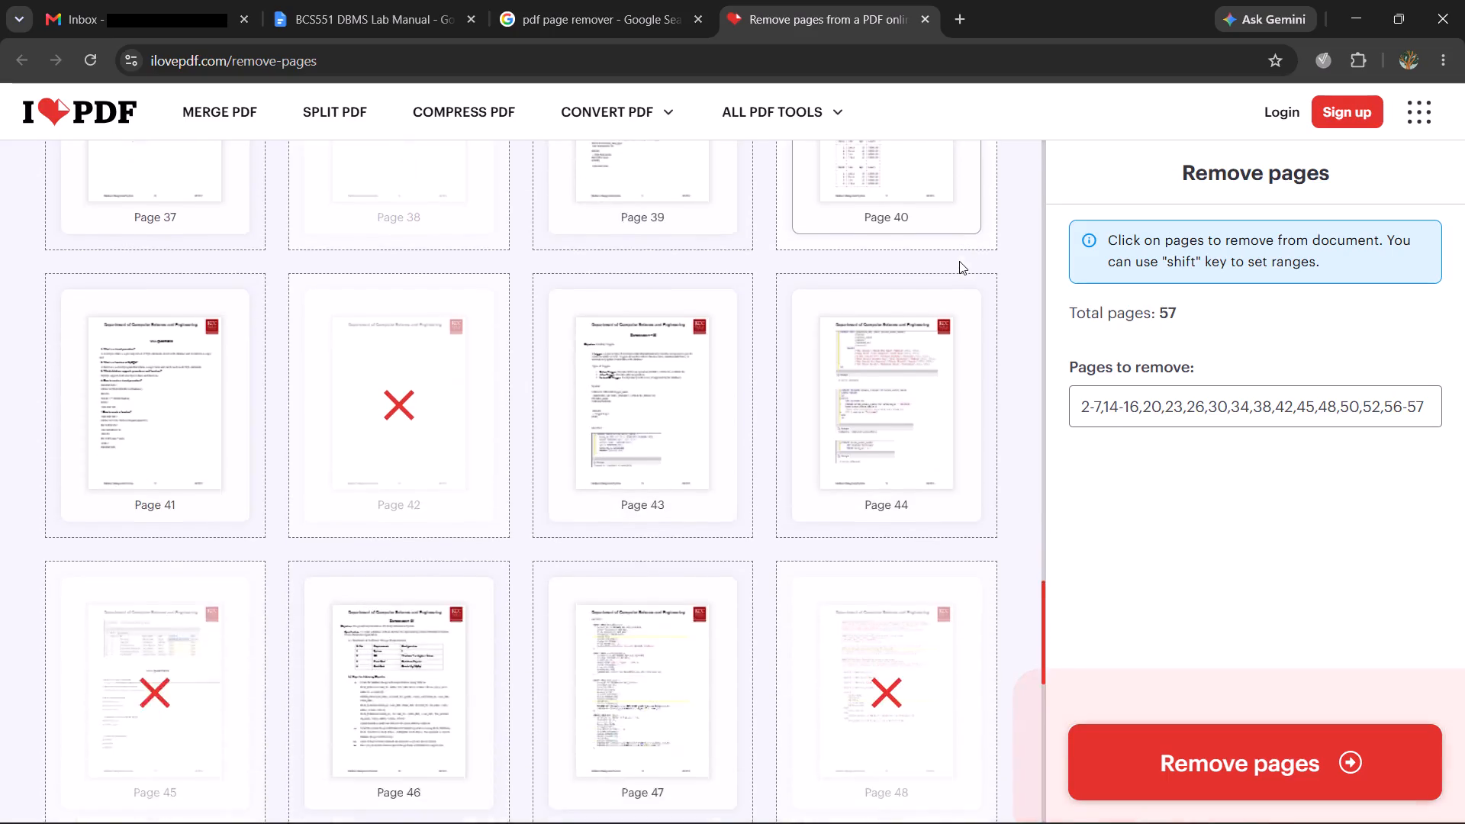
pyautogui.scroll(-1, 959, 261)
pyautogui.click(1231, 750)
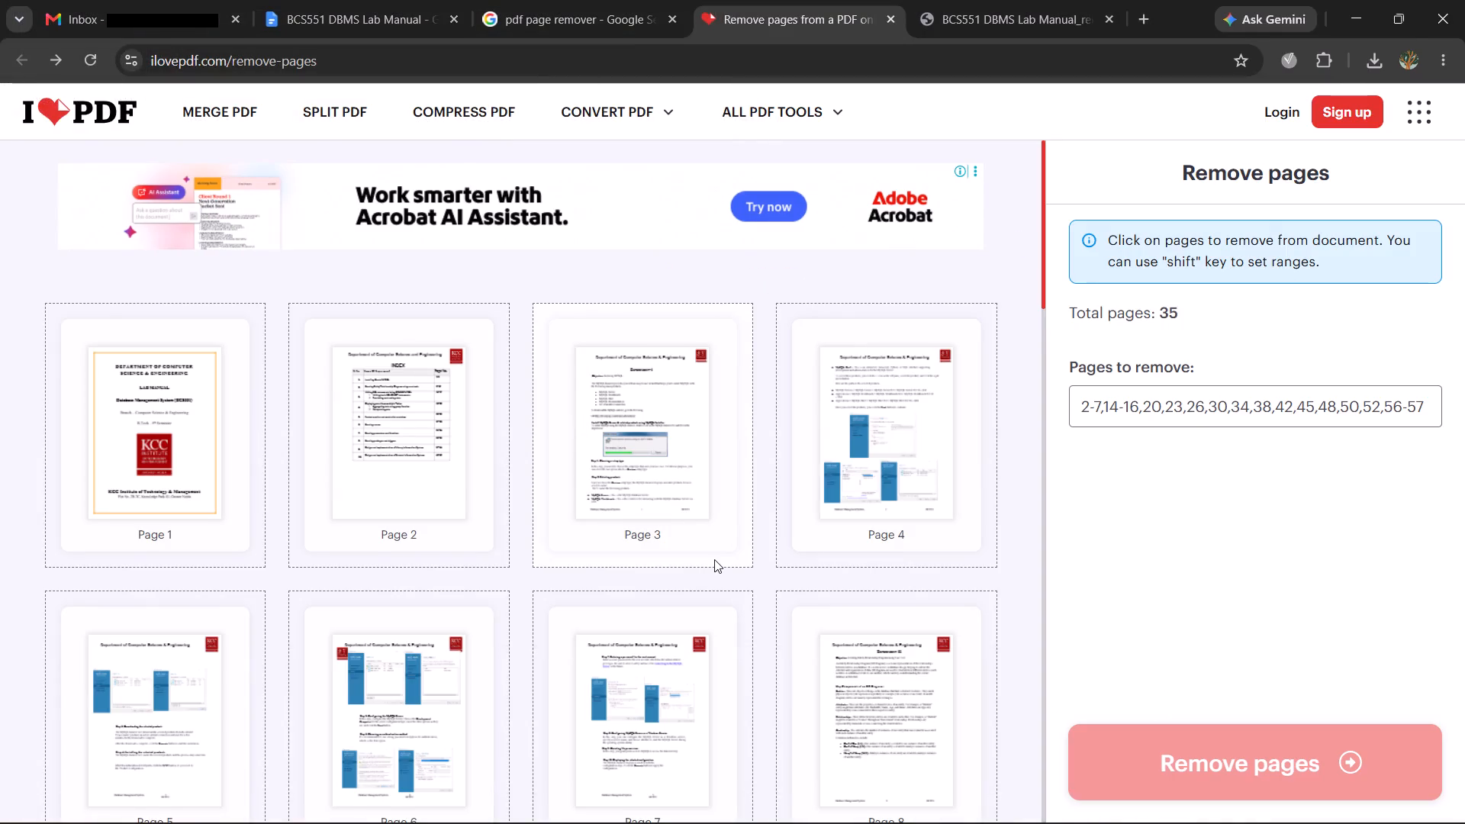
# Mark page 6 of the reloaded PDF for removal, leaving page 7 out of the selection.
pyautogui.scroll(-2, 714, 559)
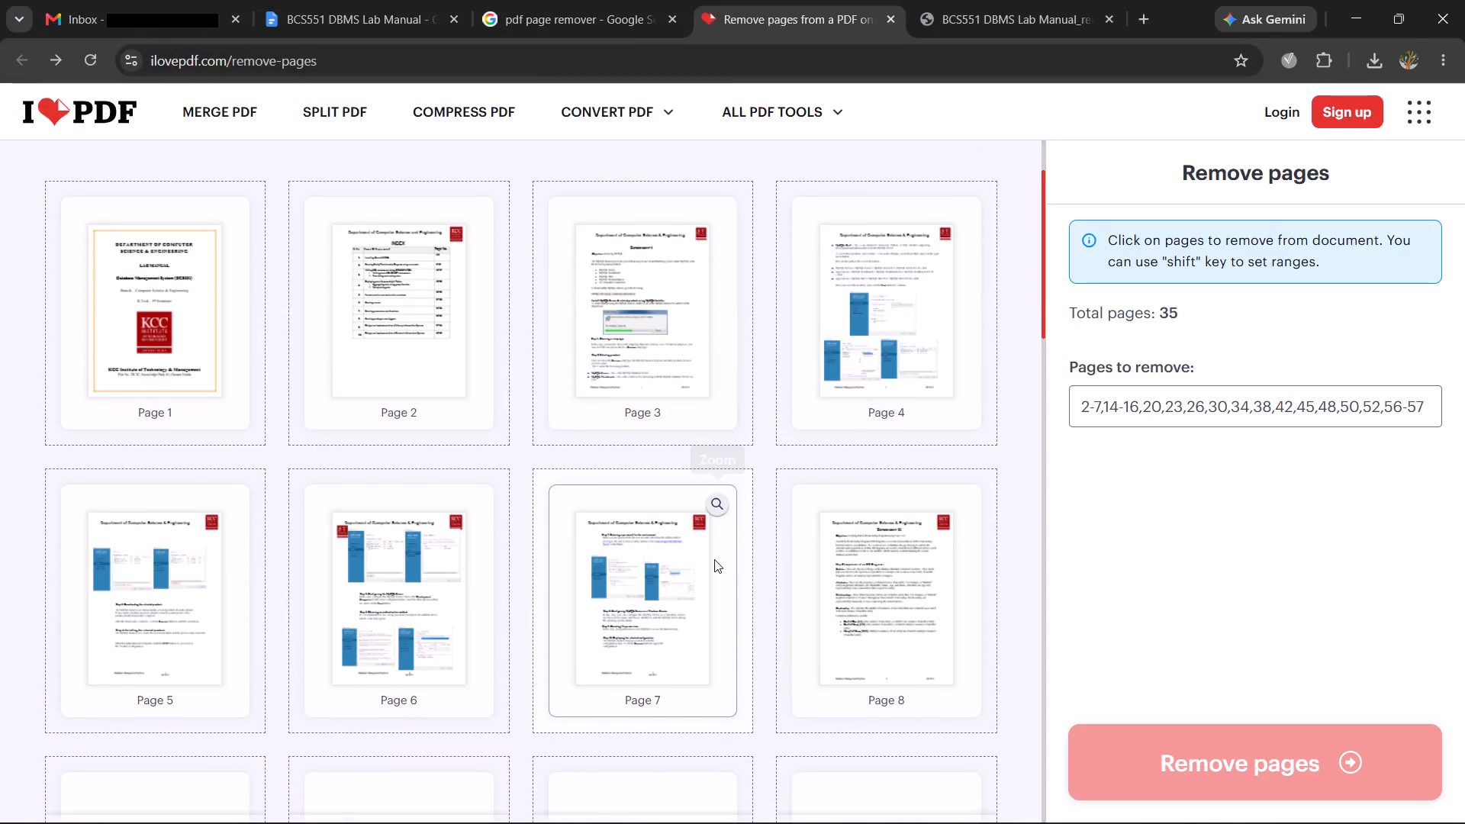
pyautogui.click(446, 598)
pyautogui.click(650, 592)
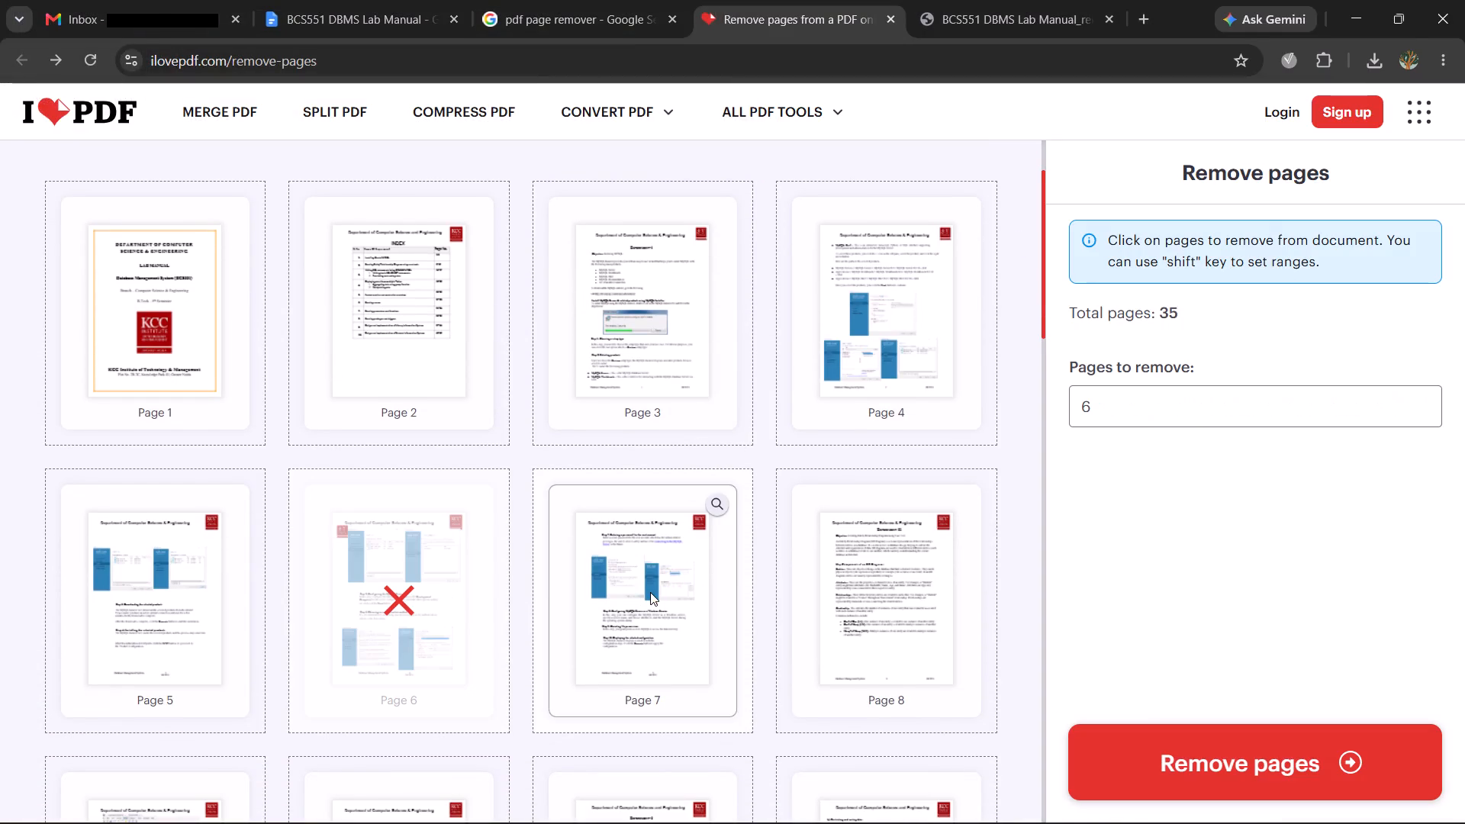
pyautogui.click(650, 592)
# Add page 13 to the pages to remove, keeping pages 7 to 12 and page 14 unmarked.
pyautogui.scroll(-1, 650, 592)
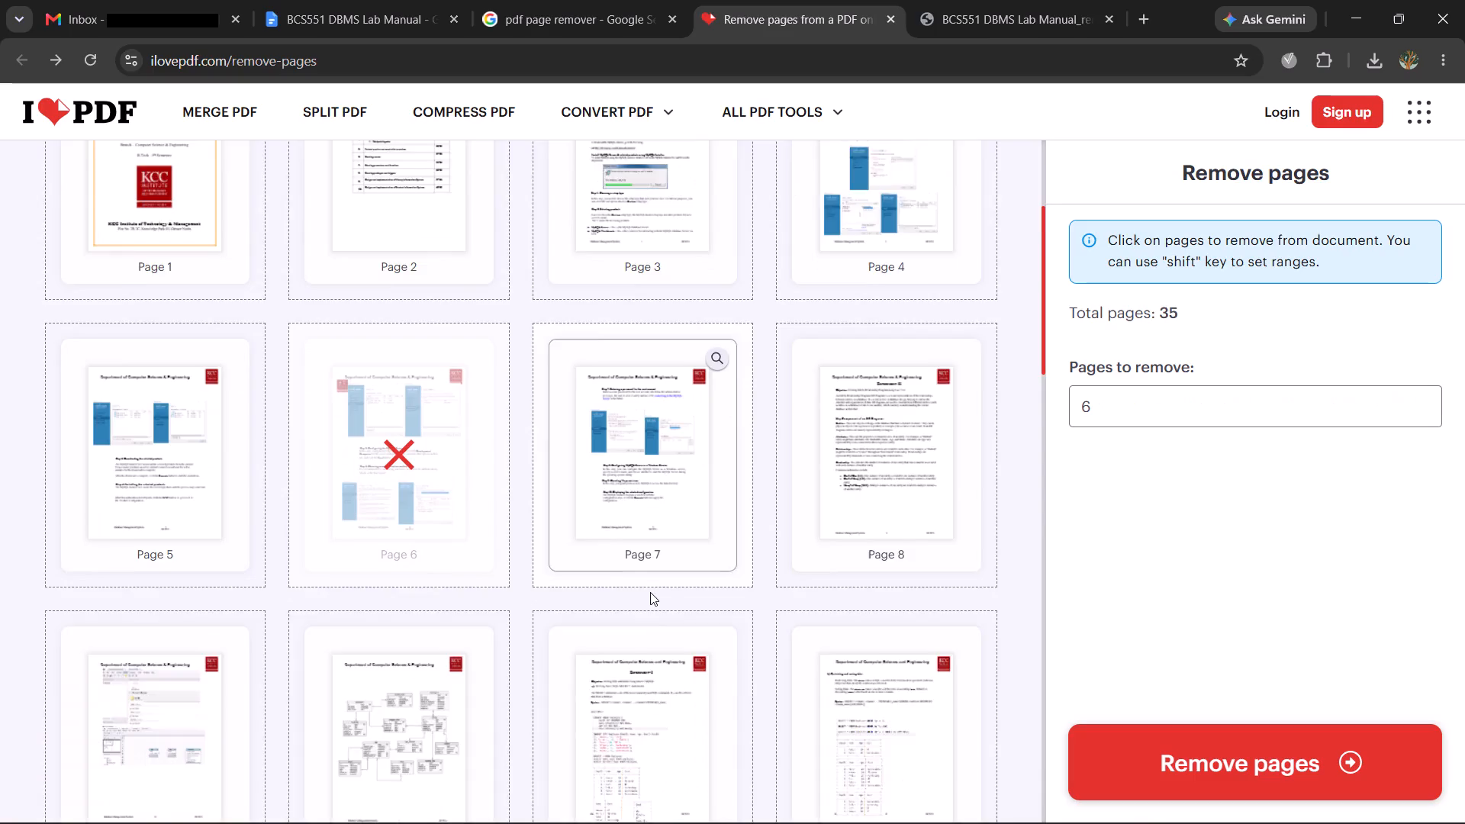
pyautogui.scroll(-2, 650, 592)
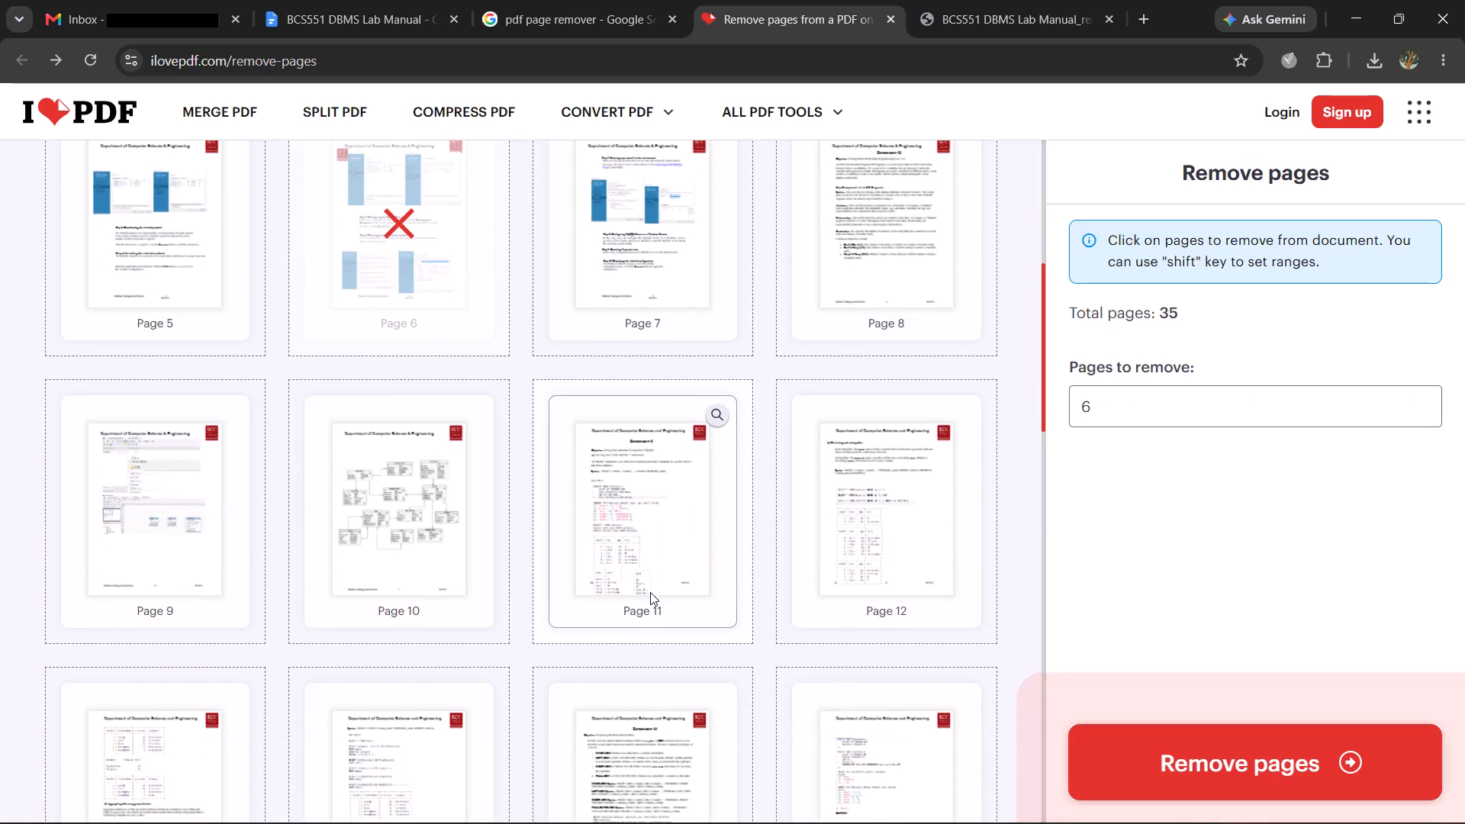
pyautogui.scroll(1, 482, 545)
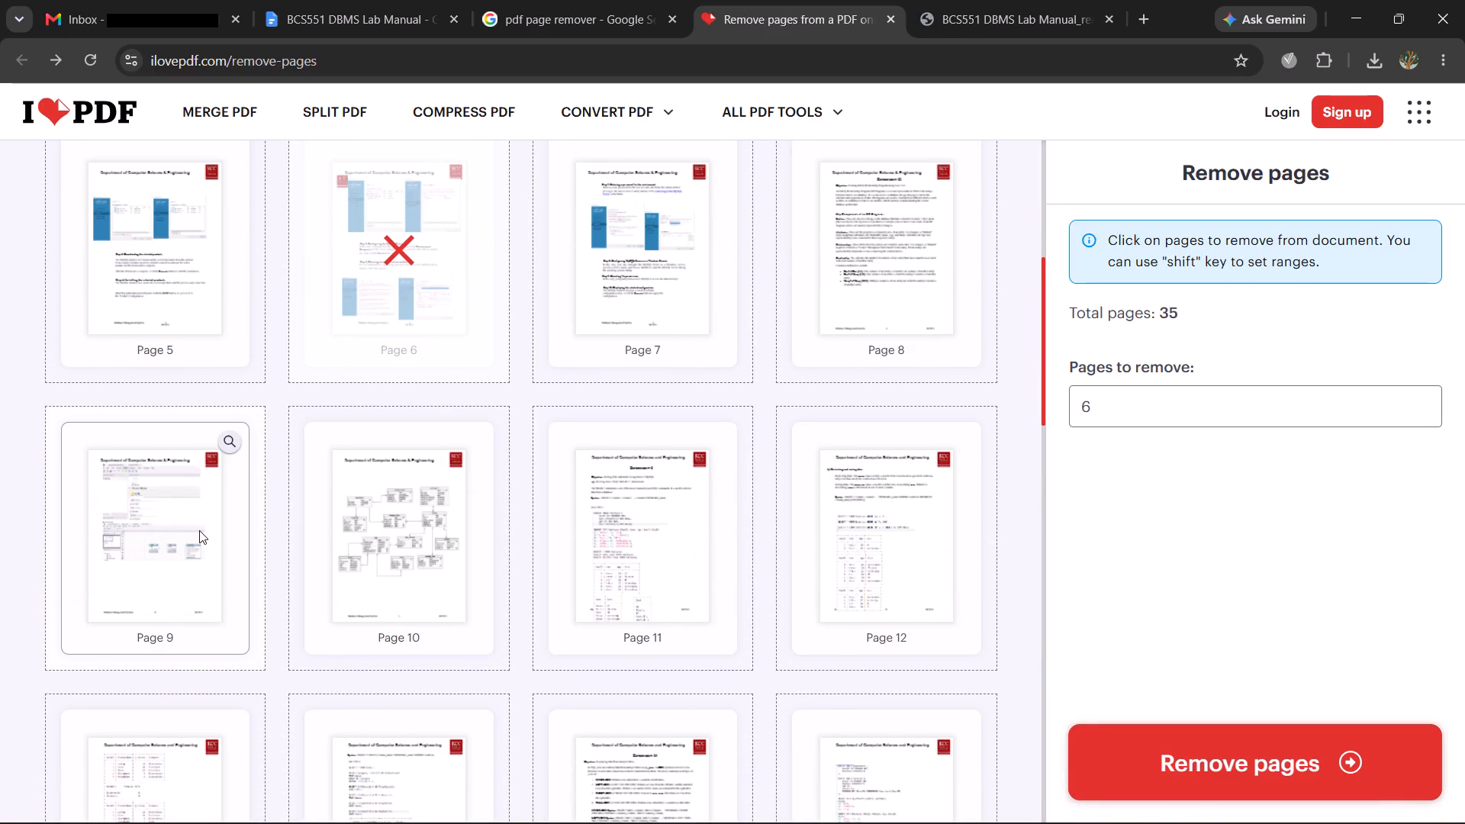
pyautogui.scroll(1, 204, 534)
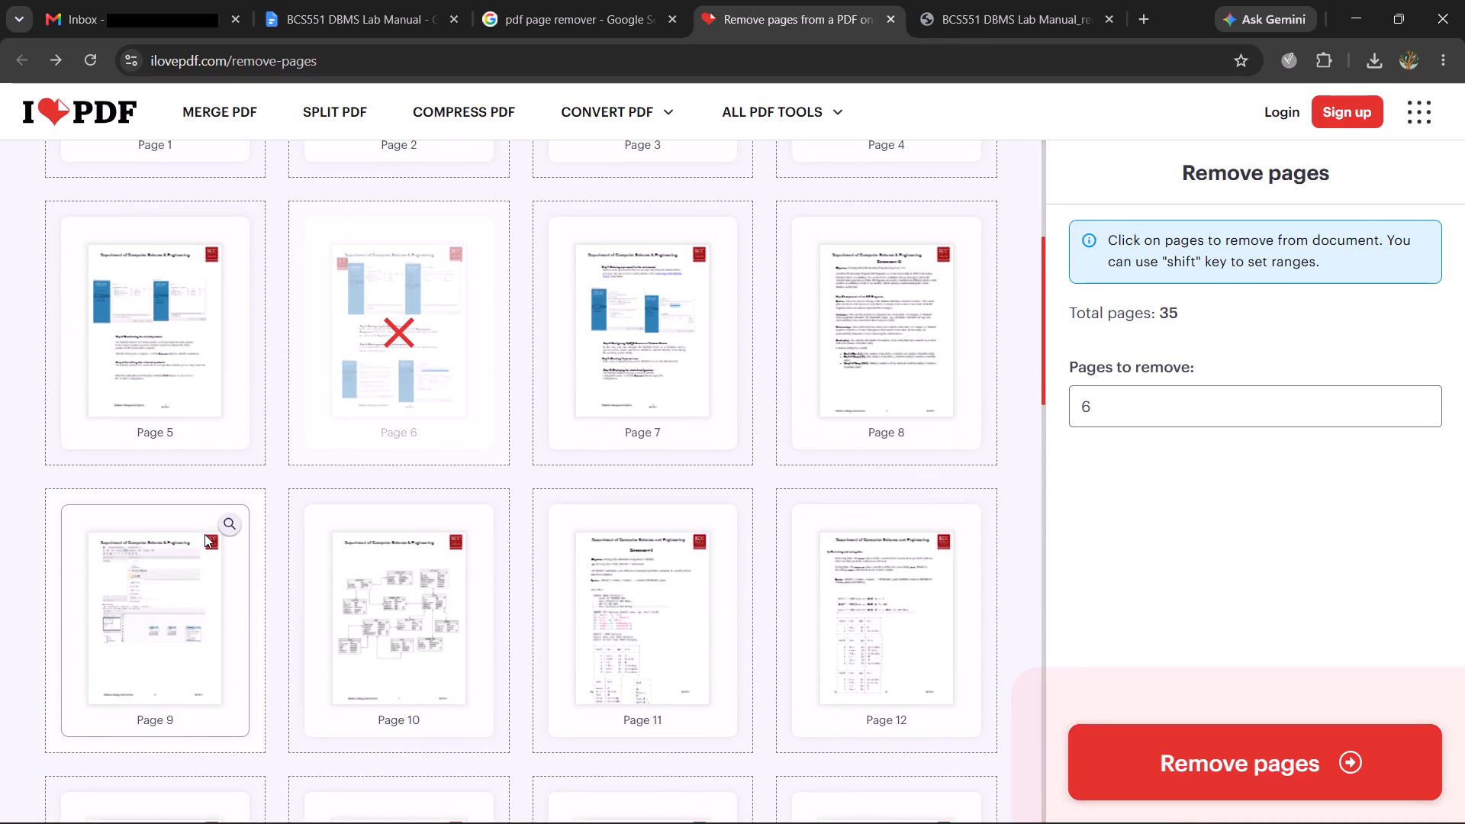
pyautogui.scroll(-2, 204, 534)
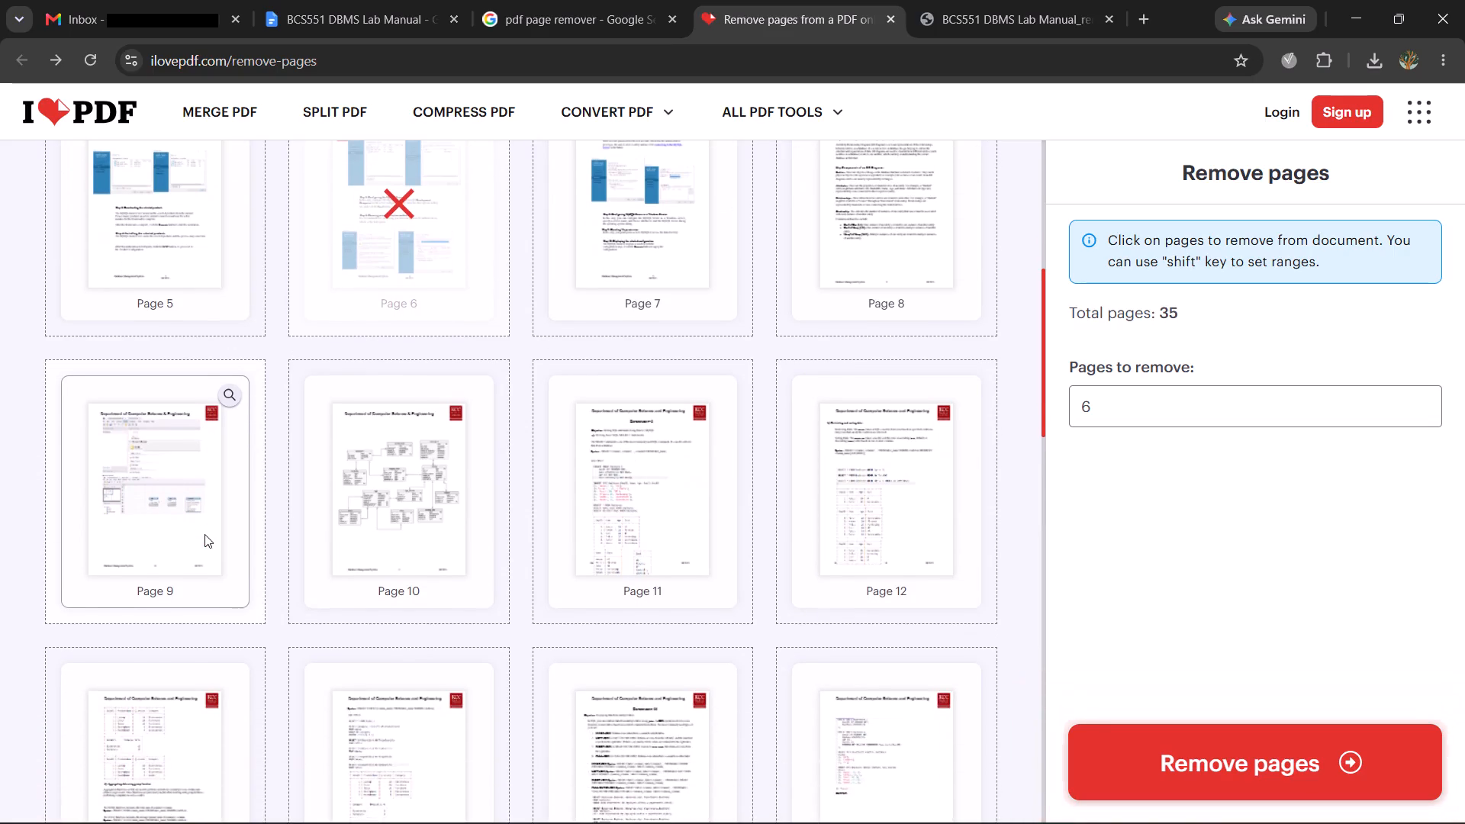
pyautogui.scroll(-1, 204, 534)
pyautogui.click(182, 653)
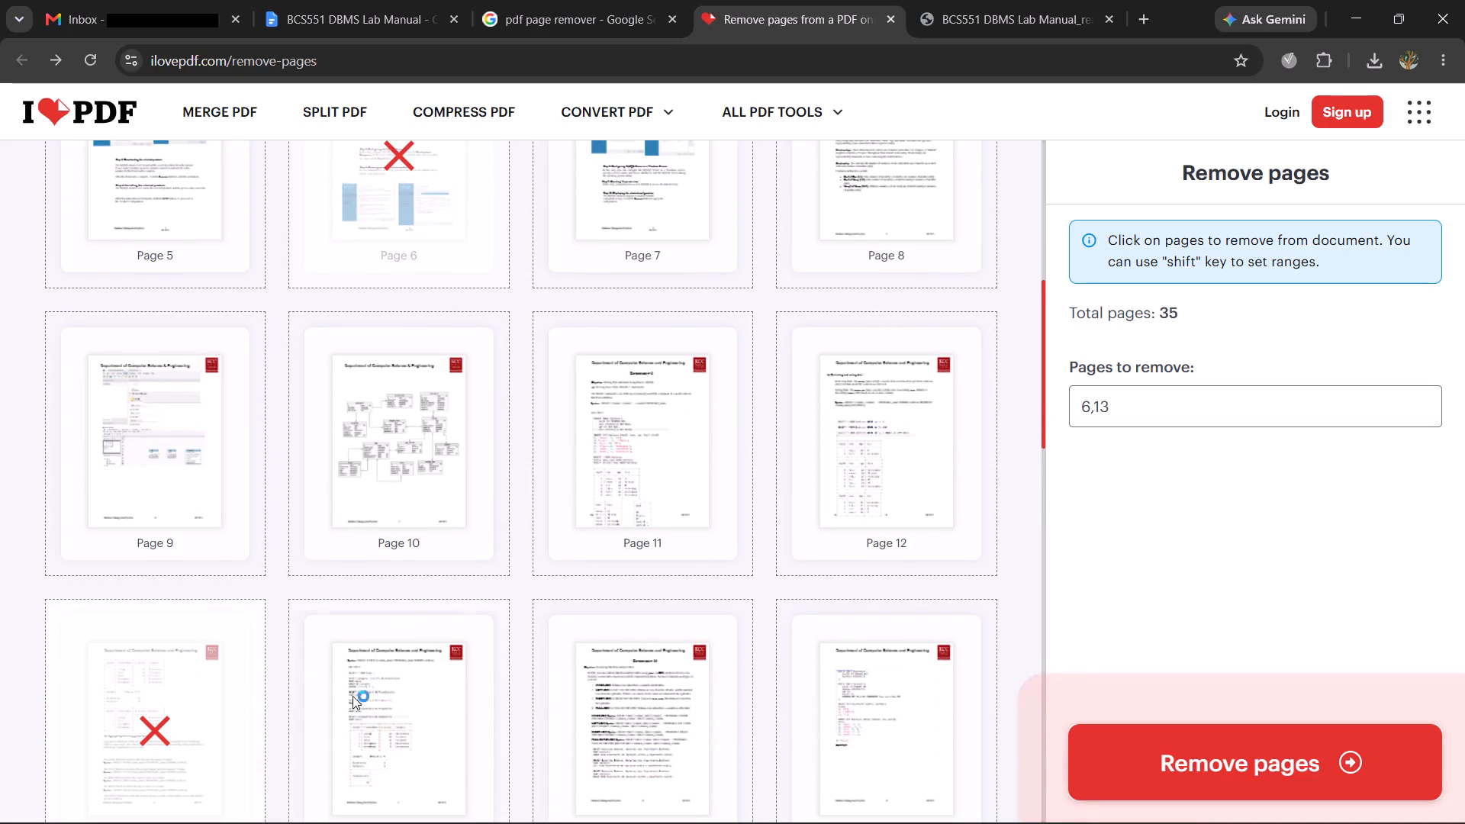
pyautogui.click(392, 706)
pyautogui.click(392, 706)
pyautogui.scroll(-1, 392, 706)
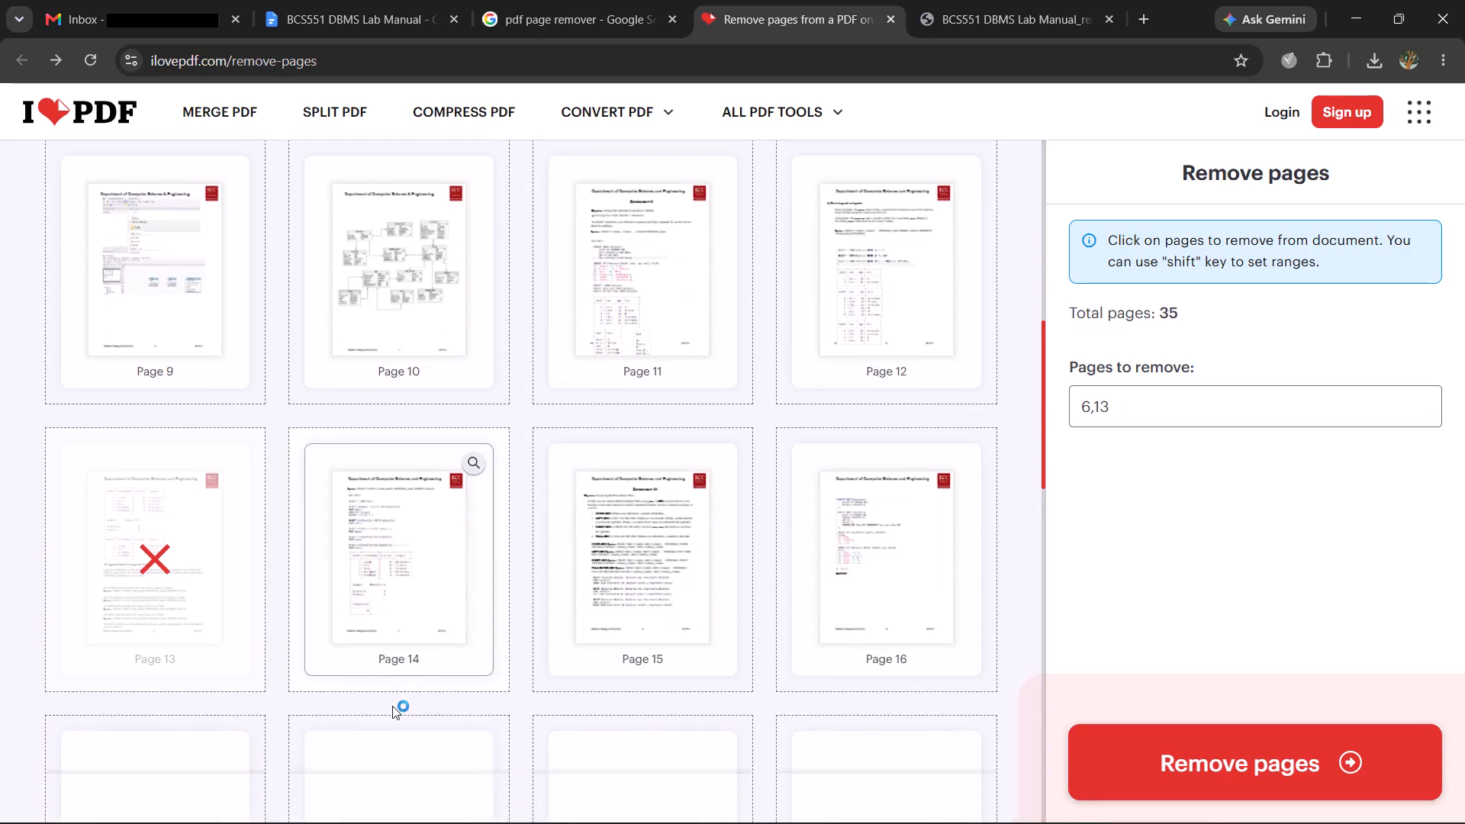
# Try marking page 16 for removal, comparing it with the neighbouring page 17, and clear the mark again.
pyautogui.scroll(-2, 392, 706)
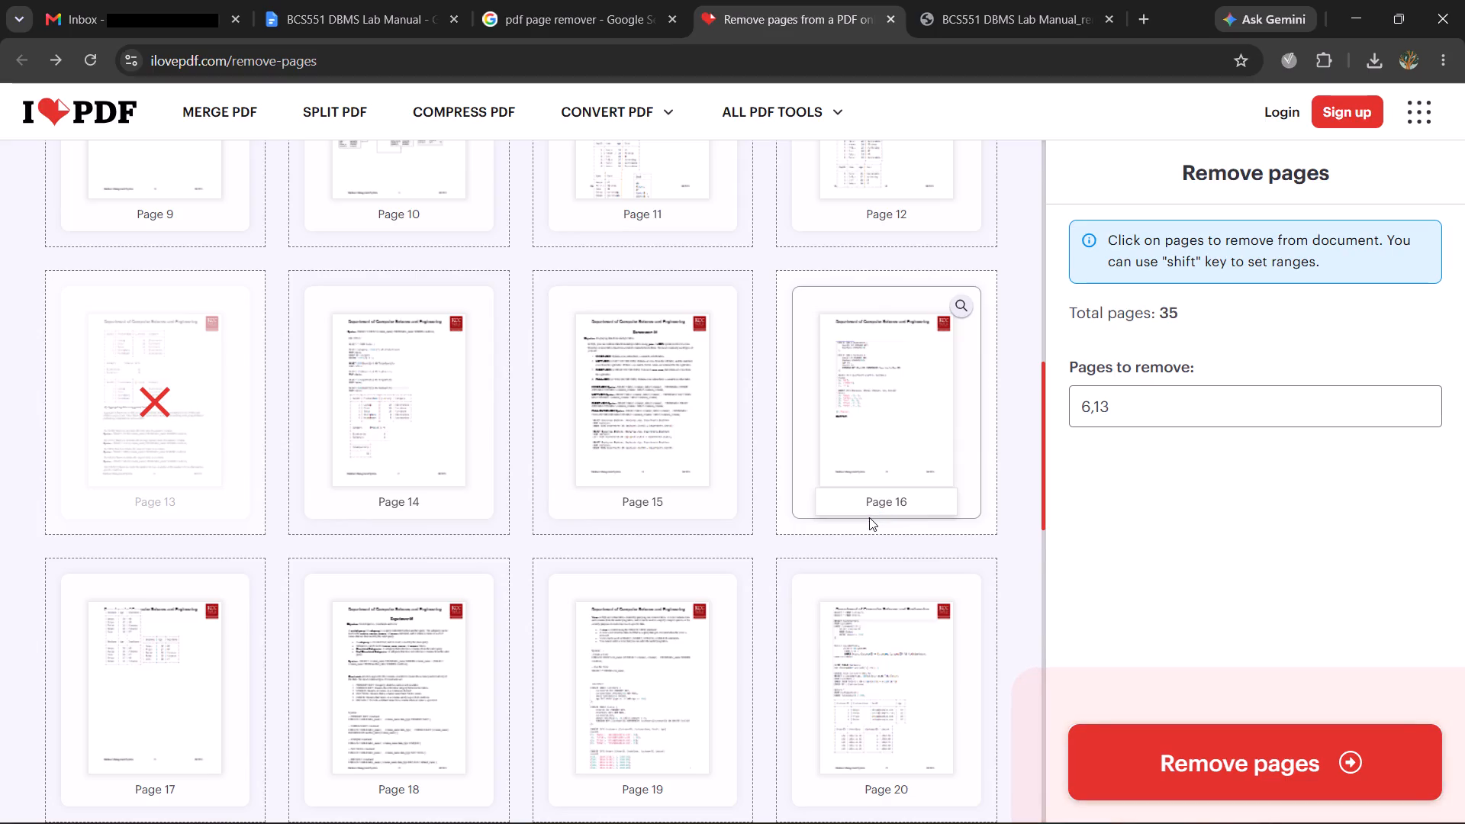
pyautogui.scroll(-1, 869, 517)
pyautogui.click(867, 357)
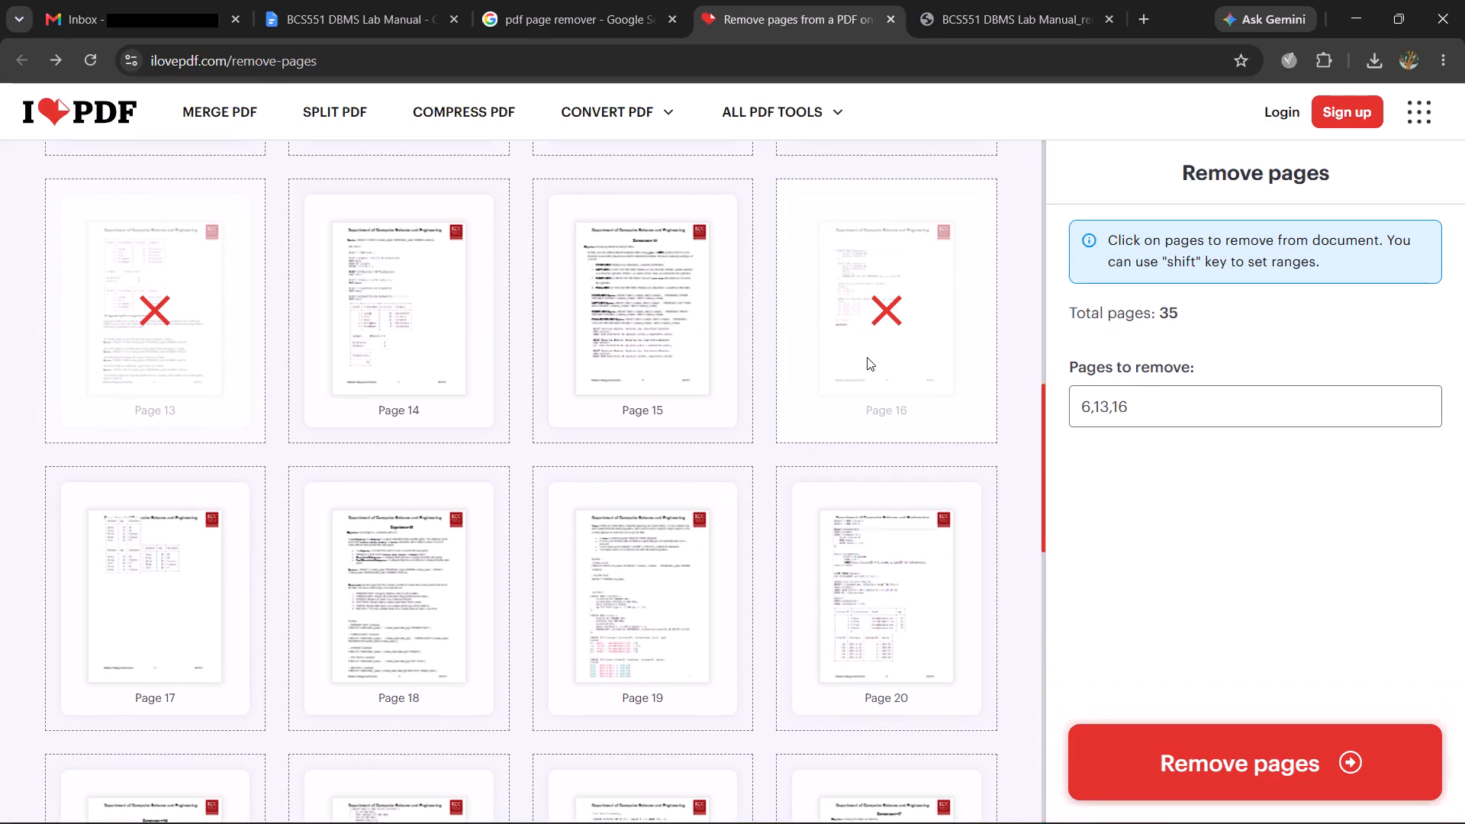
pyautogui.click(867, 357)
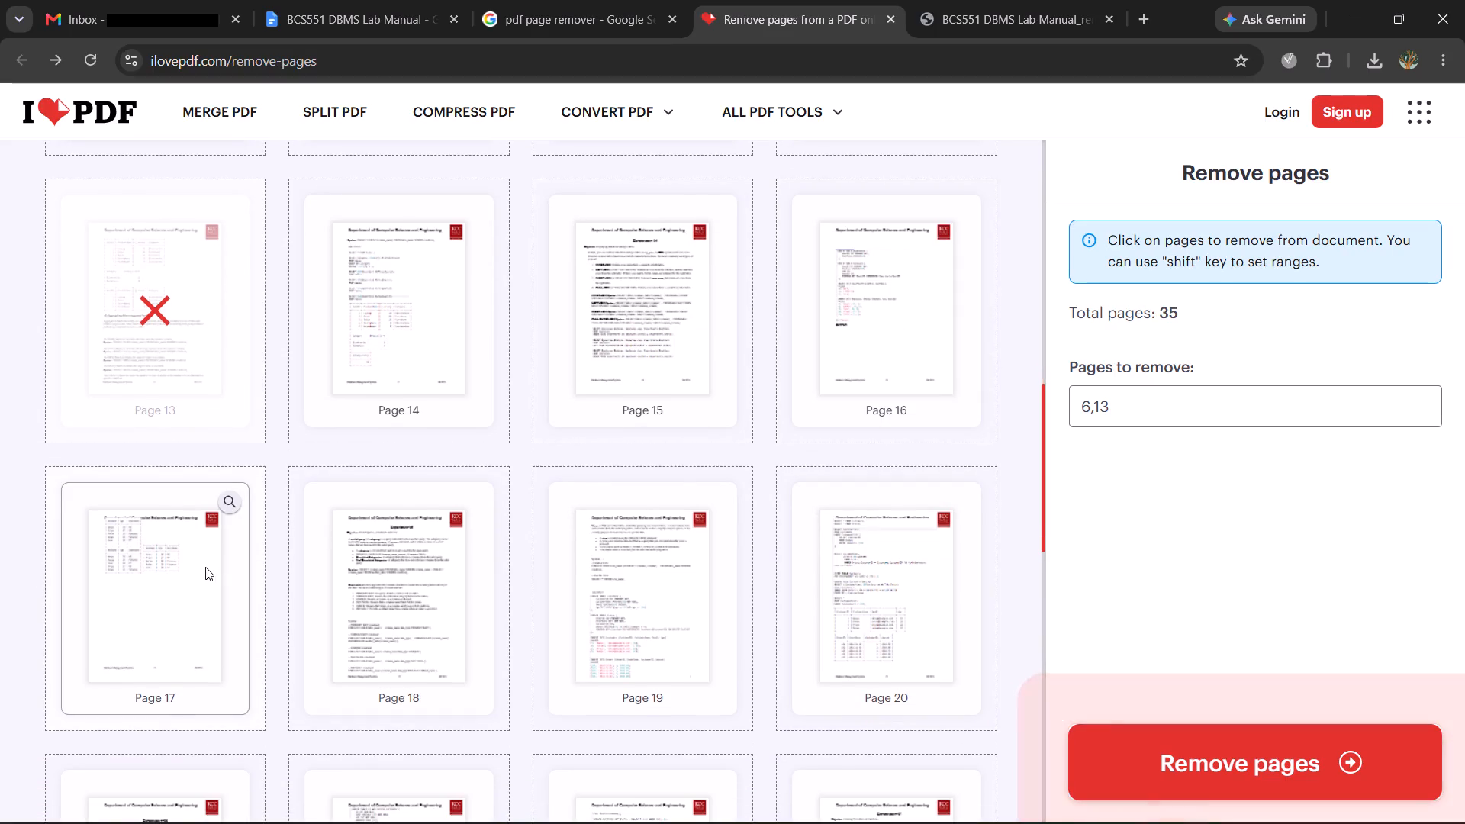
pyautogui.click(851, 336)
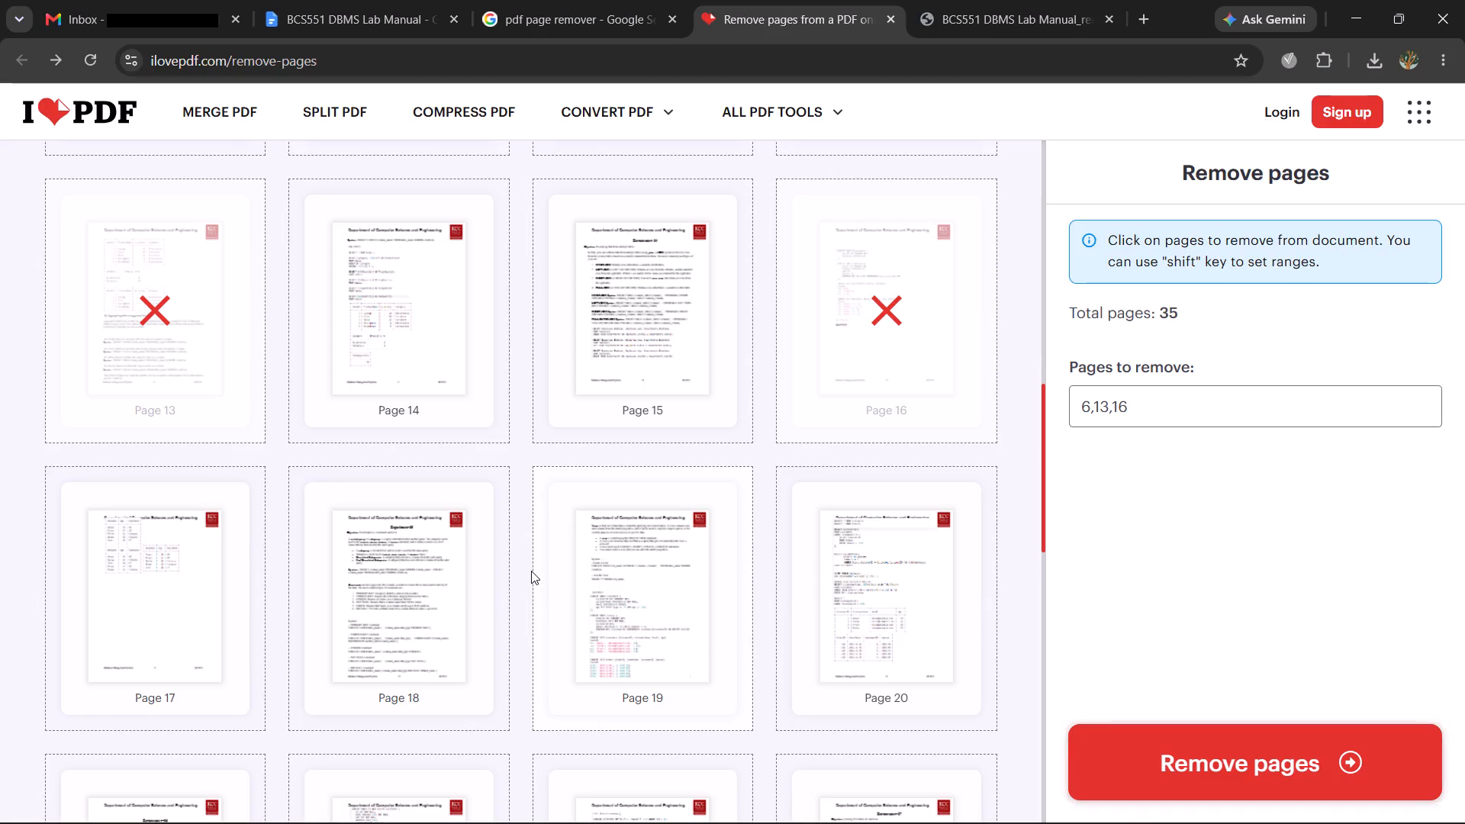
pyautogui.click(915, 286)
# Add page 19 to the pages to remove, keeping pages 17, 18 and 20 unmarked.
pyautogui.scroll(-1, 915, 286)
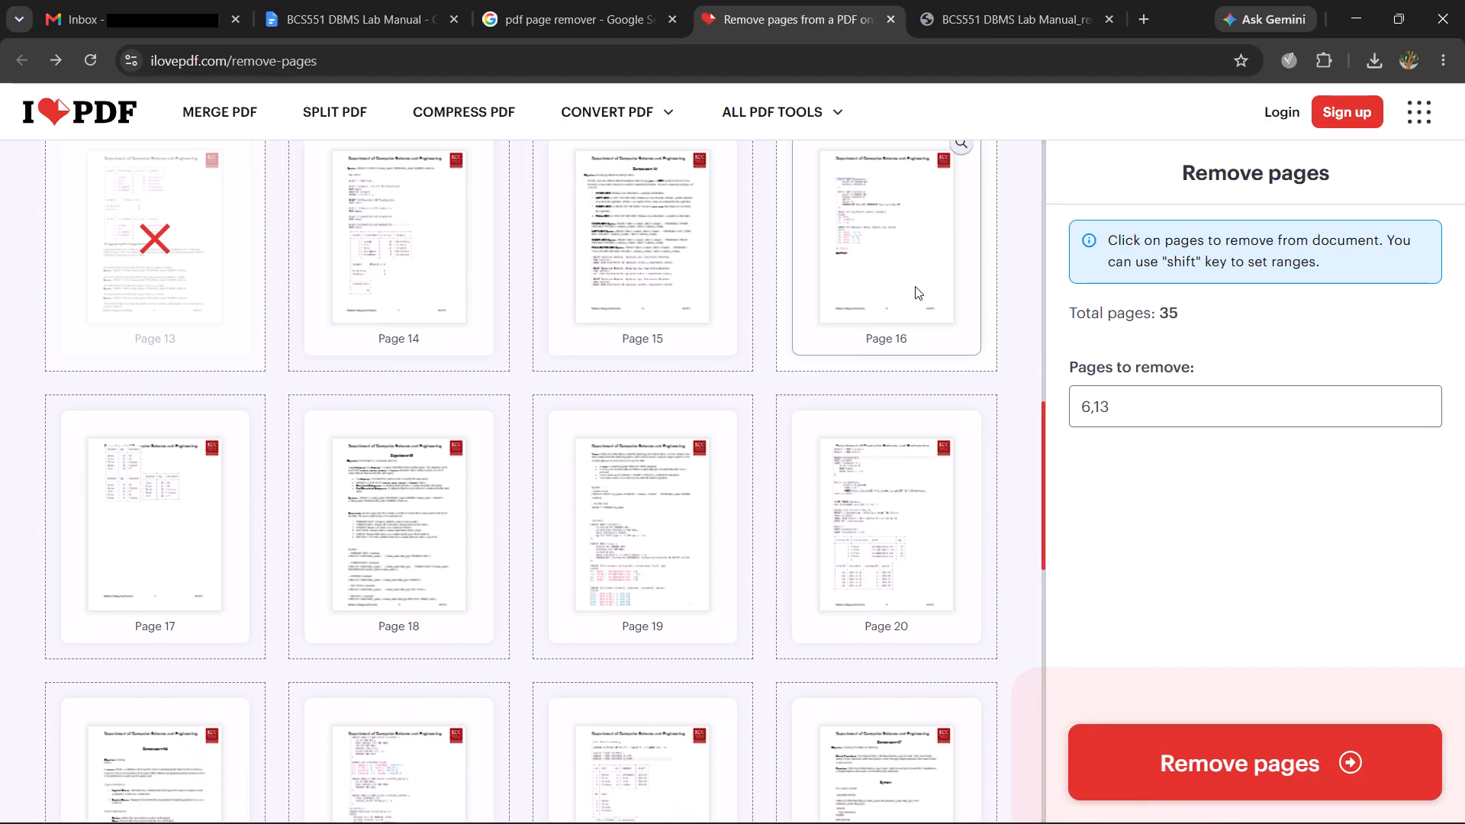
pyautogui.scroll(-1, 915, 286)
pyautogui.scroll(-1, 651, 460)
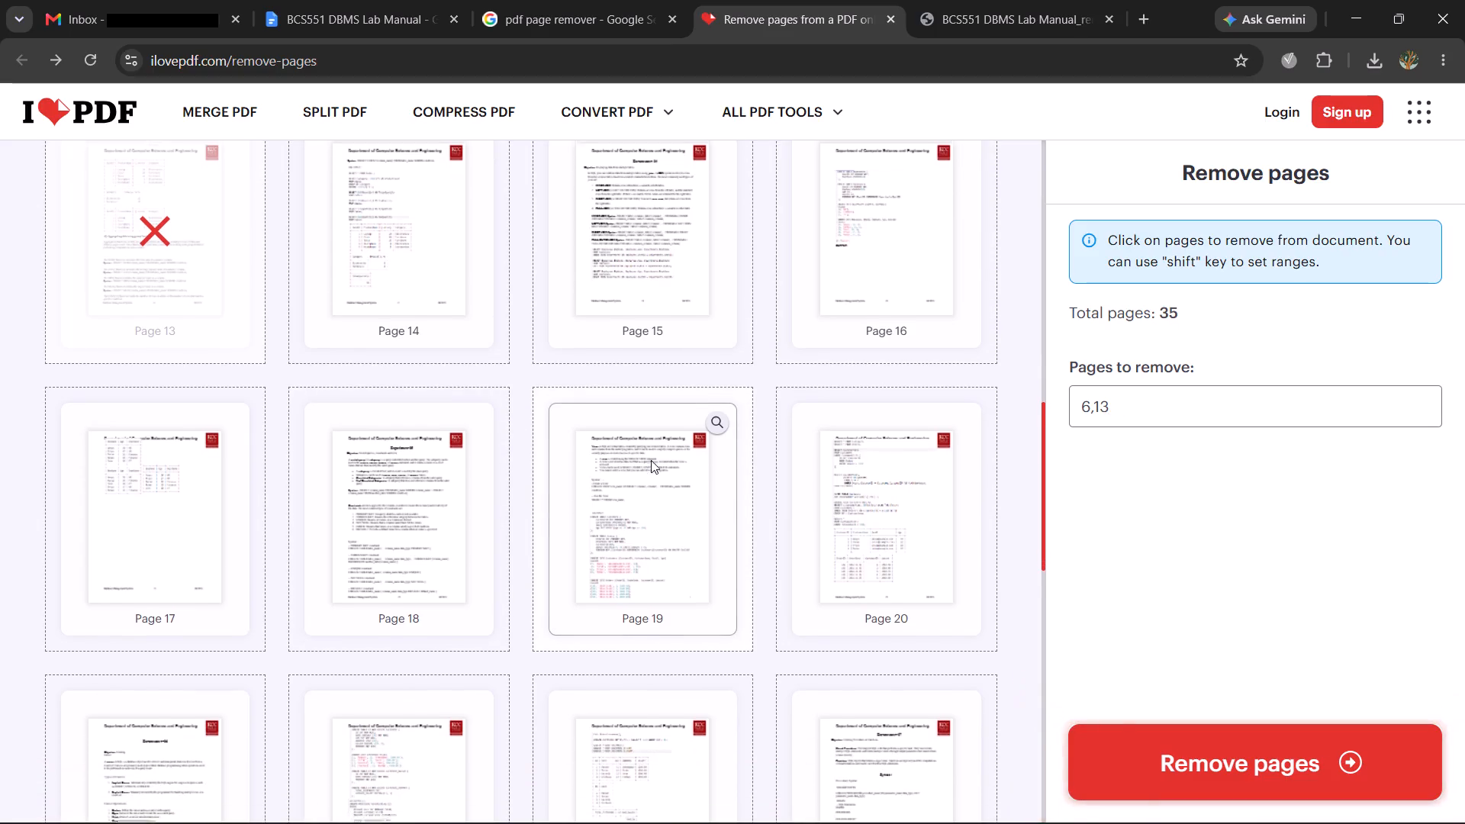
pyautogui.scroll(-1, 651, 460)
pyautogui.click(651, 460)
pyautogui.scroll(-2, 651, 460)
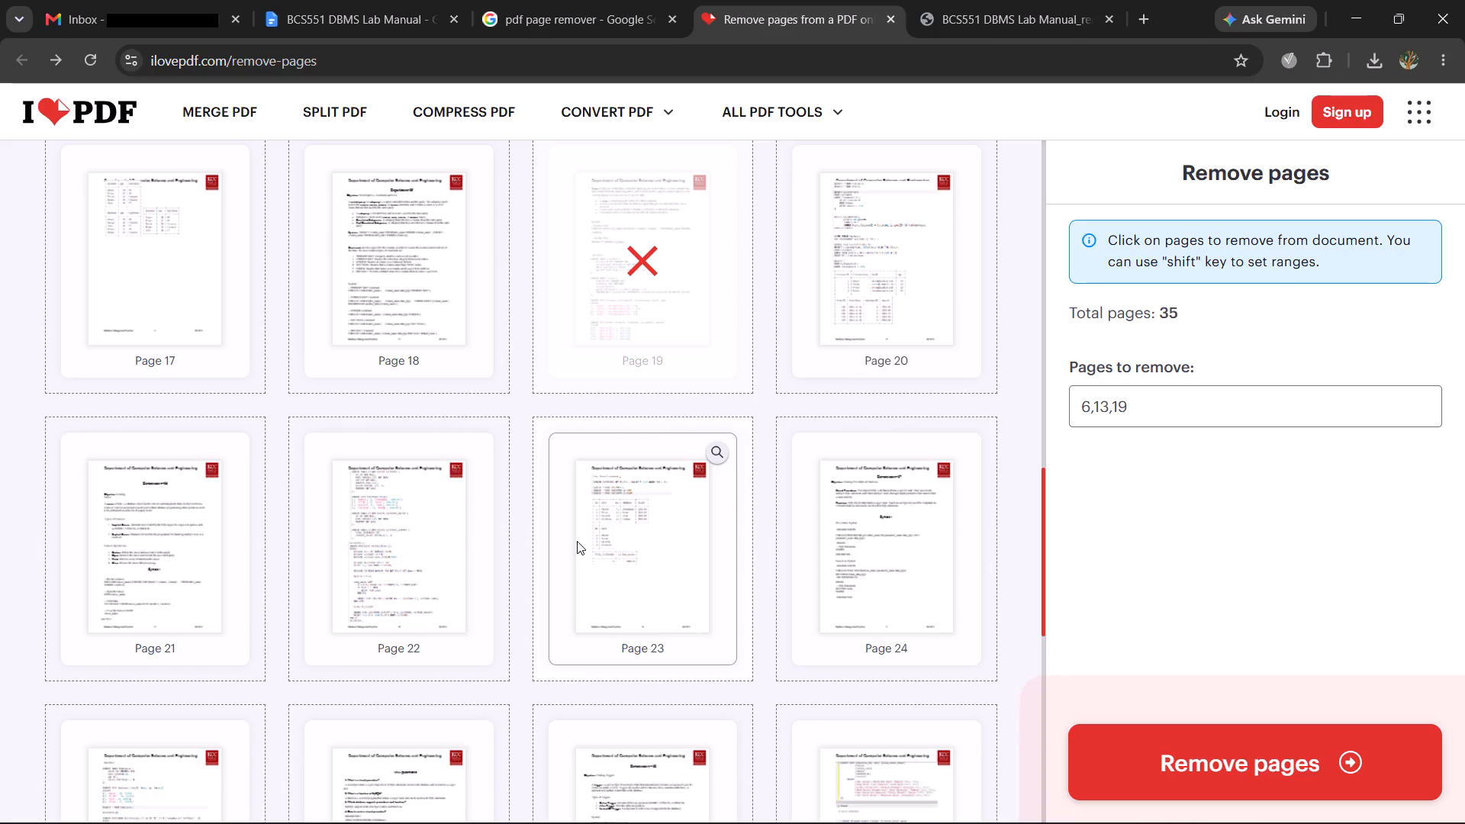
pyautogui.scroll(-1, 577, 541)
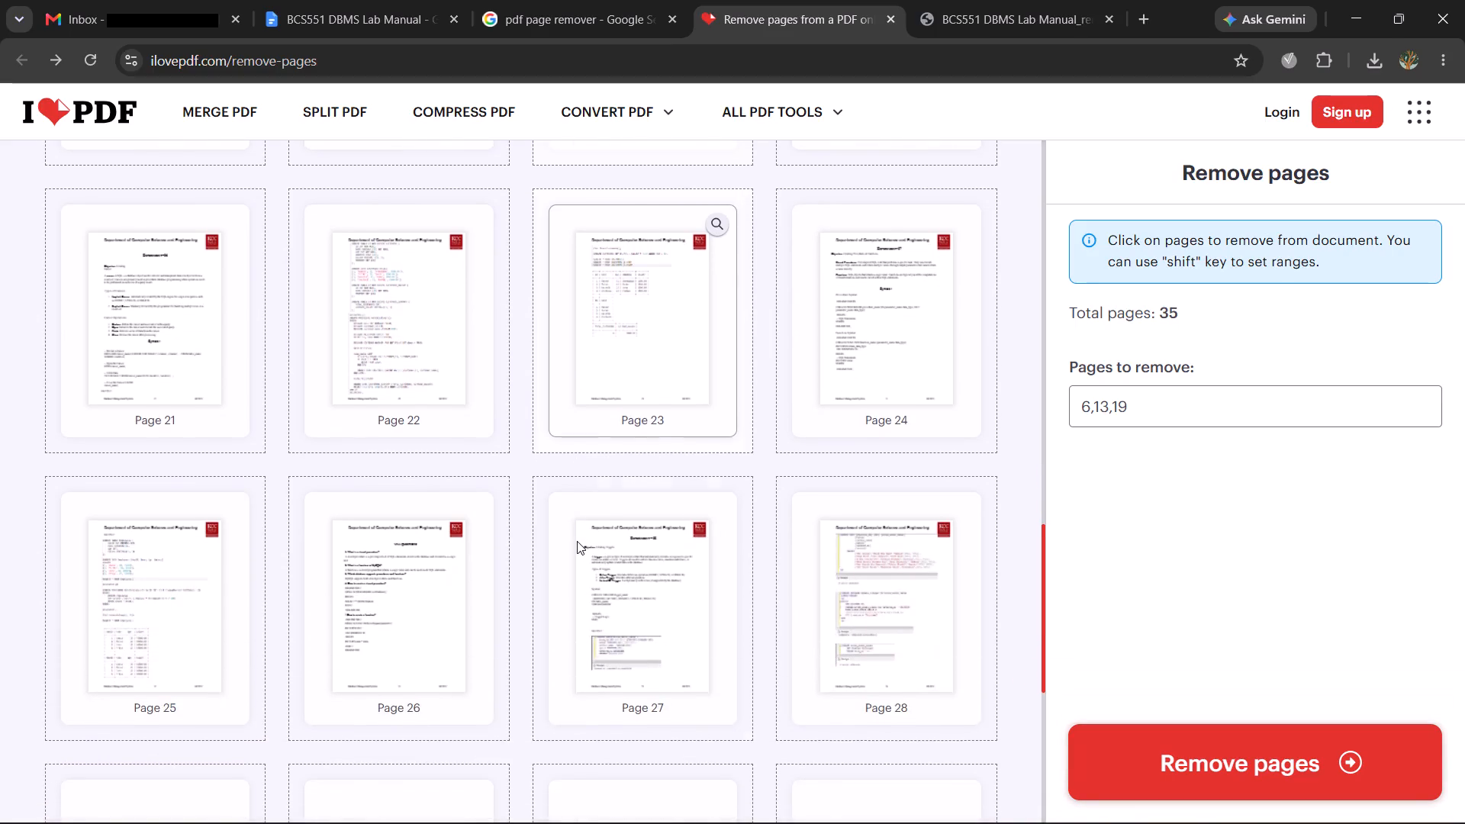
# Preview the viva questions on page 26 at full size and add page 26 to the pages to remove.
pyautogui.scroll(-1, 577, 541)
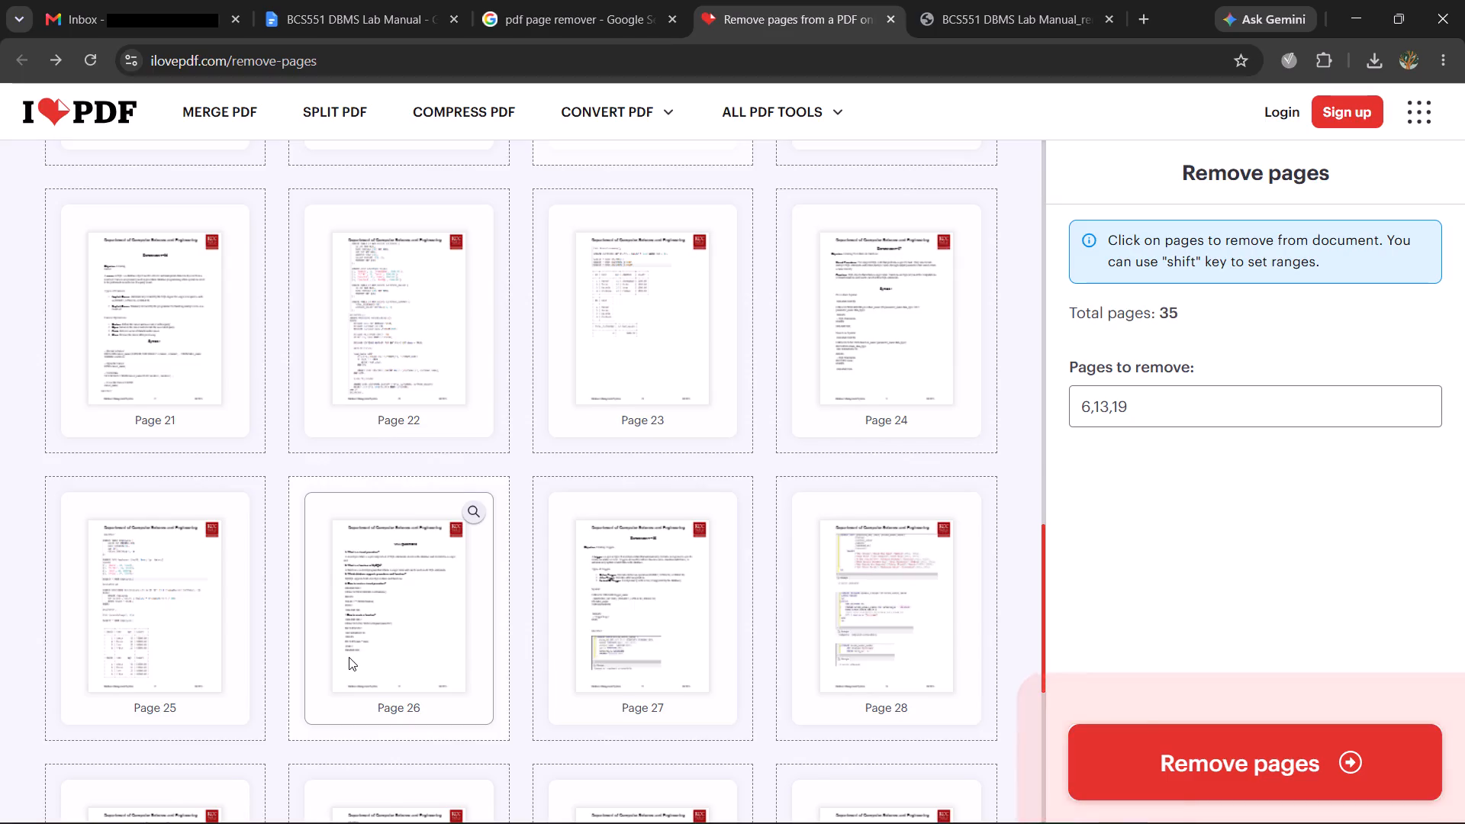
pyautogui.scroll(-1, 349, 657)
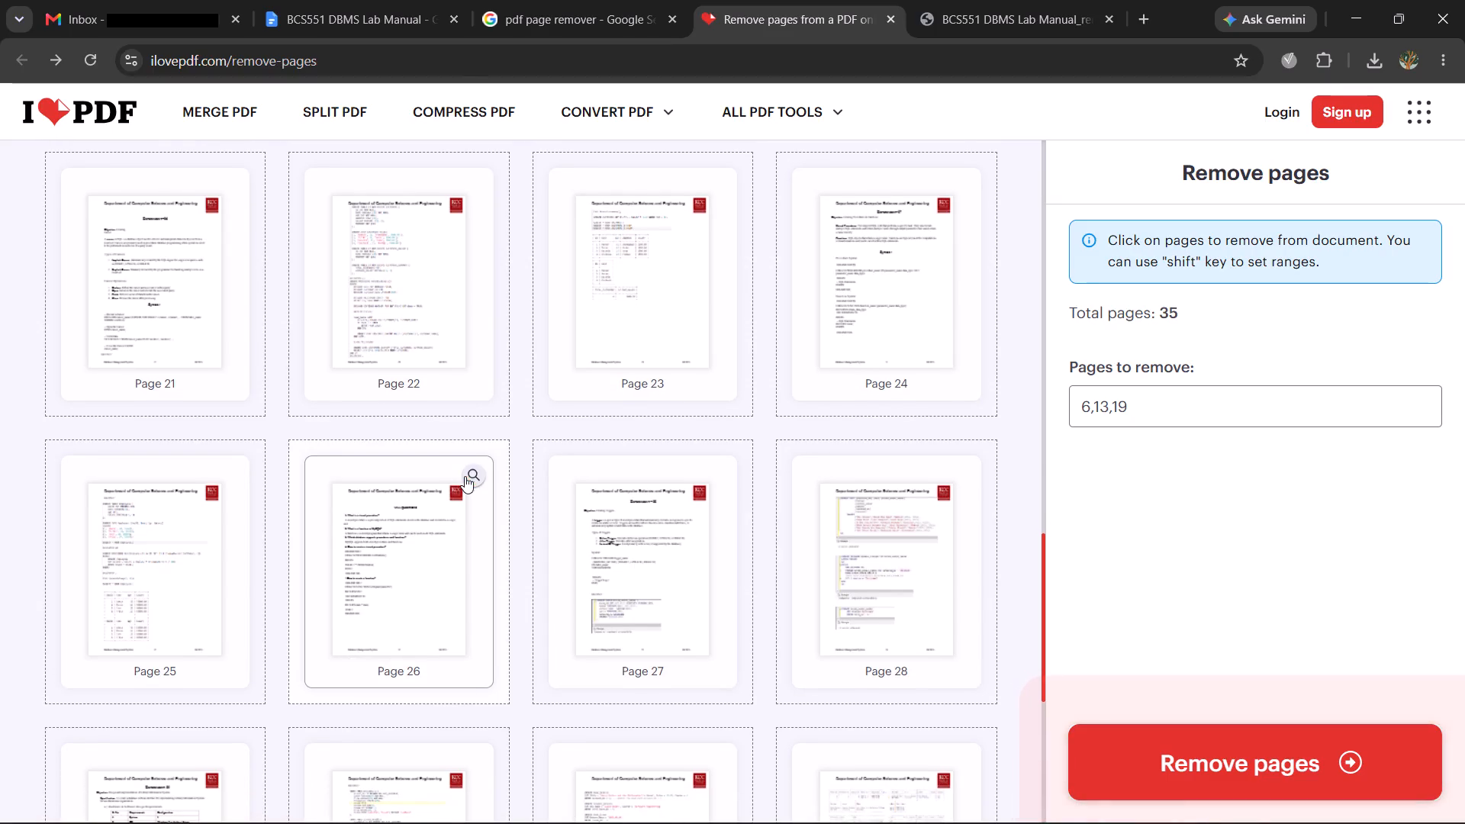
pyautogui.click(465, 476)
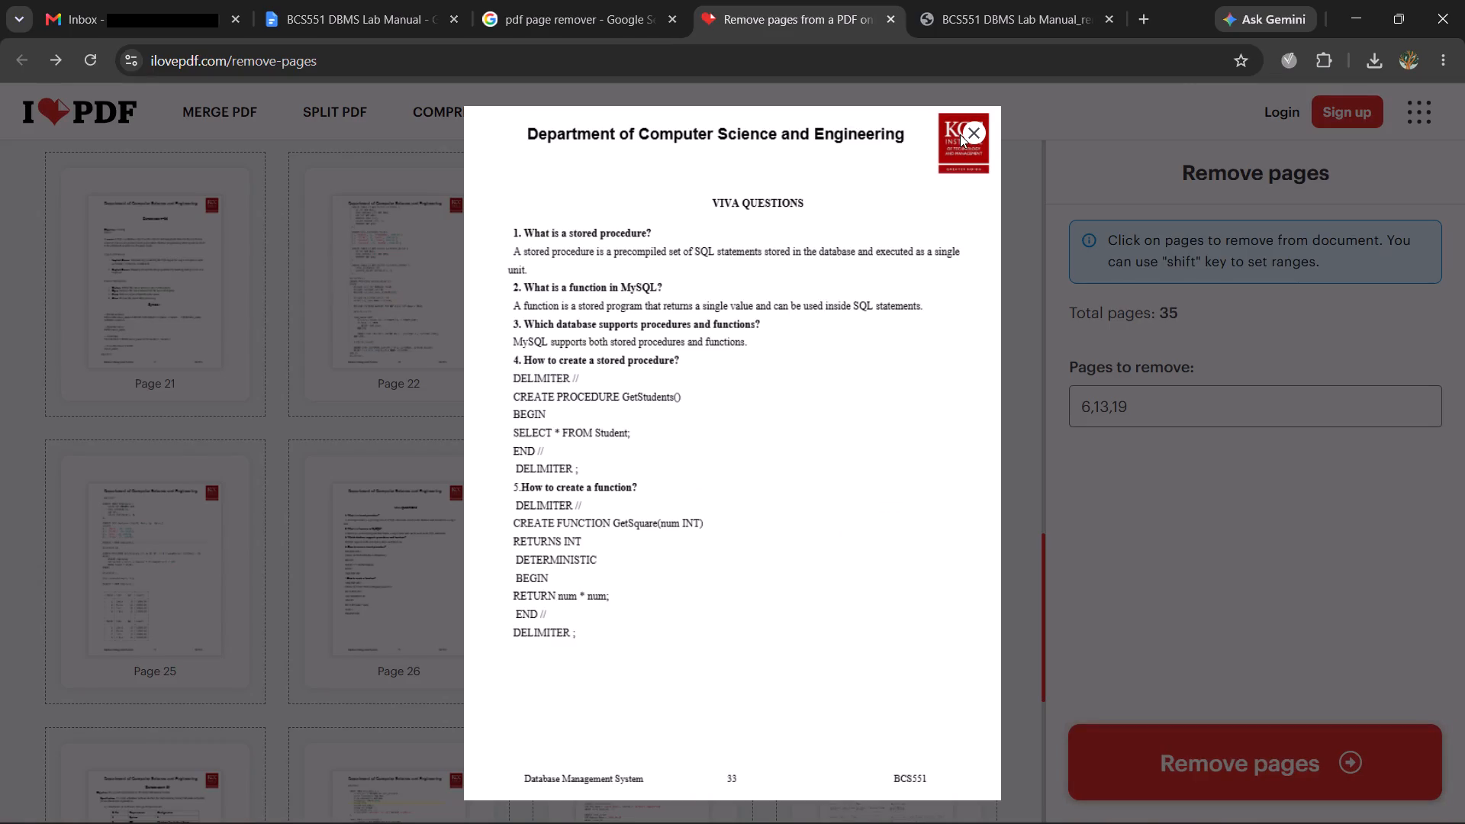
pyautogui.click(960, 134)
pyautogui.click(449, 526)
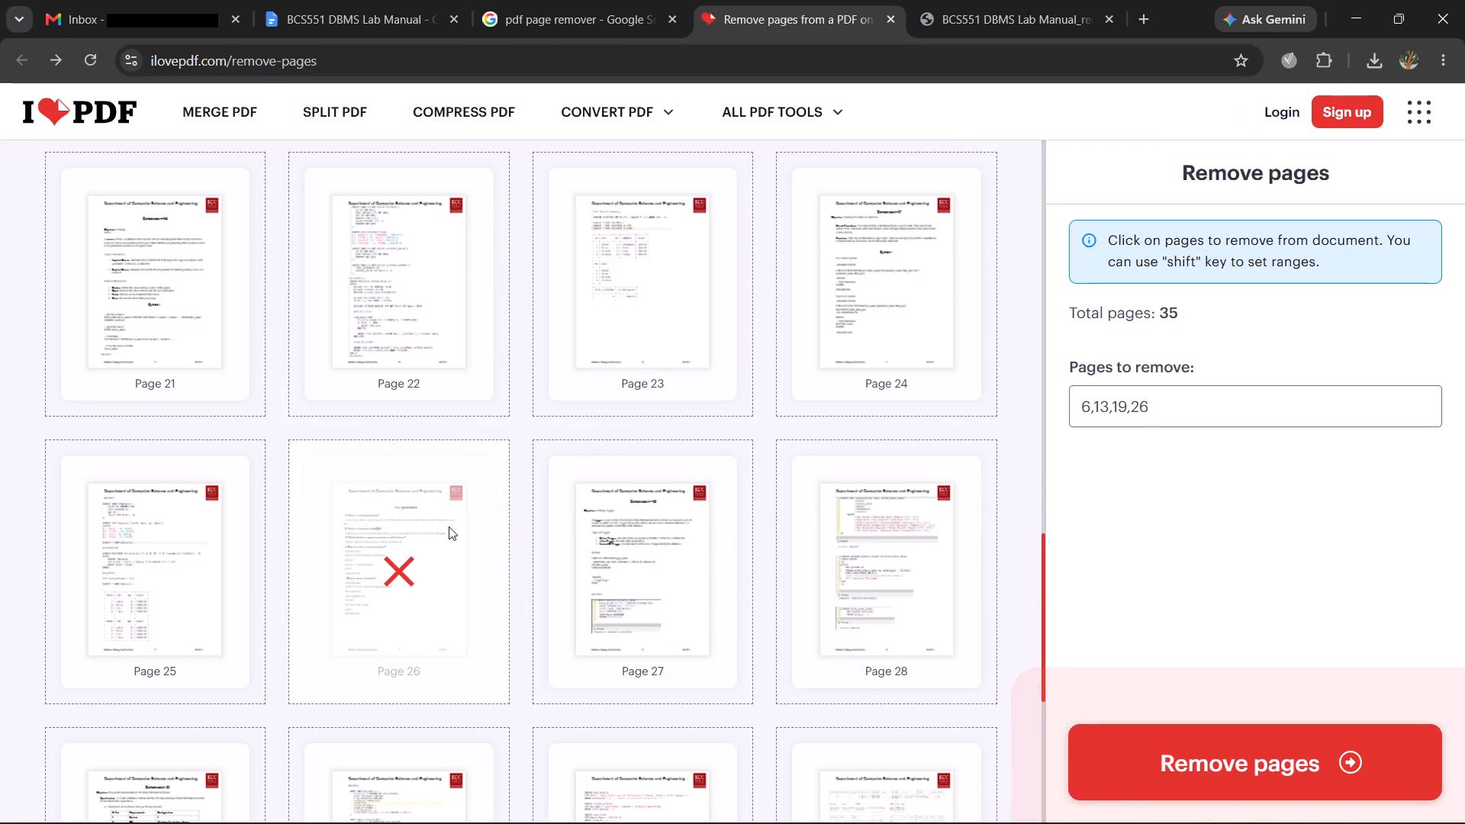
# Add pages 31 and 34 to the pages to remove, keeping pages 27 to 30, 32, 33 and 35 unmarked.
pyautogui.scroll(-1, 780, 569)
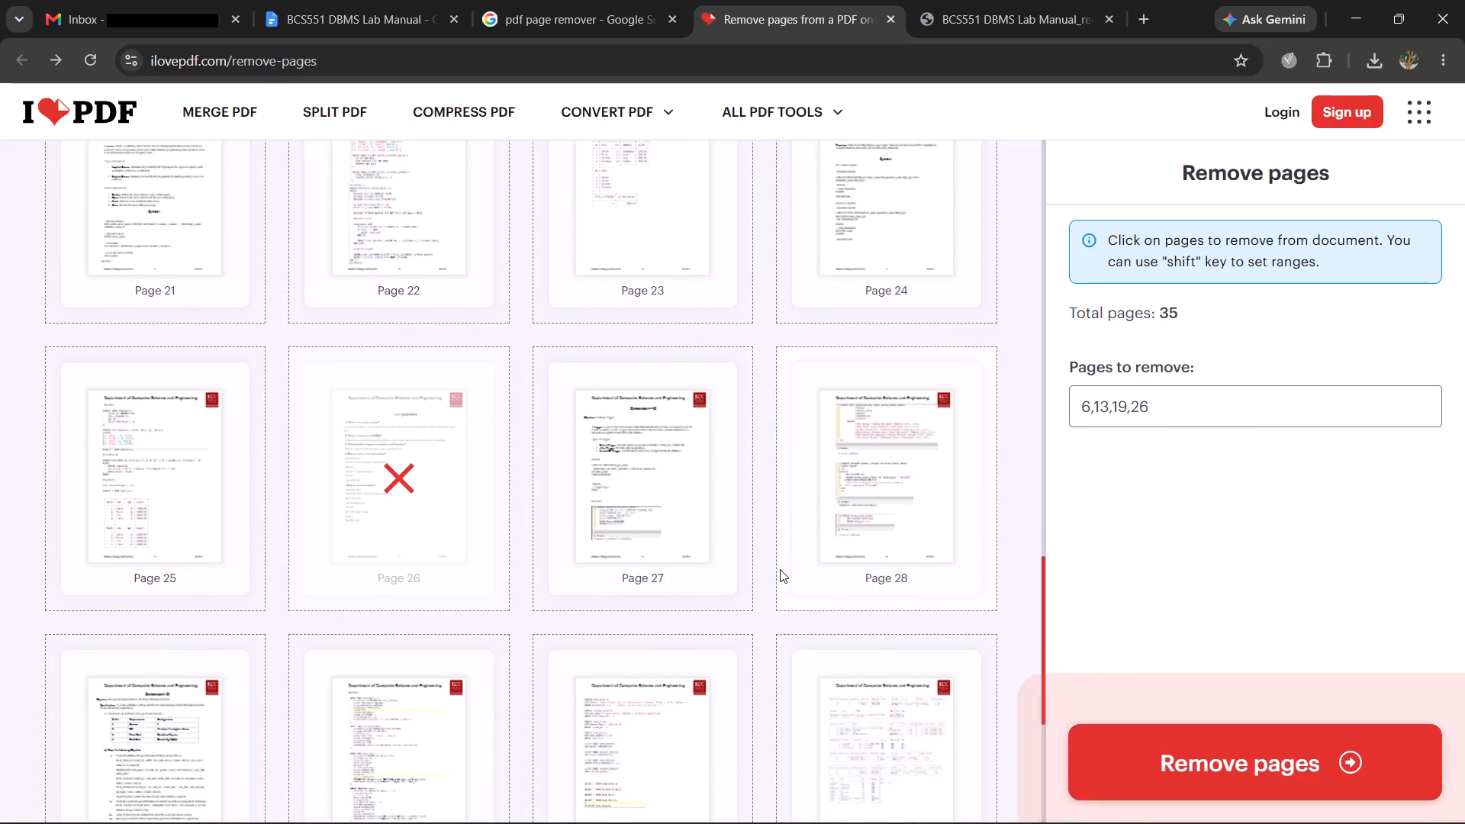
pyautogui.scroll(-1, 780, 569)
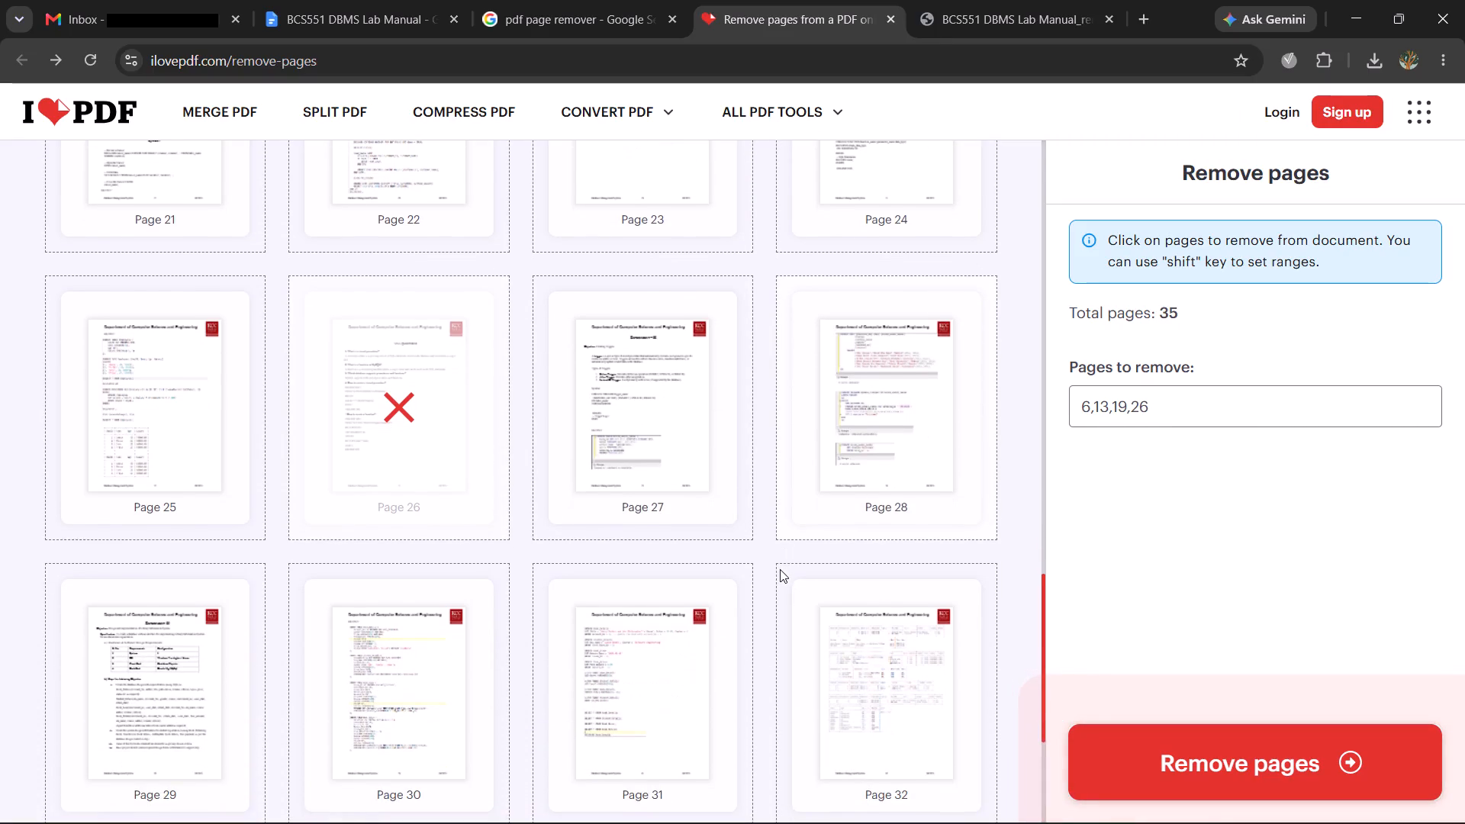
pyautogui.scroll(-1, 780, 569)
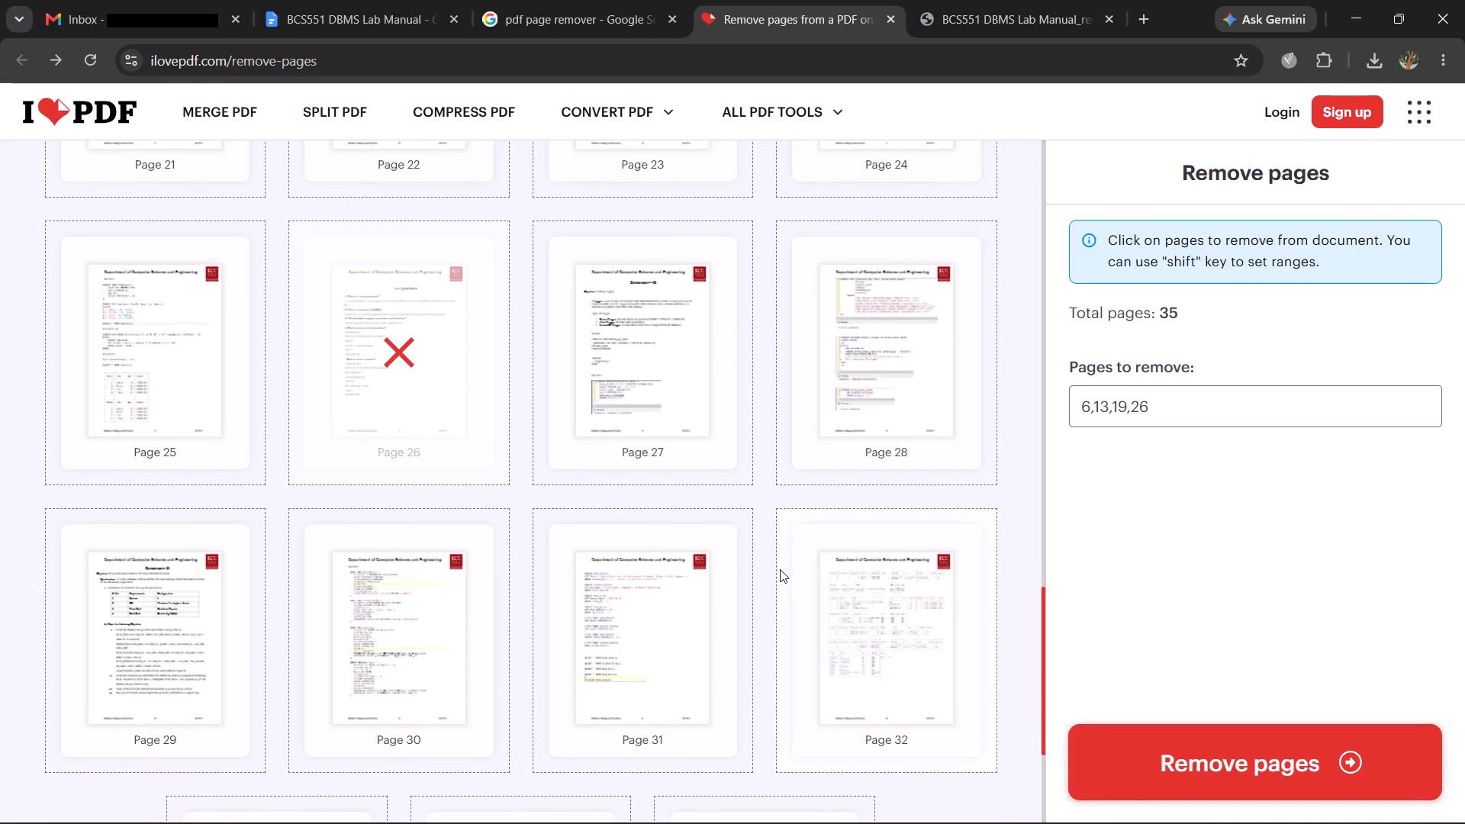
pyautogui.click(636, 625)
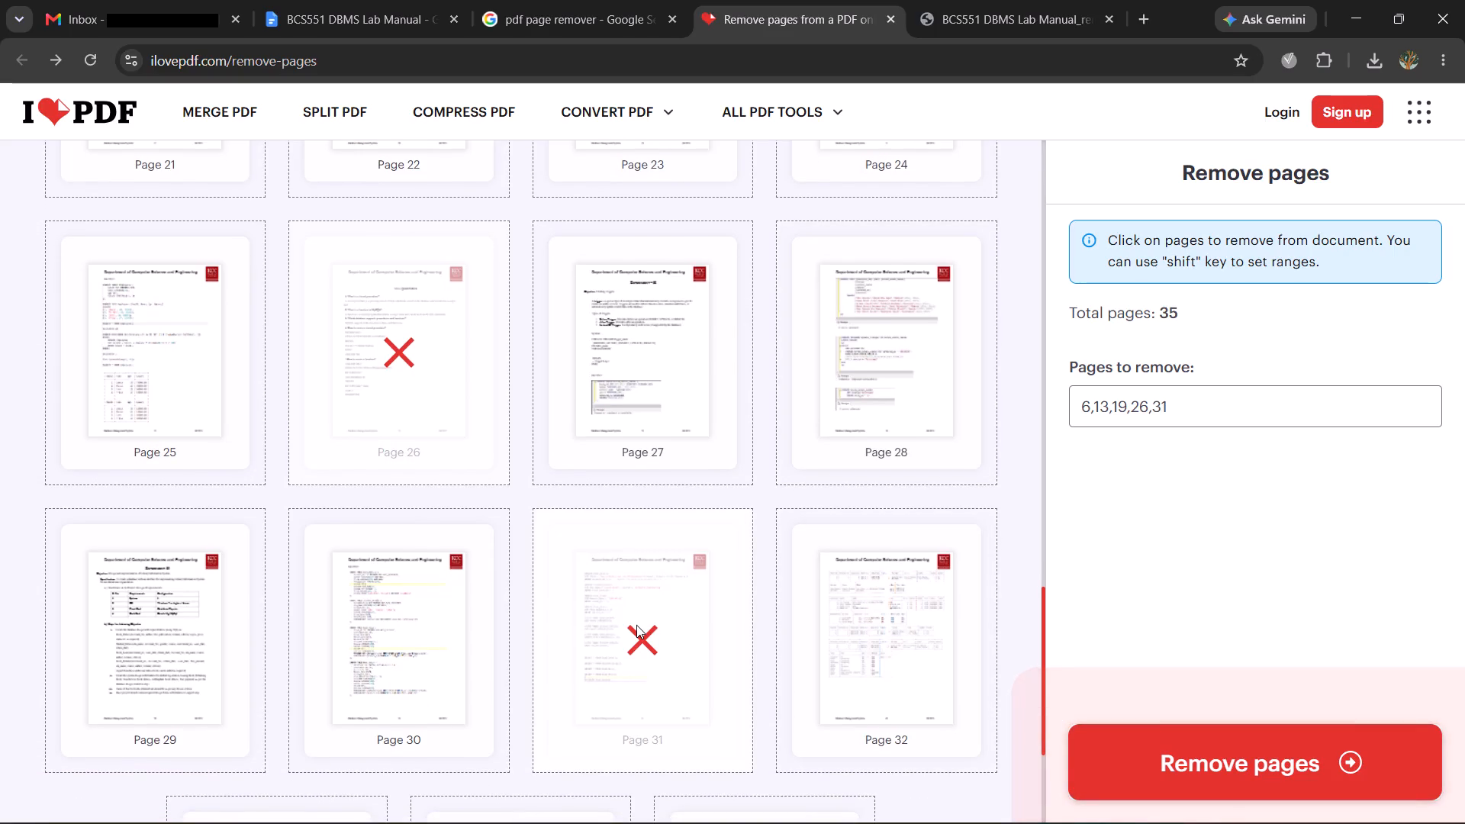
pyautogui.scroll(-2, 636, 625)
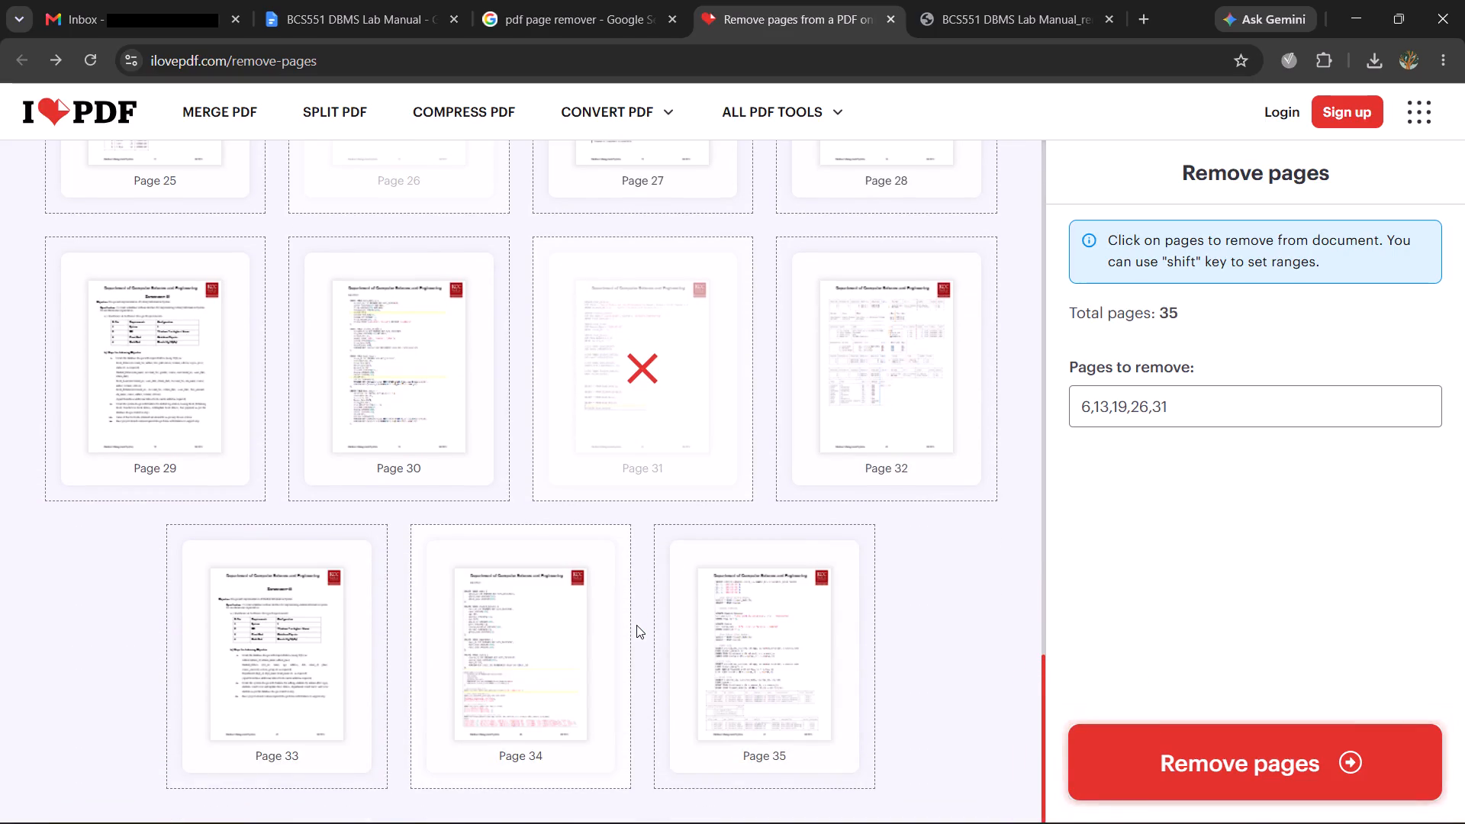
pyautogui.click(550, 637)
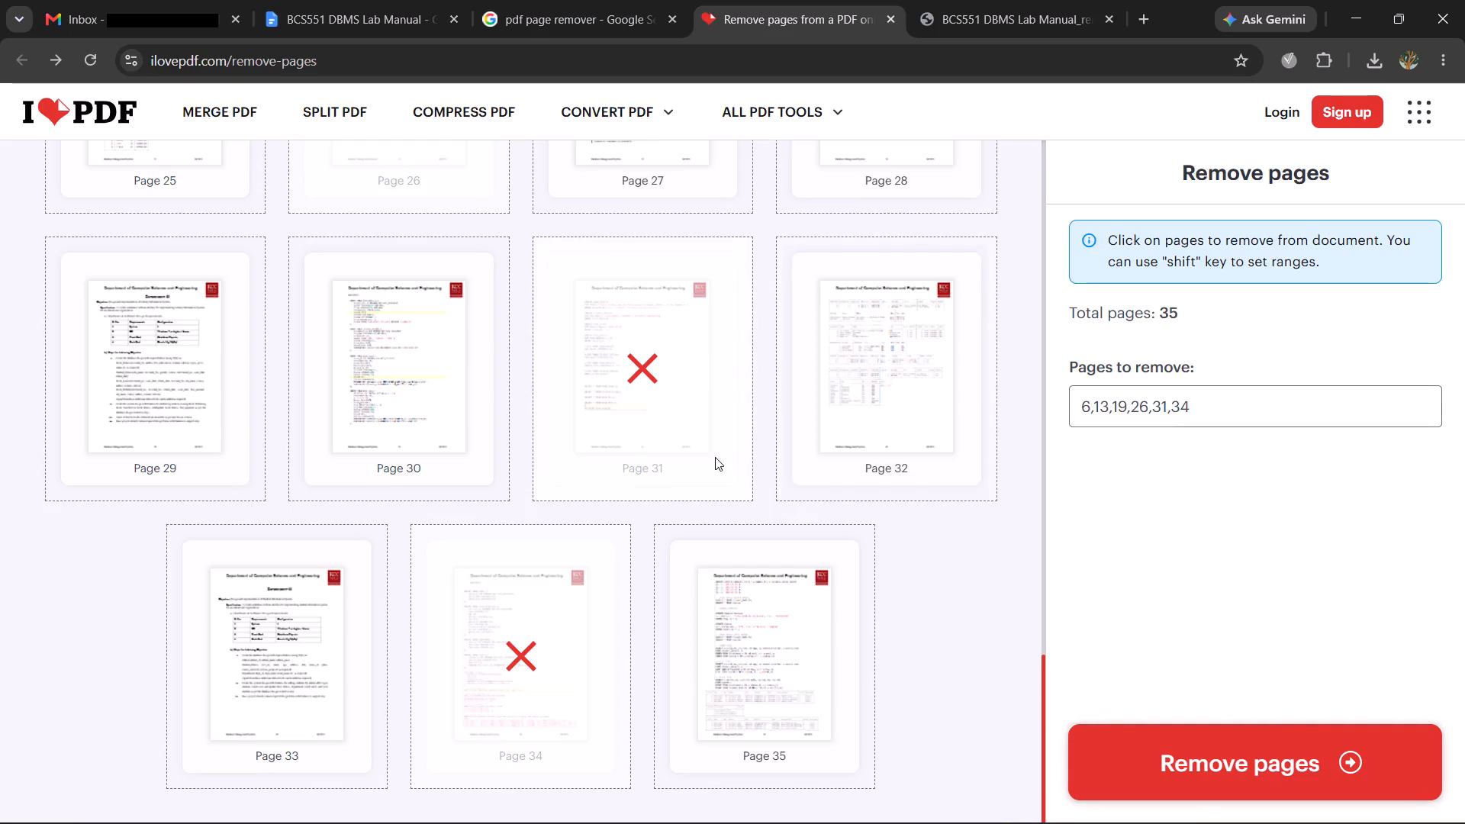
# Return to the start of the document and add page 4 to the pages to remove.
pyautogui.scroll(9, 715, 457)
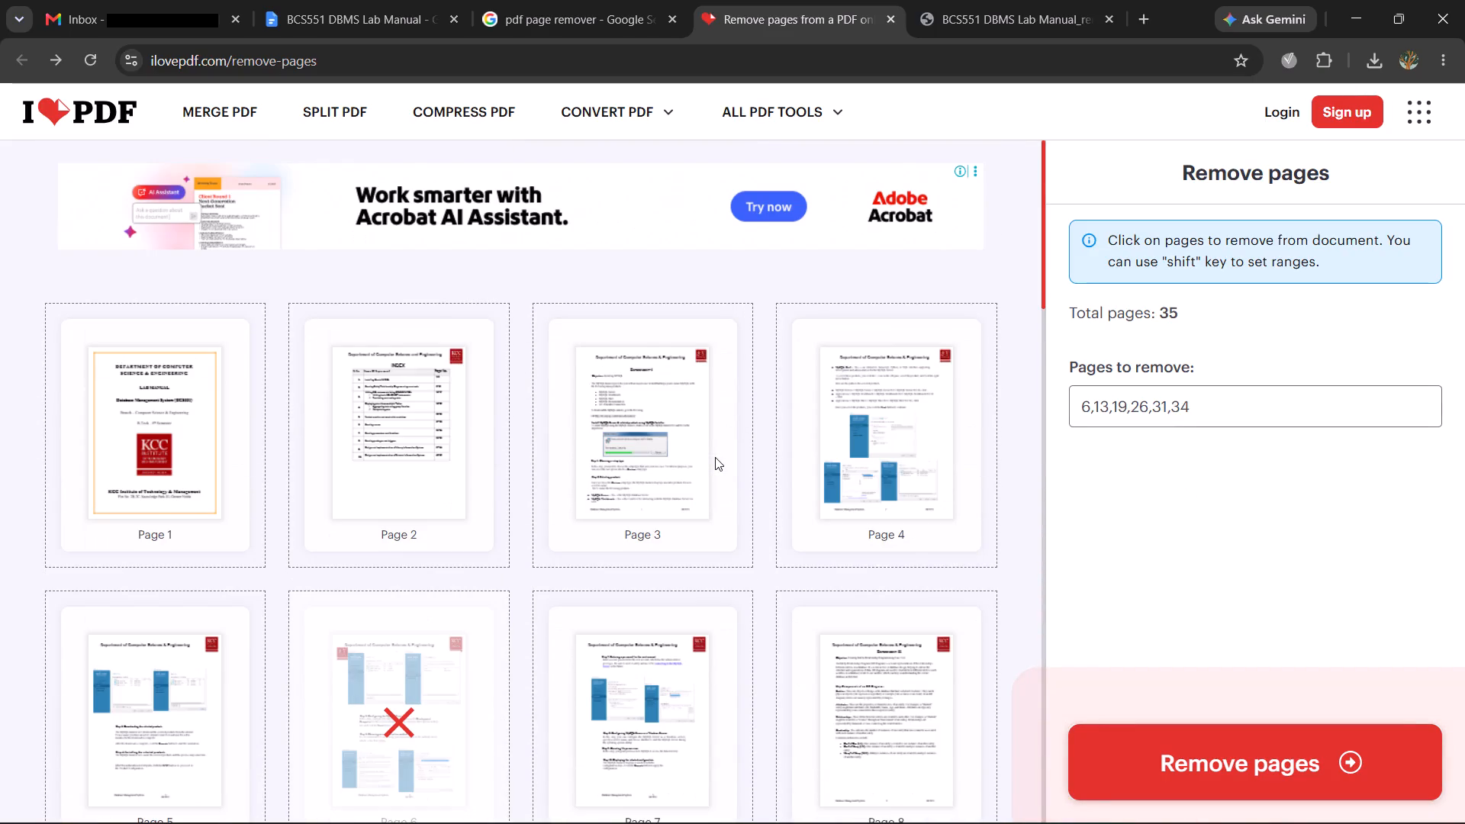
pyautogui.scroll(-3, 715, 457)
pyautogui.scroll(1, 715, 457)
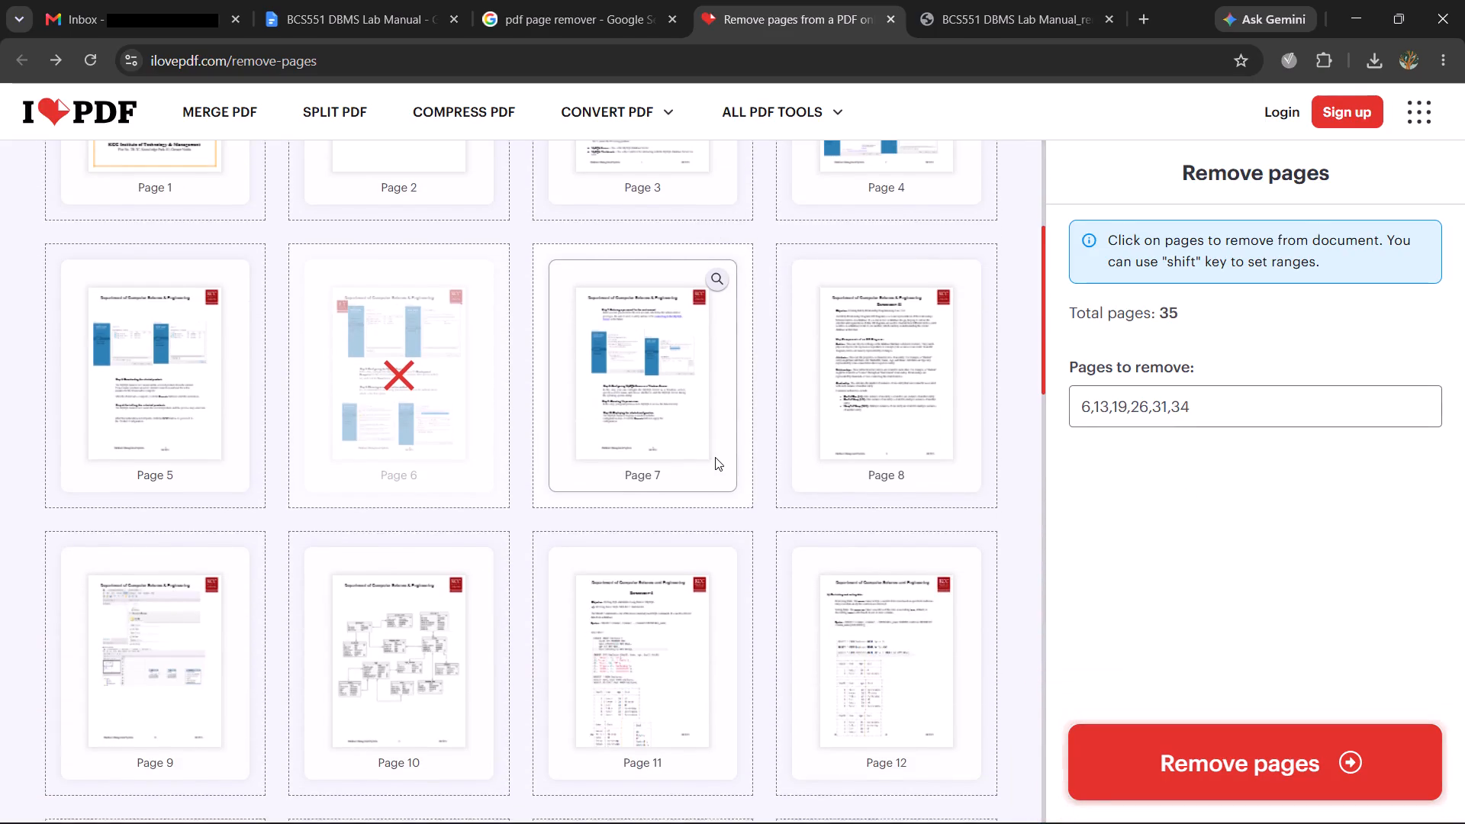
pyautogui.scroll(1, 715, 457)
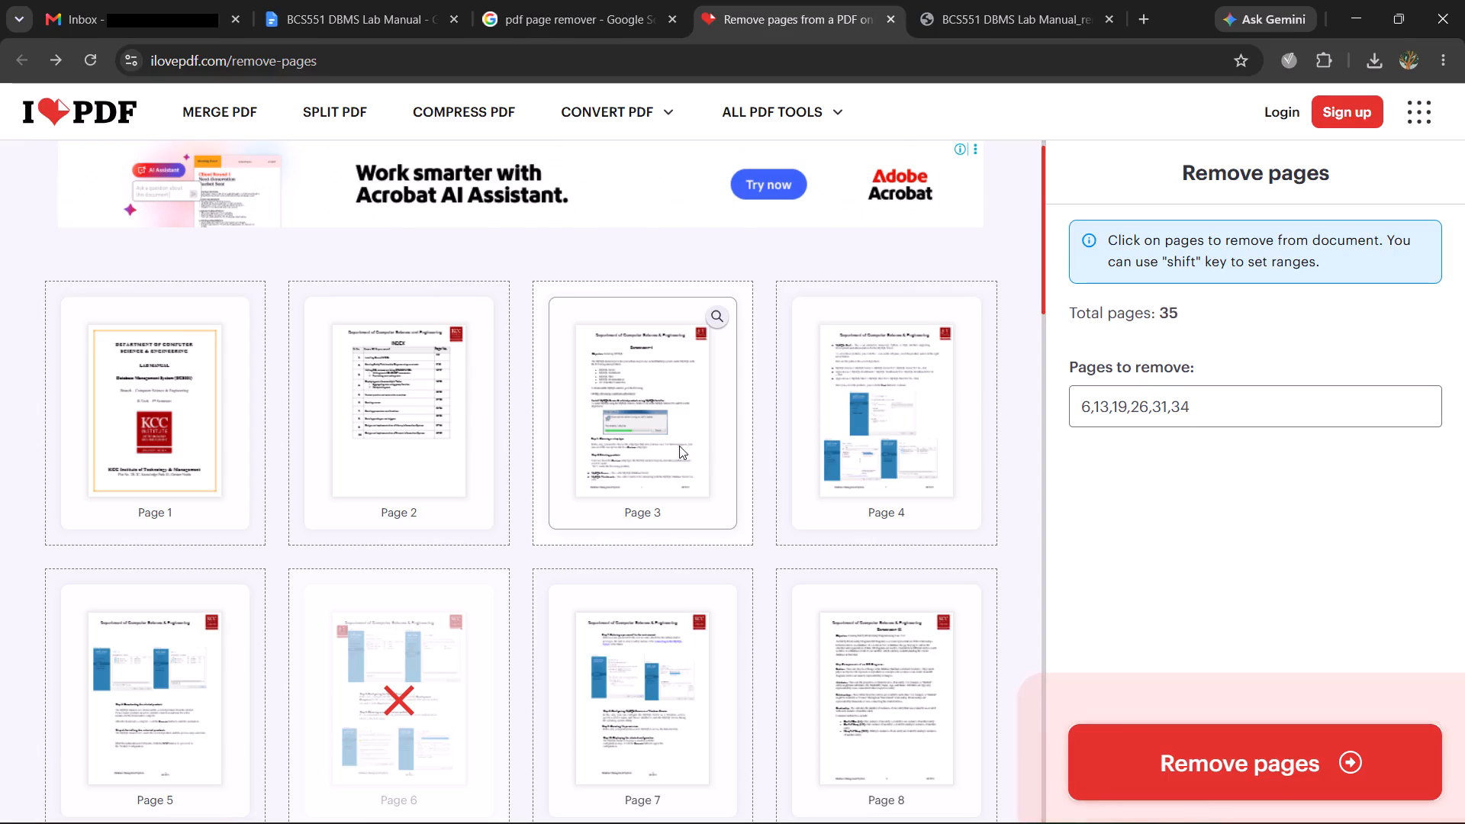
pyautogui.click(896, 388)
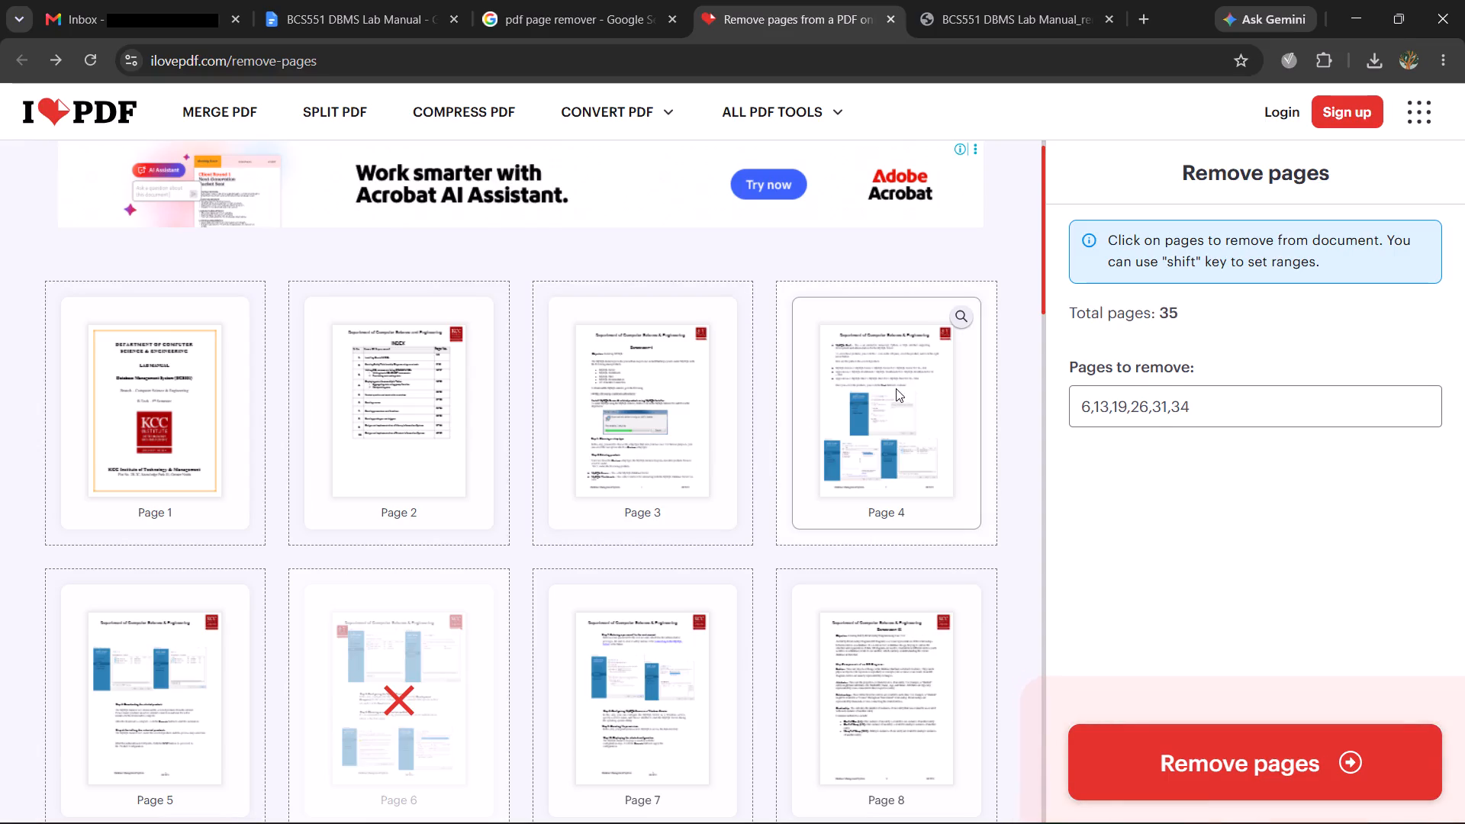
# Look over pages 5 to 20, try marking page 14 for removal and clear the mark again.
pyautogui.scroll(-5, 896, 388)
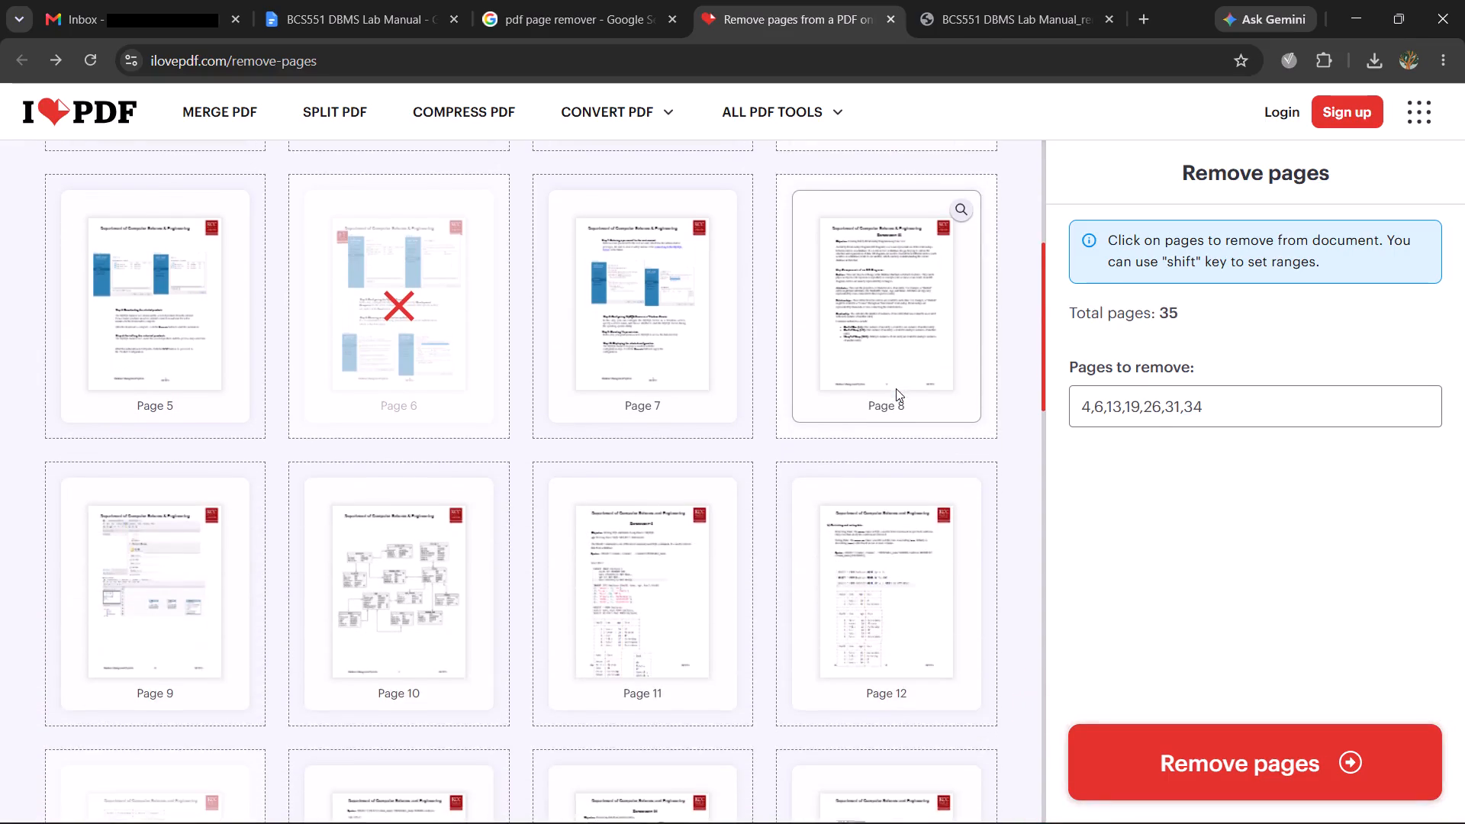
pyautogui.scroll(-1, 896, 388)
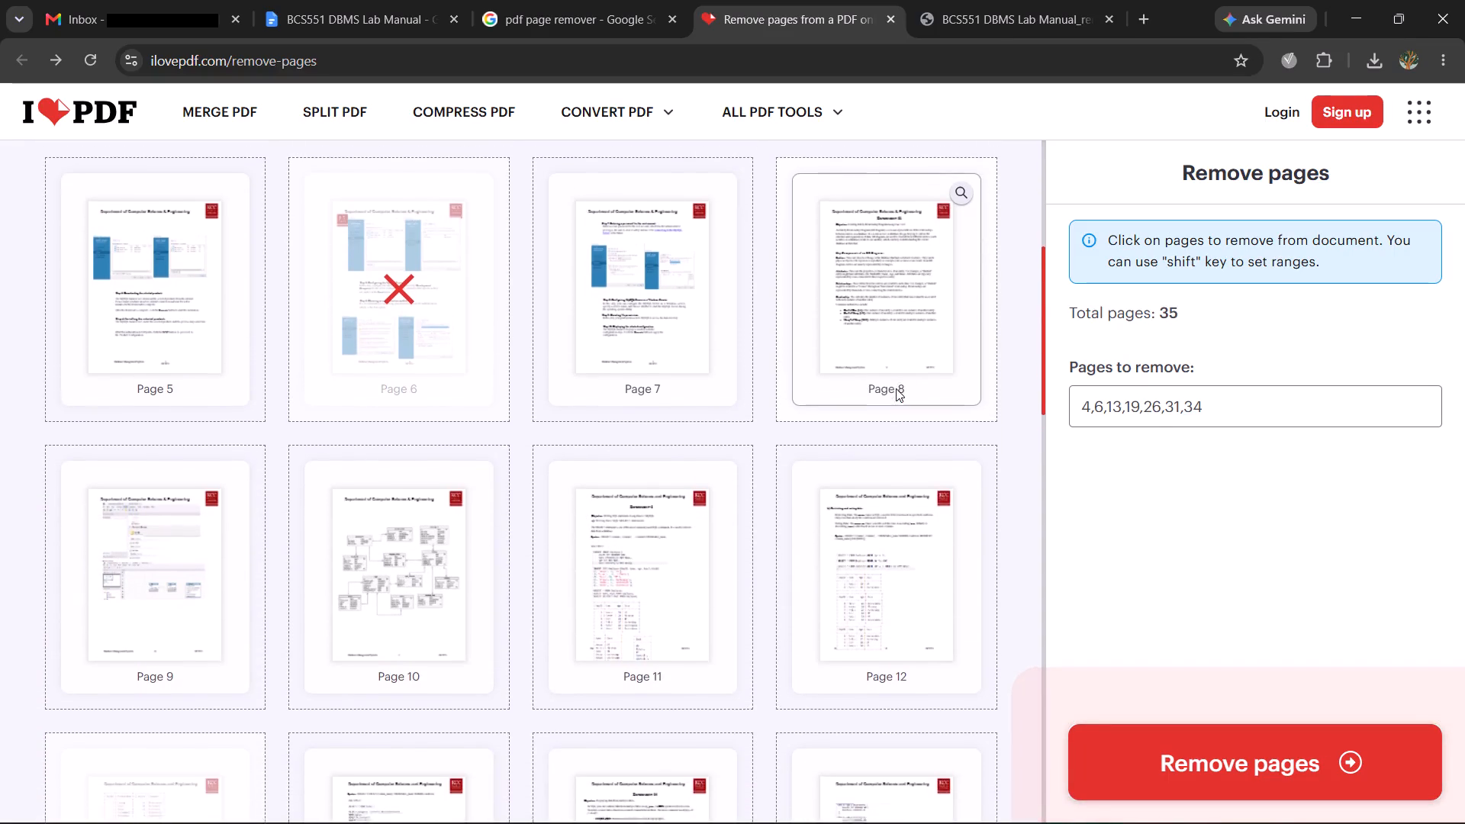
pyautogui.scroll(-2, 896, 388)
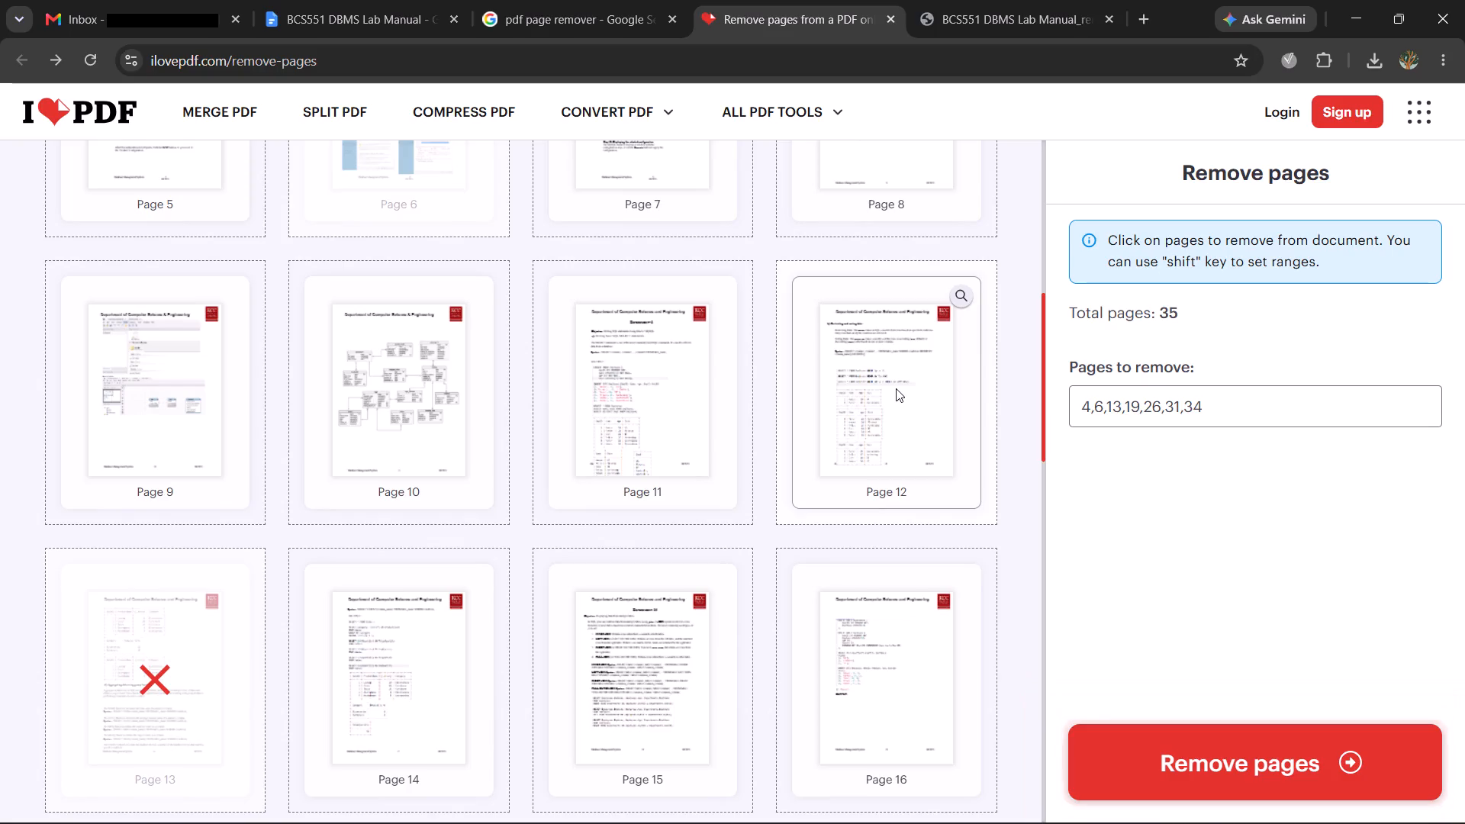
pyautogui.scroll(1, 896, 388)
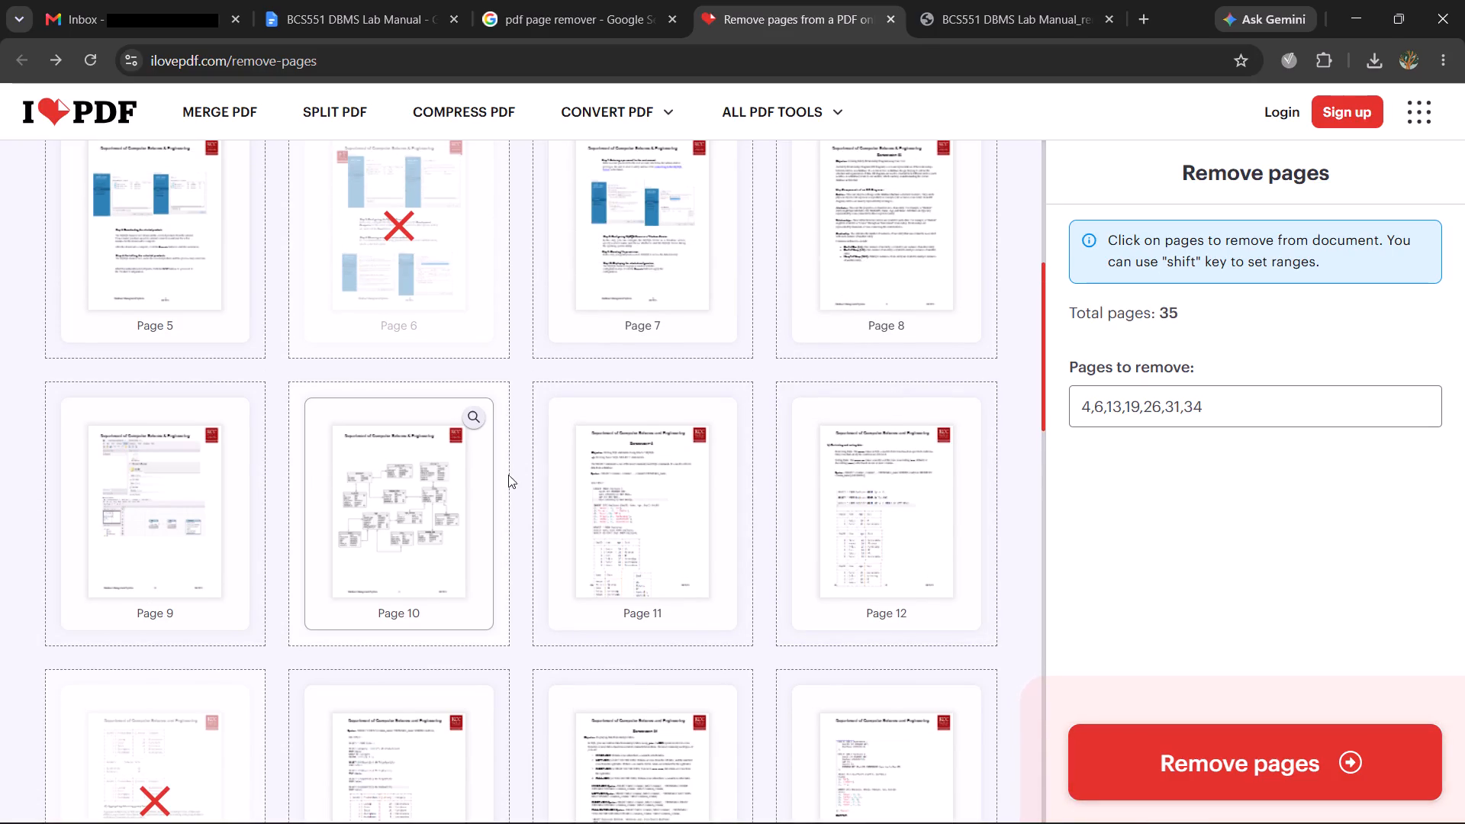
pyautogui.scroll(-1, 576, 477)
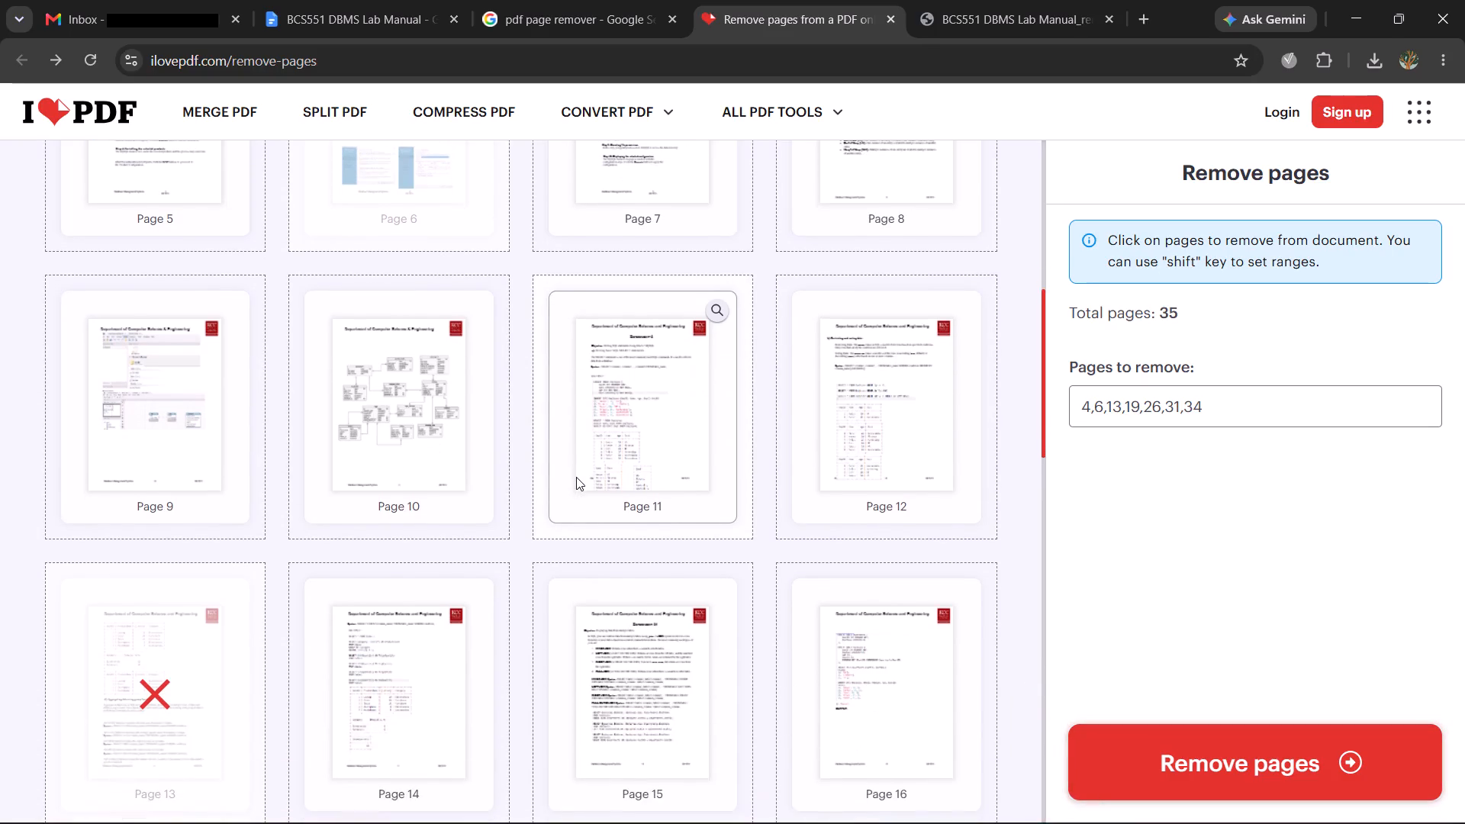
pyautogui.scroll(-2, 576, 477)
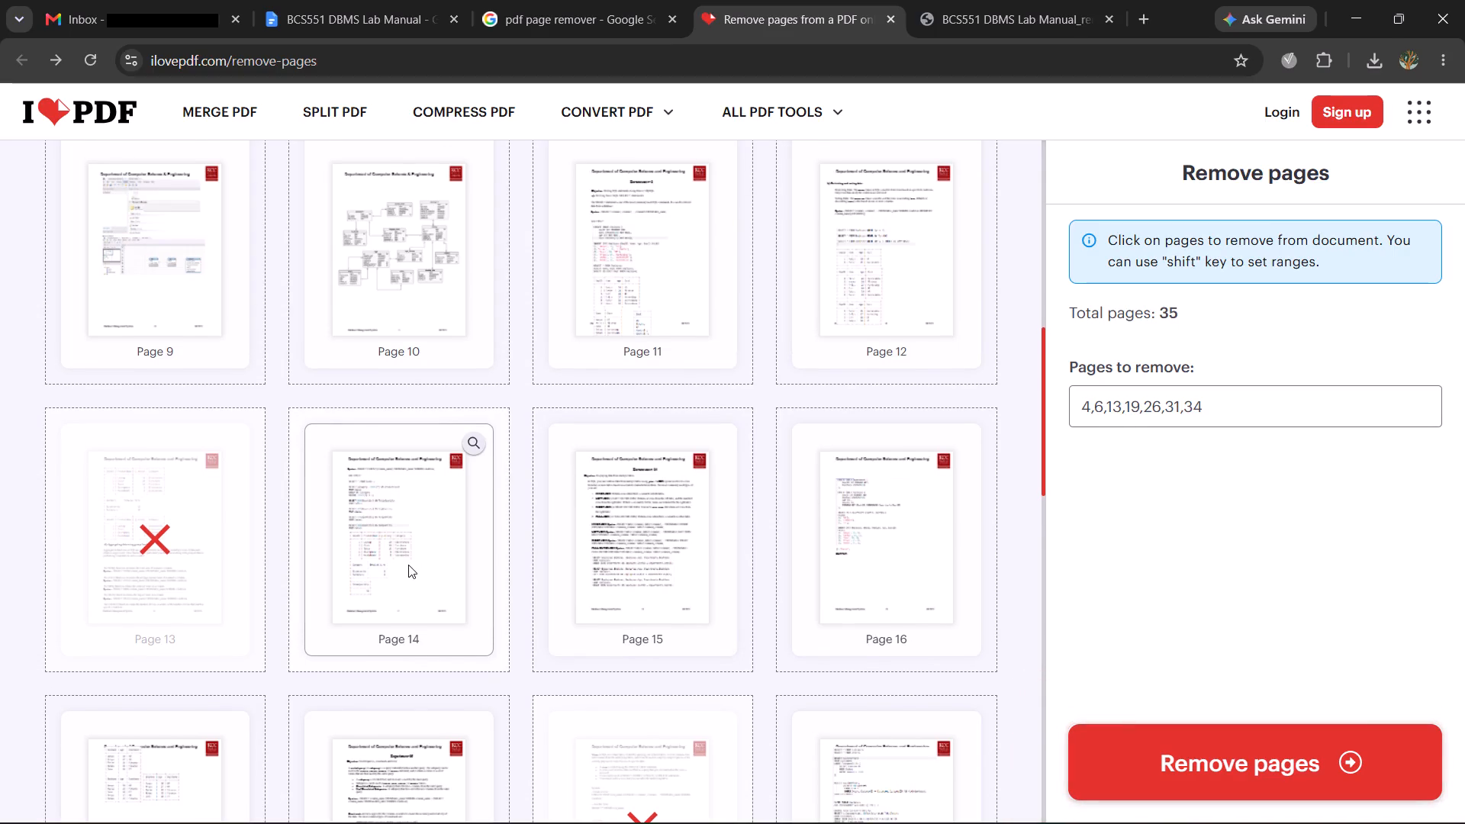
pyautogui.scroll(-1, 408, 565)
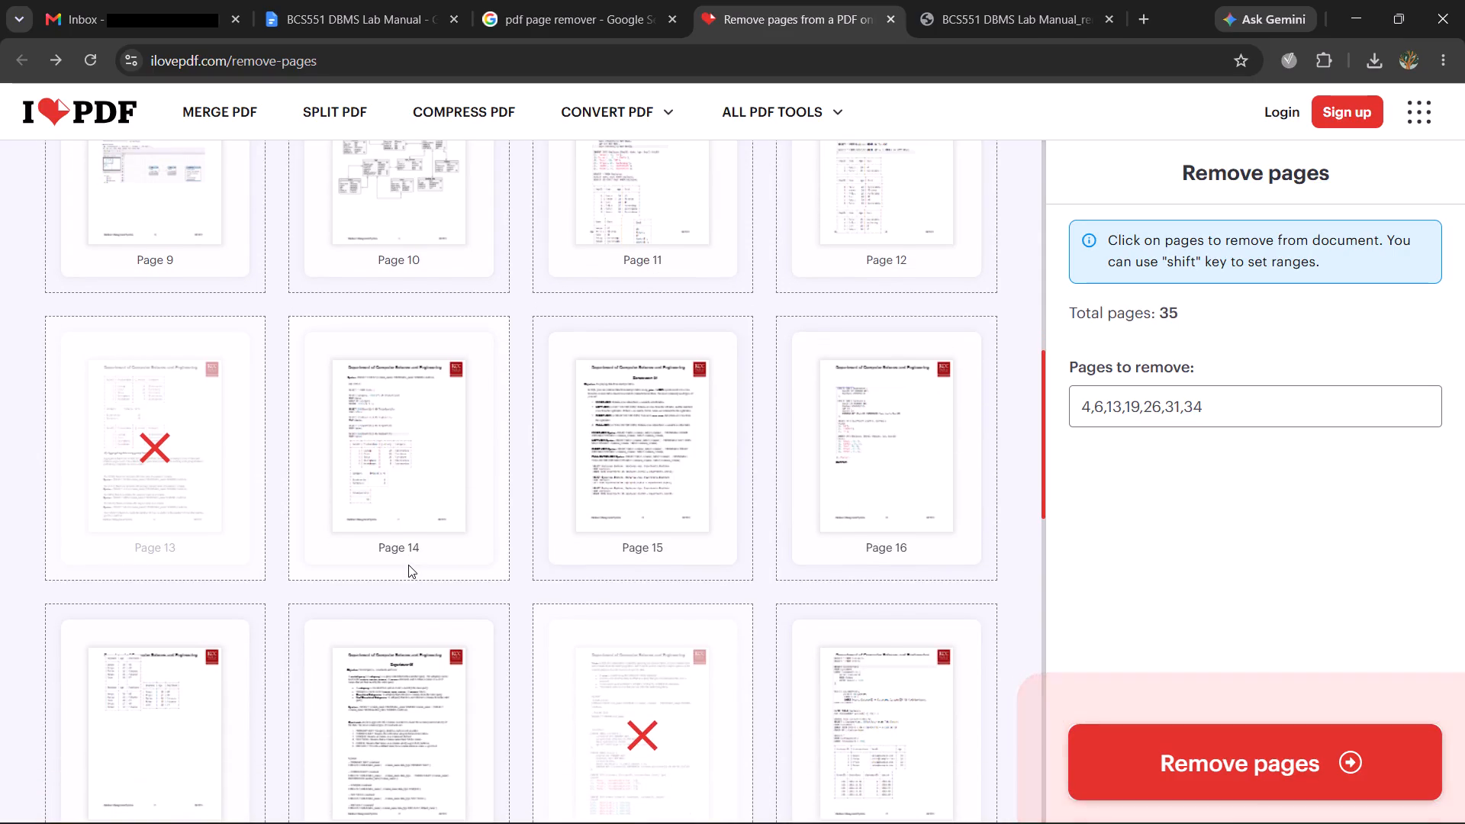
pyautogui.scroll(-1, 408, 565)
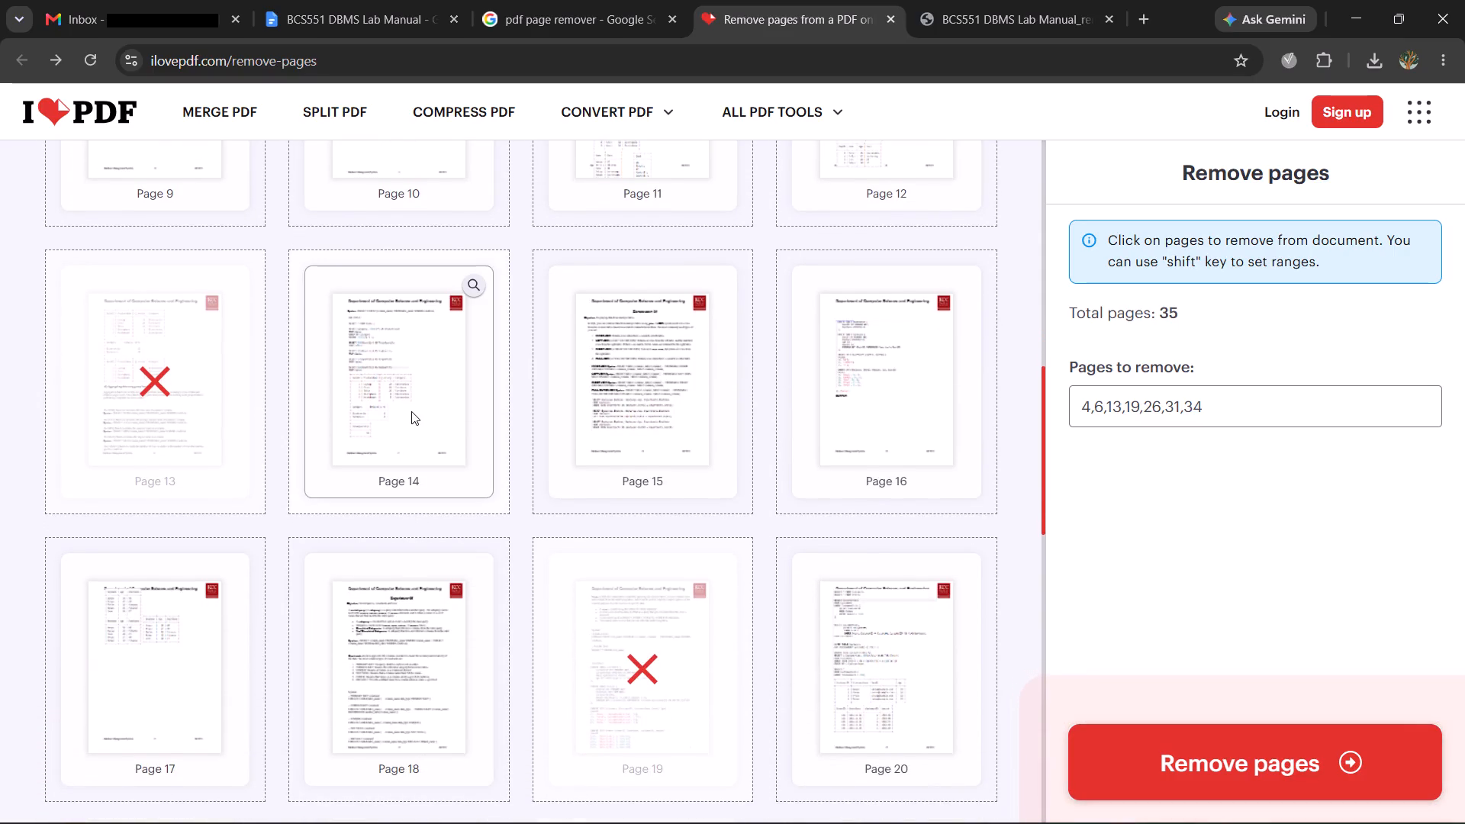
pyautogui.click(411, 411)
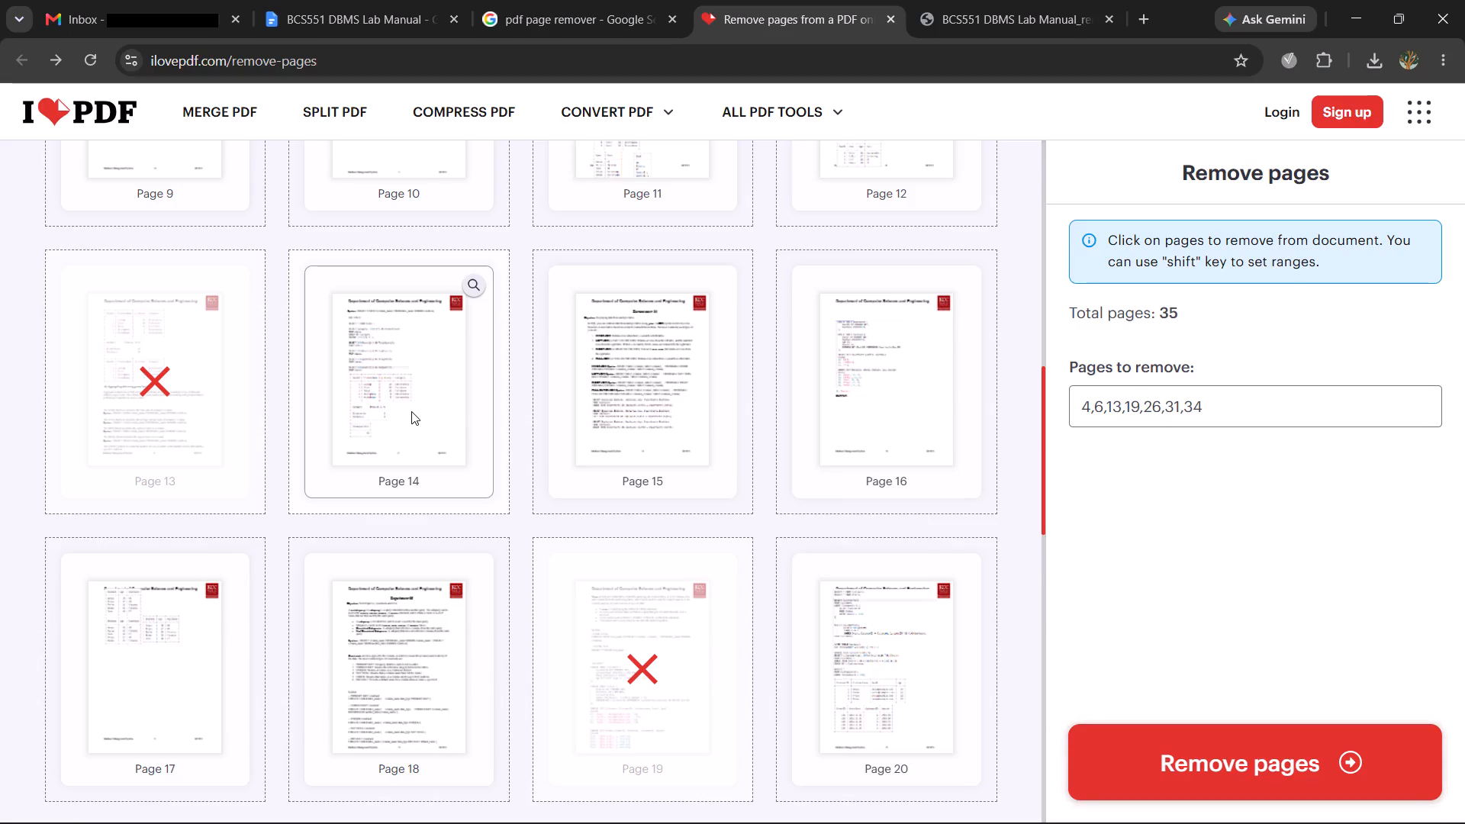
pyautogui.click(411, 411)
# Review the marked and unmarked pages from page 9 through to page 35.
pyautogui.scroll(3, 411, 411)
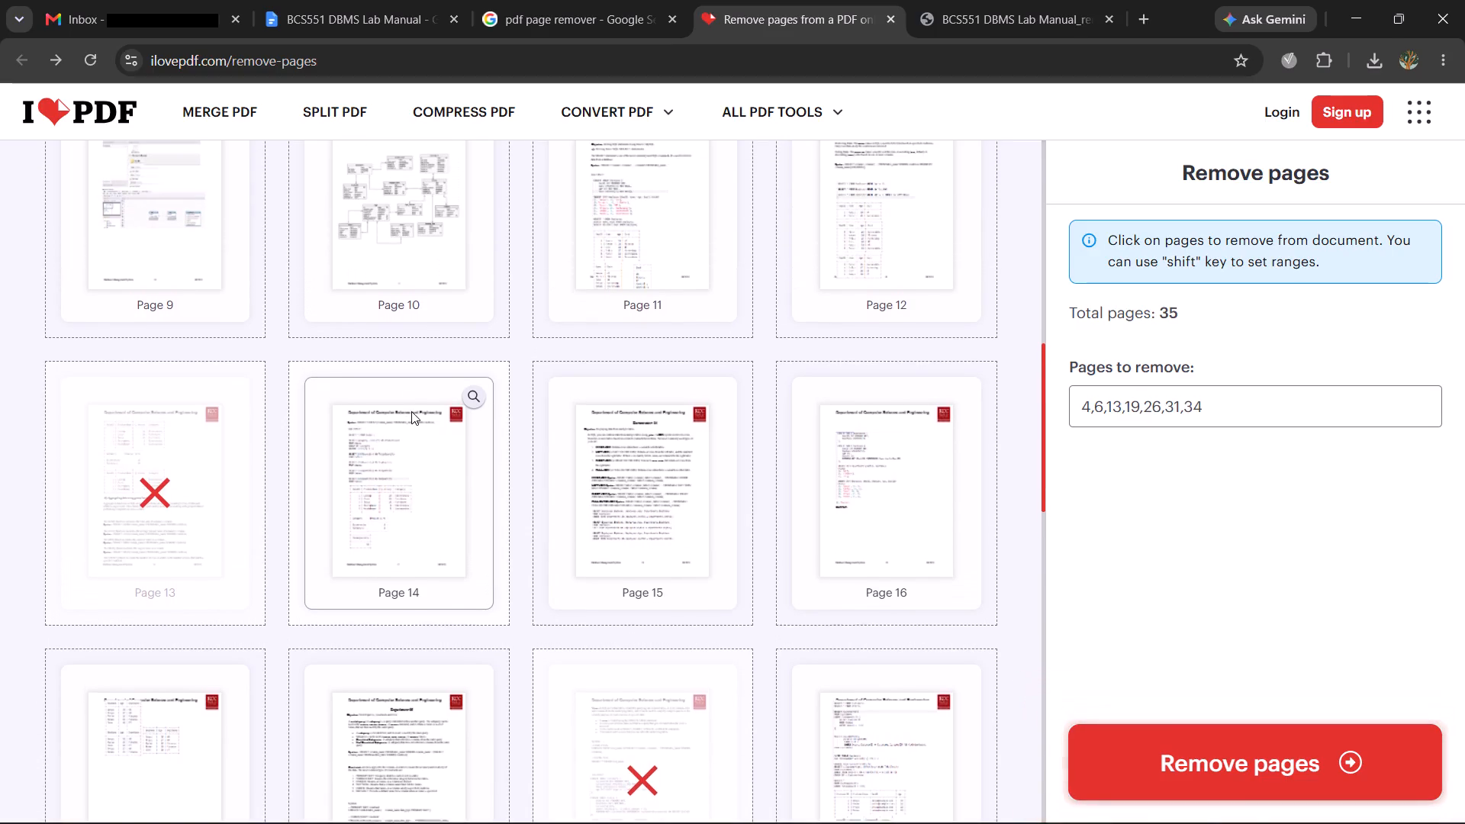
pyautogui.scroll(1, 411, 411)
pyautogui.scroll(1, 454, 523)
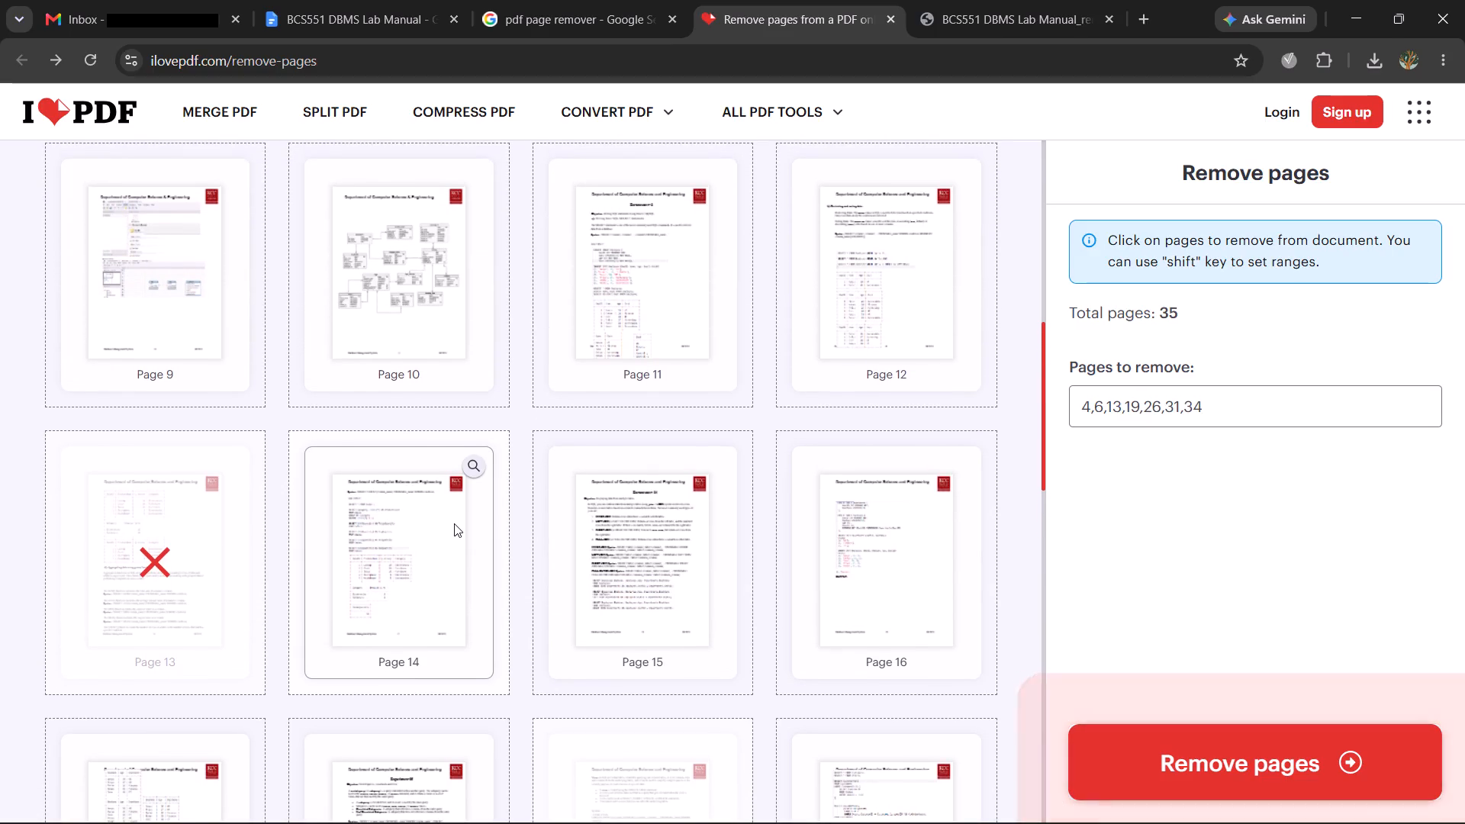
pyautogui.scroll(1, 454, 523)
pyautogui.scroll(-1, 454, 523)
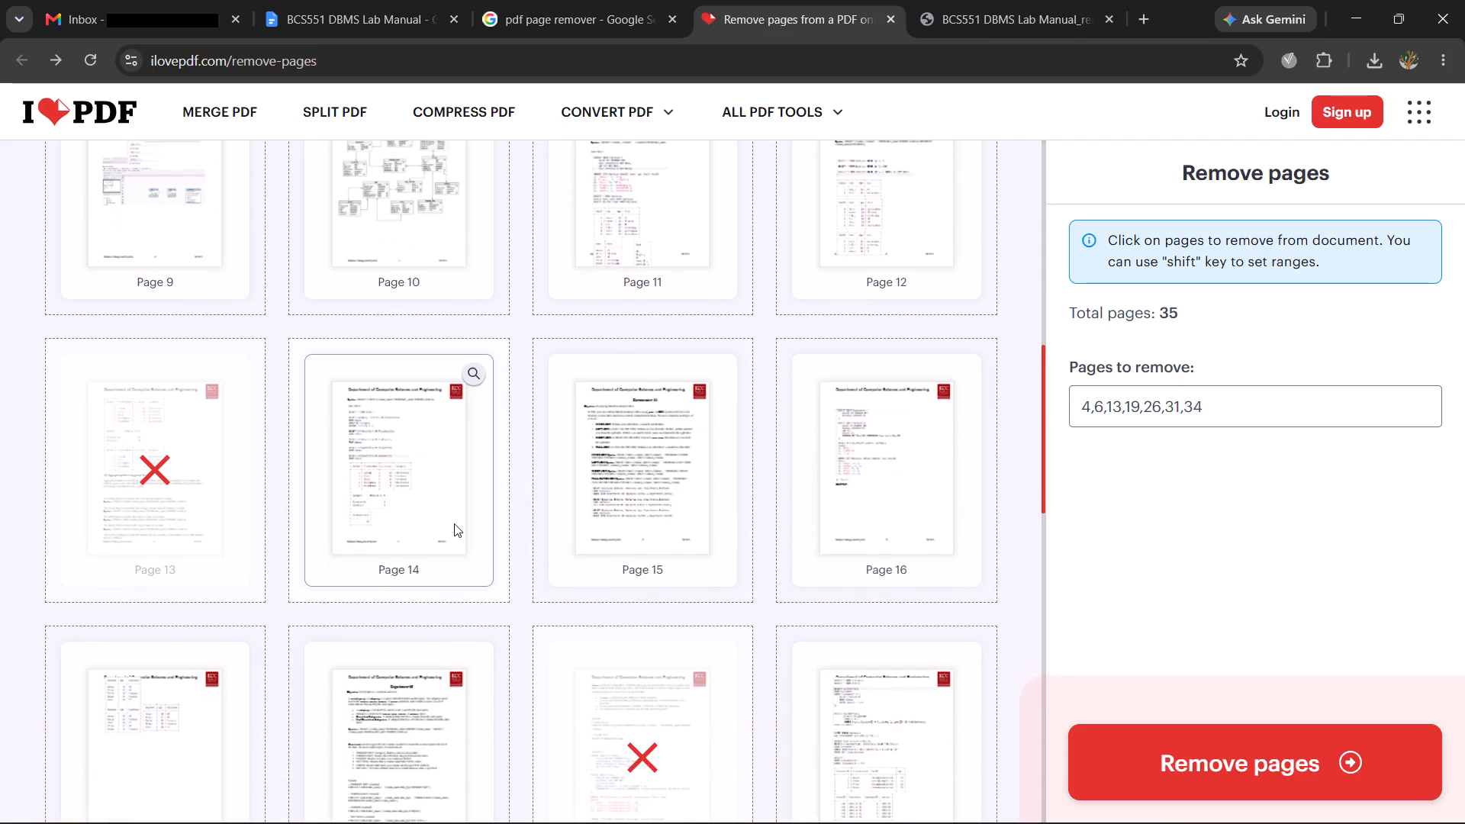
pyautogui.scroll(-5, 454, 523)
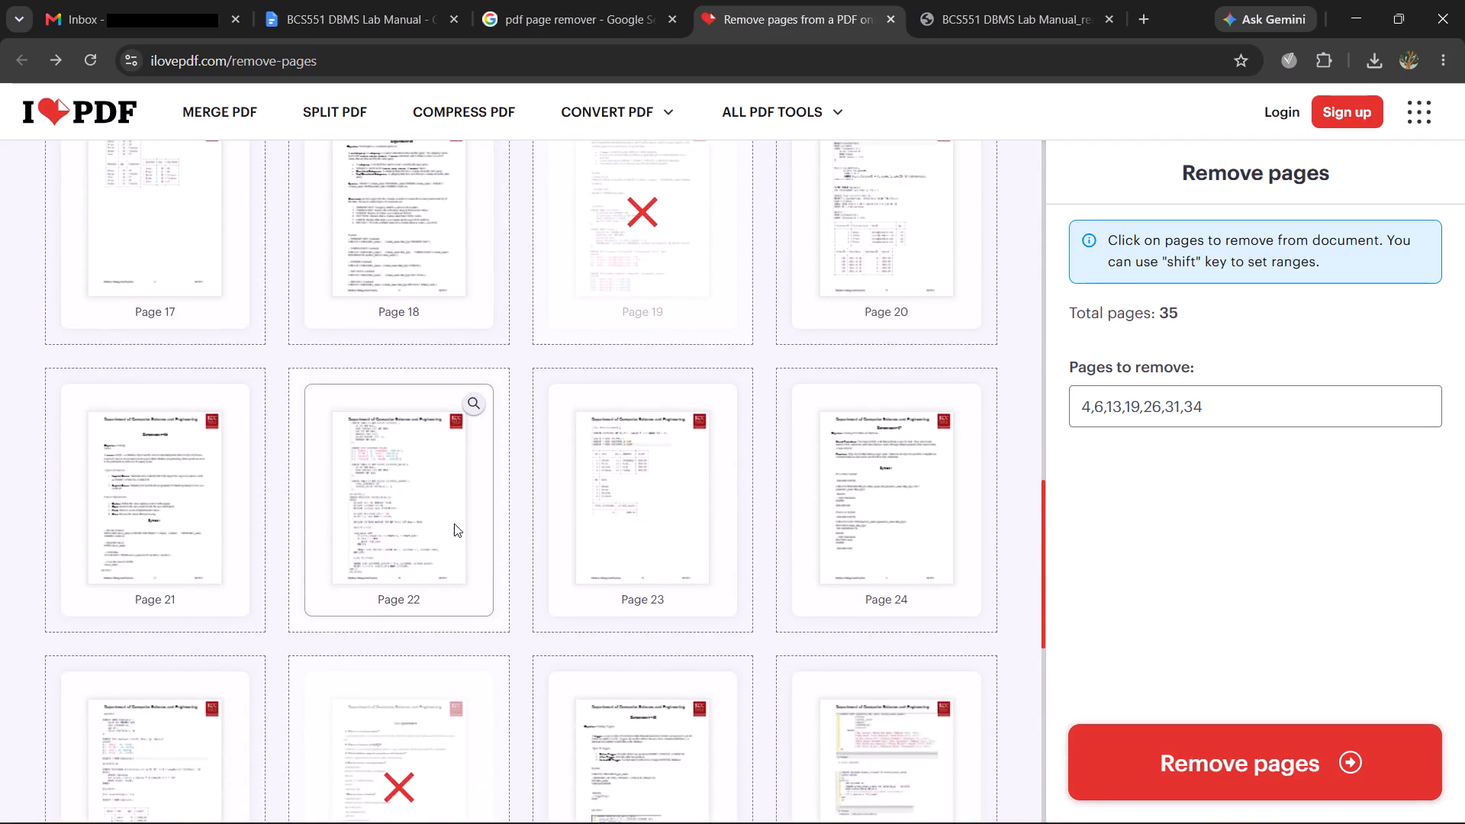
pyautogui.scroll(-2, 454, 523)
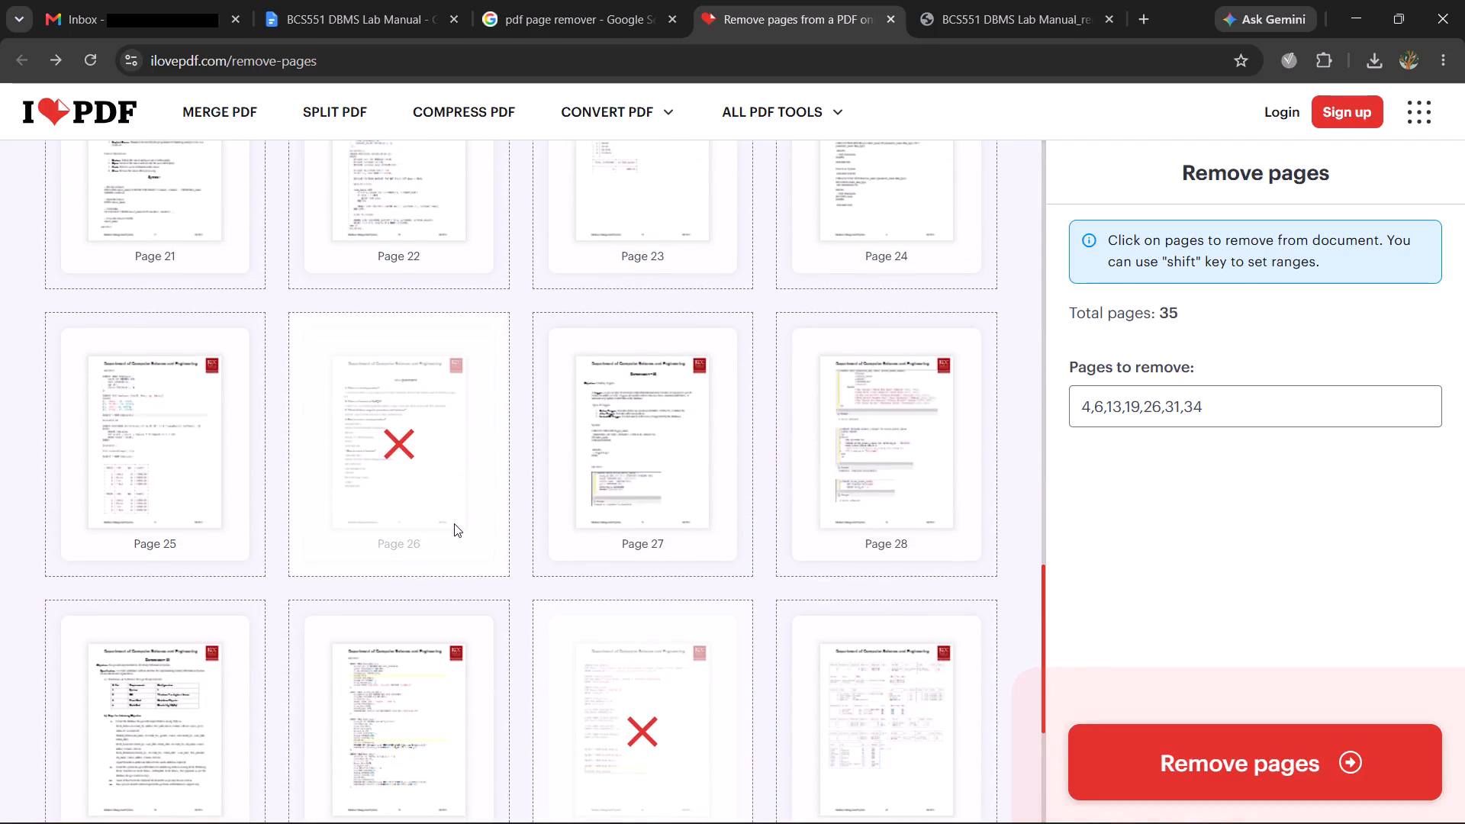
pyautogui.scroll(-1, 454, 523)
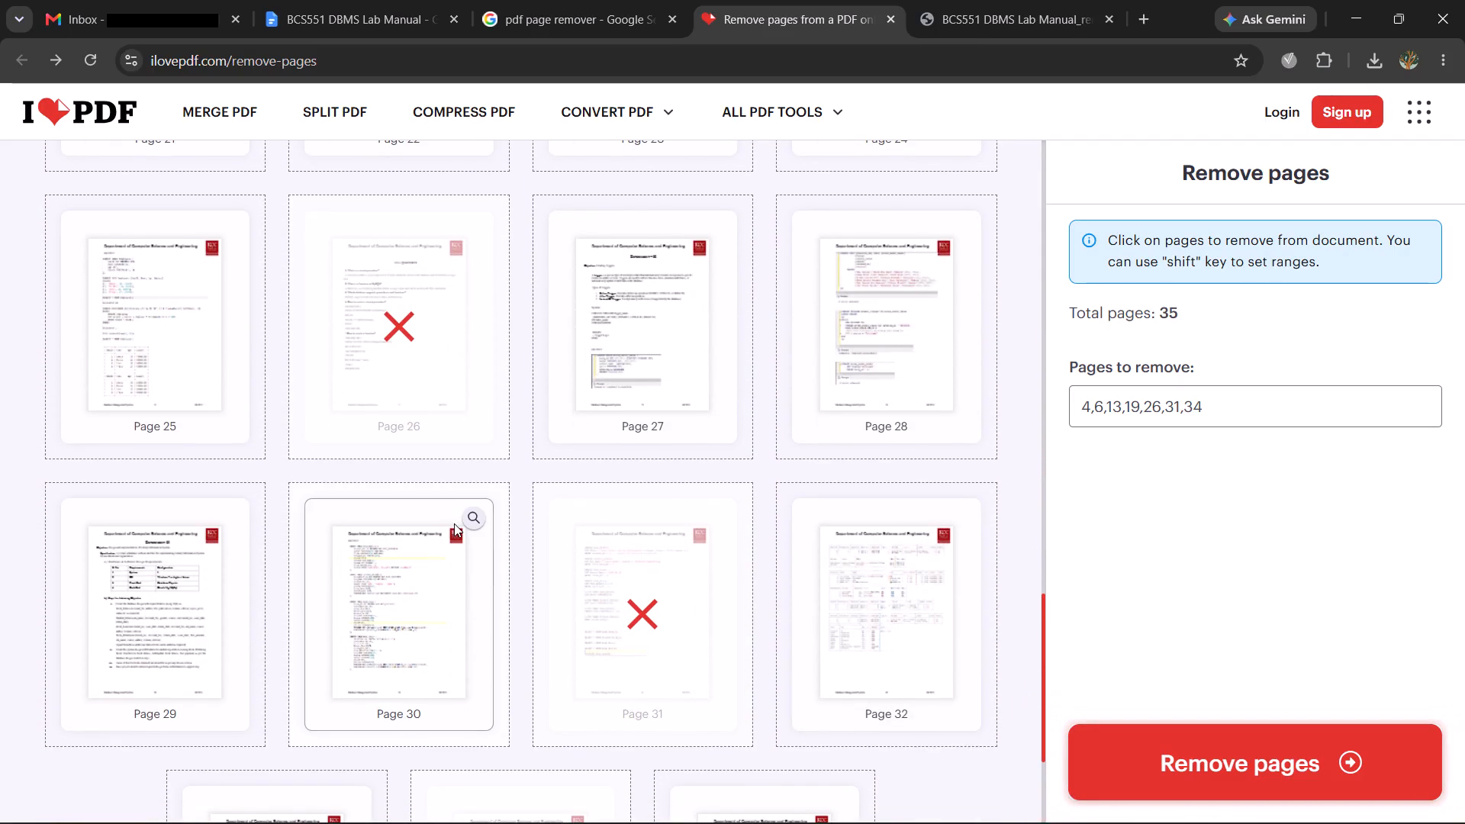
pyautogui.scroll(-3, 454, 523)
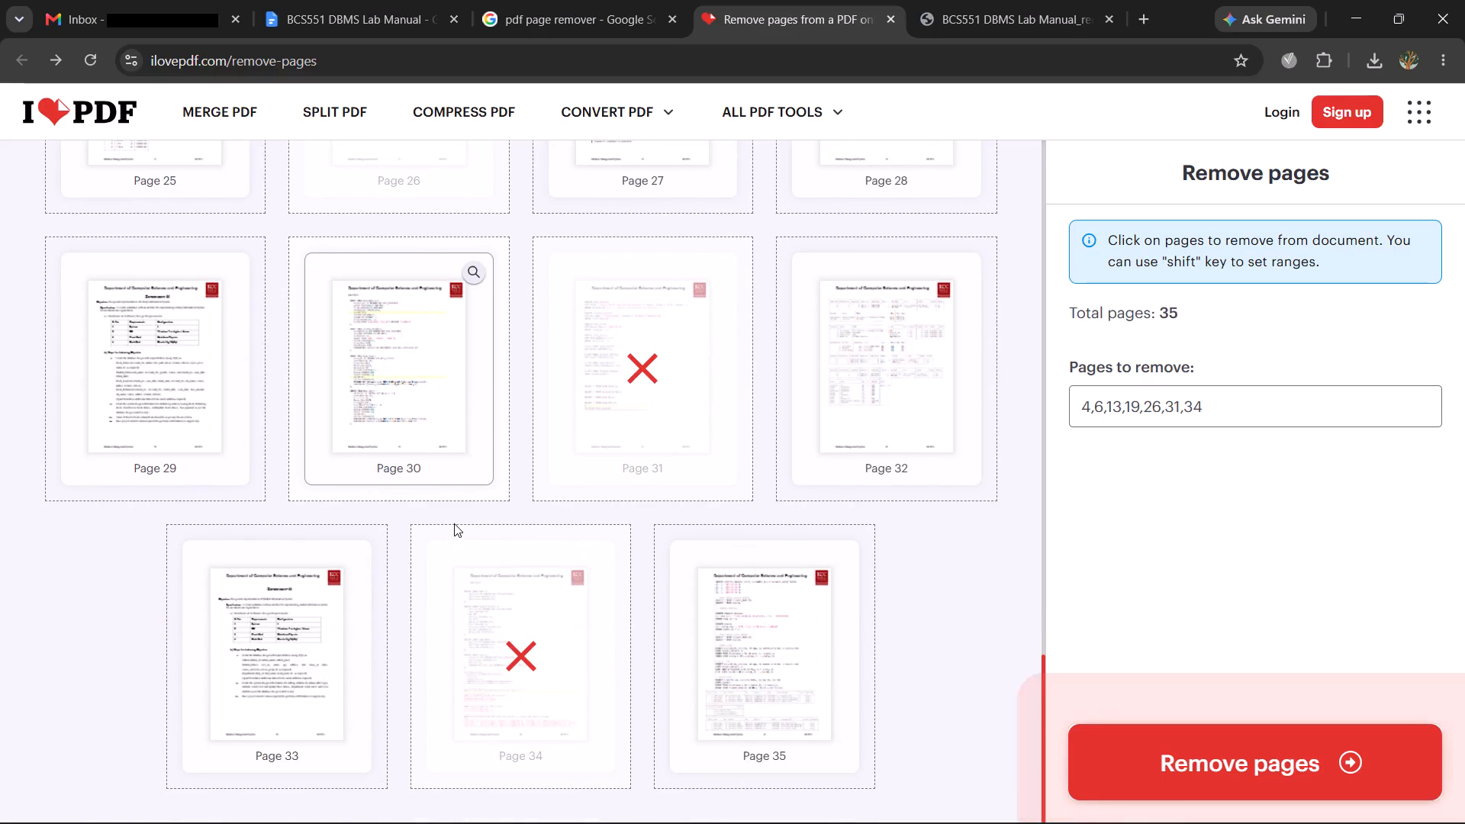
# Remove the marked pages 4, 6, 13, 19, 26, 31 and 34 and download the resulting PDF.
pyautogui.click(1157, 745)
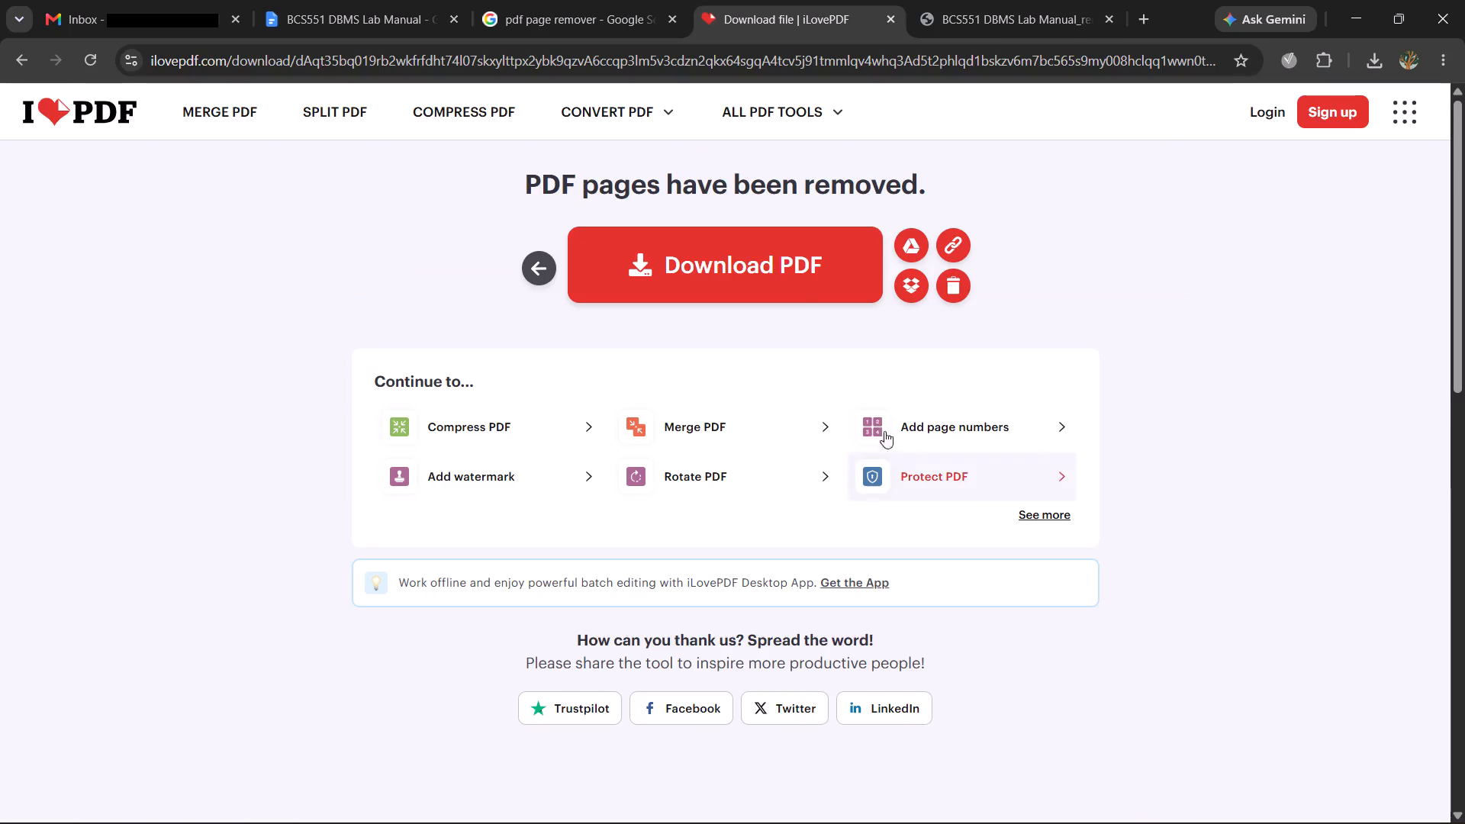
pyautogui.click(794, 285)
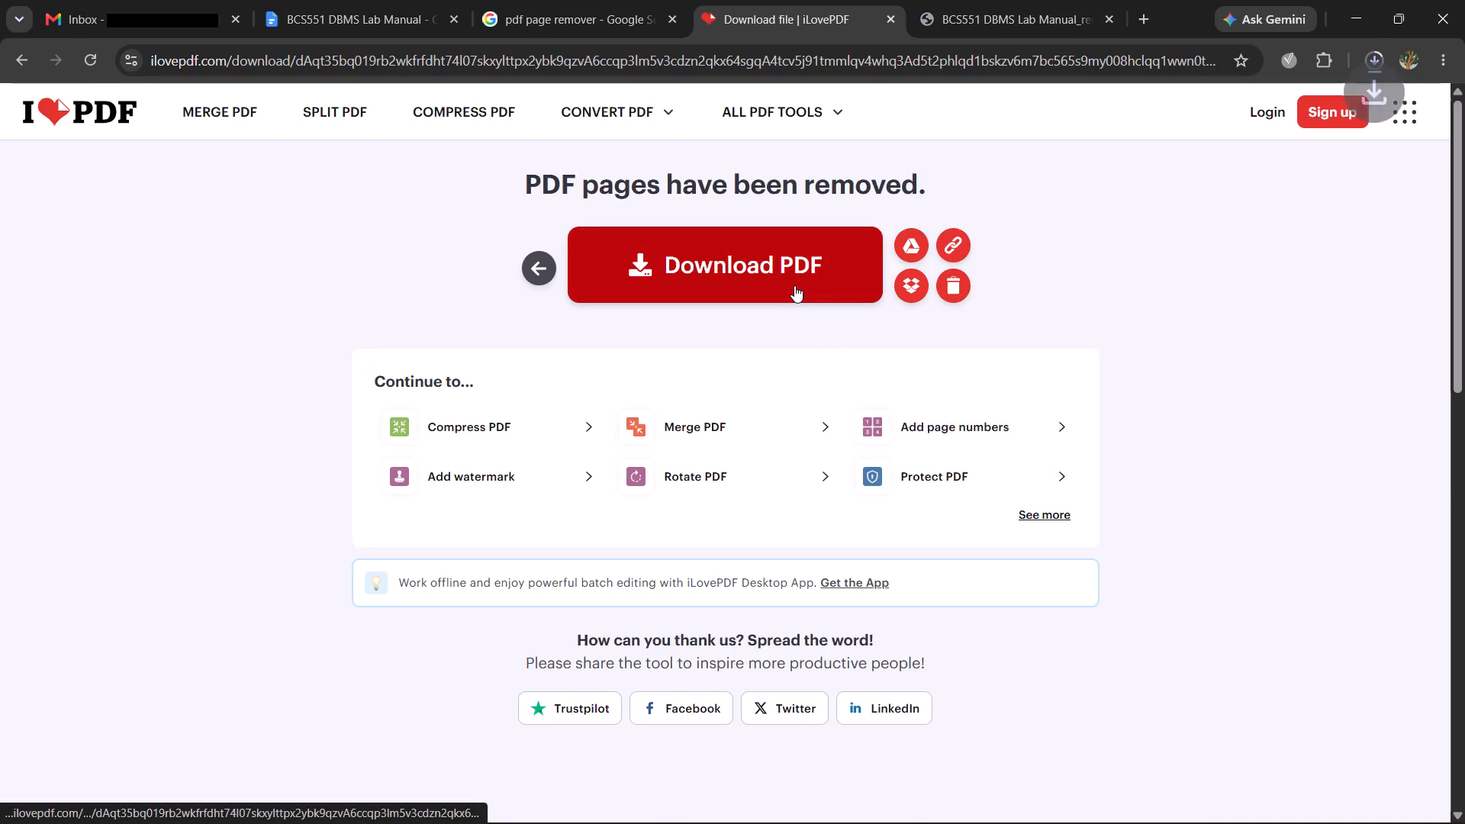
# Open the downloaded file BCS551 DBMS Lab Manual_removed_removed.pdf from the recent downloads.
pyautogui.click(1376, 59)
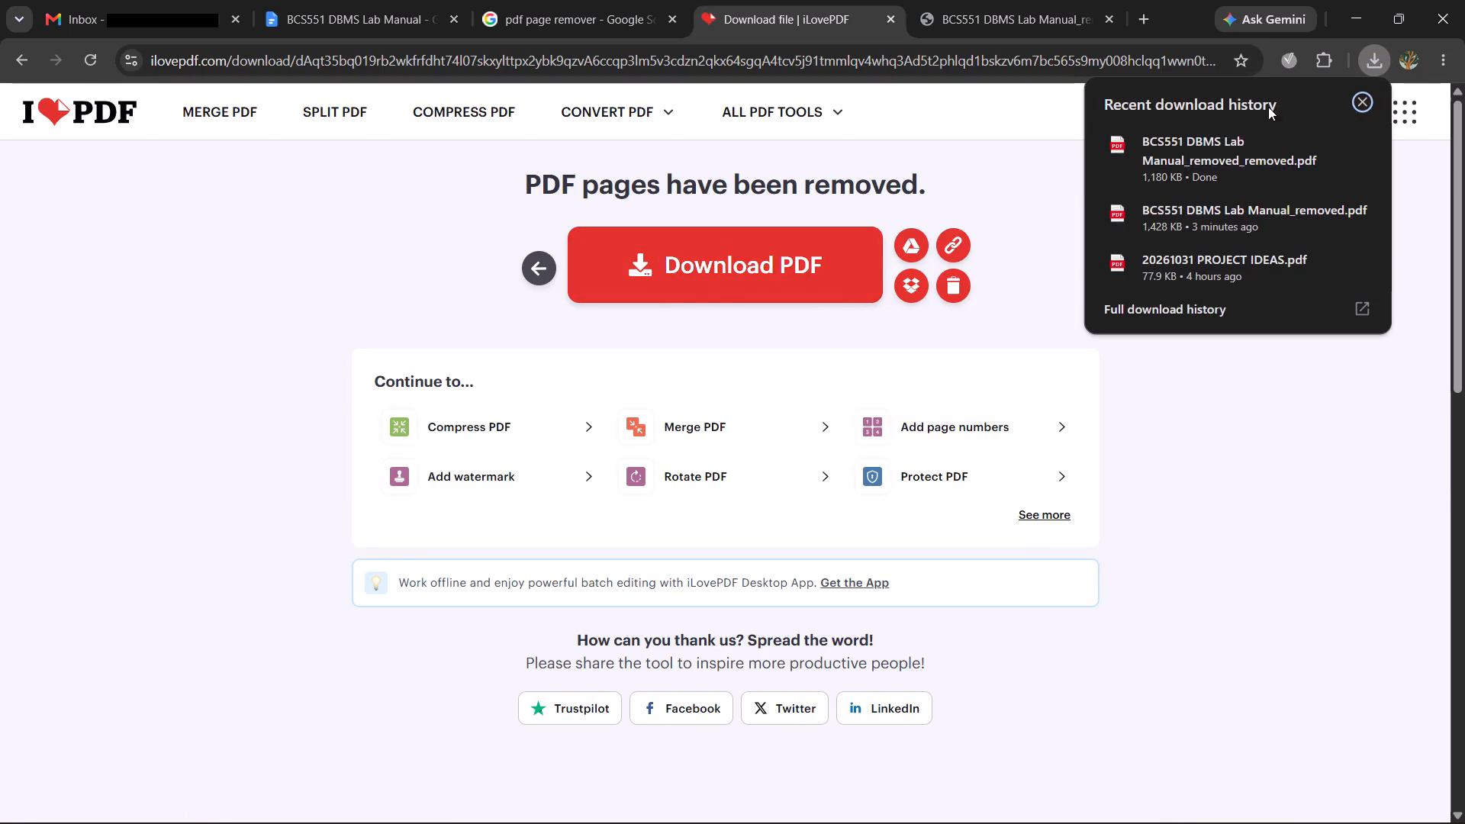
pyautogui.click(1195, 154)
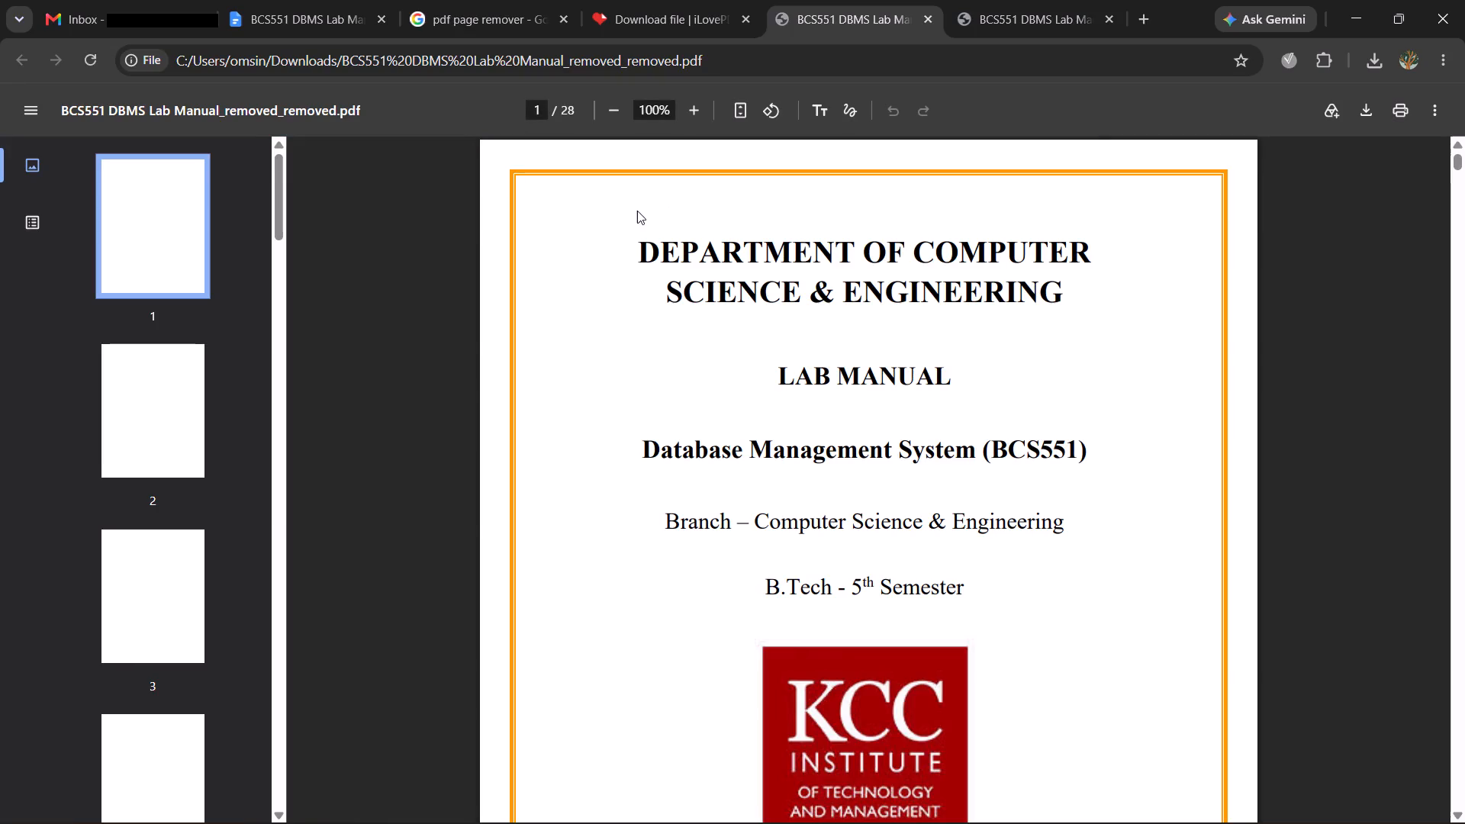
# Page through the trimmed lab manual PDF from page 2 to page 28 to check the remaining pages.
pyautogui.click(204, 327)
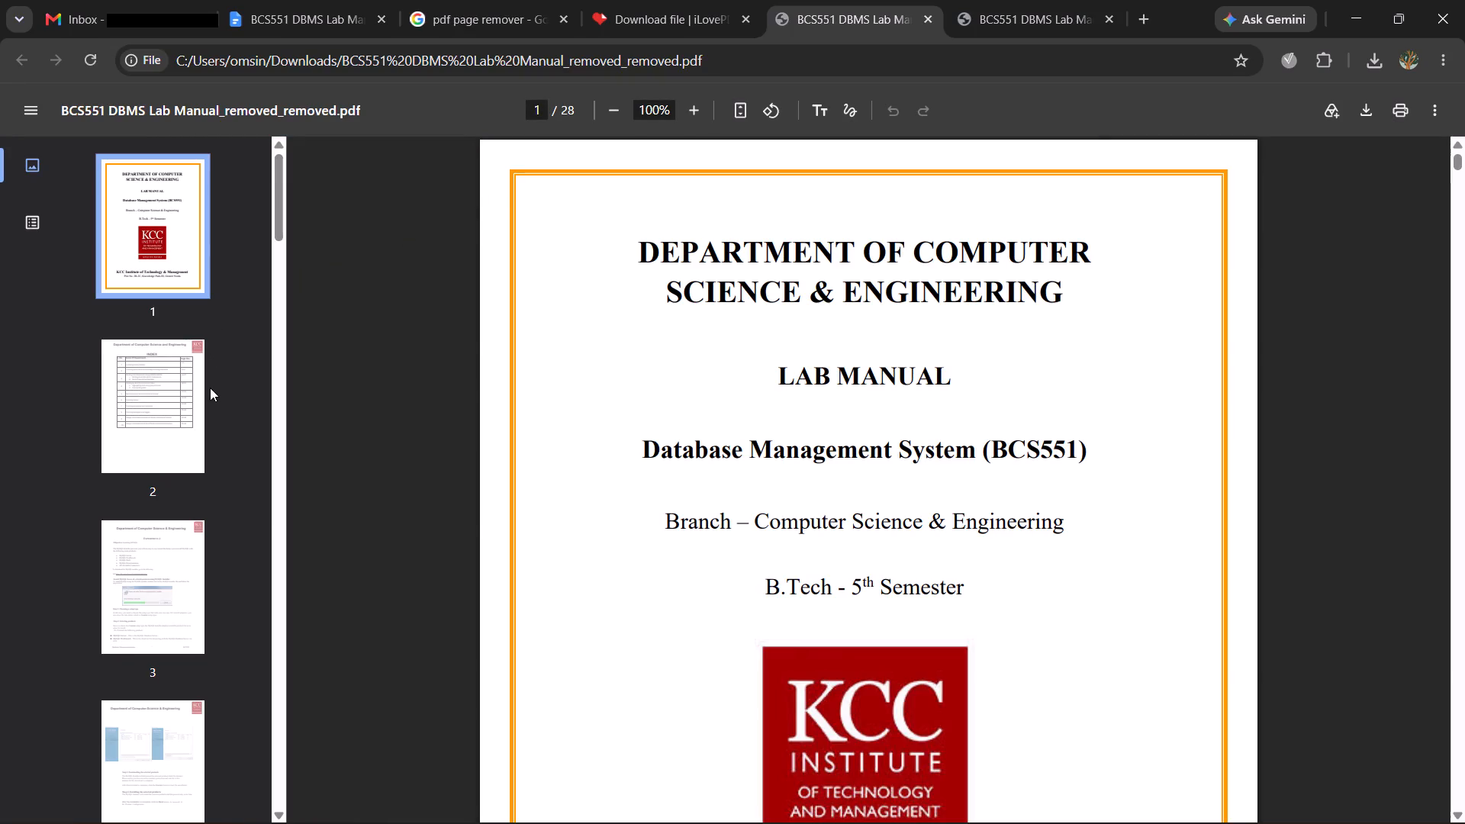
pyautogui.click(210, 388)
pyautogui.click(167, 400)
pyautogui.press('Right')
pyautogui.press('Right')
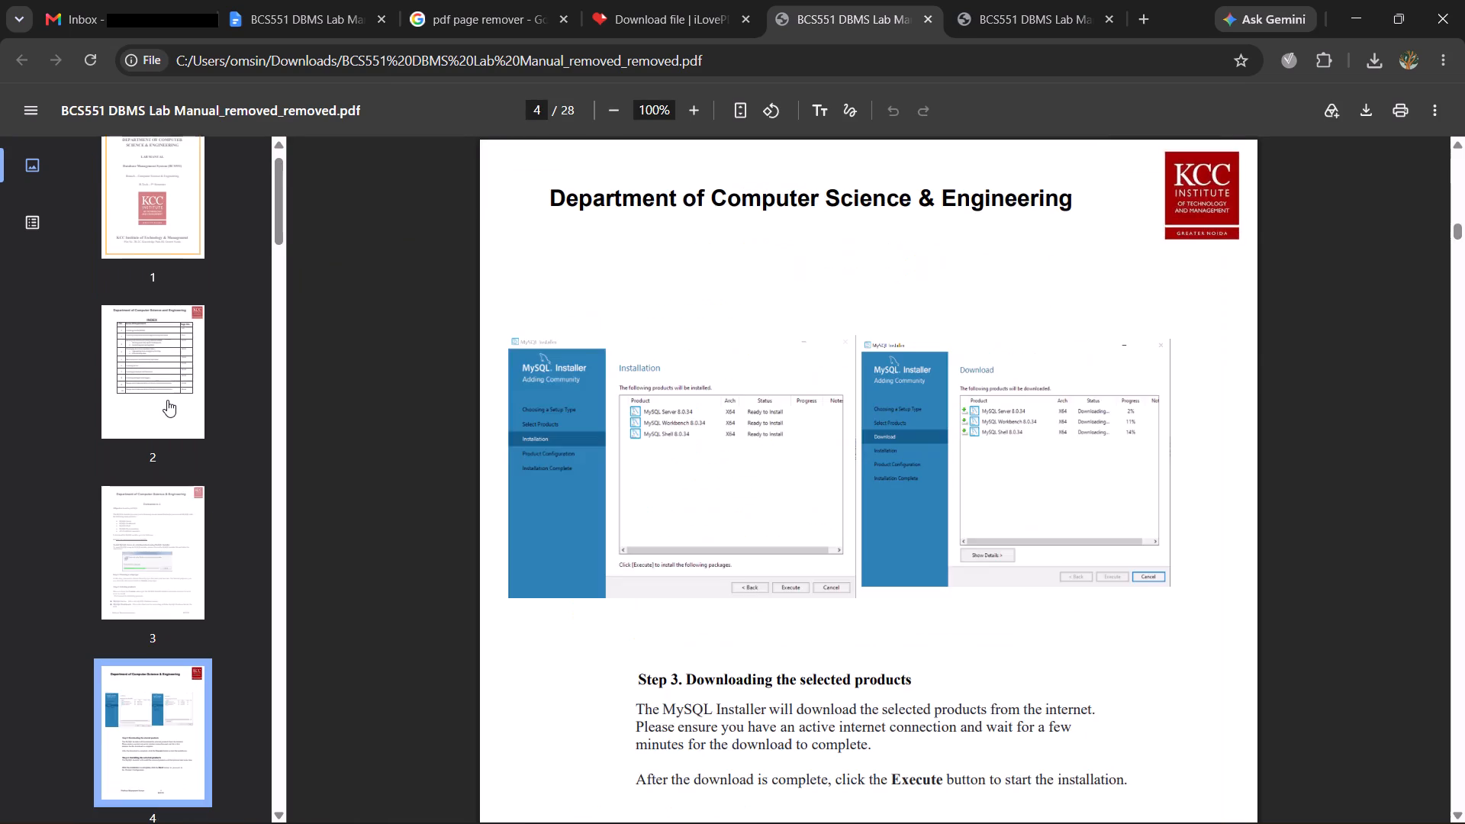
pyautogui.press('Right')
pyautogui.press('Right')
pyautogui.press('Right')
pyautogui.press('Right')
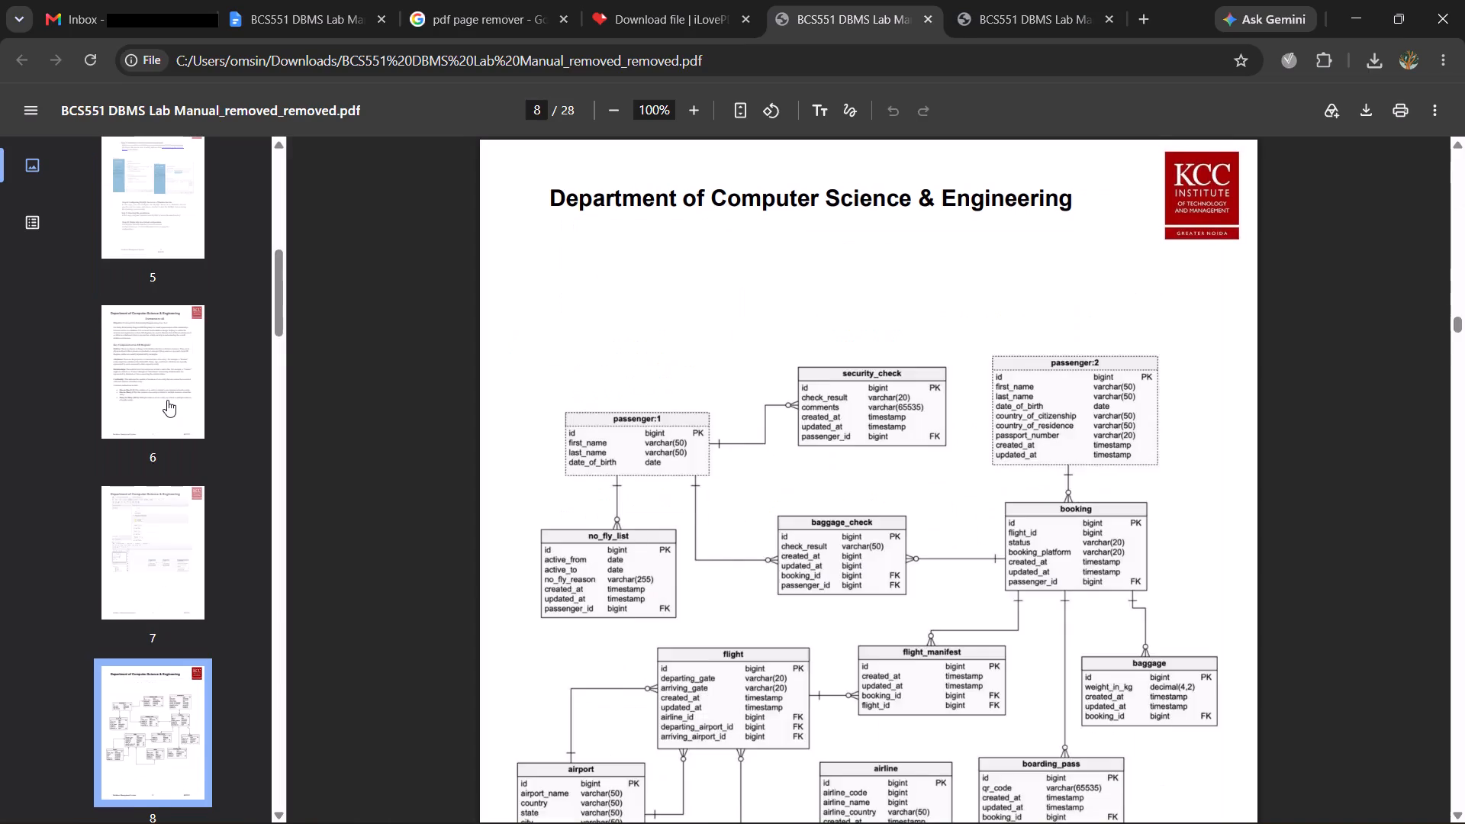
pyautogui.press('Right')
pyautogui.press('Right')
pyautogui.press('Right')
pyautogui.press('Right')
pyautogui.press('Right')
pyautogui.press('Right')
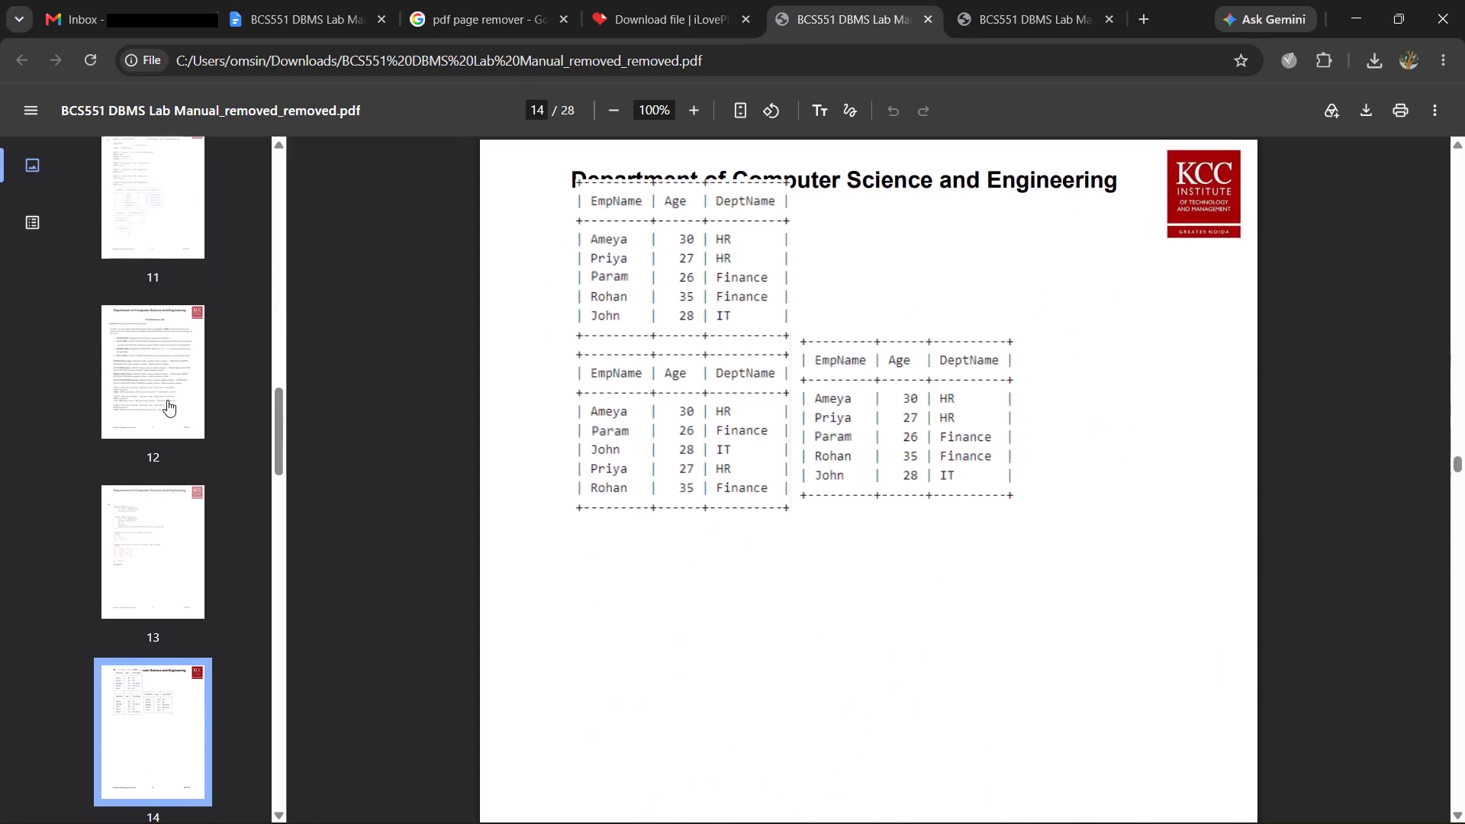
pyautogui.press('Right')
pyautogui.press('Right')
pyautogui.press('Right')
pyautogui.press('Right')
pyautogui.press('Right')
pyautogui.press('Right')
pyautogui.press('Right')
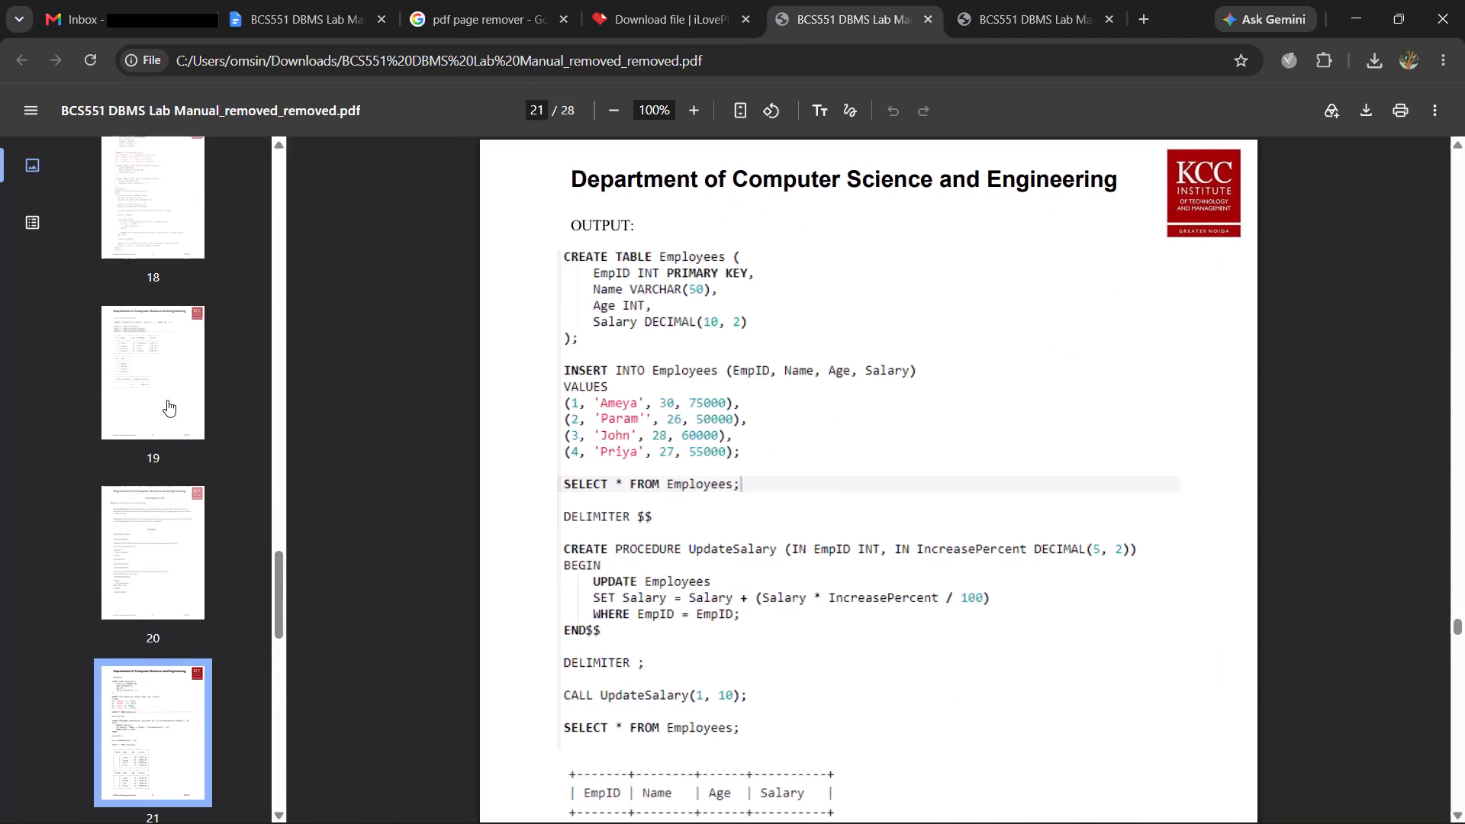
pyautogui.press('Right')
pyautogui.press('Right')
pyautogui.press('Right')
pyautogui.press('Right')
pyautogui.press('Right')
pyautogui.press('Right')
pyautogui.press('Right')
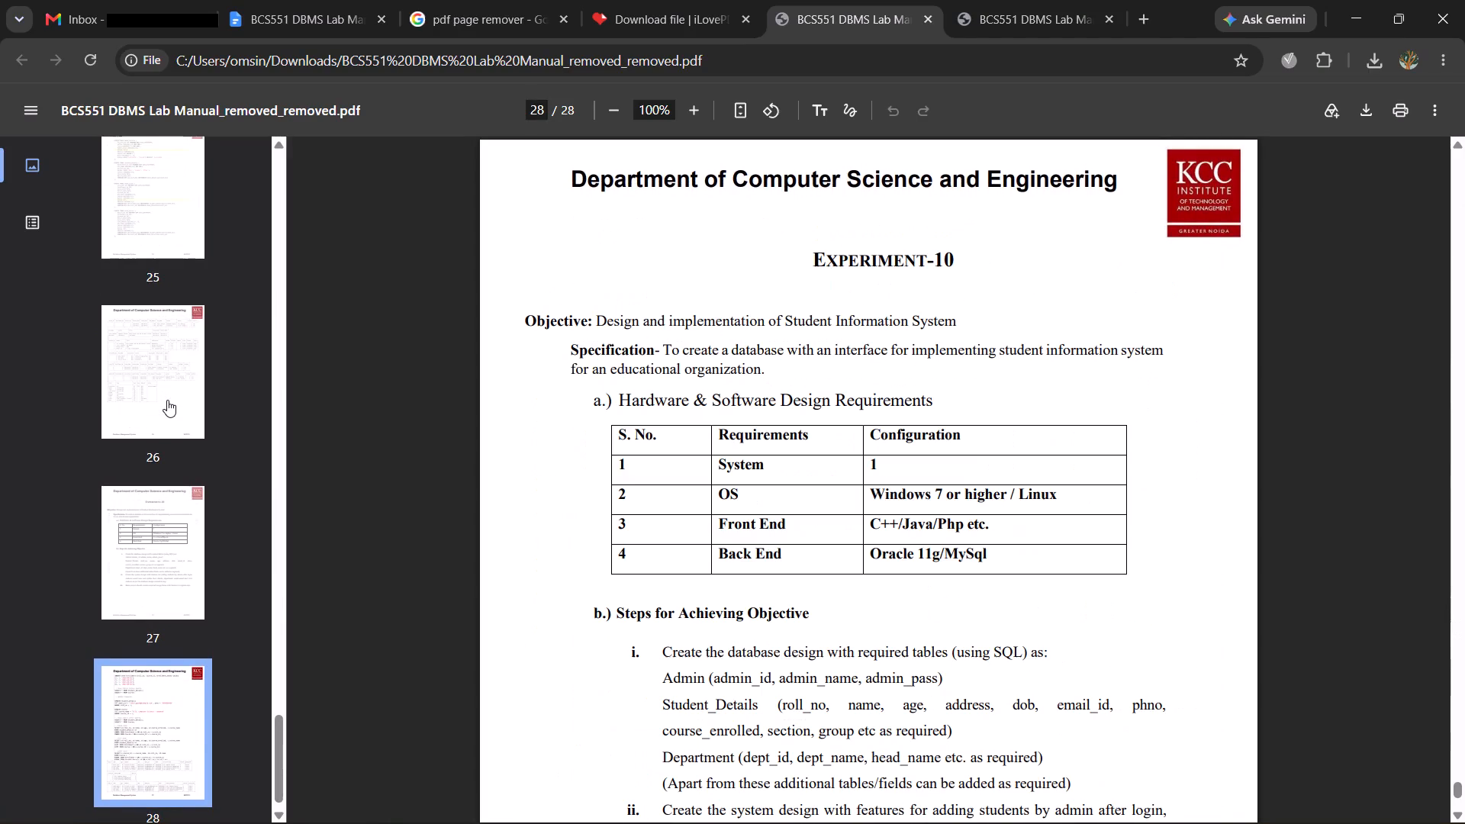
pyautogui.press('Right')
pyautogui.press('Right')
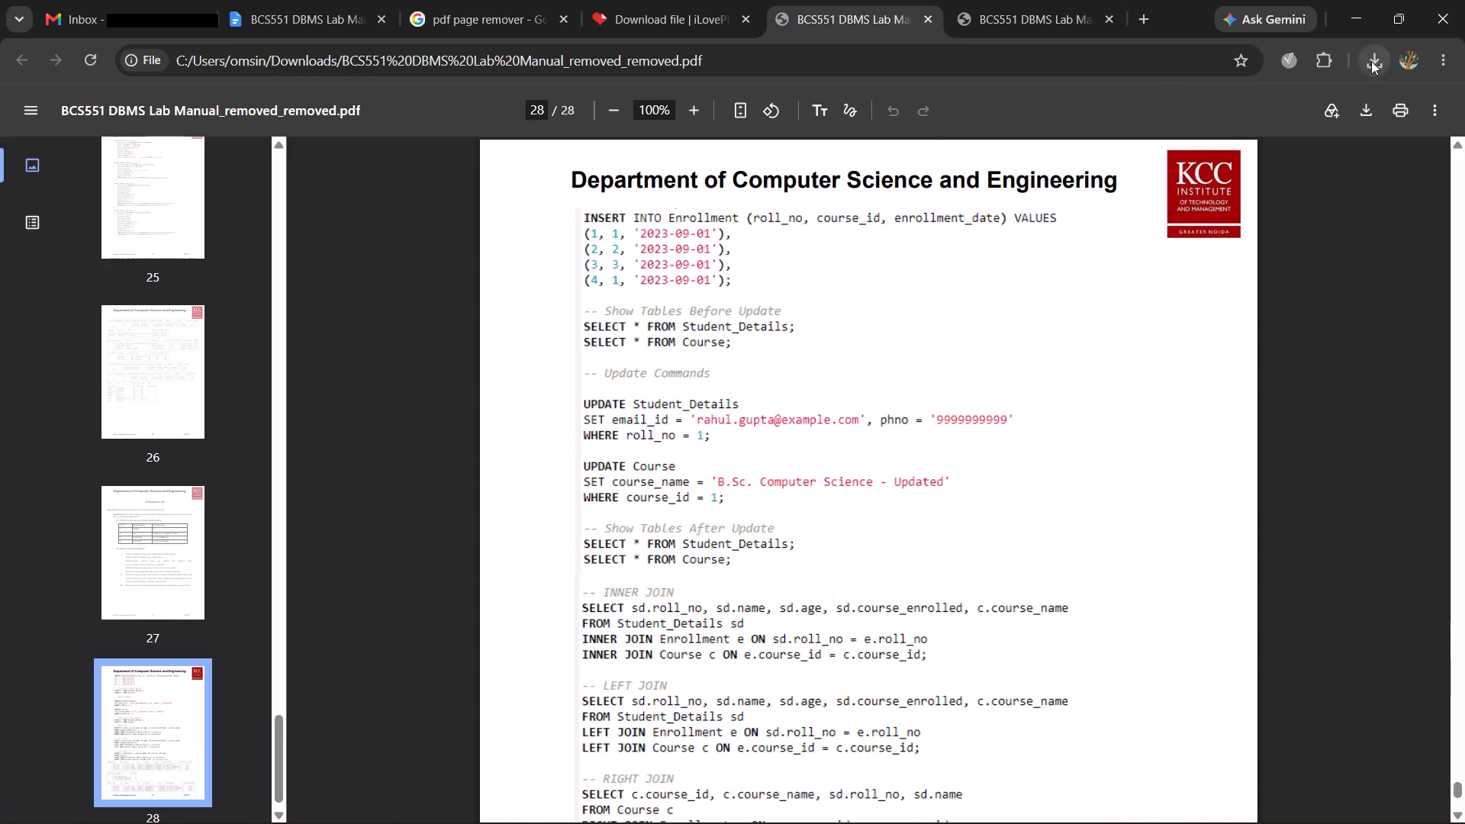
# Check the recent download history for the trimmed lab manual file.
pyautogui.click(1375, 111)
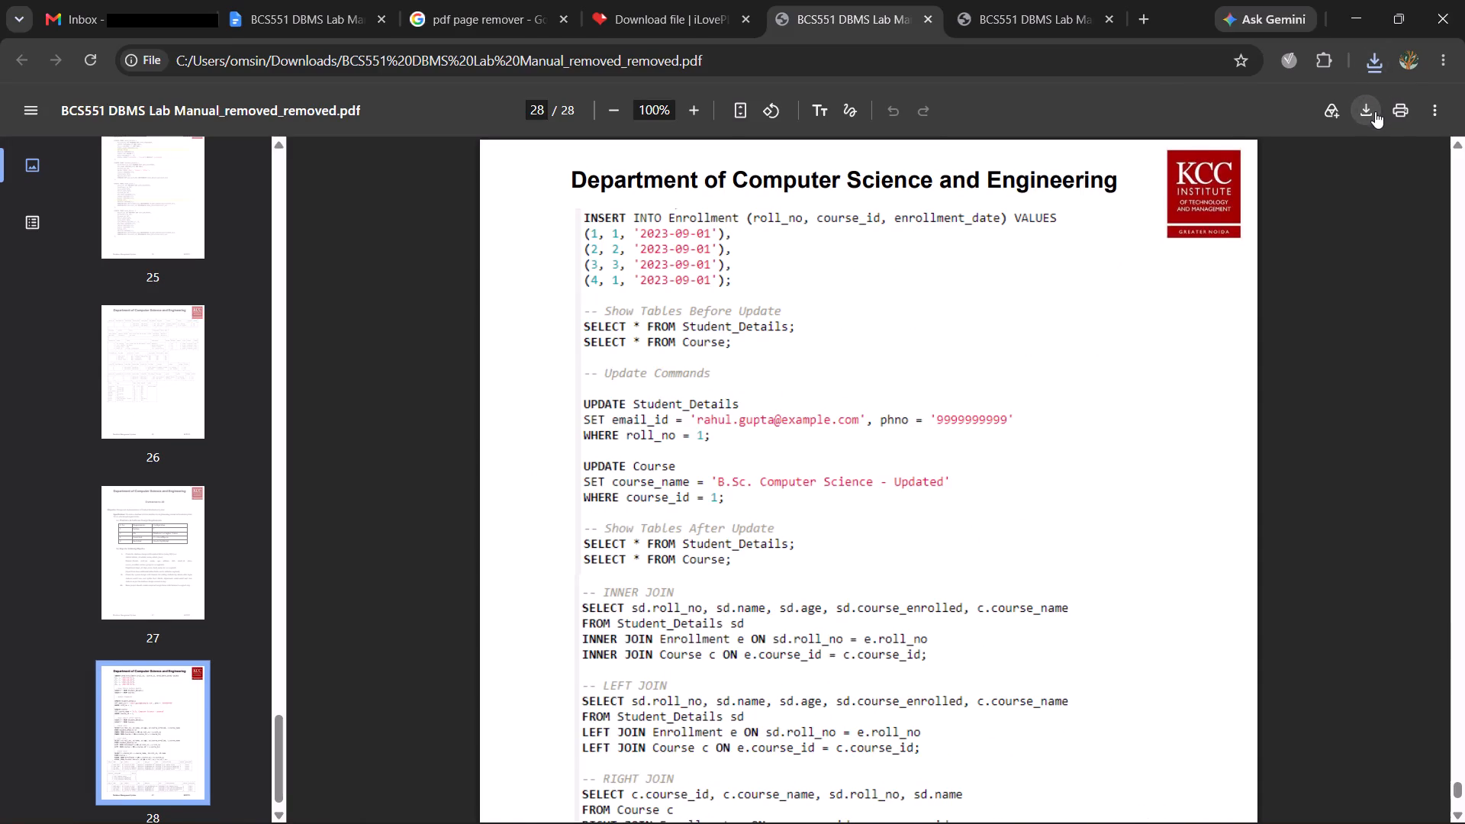
pyautogui.click(1386, 75)
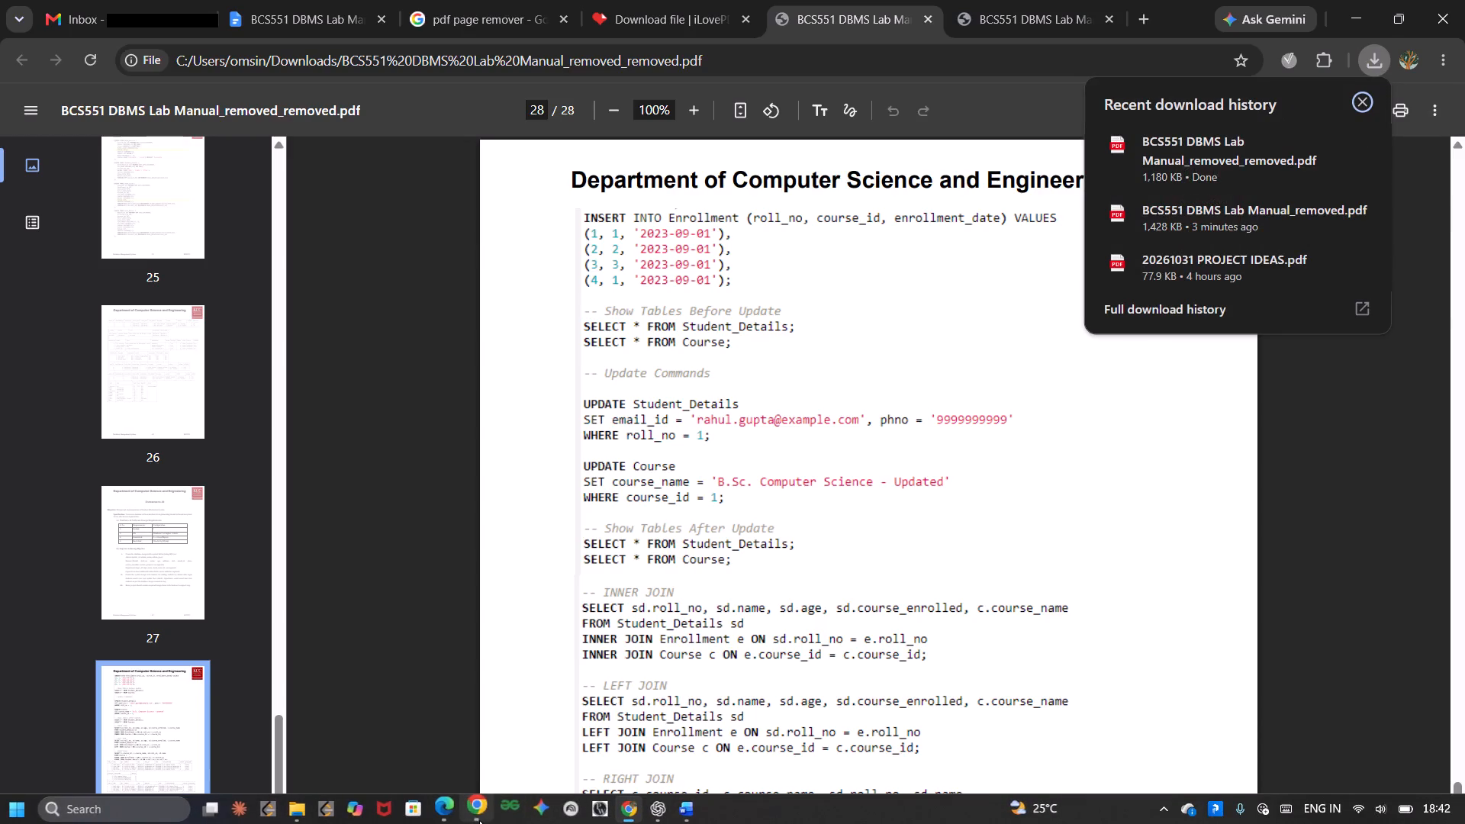
pyautogui.click(481, 803)
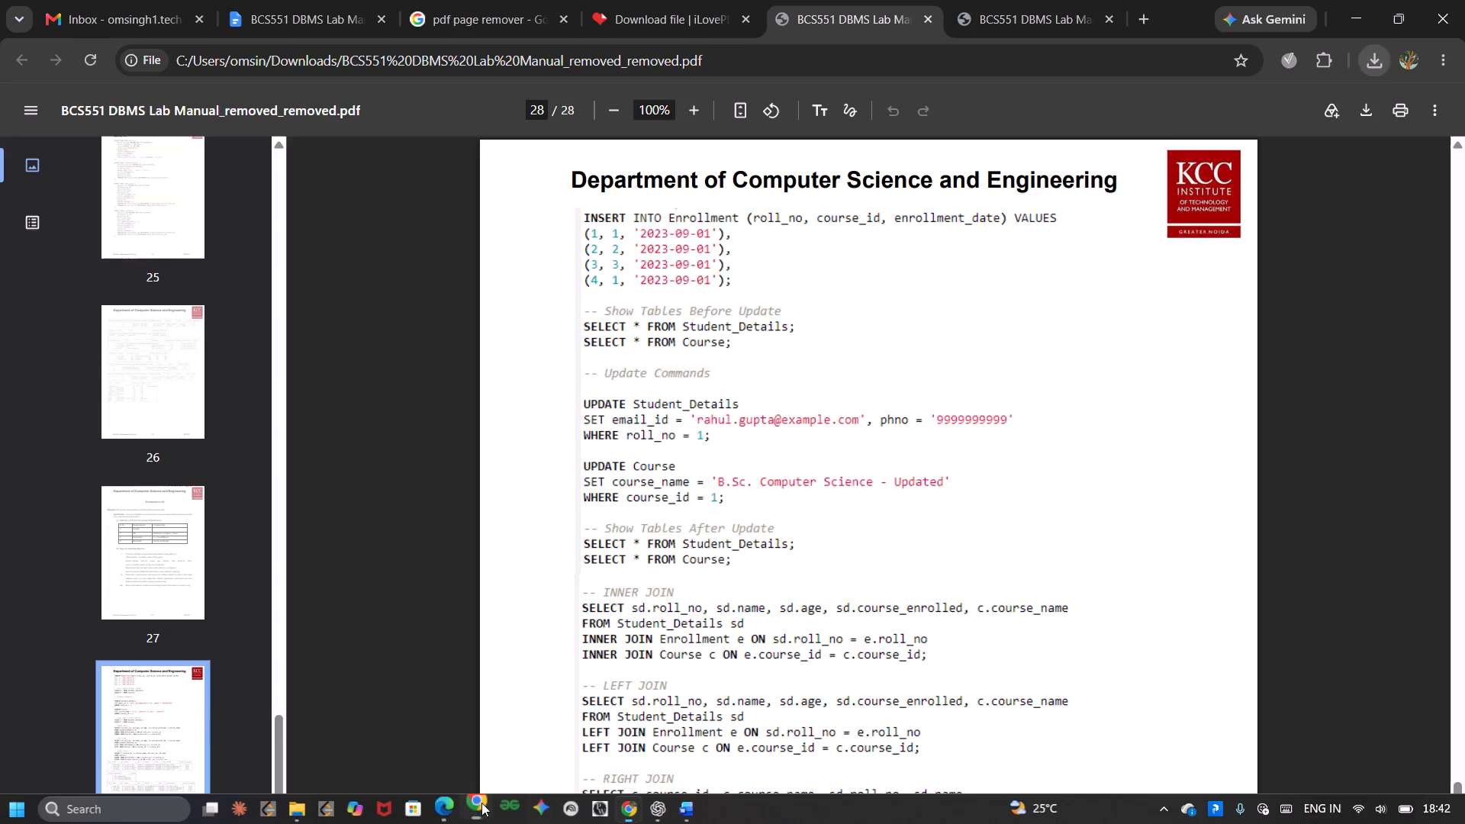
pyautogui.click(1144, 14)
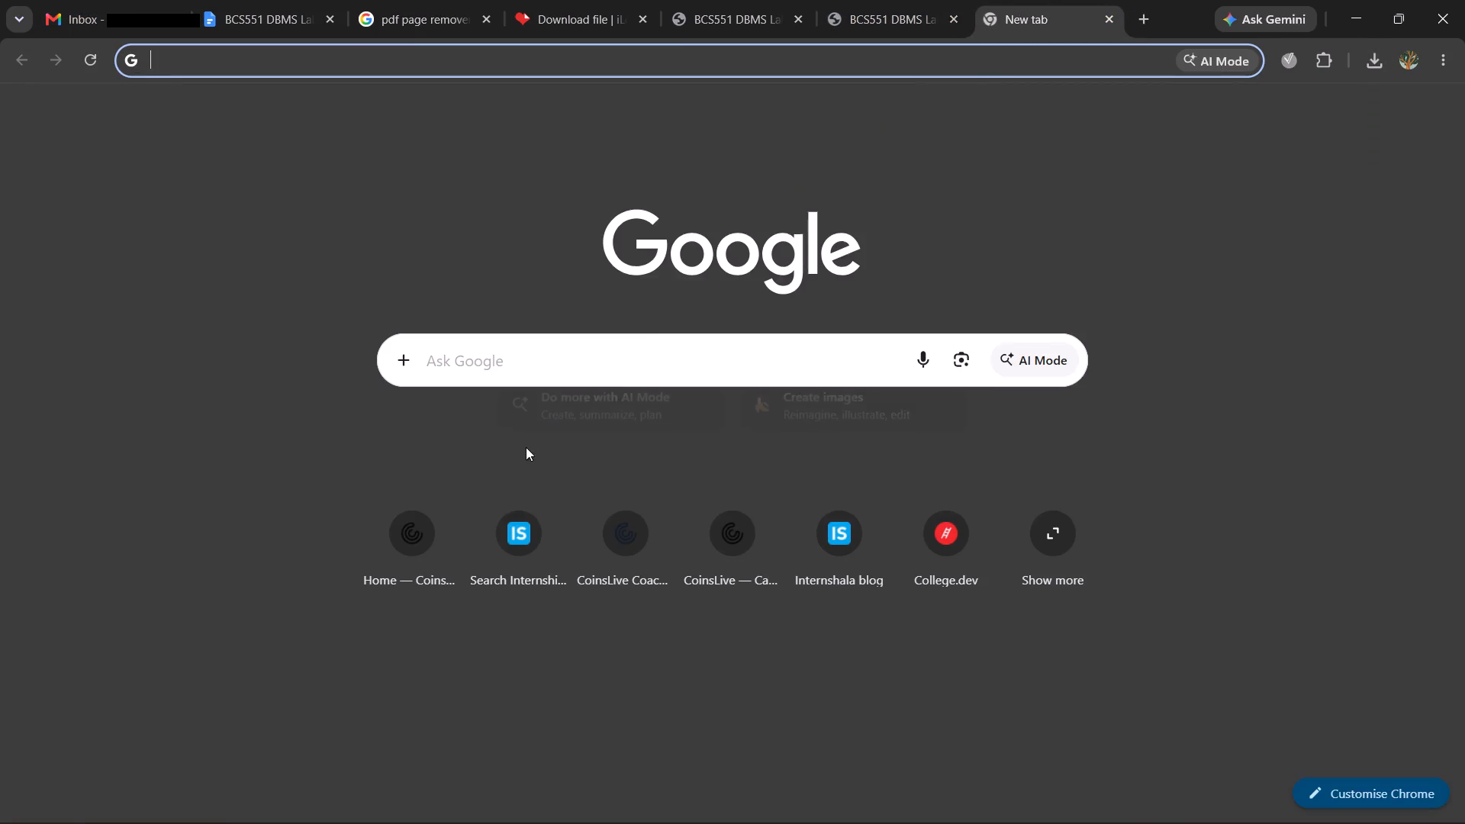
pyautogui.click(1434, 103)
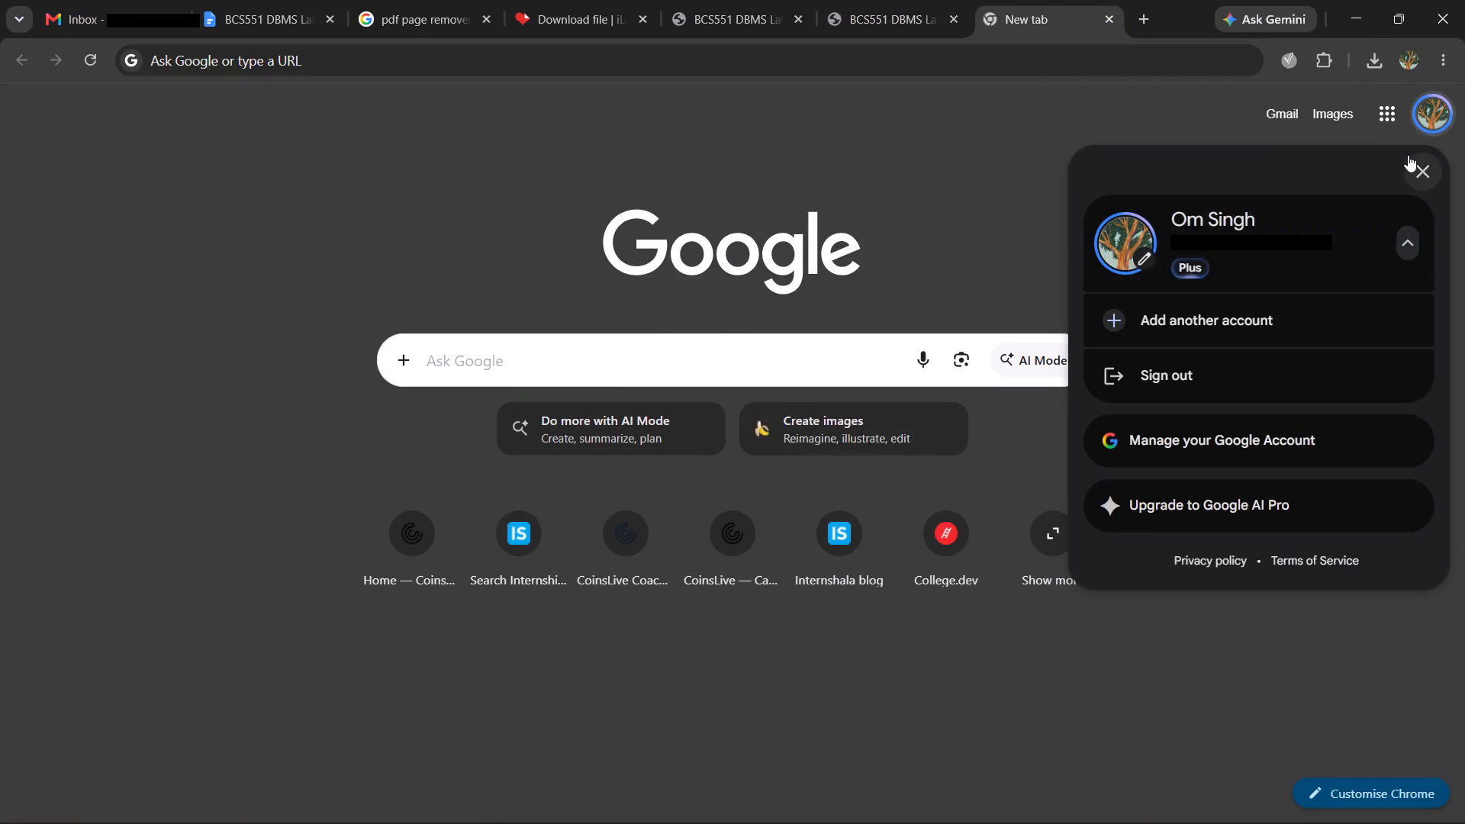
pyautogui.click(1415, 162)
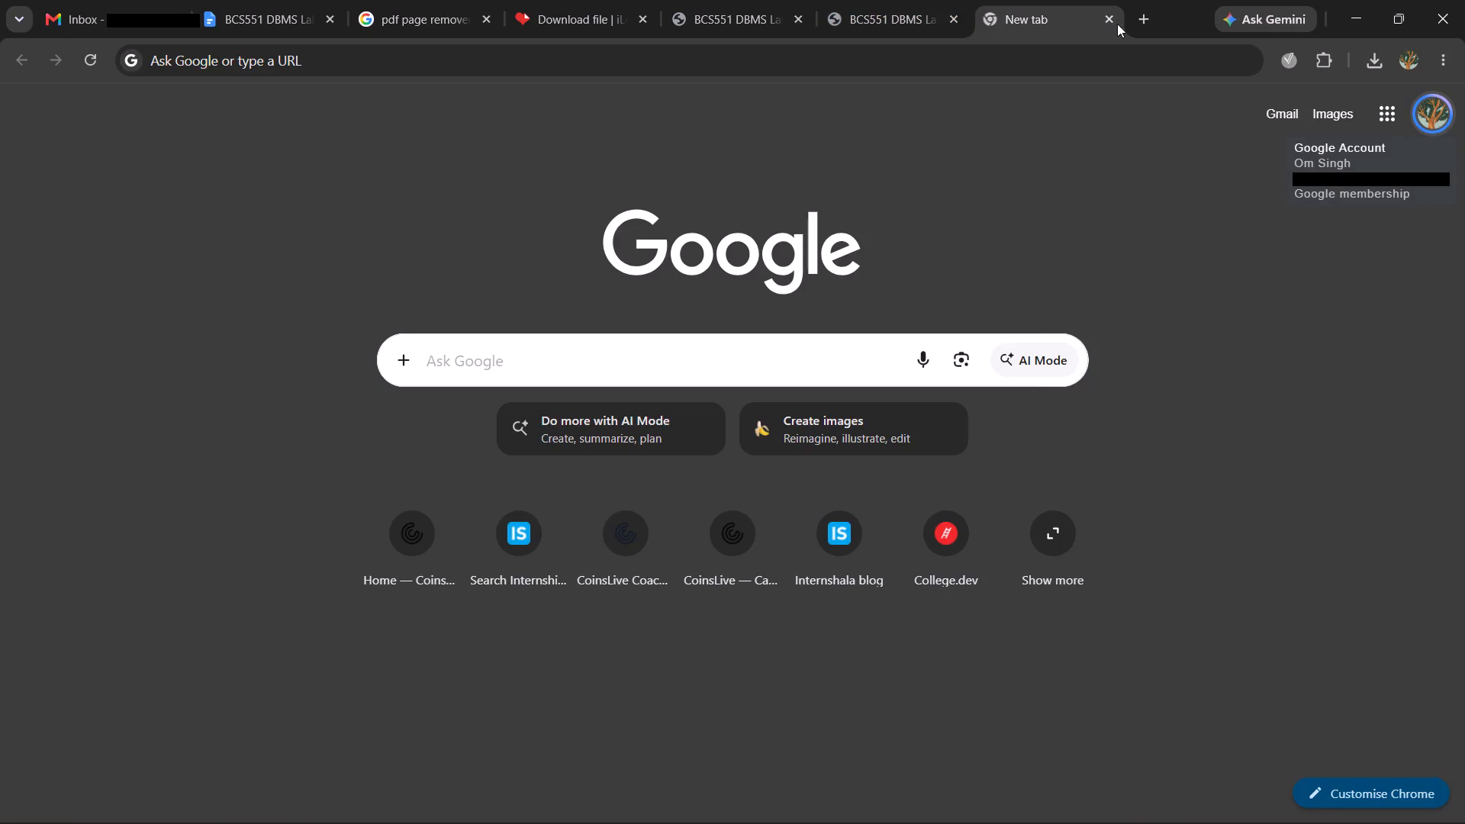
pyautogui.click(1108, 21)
# Switch between the two lab manual PDFs to compare them and close the 35-page BCS551 DBMS Lab Manual_removed.pdf.
pyautogui.click(855, 0)
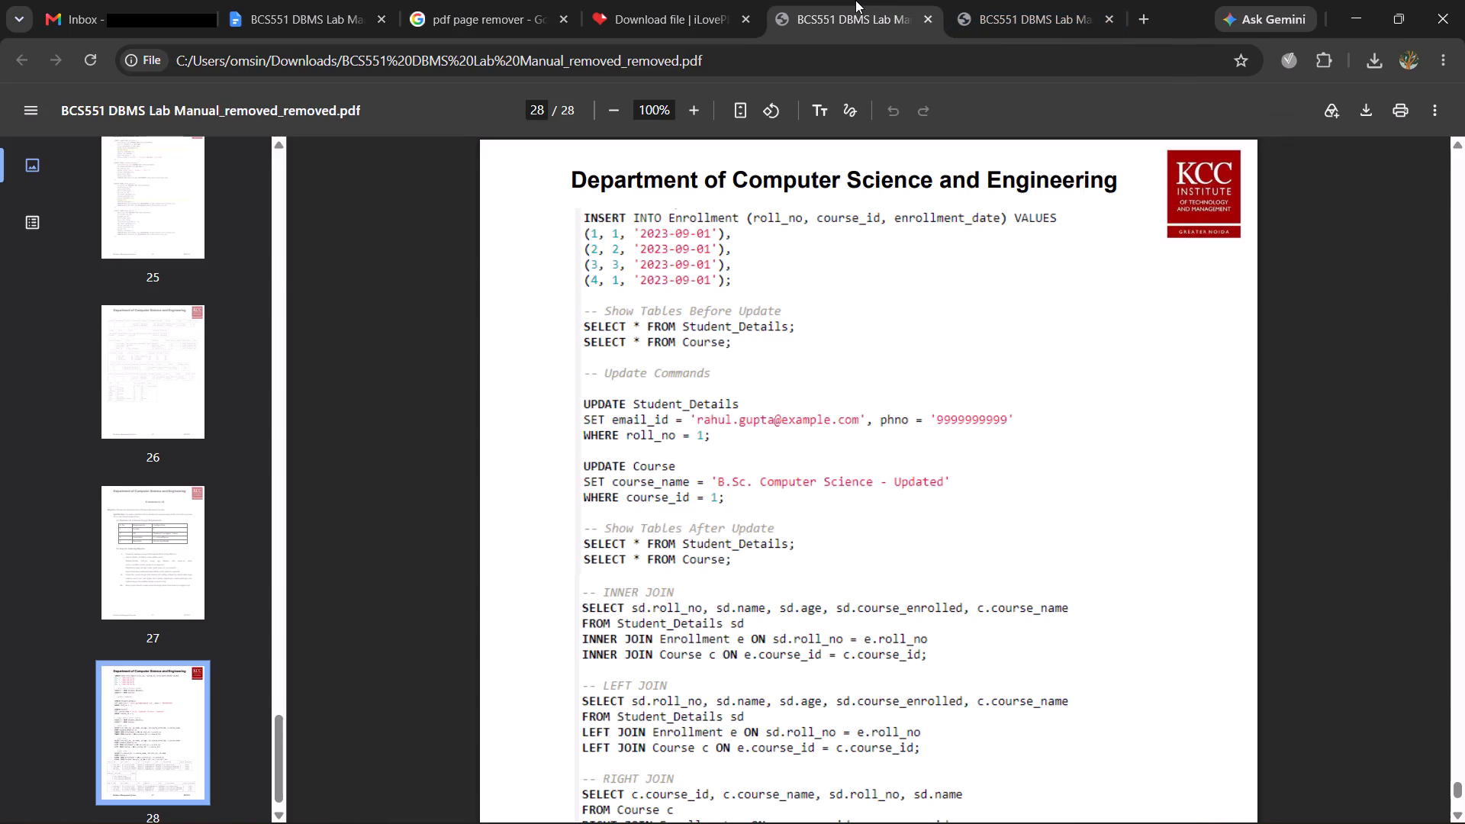
pyautogui.click(992, 5)
pyautogui.scroll(5, 950, 196)
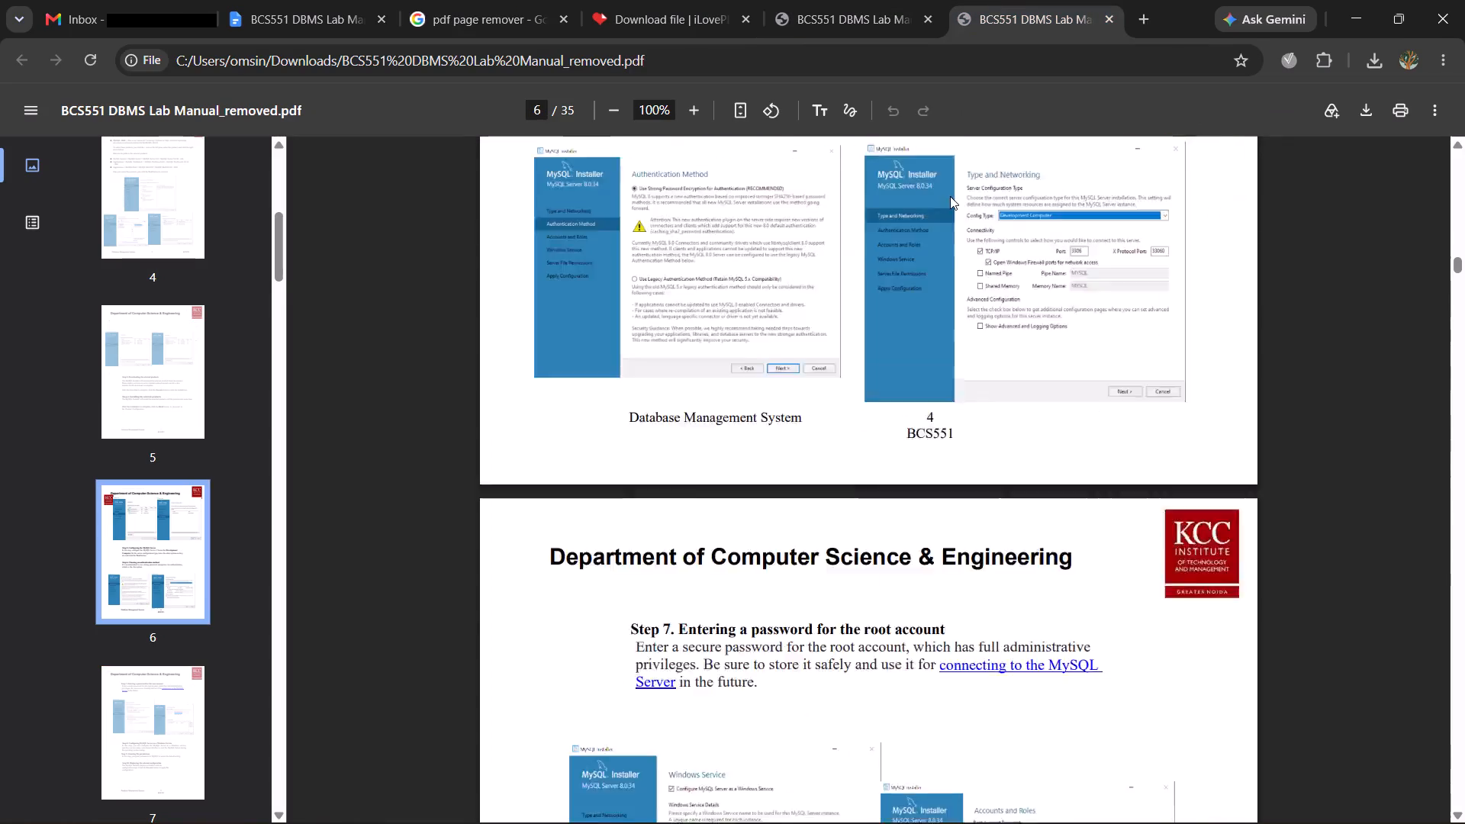
pyautogui.click(816, 0)
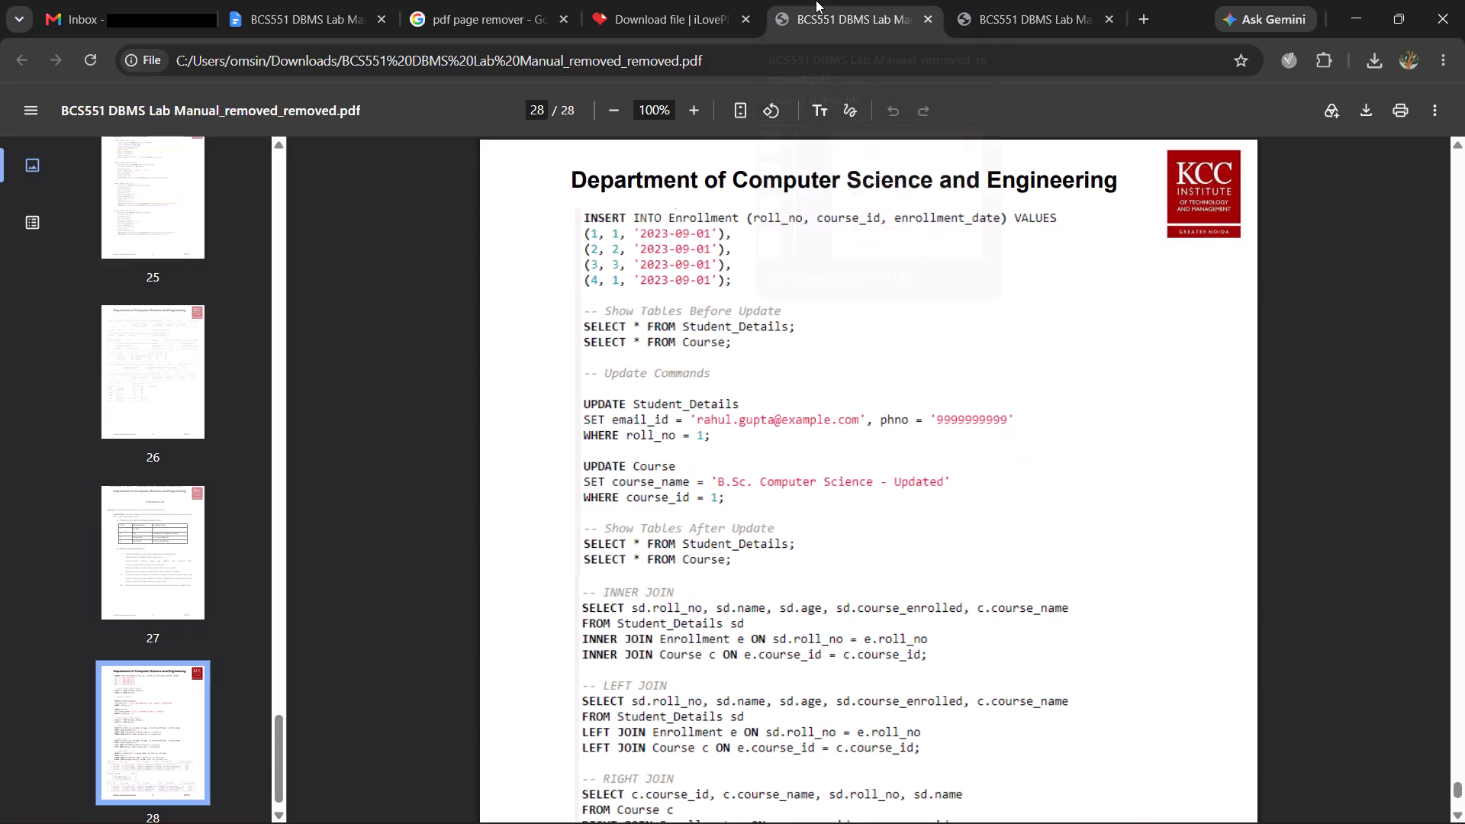
pyautogui.click(1025, 35)
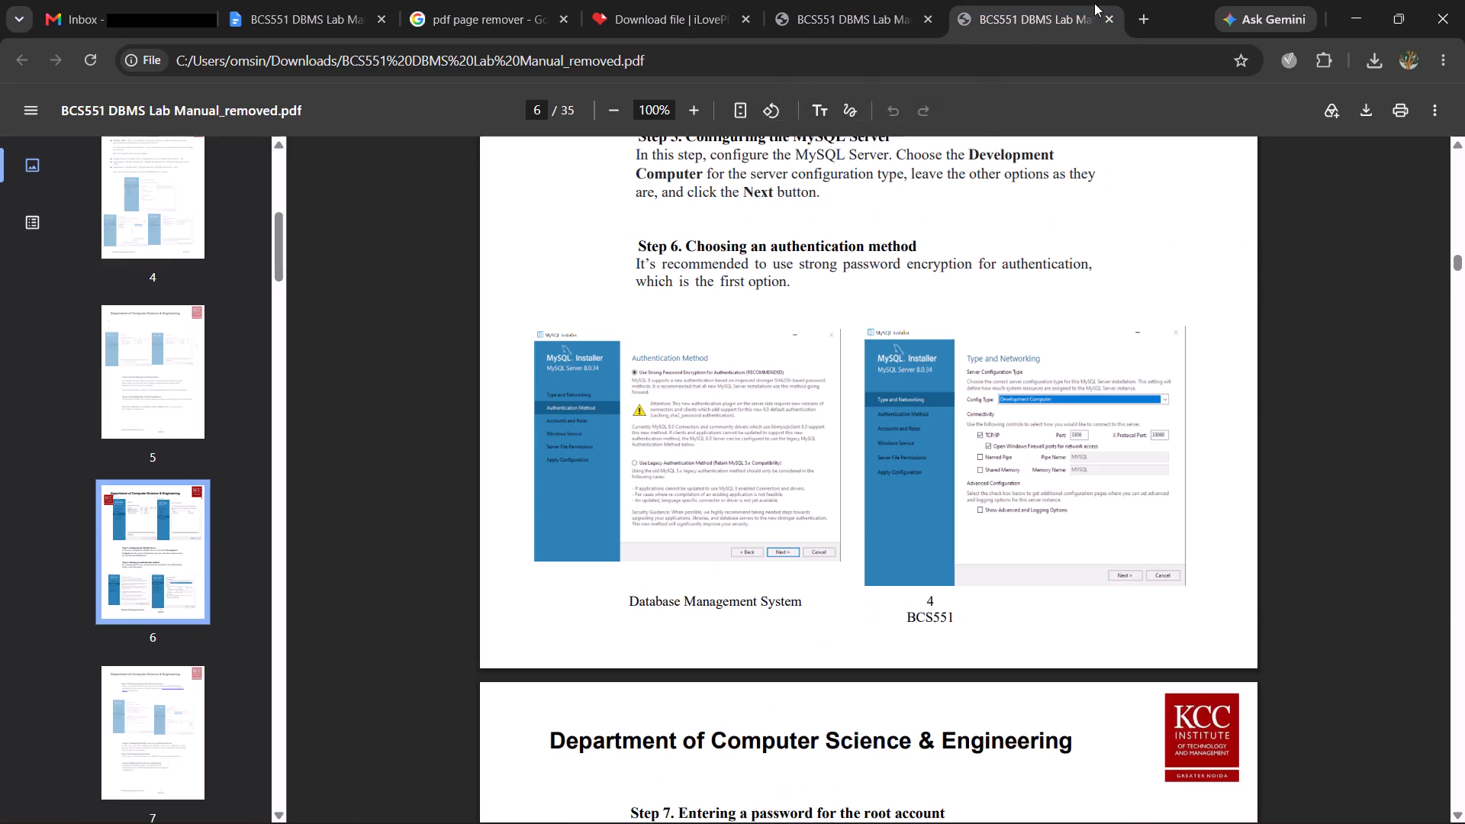
pyautogui.click(1106, 11)
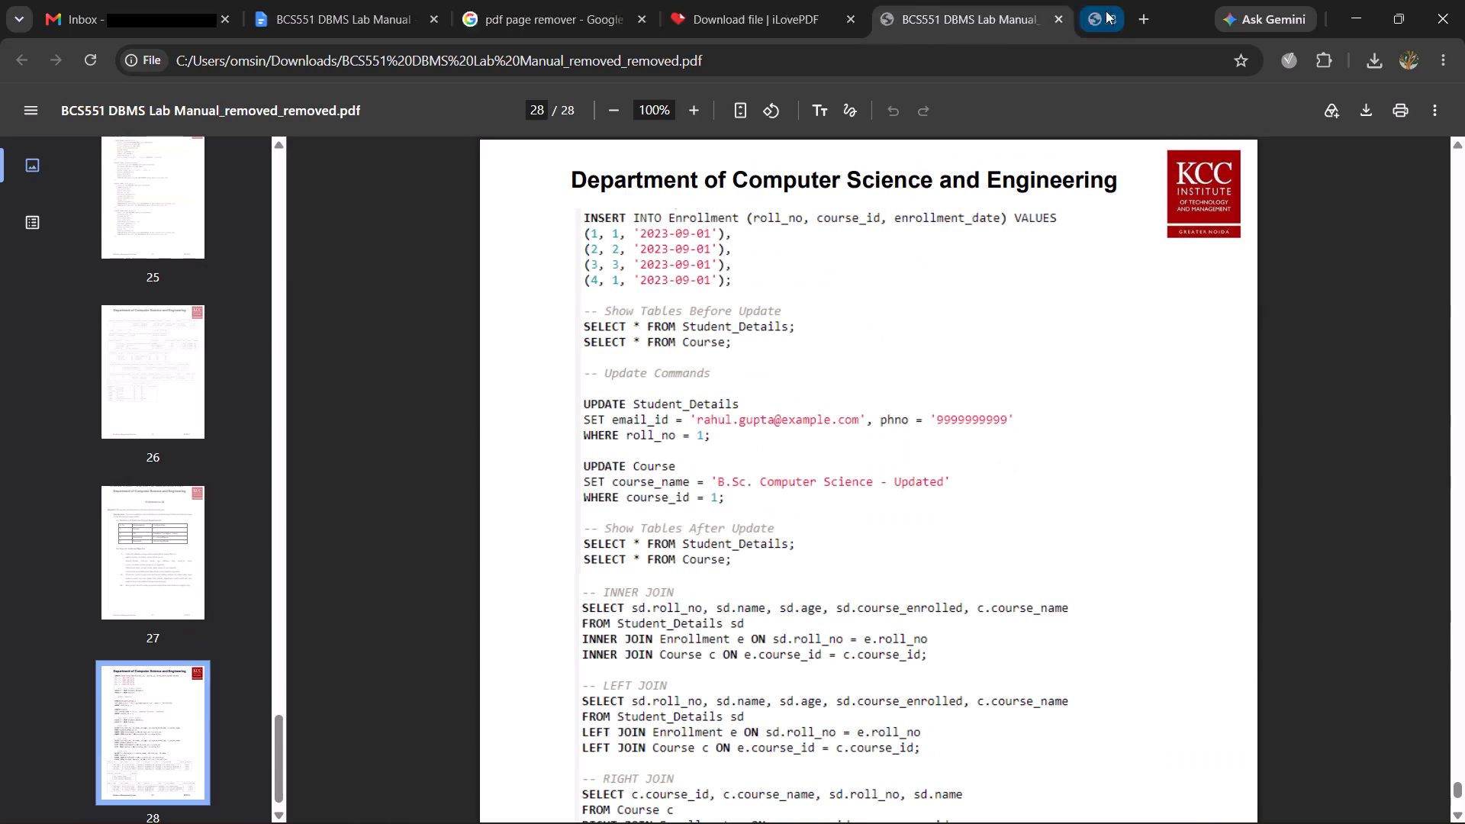
# Close the "pdf page remover" search page and the original BCS551 DBMS Lab Manual document.
pyautogui.scroll(5, 732, 240)
pyautogui.click(658, 0)
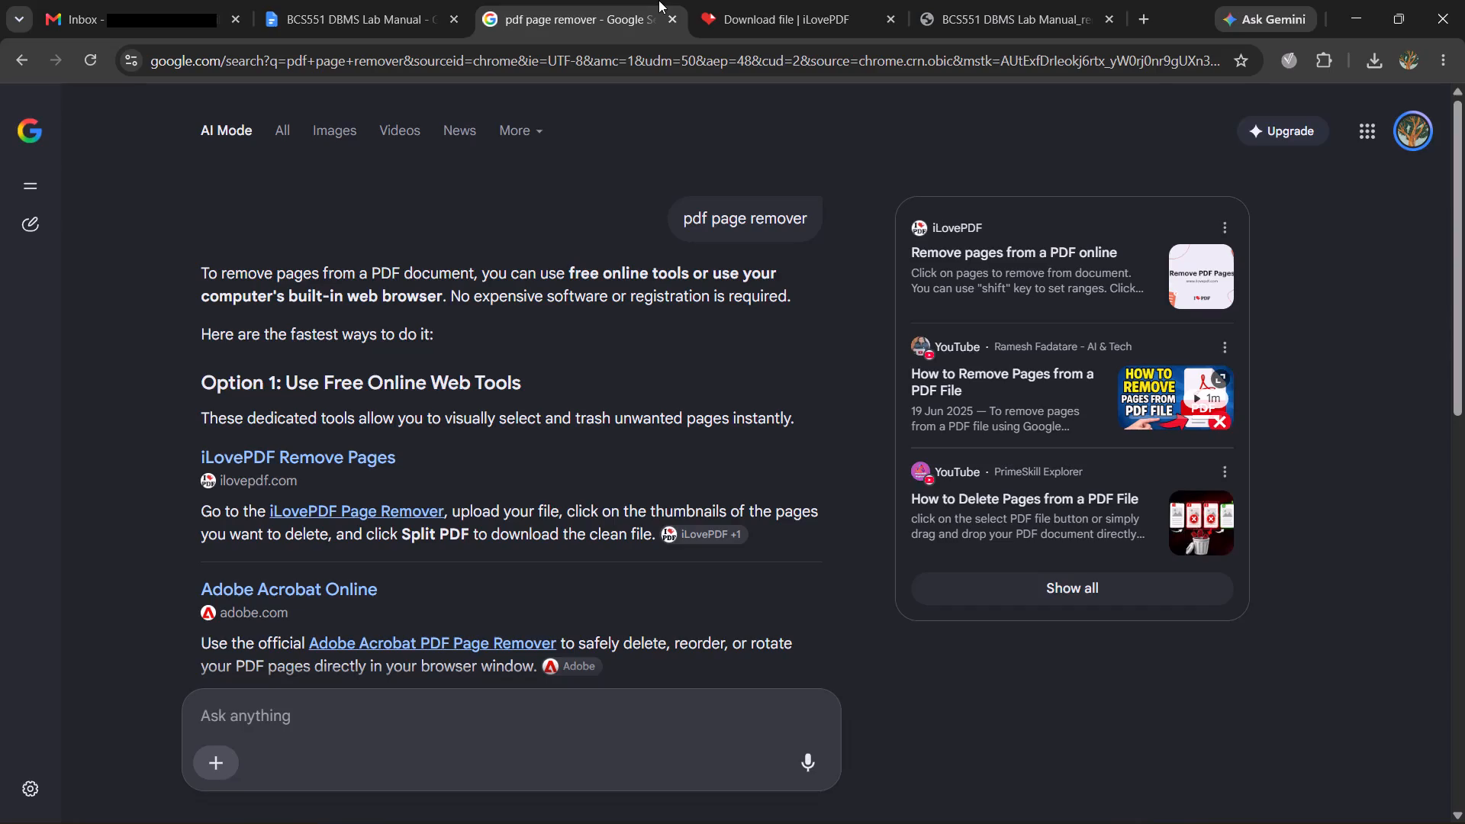
pyautogui.click(675, 17)
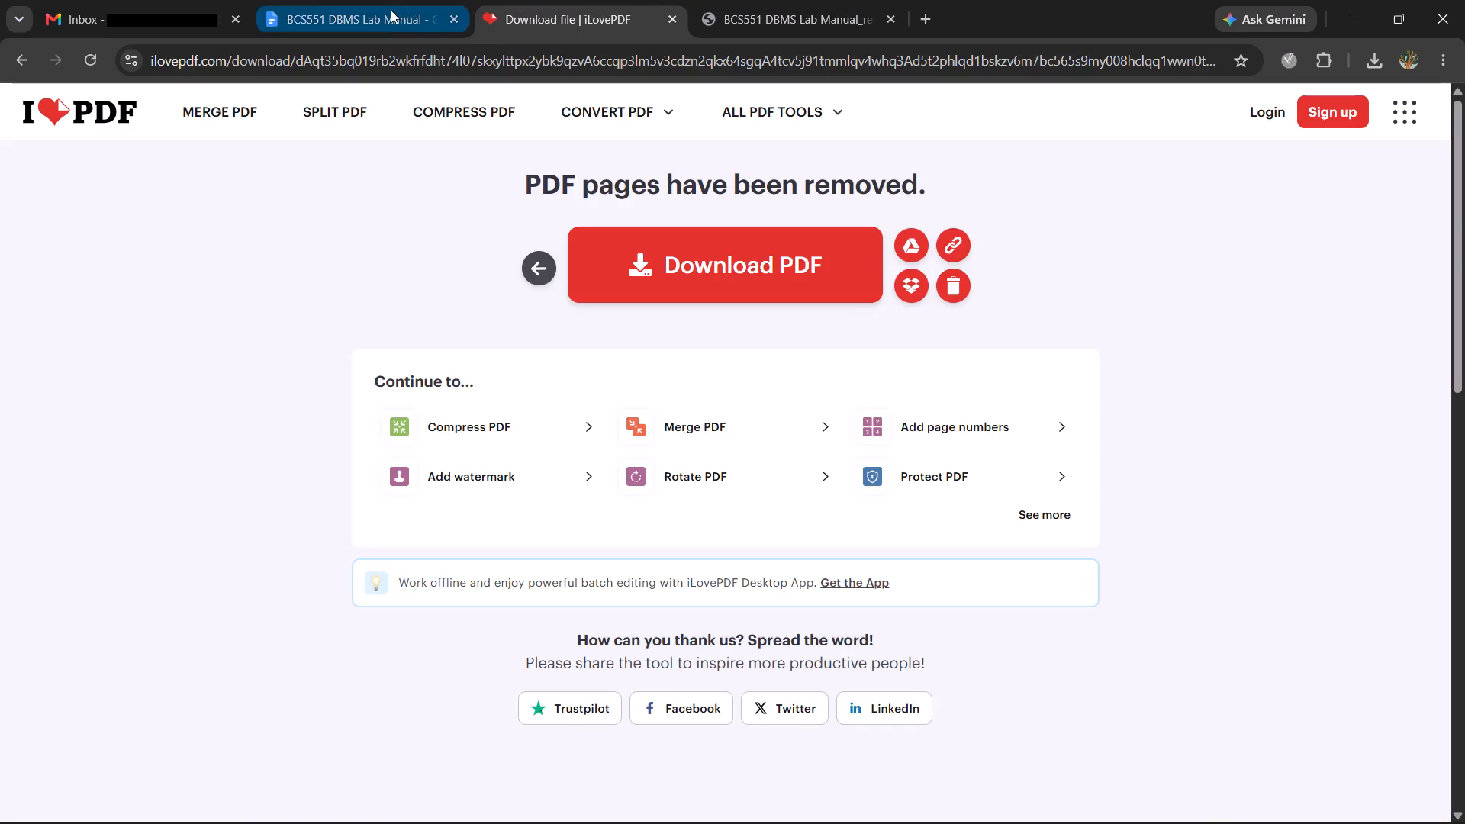
pyautogui.click(391, 10)
pyautogui.click(449, 18)
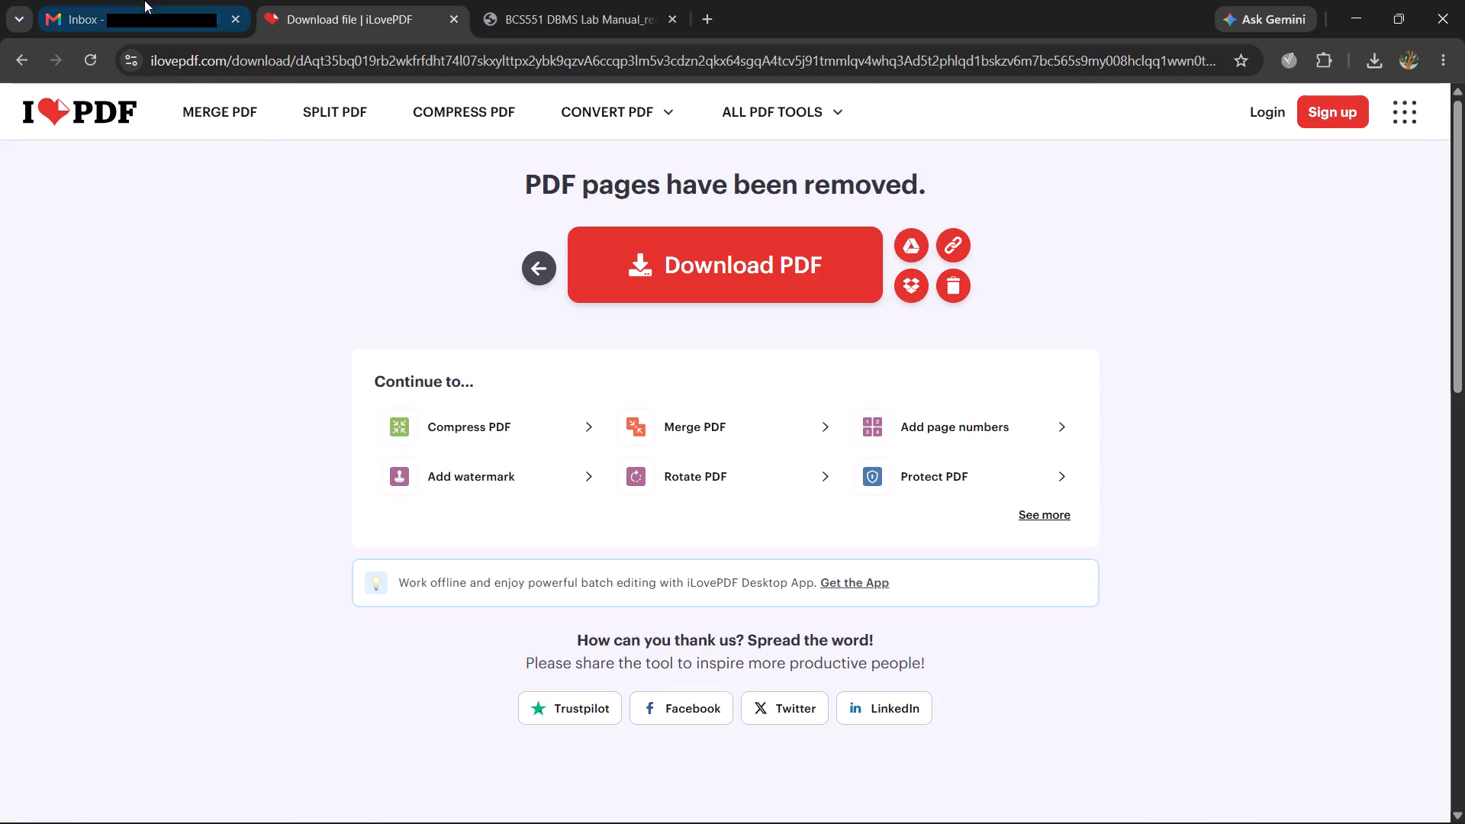
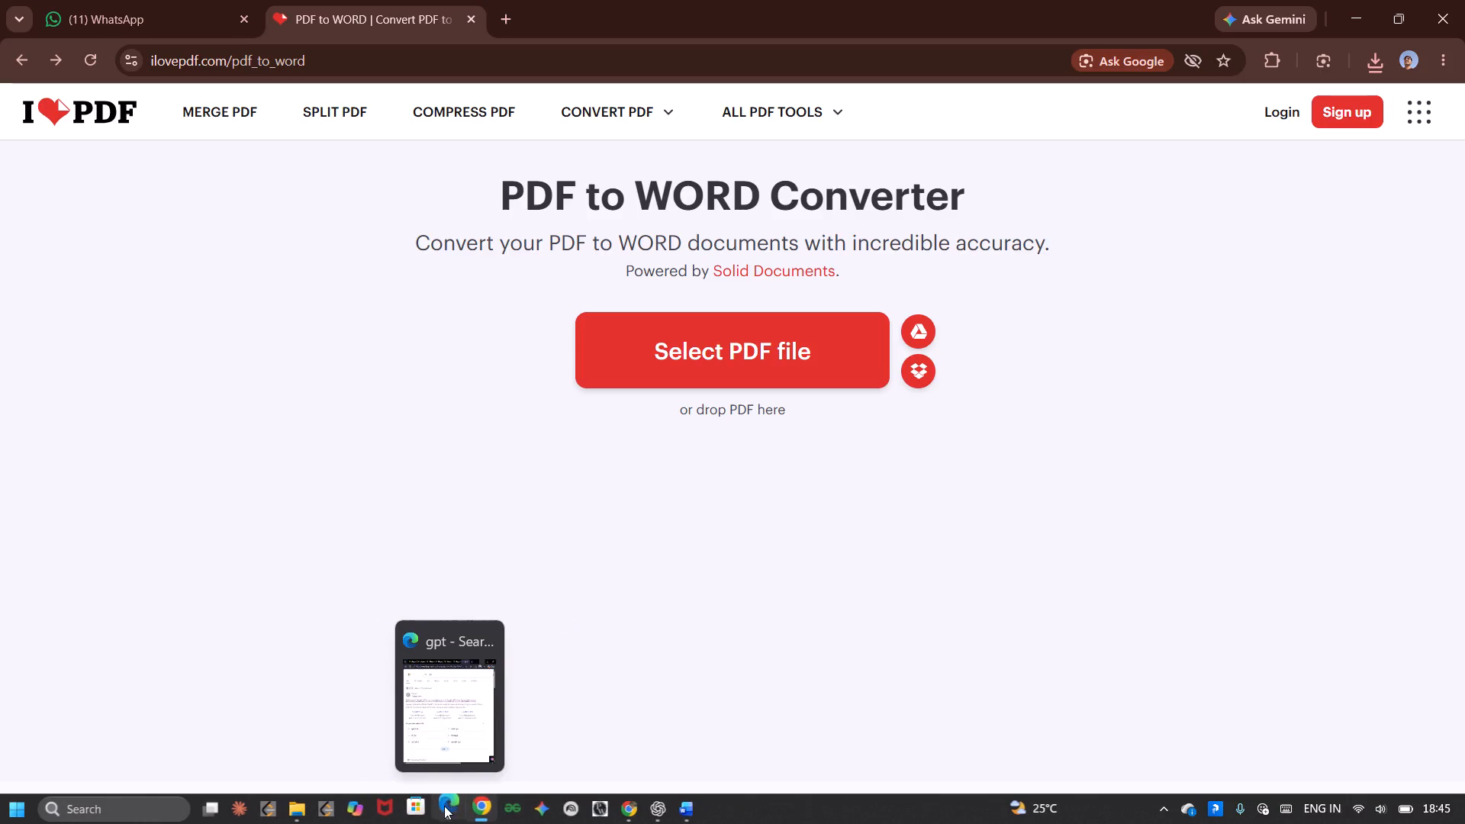
# Return to the iLovePDF page remover in the other Chrome window and load Web_Technologies_Lab_Manual from Downloads.
pyautogui.click(615, 813)
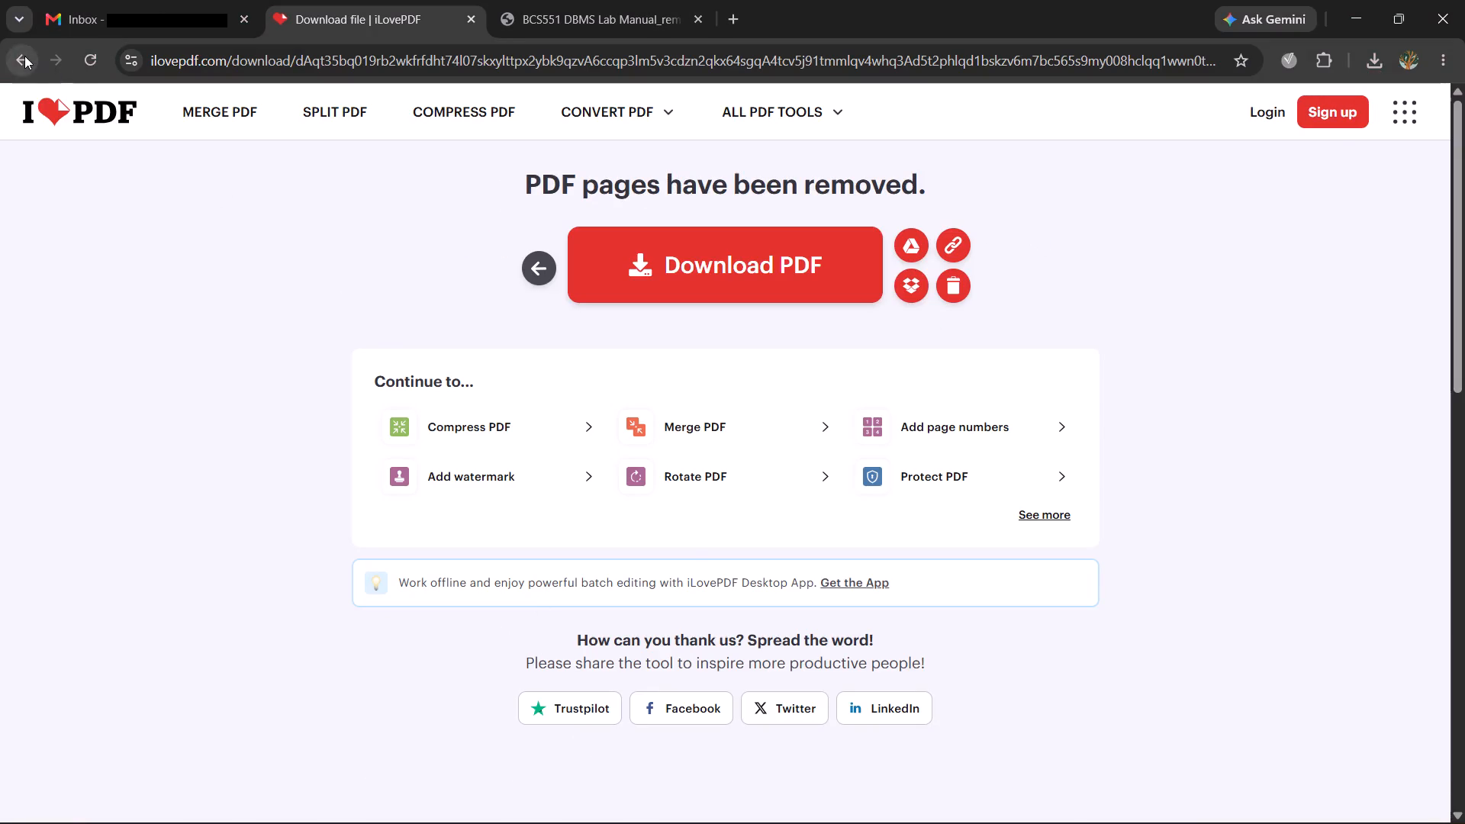
pyautogui.click(24, 56)
pyautogui.click(664, 370)
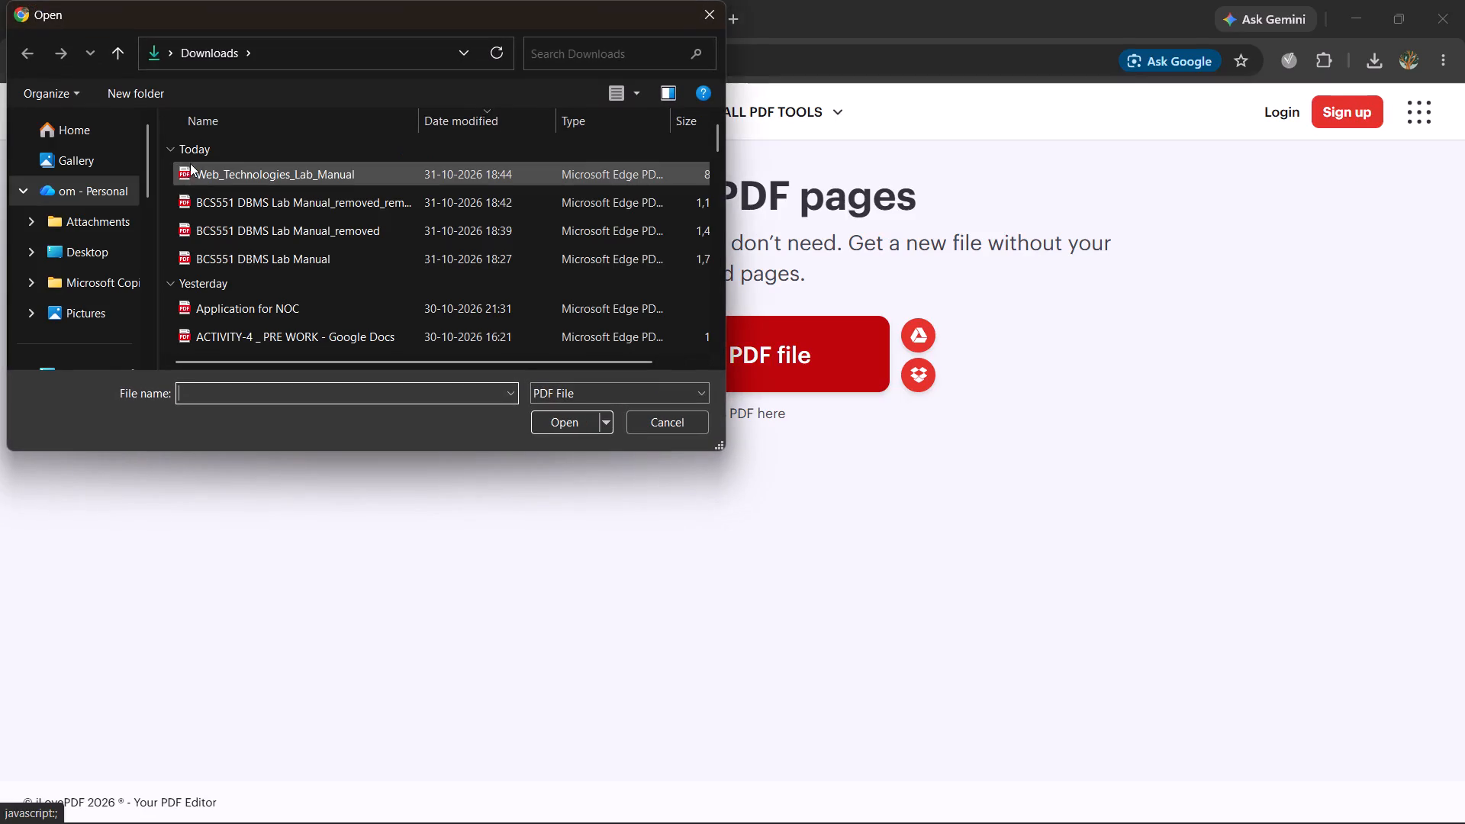
pyautogui.click(206, 163)
pyautogui.click(558, 418)
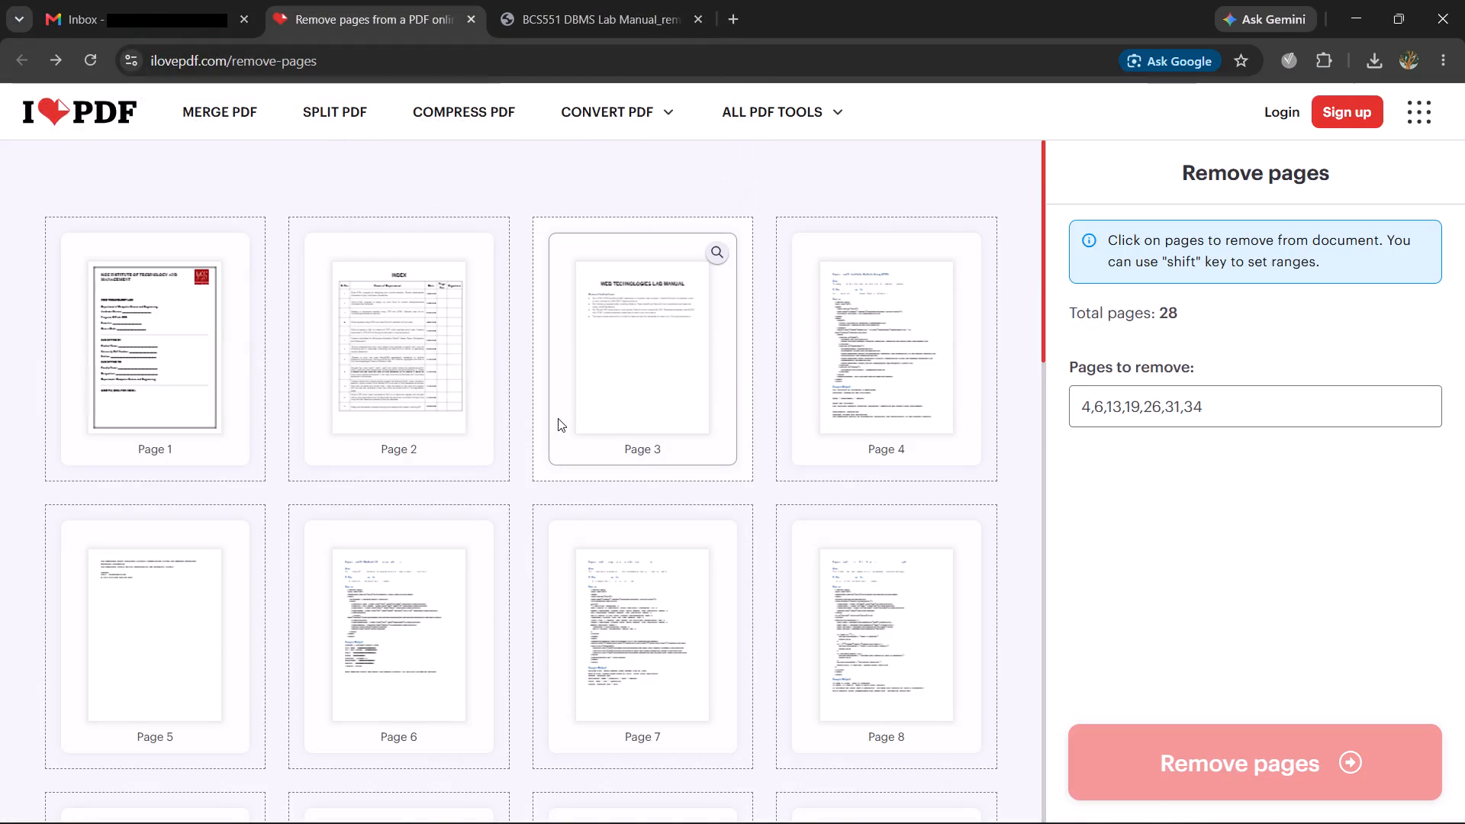
# Clear the leftover list of pages to remove.
pyautogui.click(1219, 394)
pyautogui.press('BackSpace')
pyautogui.press('BackSpace')
pyautogui.press('BackSpace')
pyautogui.press('BackSpace')
pyautogui.press('BackSpace')
pyautogui.press('BackSpace')
pyautogui.press('BackSpace')
pyautogui.press('BackSpace')
pyautogui.press('BackSpace')
pyautogui.press('BackSpace')
pyautogui.press('BackSpace')
pyautogui.press('BackSpace')
pyautogui.press('BackSpace')
pyautogui.press('BackSpace')
pyautogui.press('BackSpace')
pyautogui.press('BackSpace')
pyautogui.press('BackSpace')
pyautogui.press('BackSpace')
pyautogui.press('BackSpace')
pyautogui.press('BackSpace')
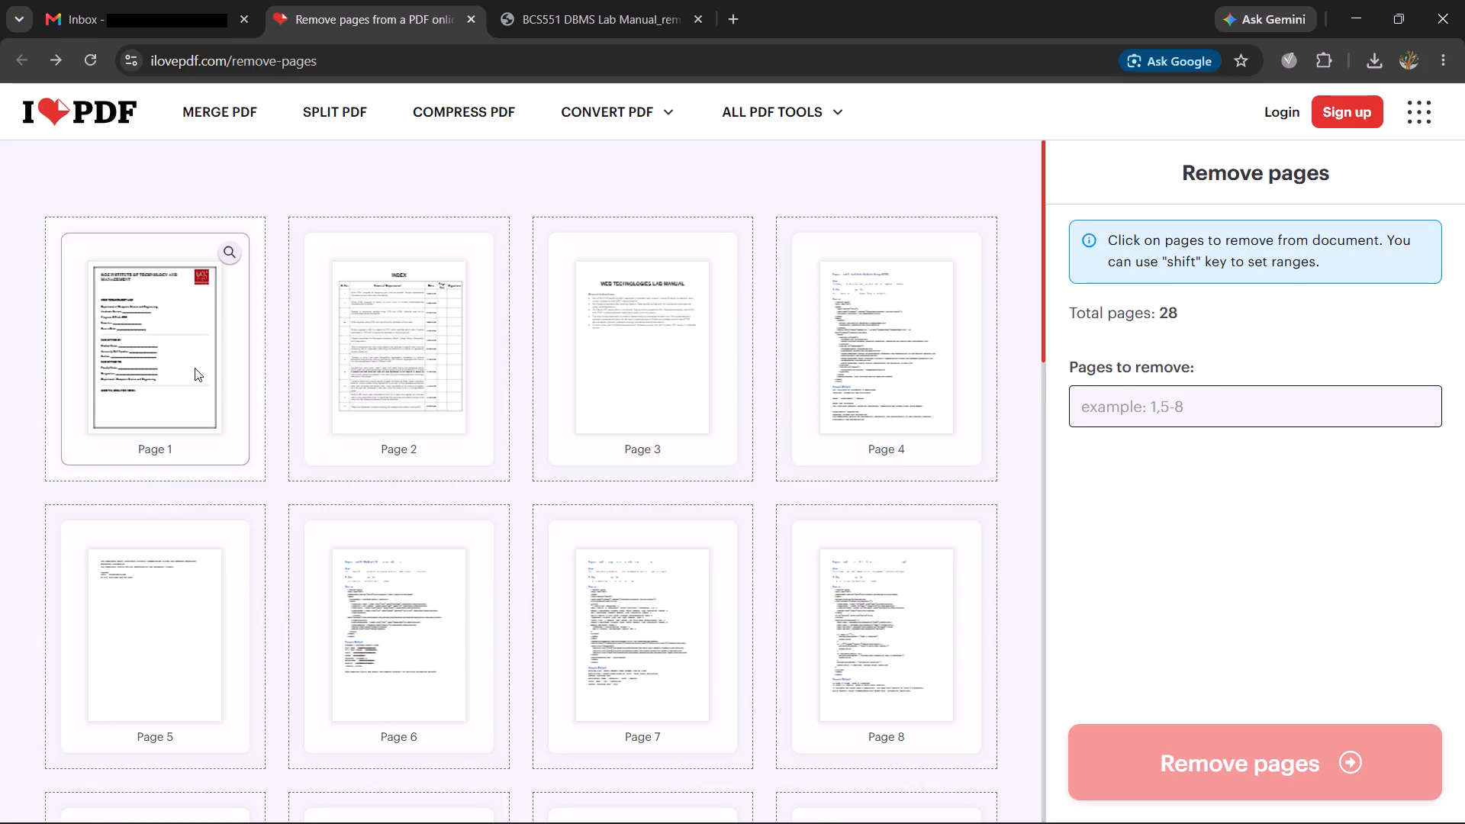
# Mark page 3 of the web technologies manual for removal.
pyautogui.click(581, 401)
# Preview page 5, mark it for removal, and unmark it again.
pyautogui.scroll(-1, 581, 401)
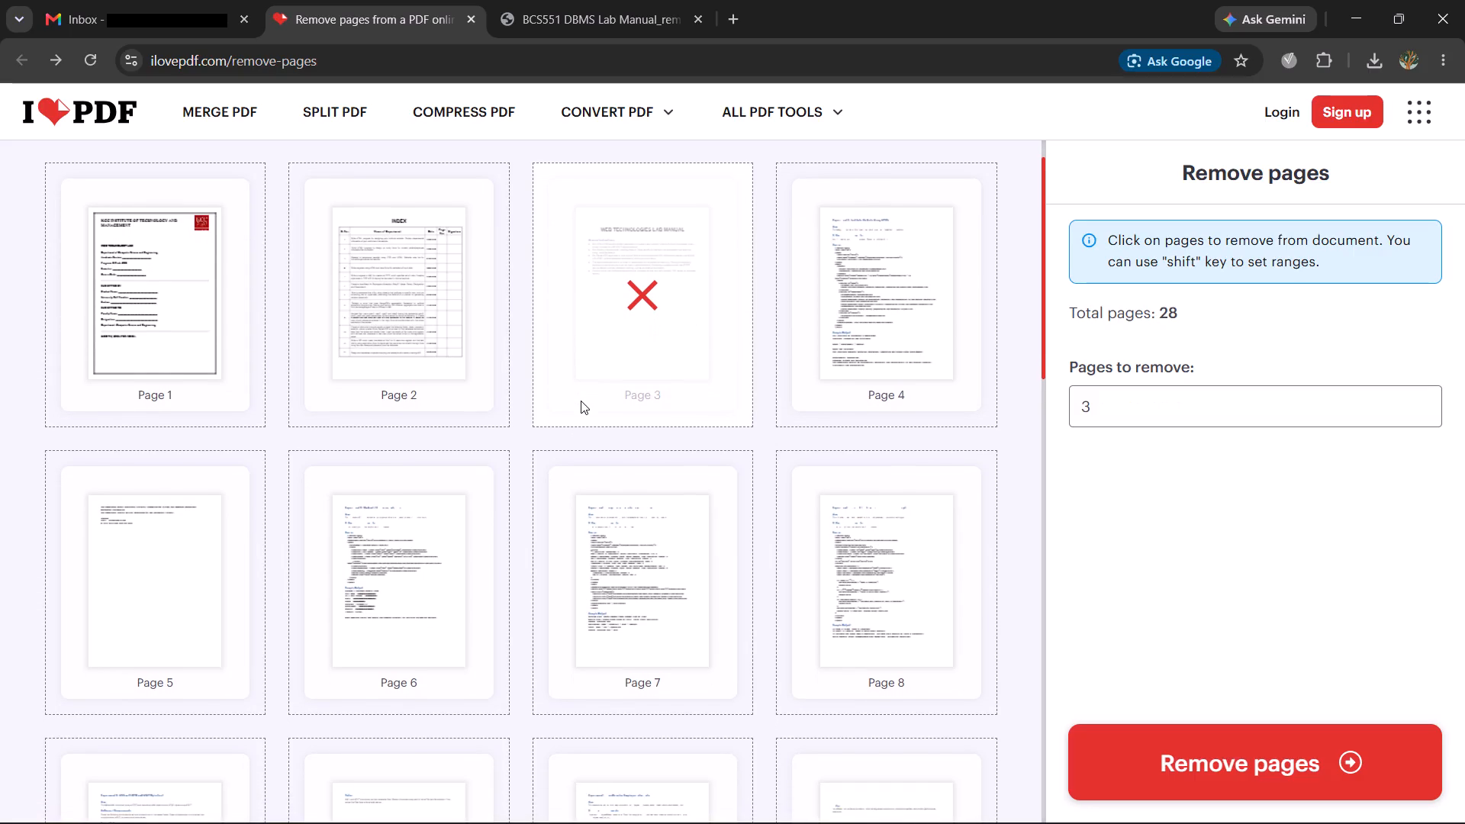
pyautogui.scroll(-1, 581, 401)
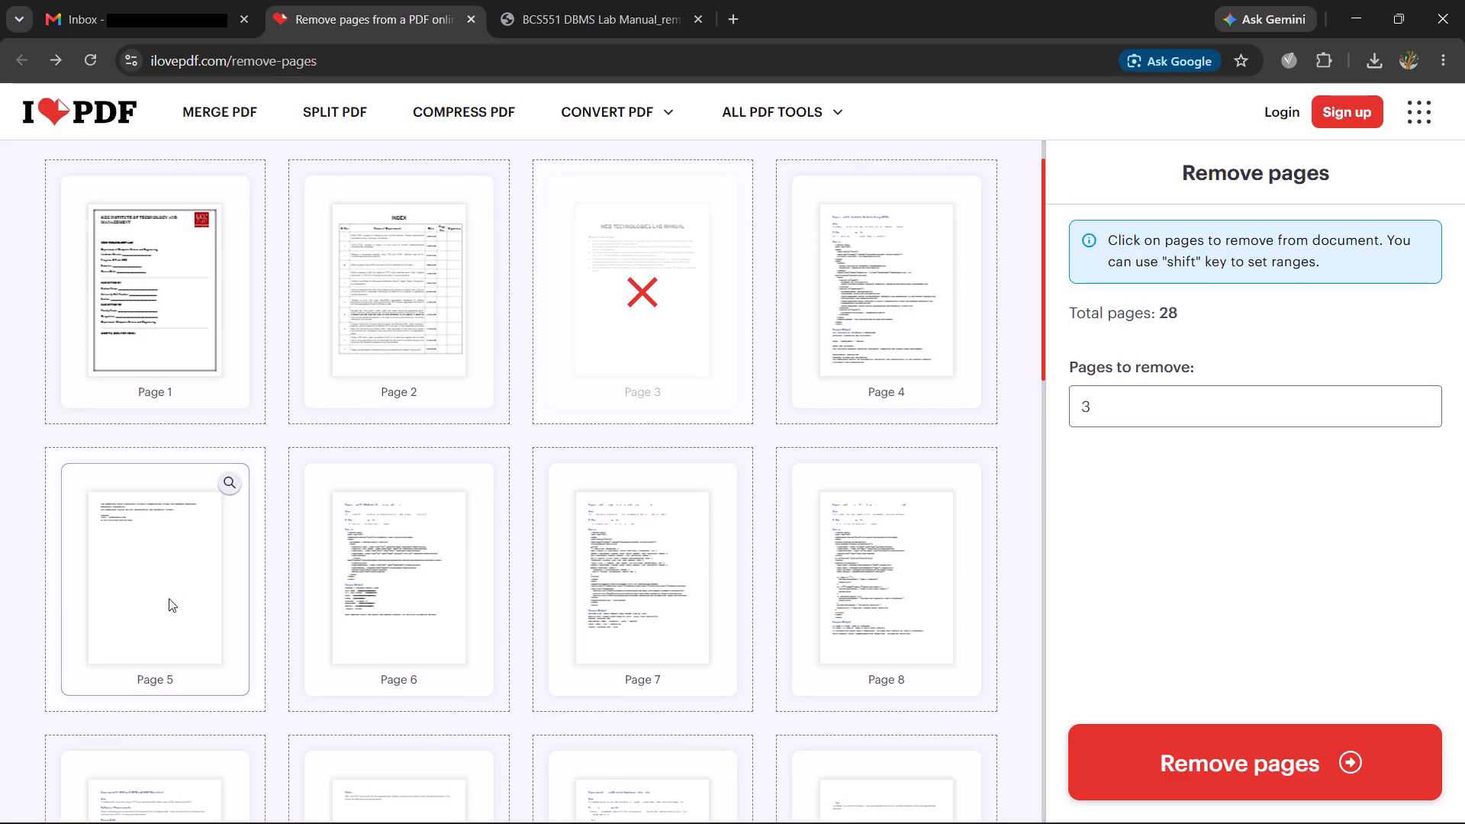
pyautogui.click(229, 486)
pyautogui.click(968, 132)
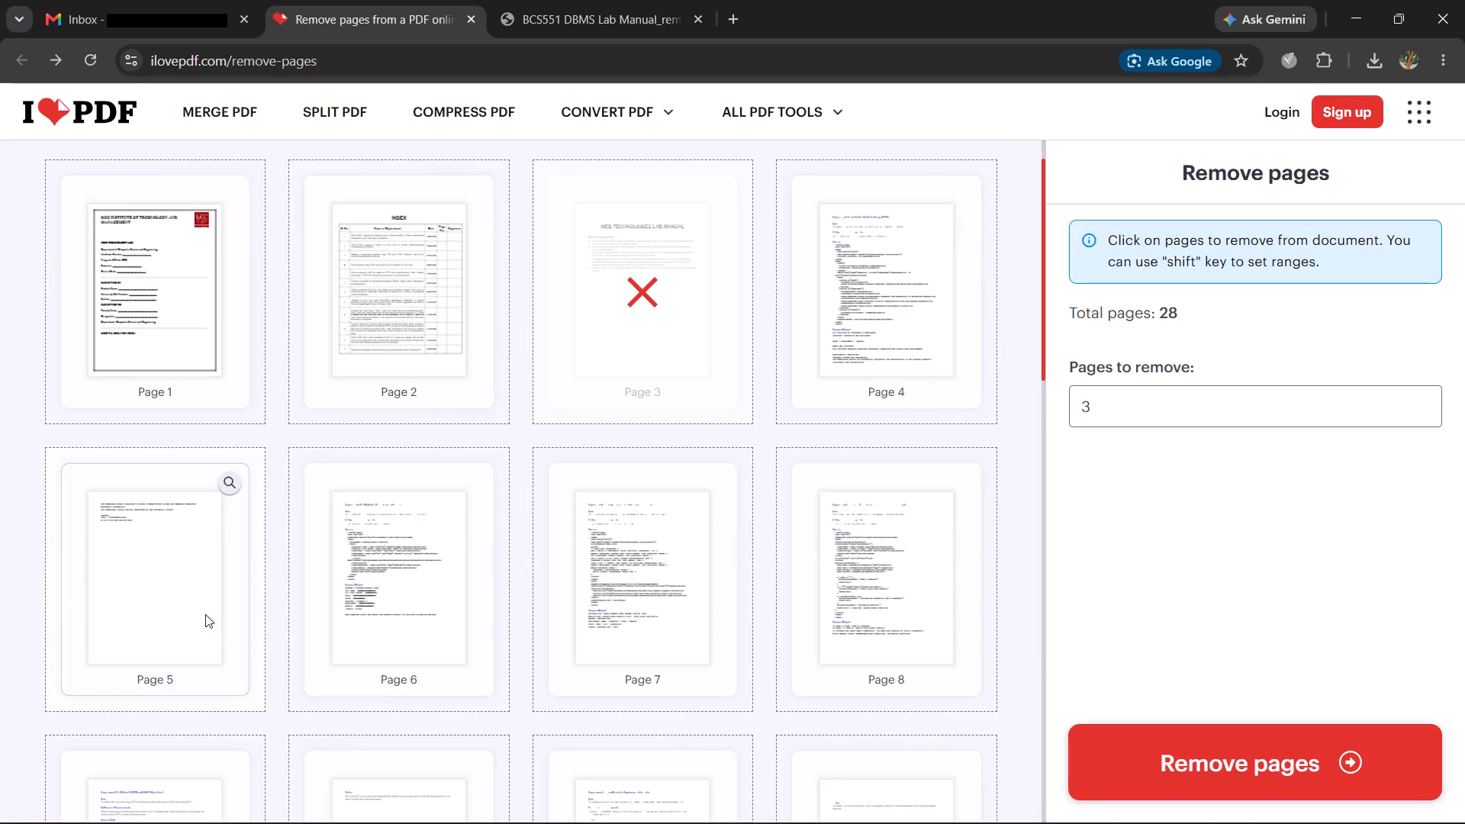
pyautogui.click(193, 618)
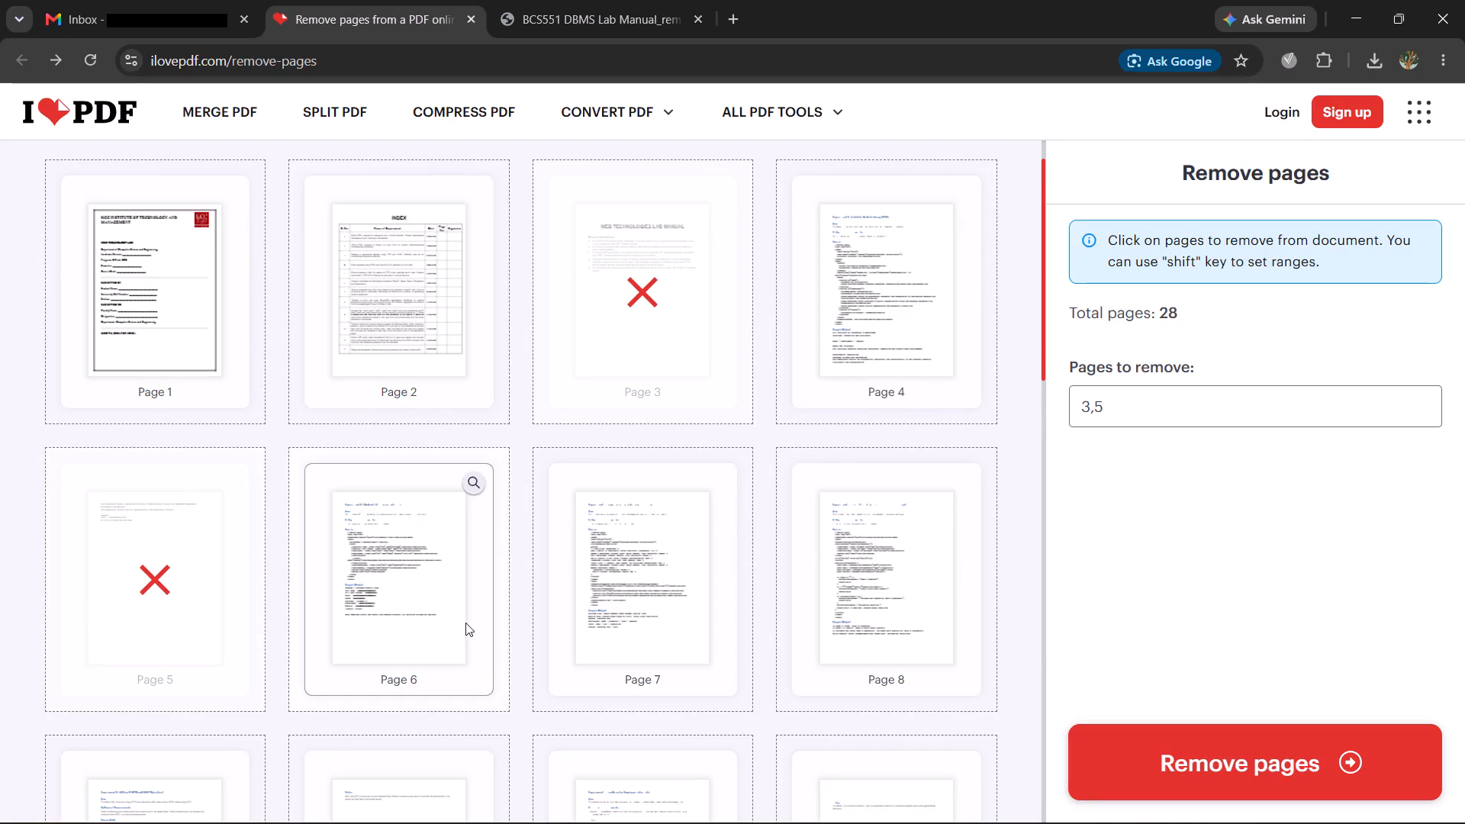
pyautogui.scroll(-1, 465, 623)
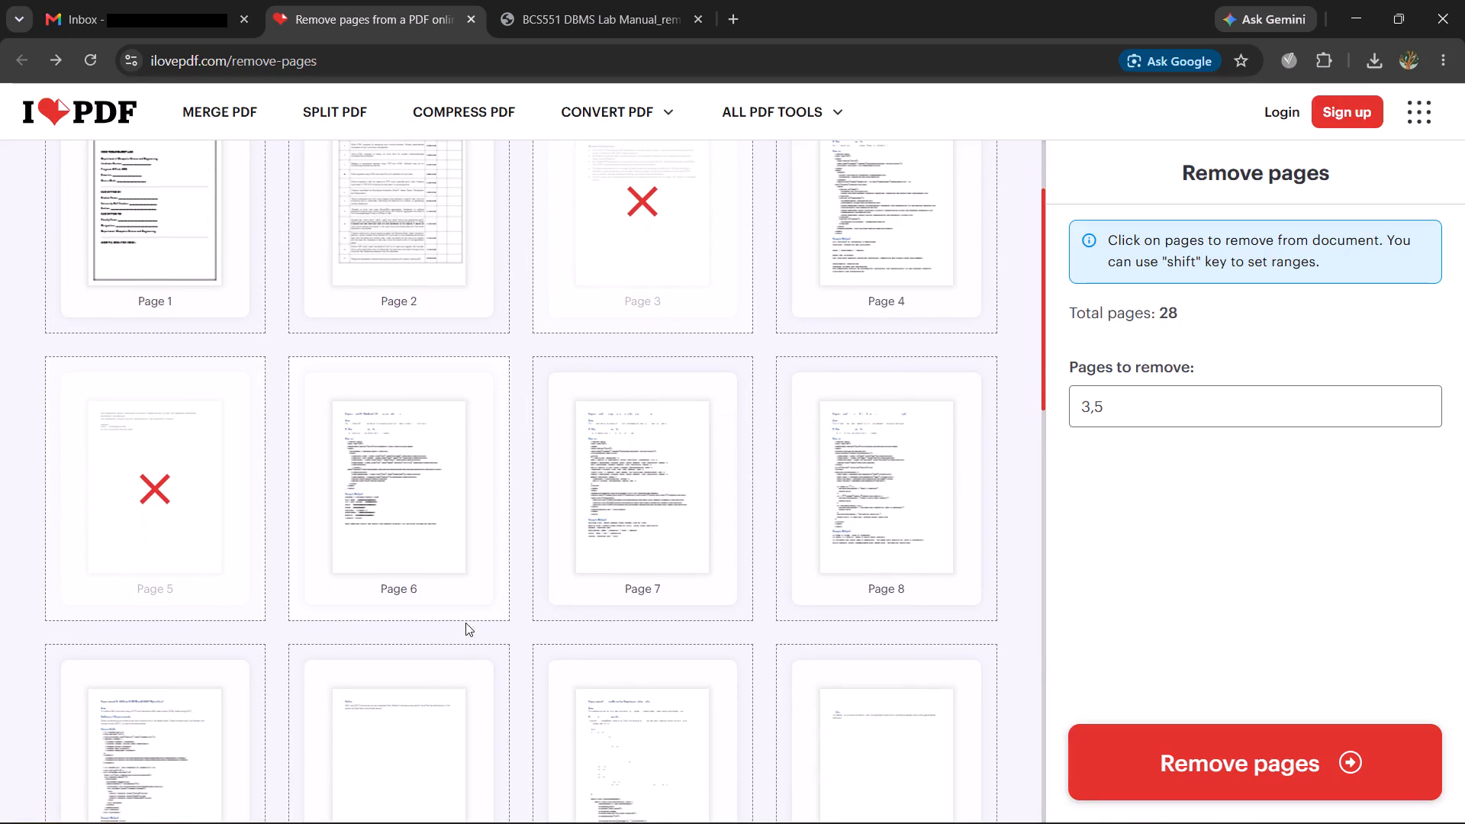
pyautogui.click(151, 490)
# Preview pages 6, 7 and 8 enlarged to check their content, leaving them unmarked.
pyautogui.click(470, 388)
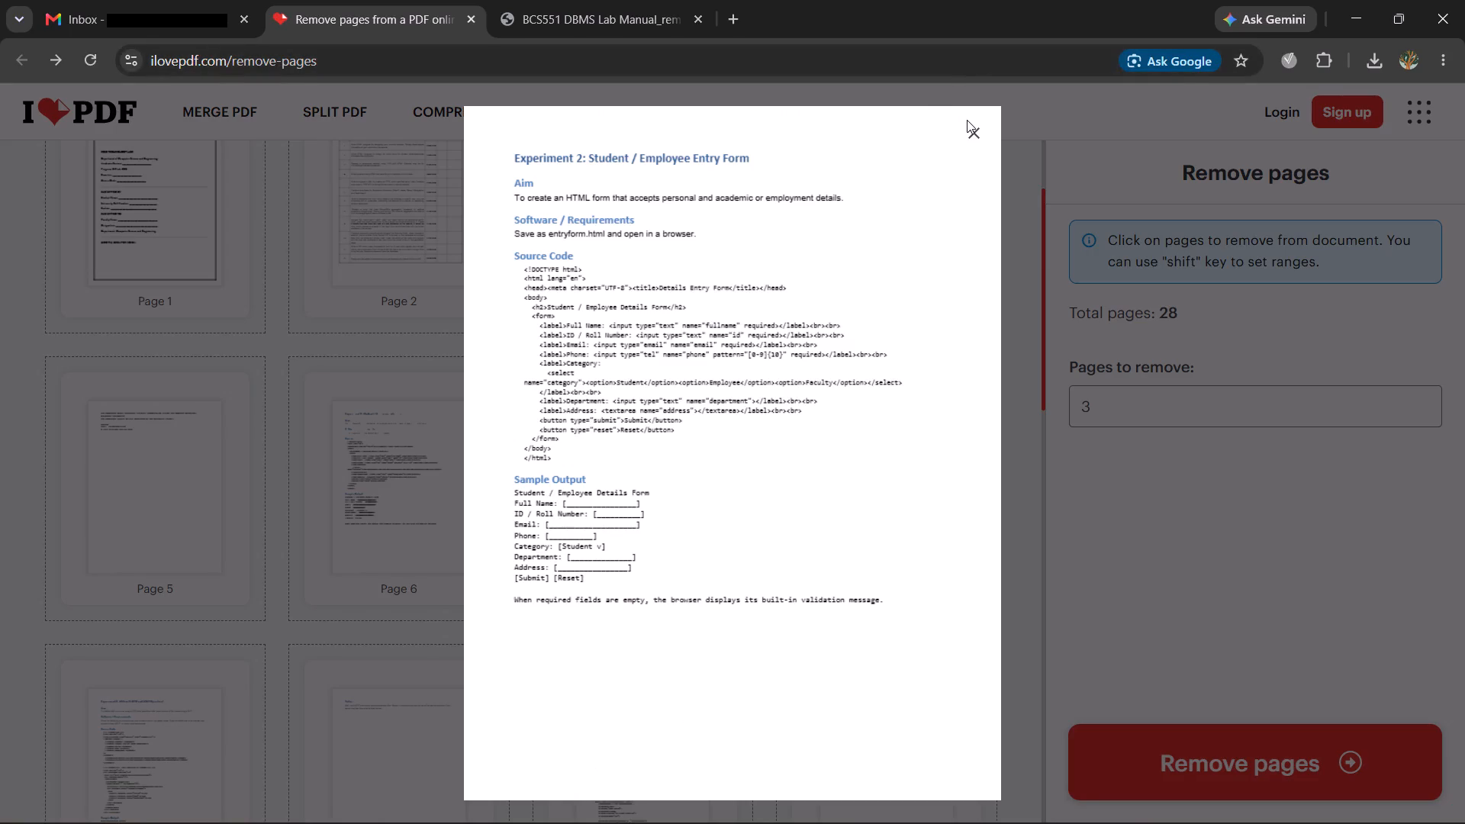
pyautogui.click(967, 120)
pyautogui.click(649, 430)
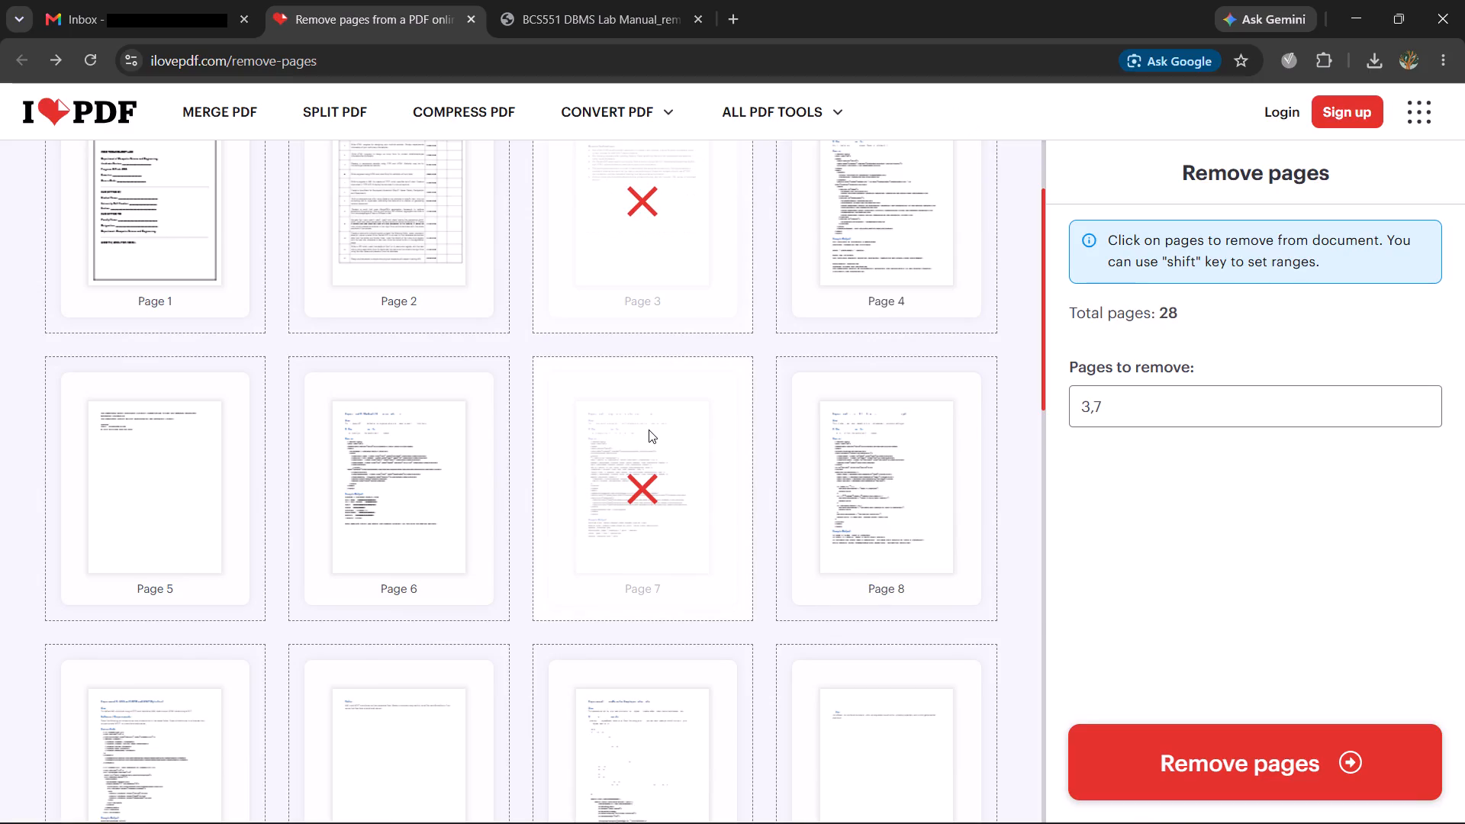
pyautogui.click(649, 430)
pyautogui.click(723, 383)
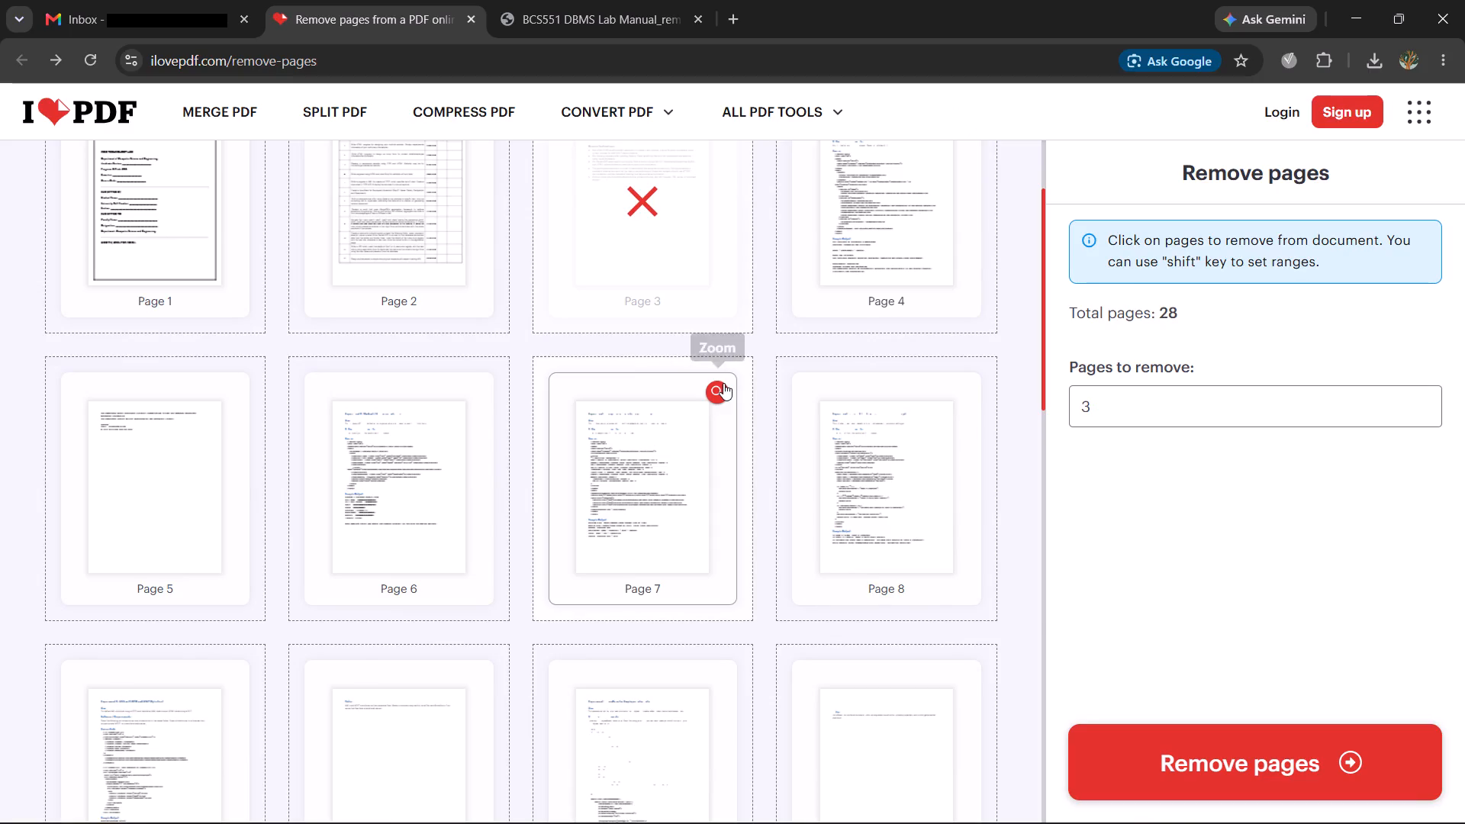
pyautogui.click(977, 130)
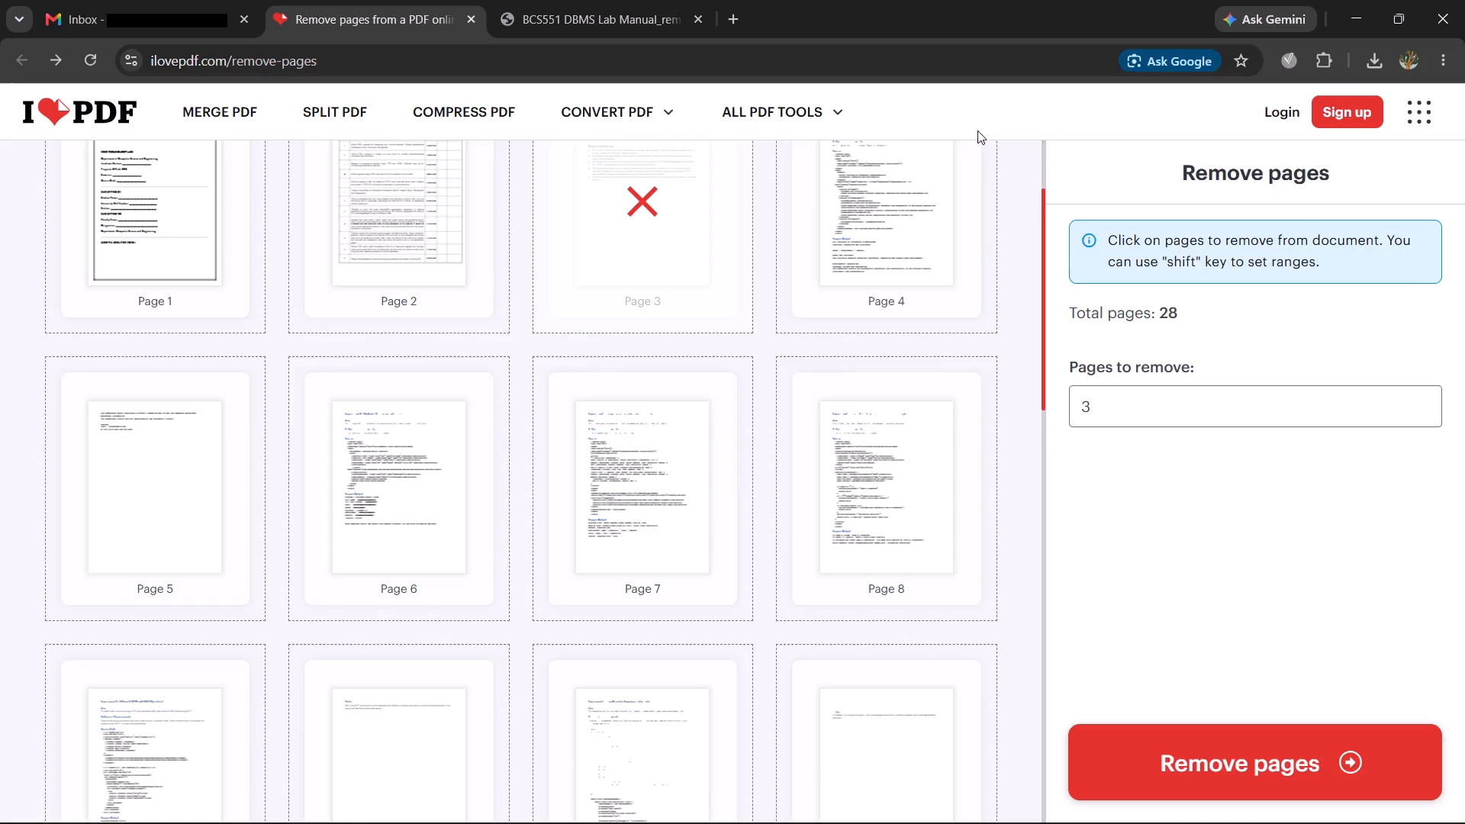
pyautogui.click(921, 486)
pyautogui.click(921, 486)
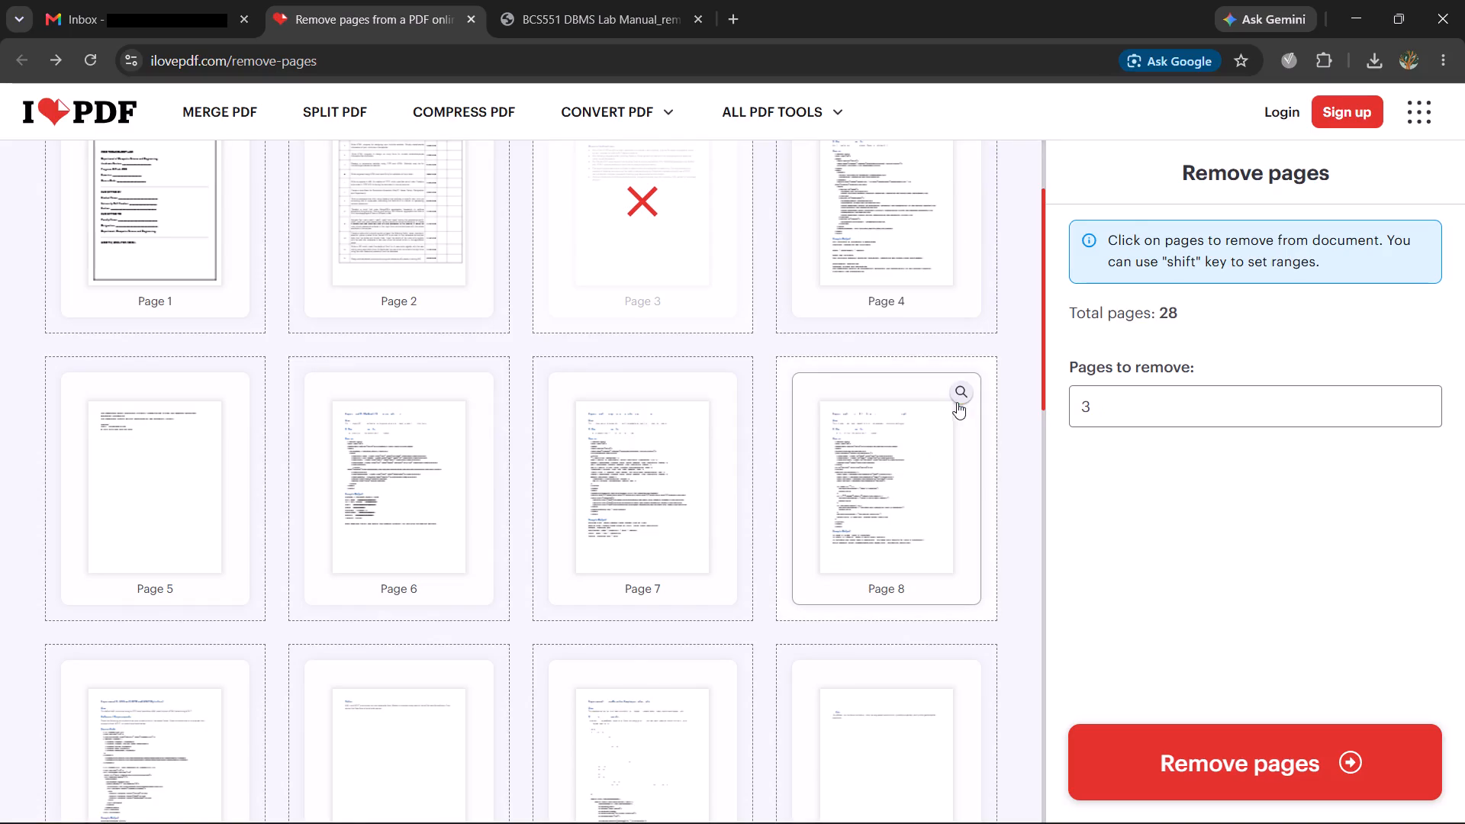
pyautogui.click(958, 400)
pyautogui.click(969, 130)
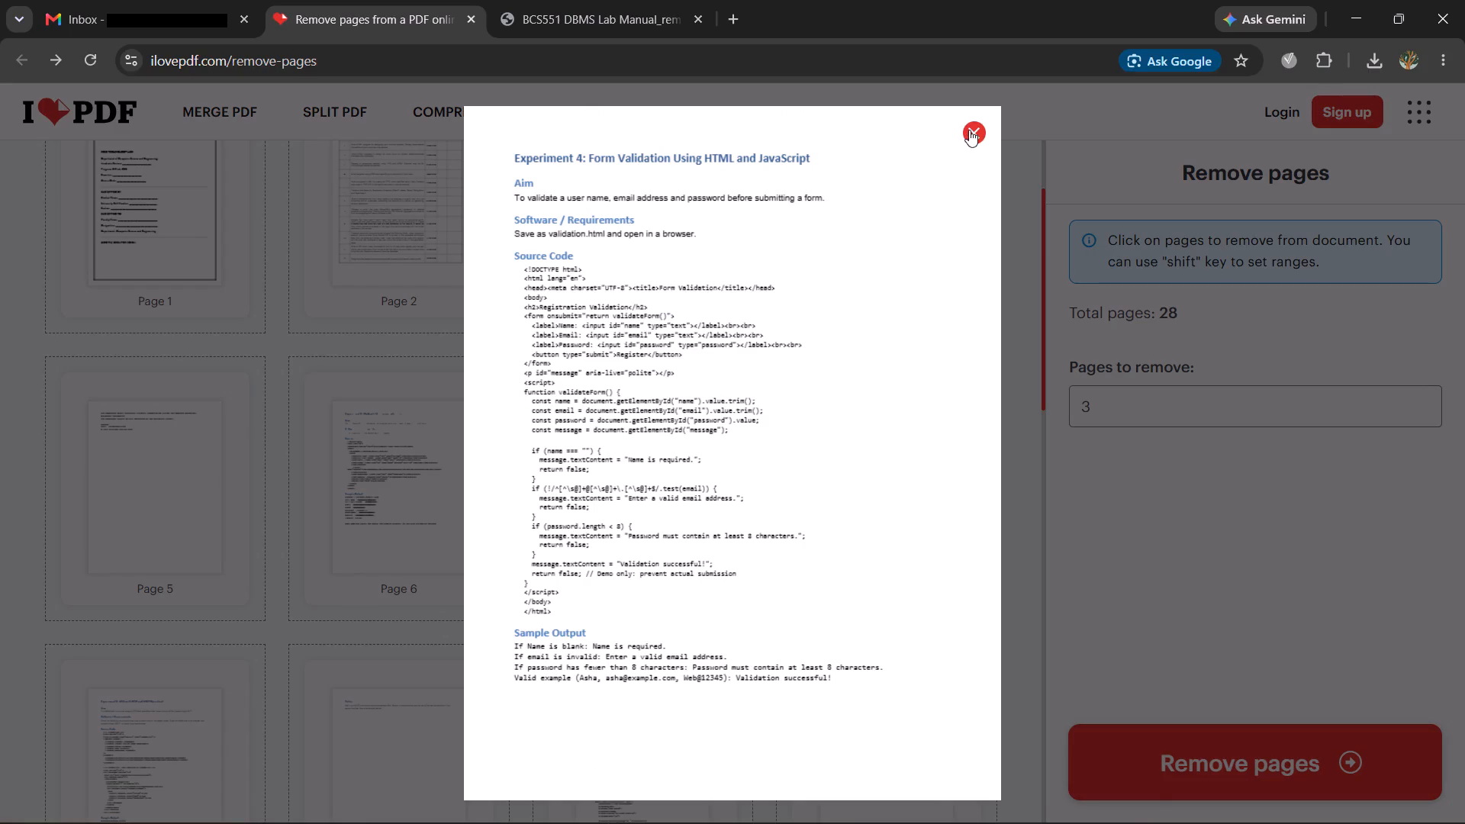
# Preview page 9 enlarged, keep it unmarked, and mark page 10 for removal.
pyautogui.scroll(-3, 707, 466)
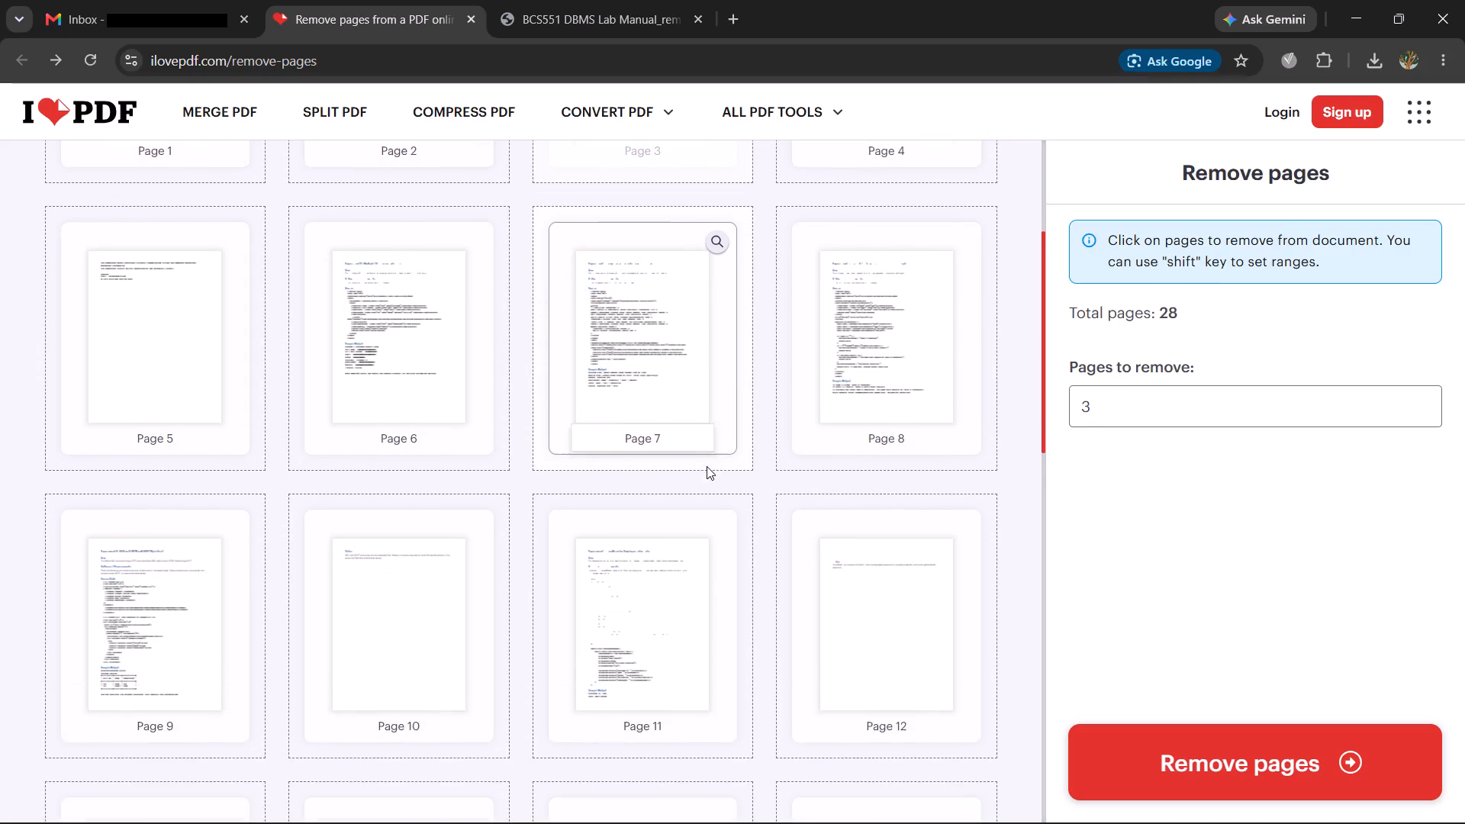
pyautogui.scroll(-1, 707, 466)
pyautogui.click(134, 557)
pyautogui.click(134, 557)
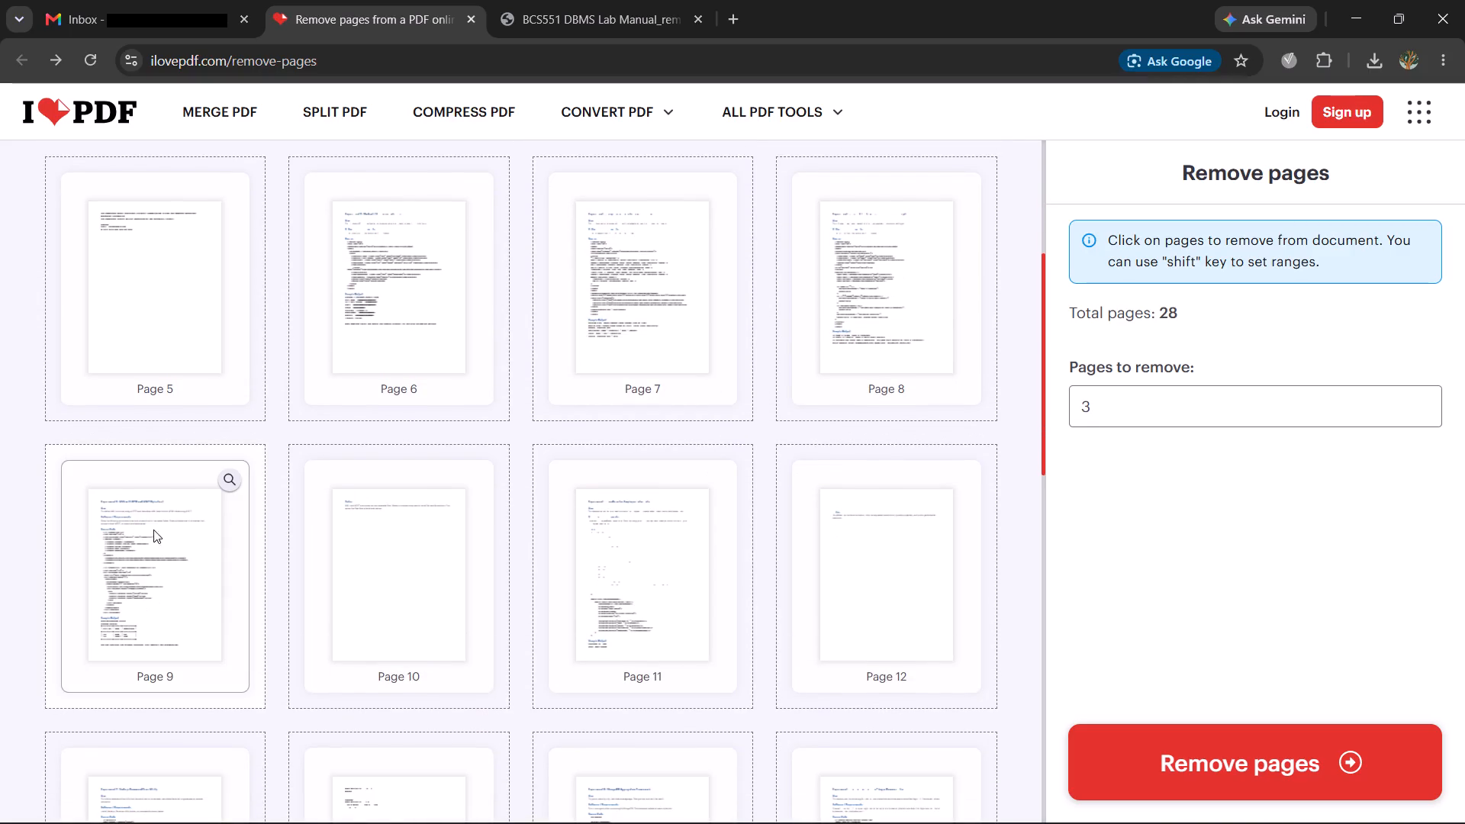
pyautogui.click(214, 481)
pyautogui.click(219, 488)
pyautogui.click(231, 472)
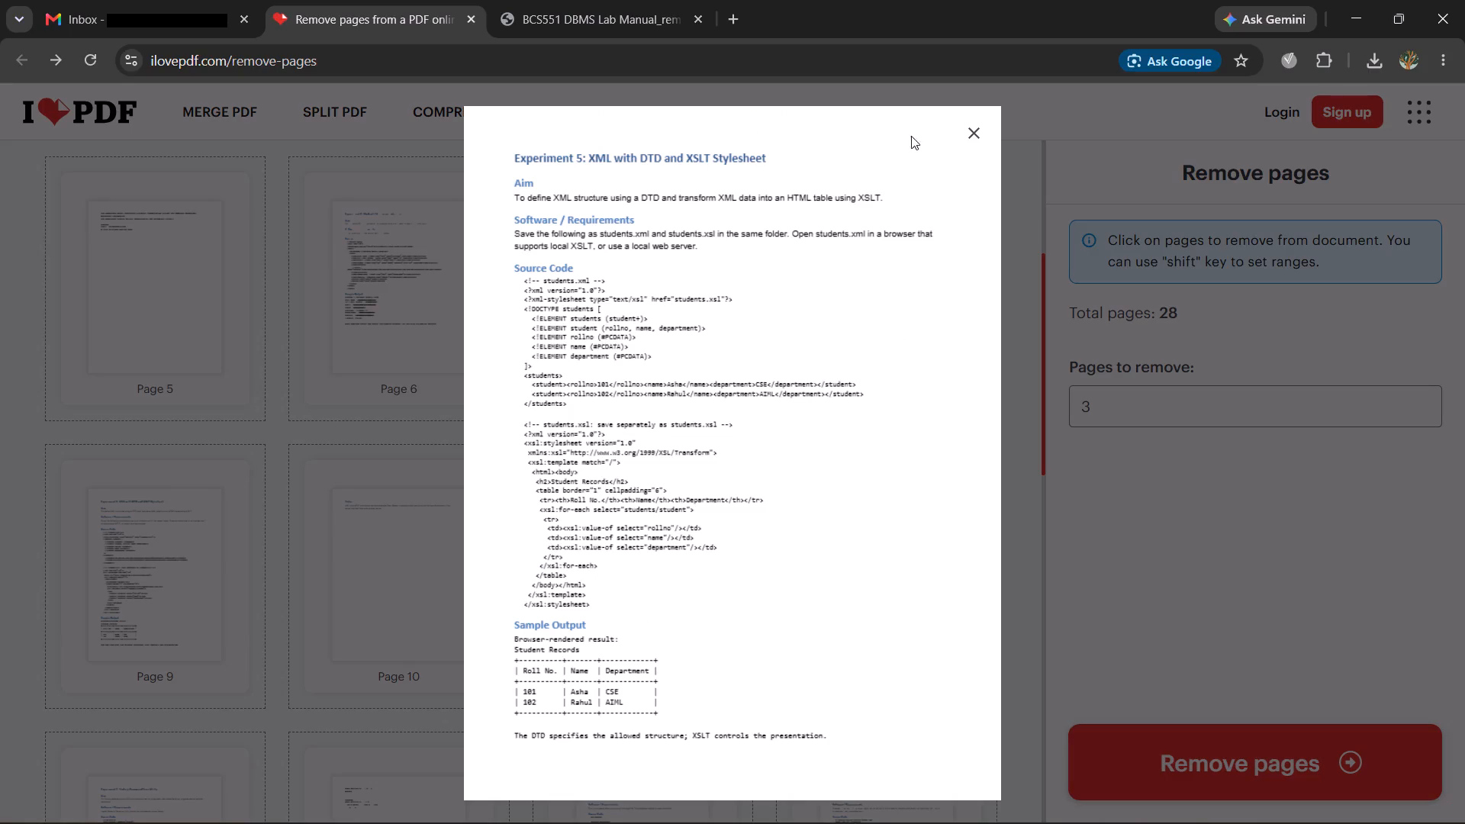
pyautogui.click(965, 129)
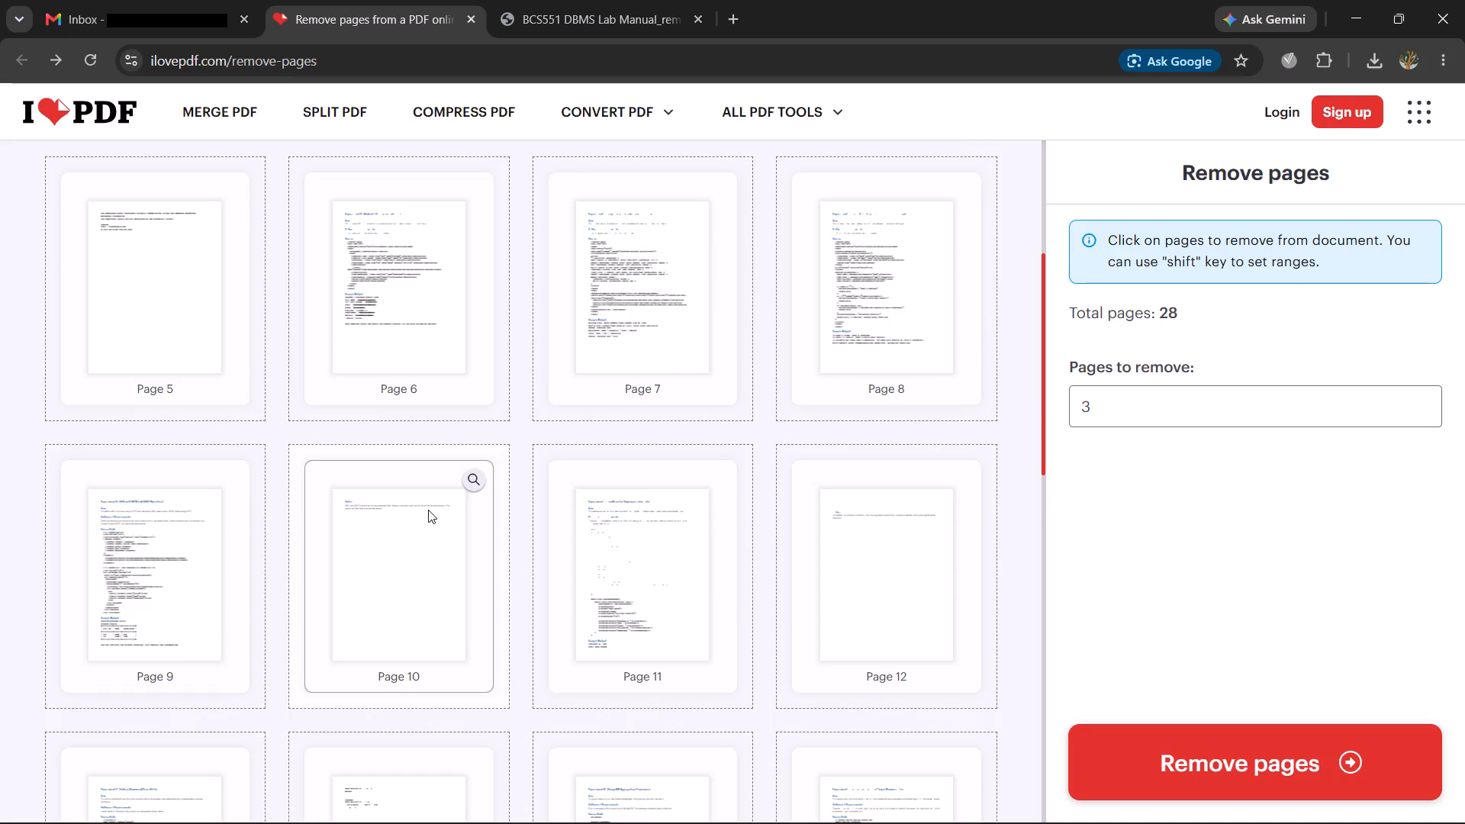
pyautogui.click(428, 510)
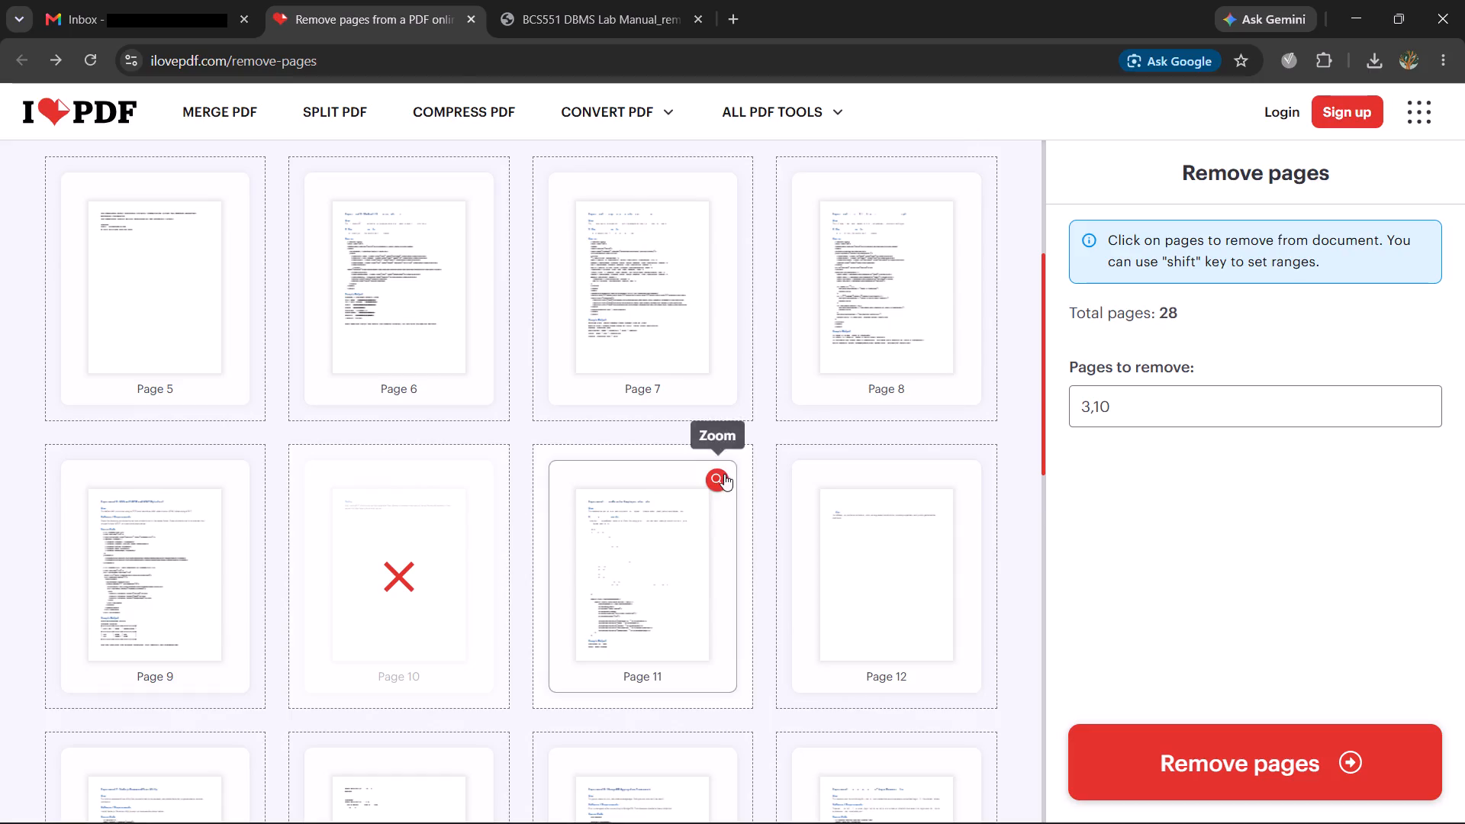
# Preview pages 11 and 12 enlarged and mark page 12 for removal.
pyautogui.click(724, 474)
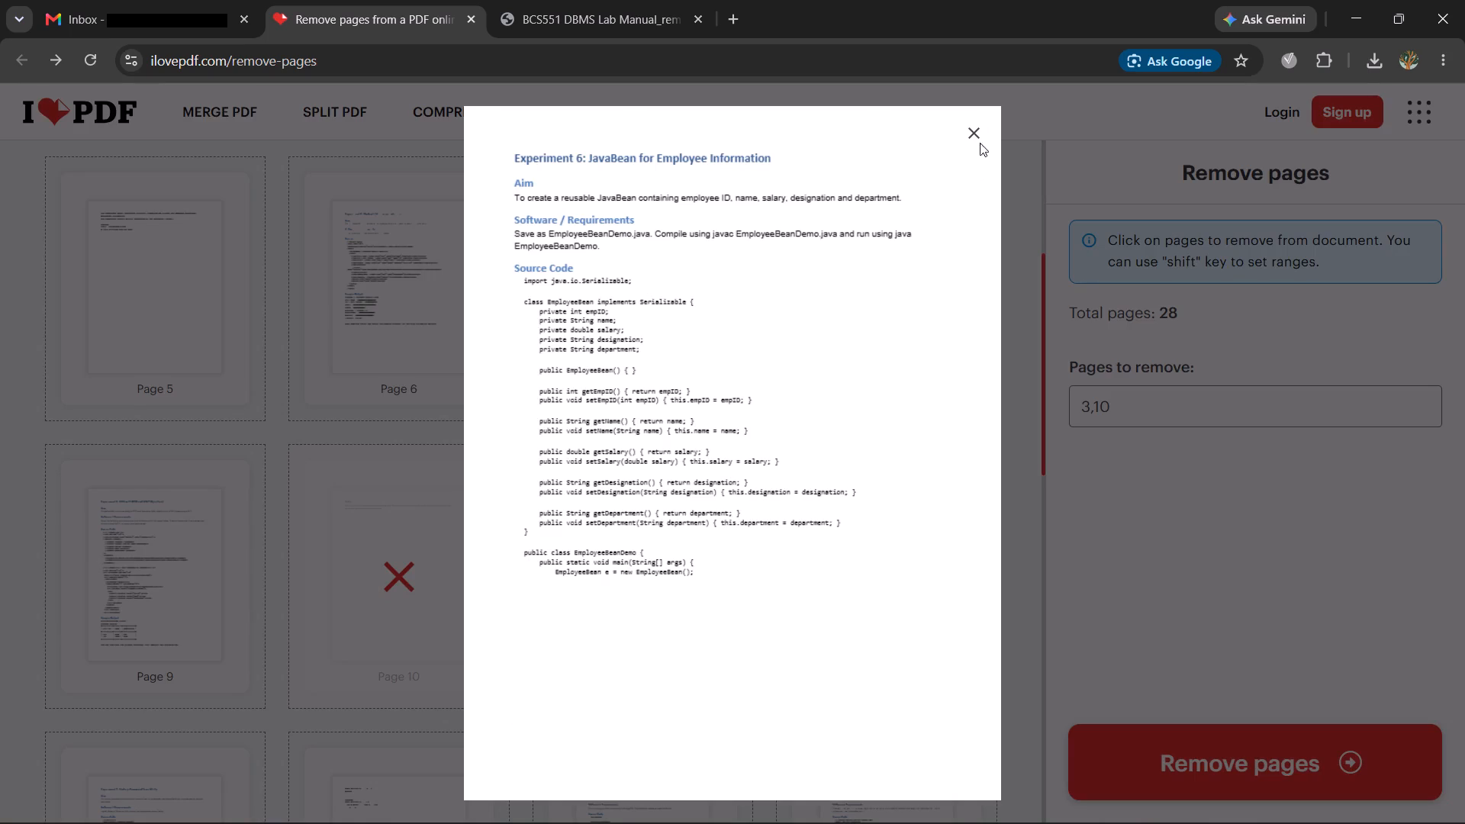
pyautogui.click(980, 142)
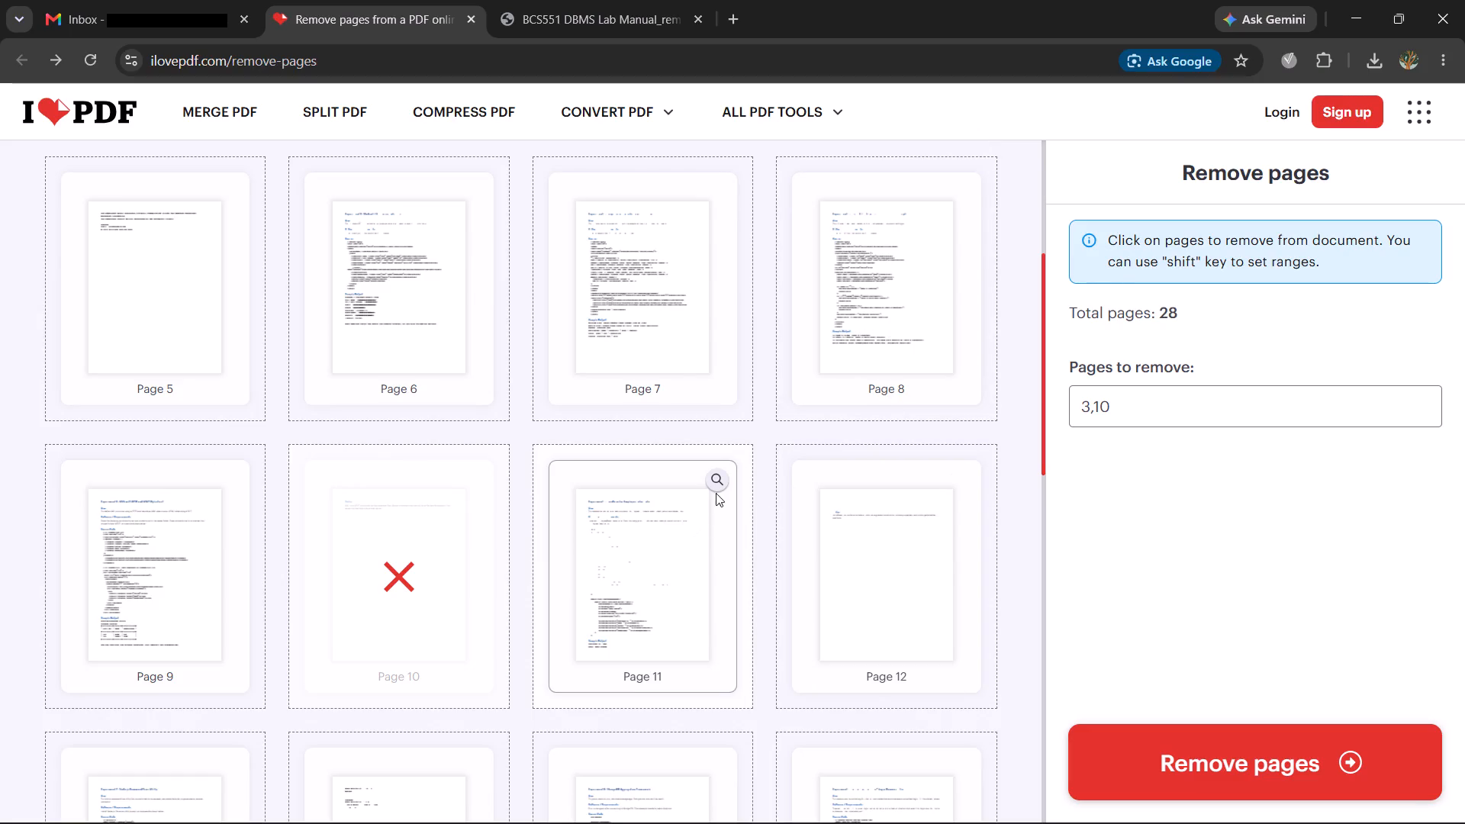
pyautogui.click(716, 468)
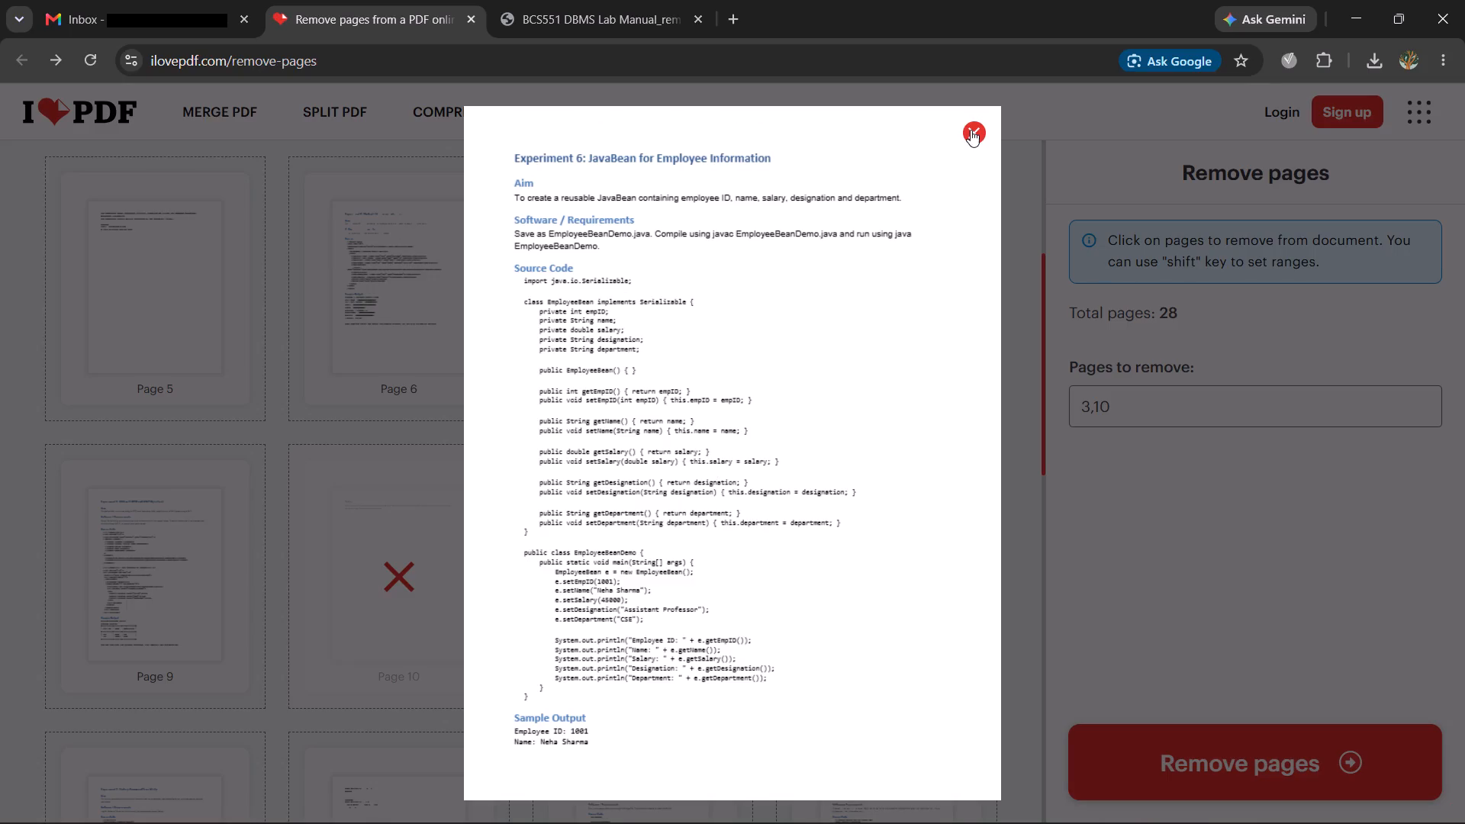
pyautogui.click(971, 130)
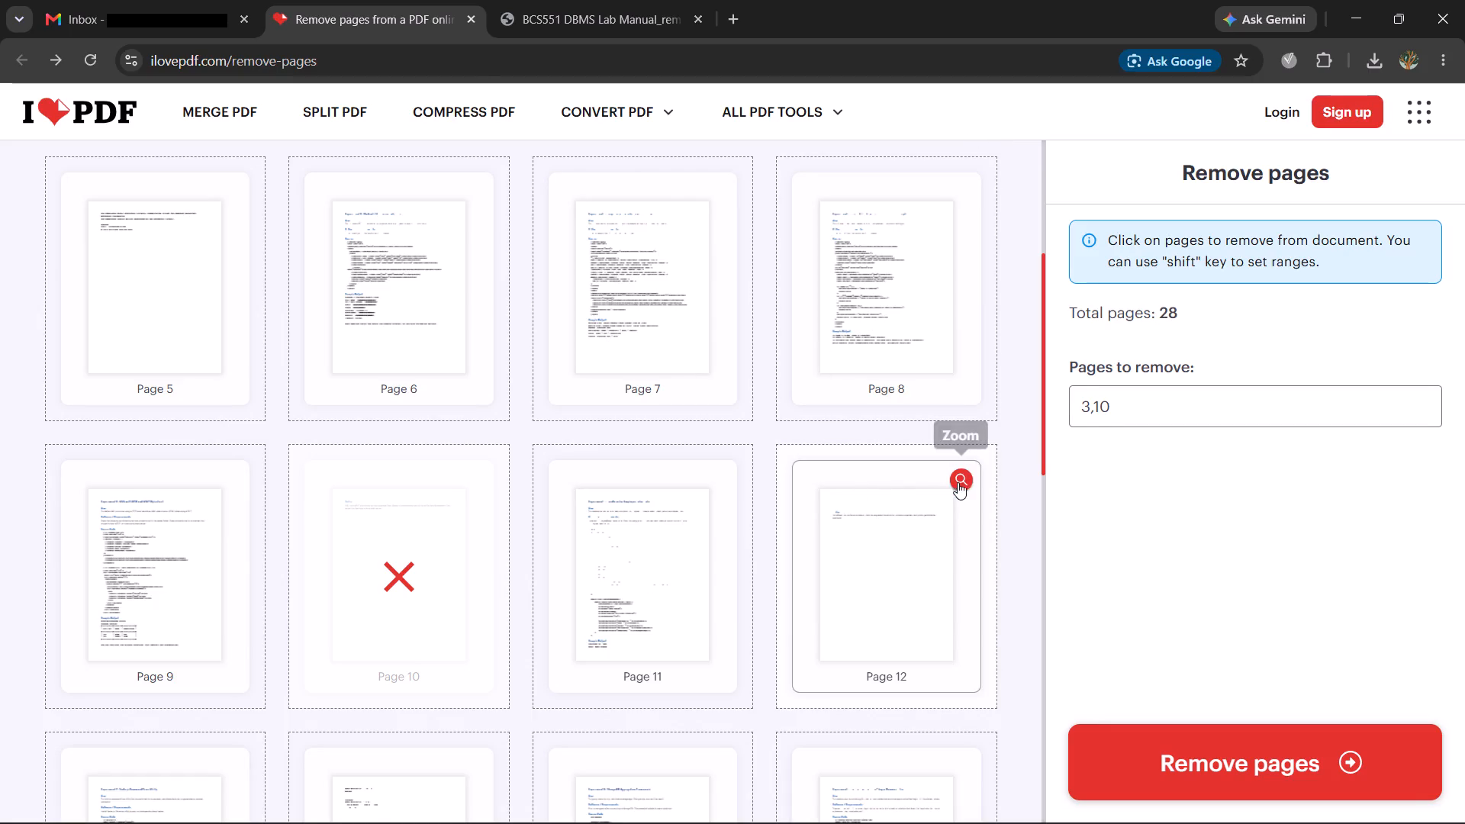
pyautogui.click(958, 484)
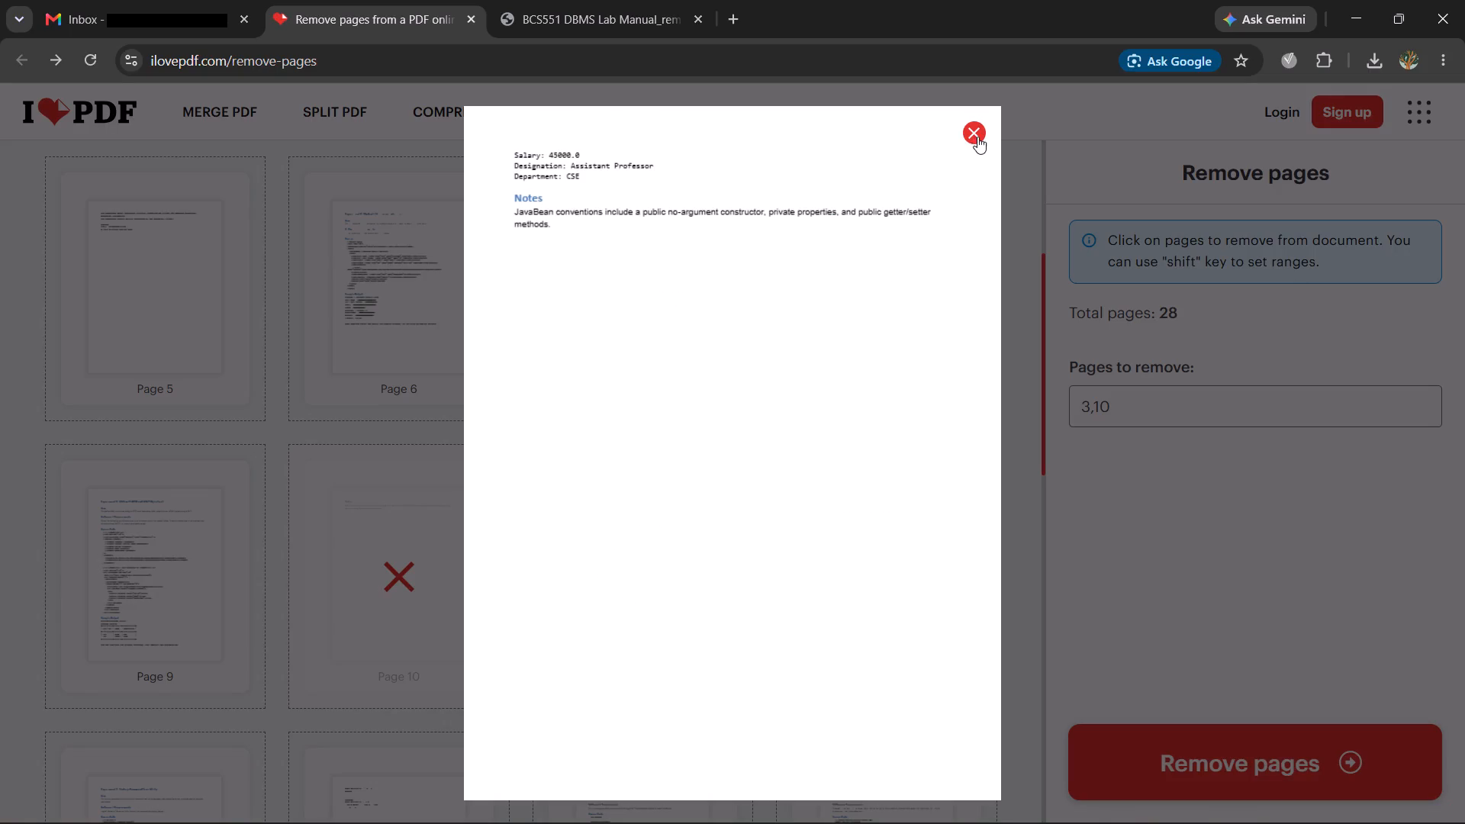
pyautogui.click(975, 137)
pyautogui.click(898, 549)
# Preview page 13, recheck page 11, and mark page 14 for removal.
pyautogui.scroll(-1, 898, 549)
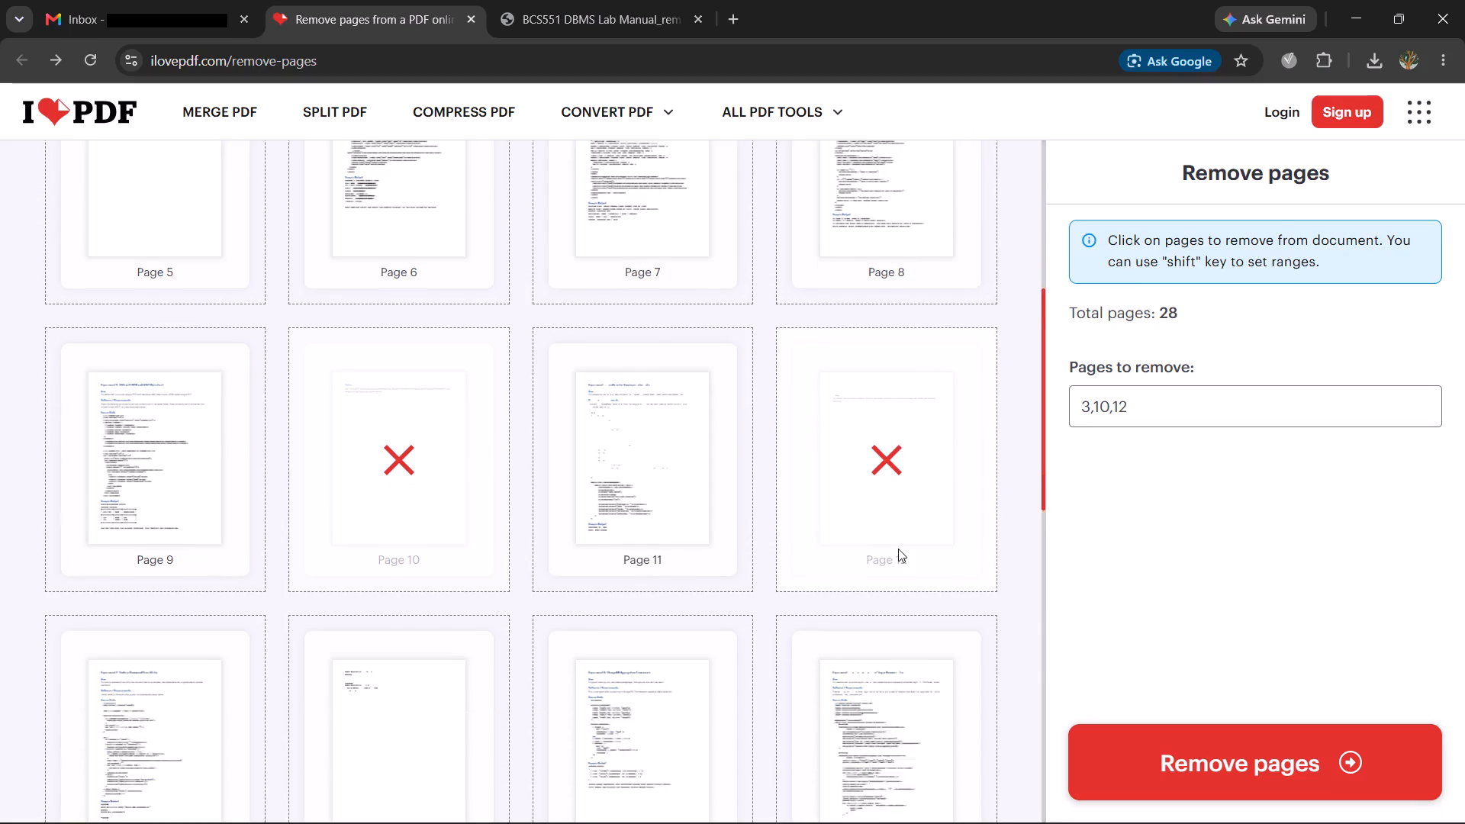
pyautogui.scroll(-2, 898, 549)
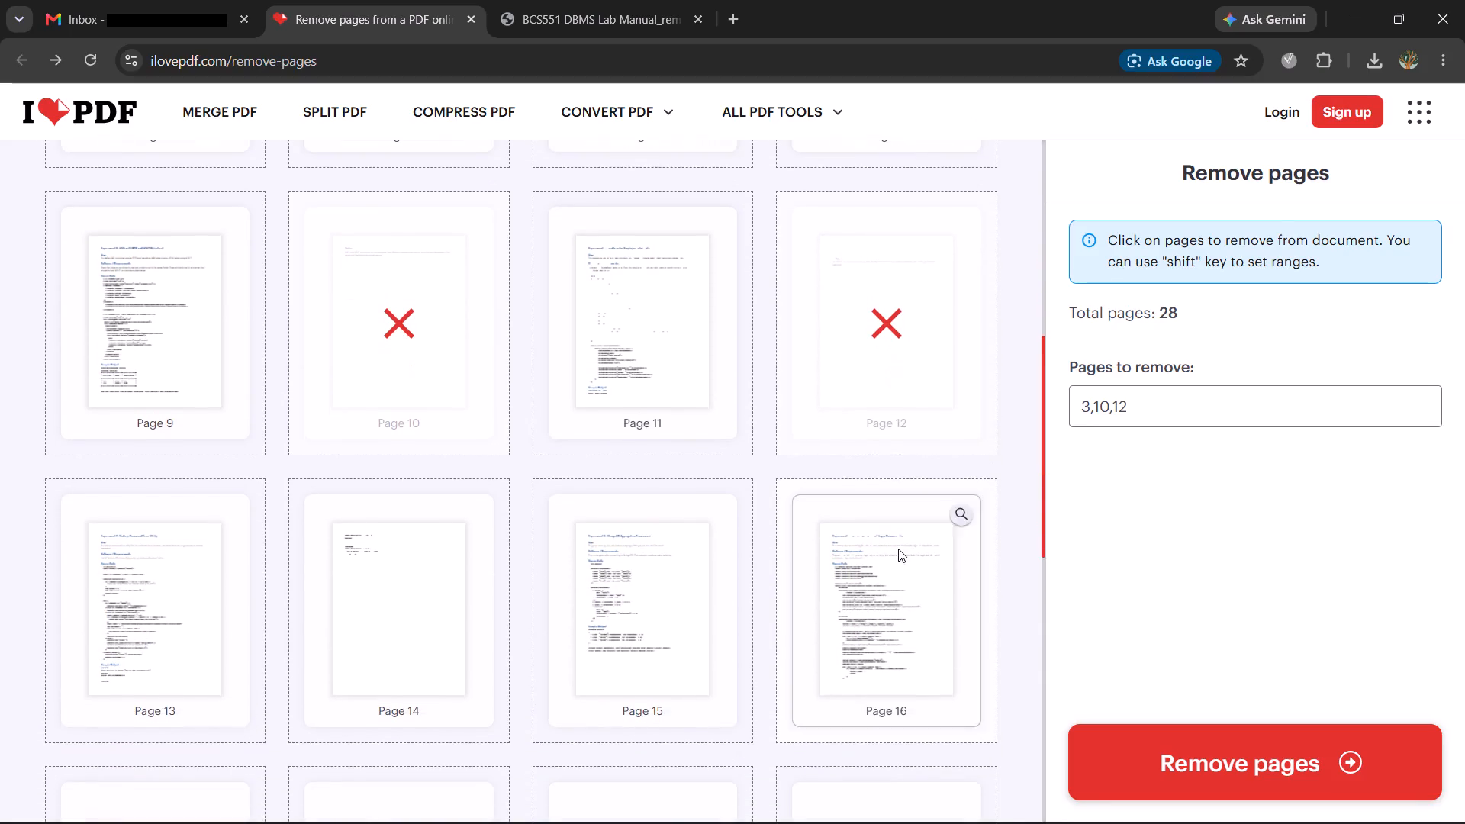
pyautogui.click(230, 518)
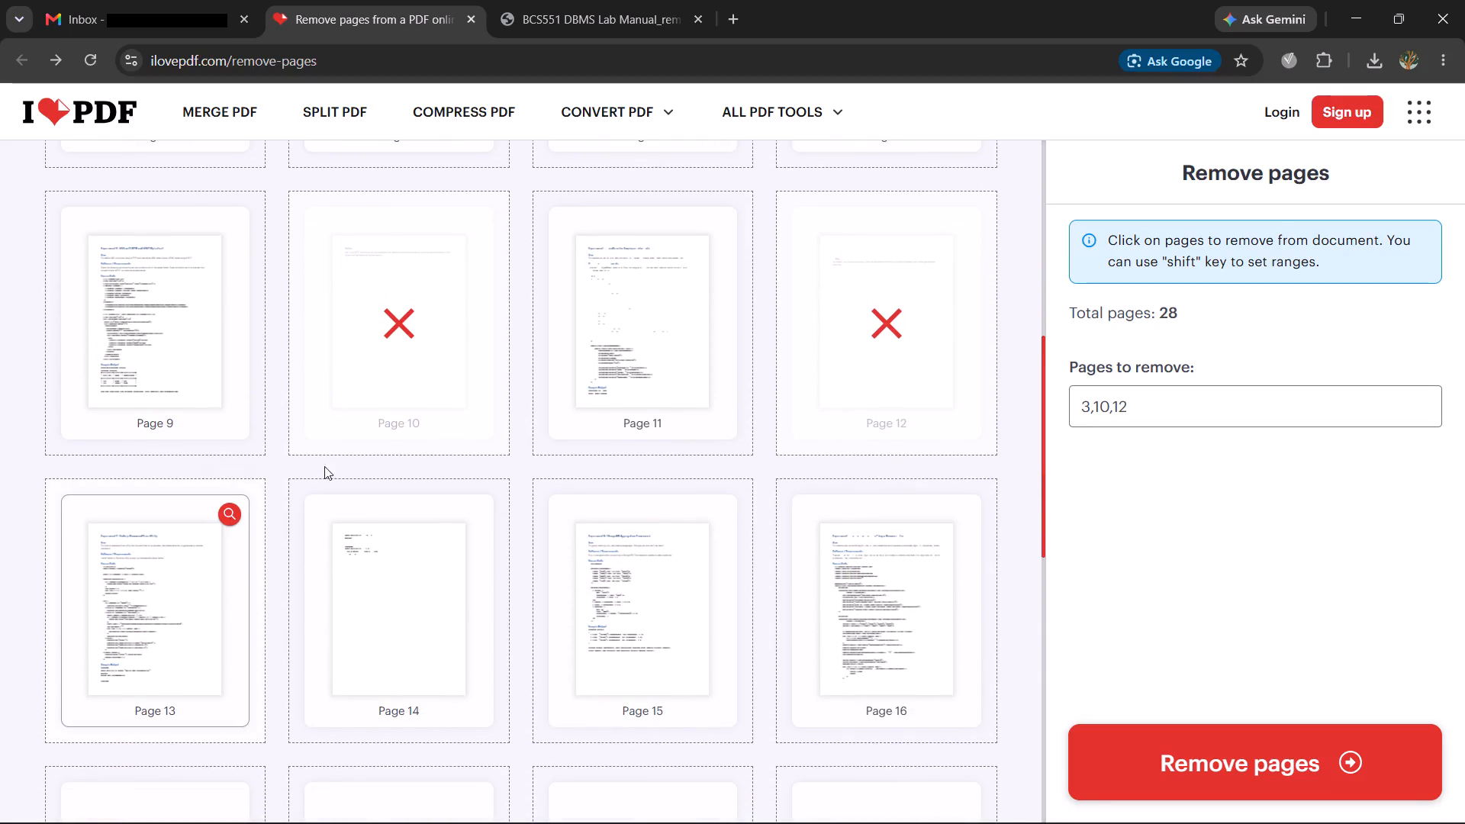
pyautogui.click(970, 130)
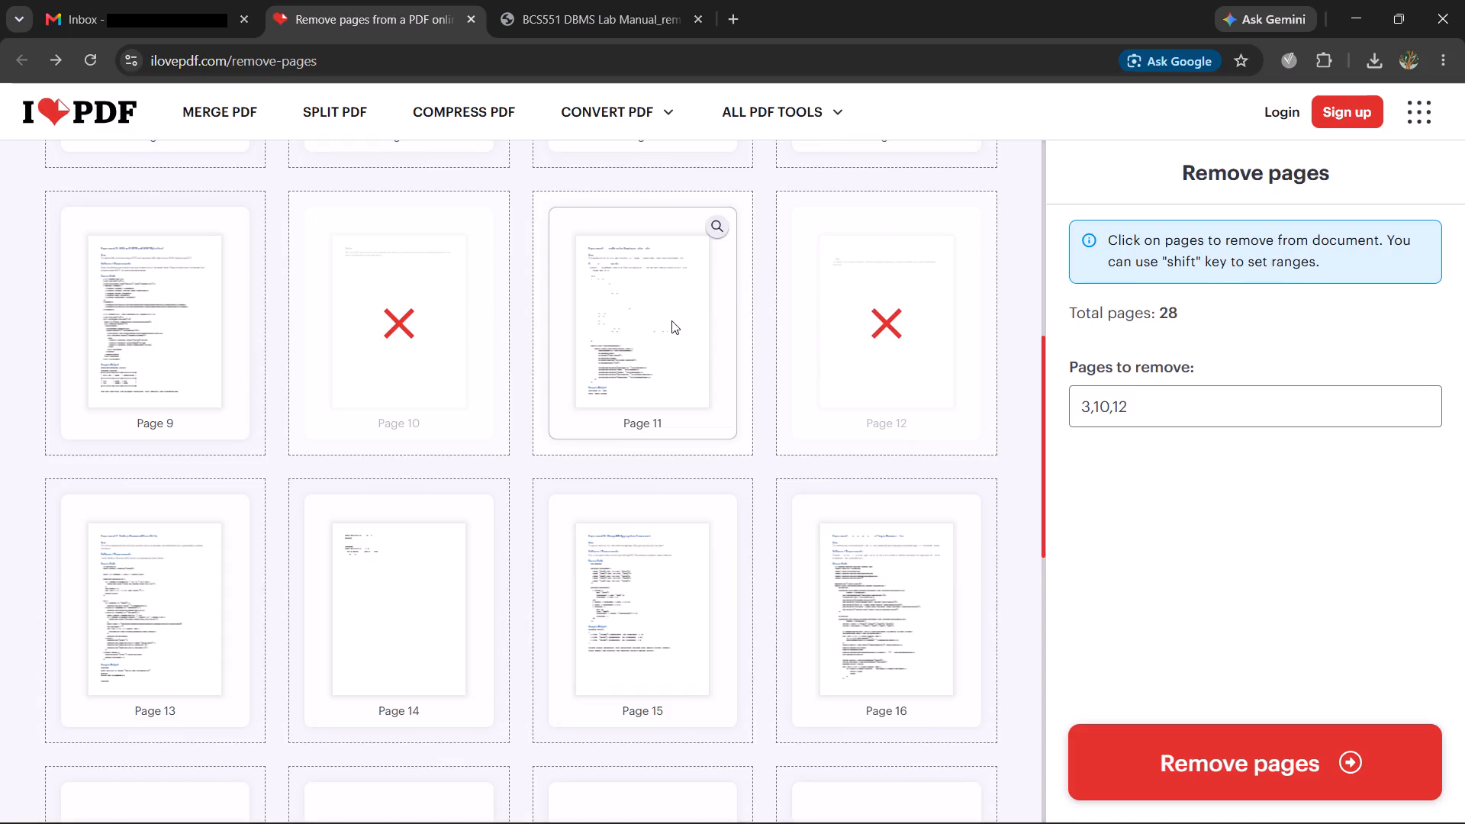
pyautogui.click(716, 228)
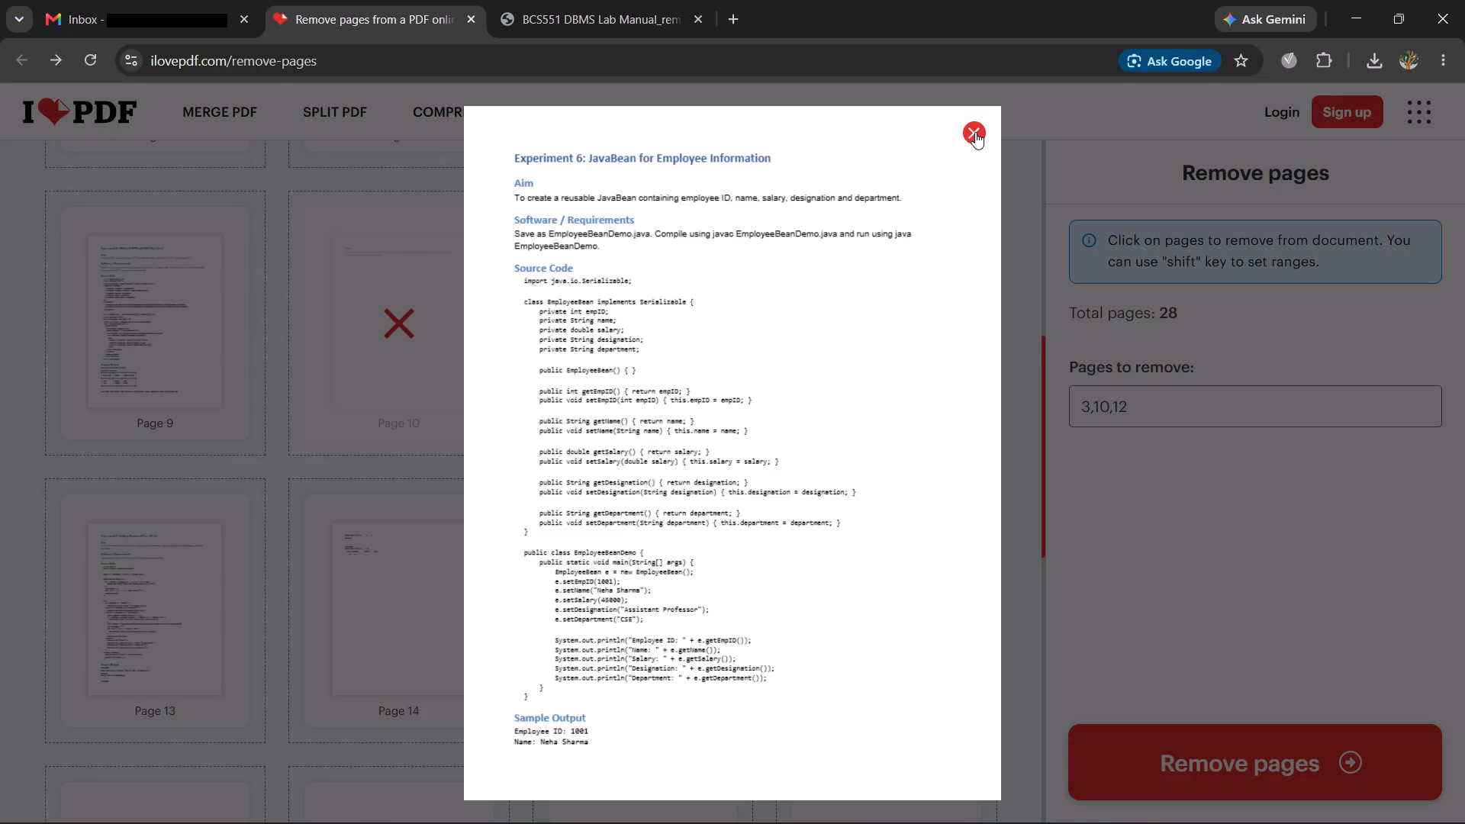
pyautogui.click(980, 130)
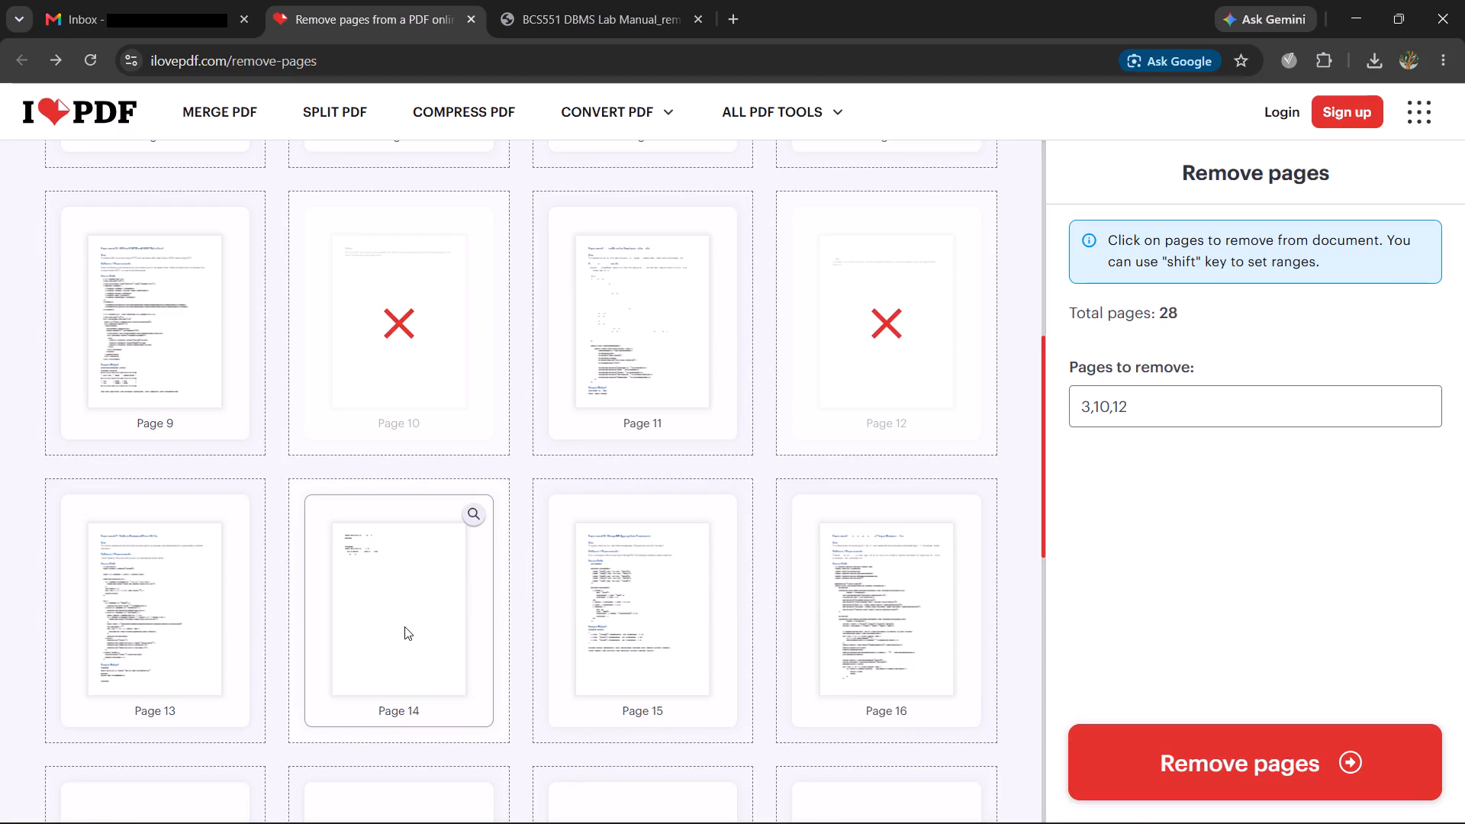
pyautogui.click(433, 589)
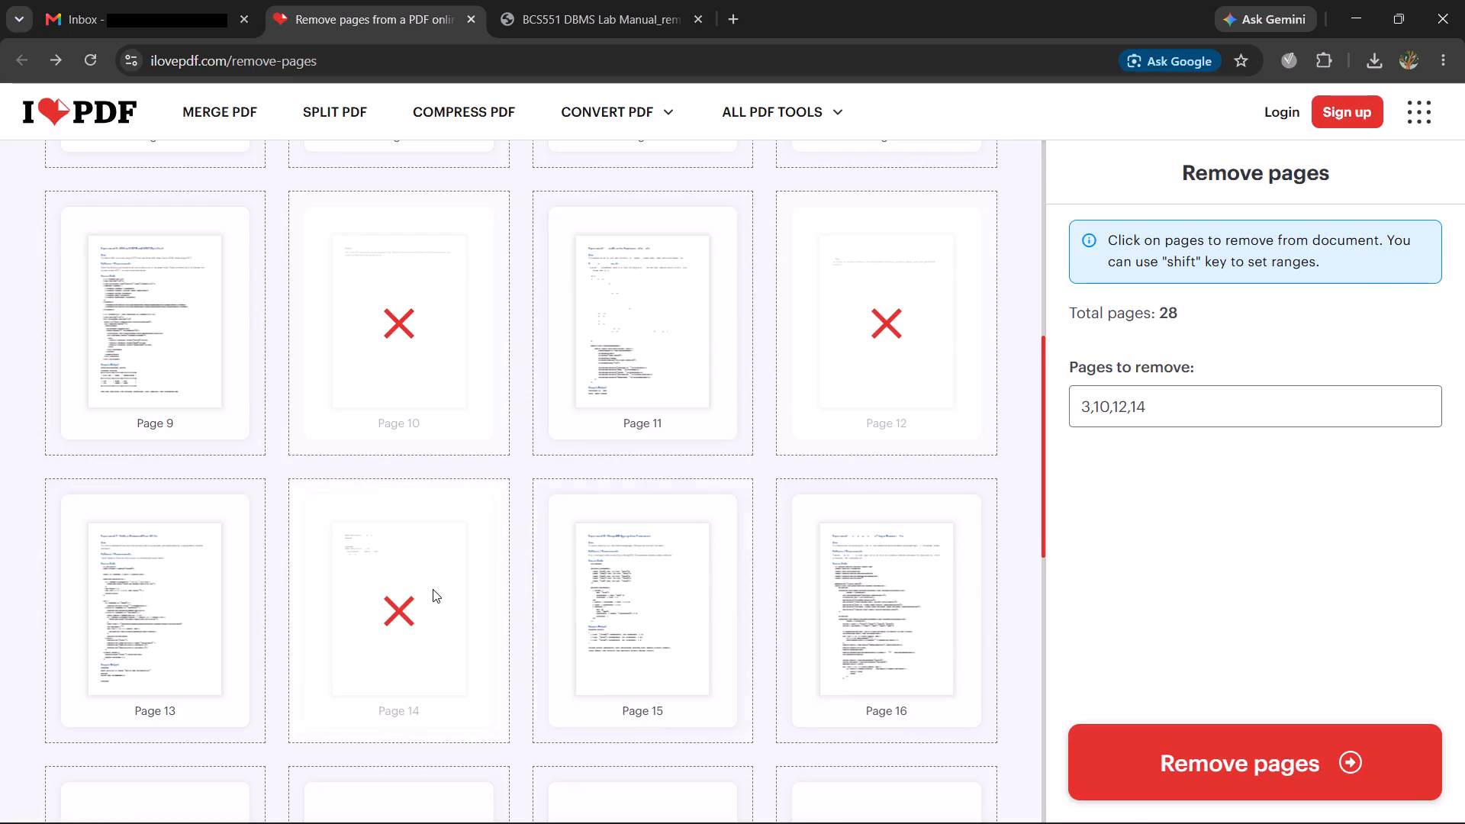
# Preview pages 15, 16 and 17 enlarged to check their content, leaving them unmarked.
pyautogui.click(709, 509)
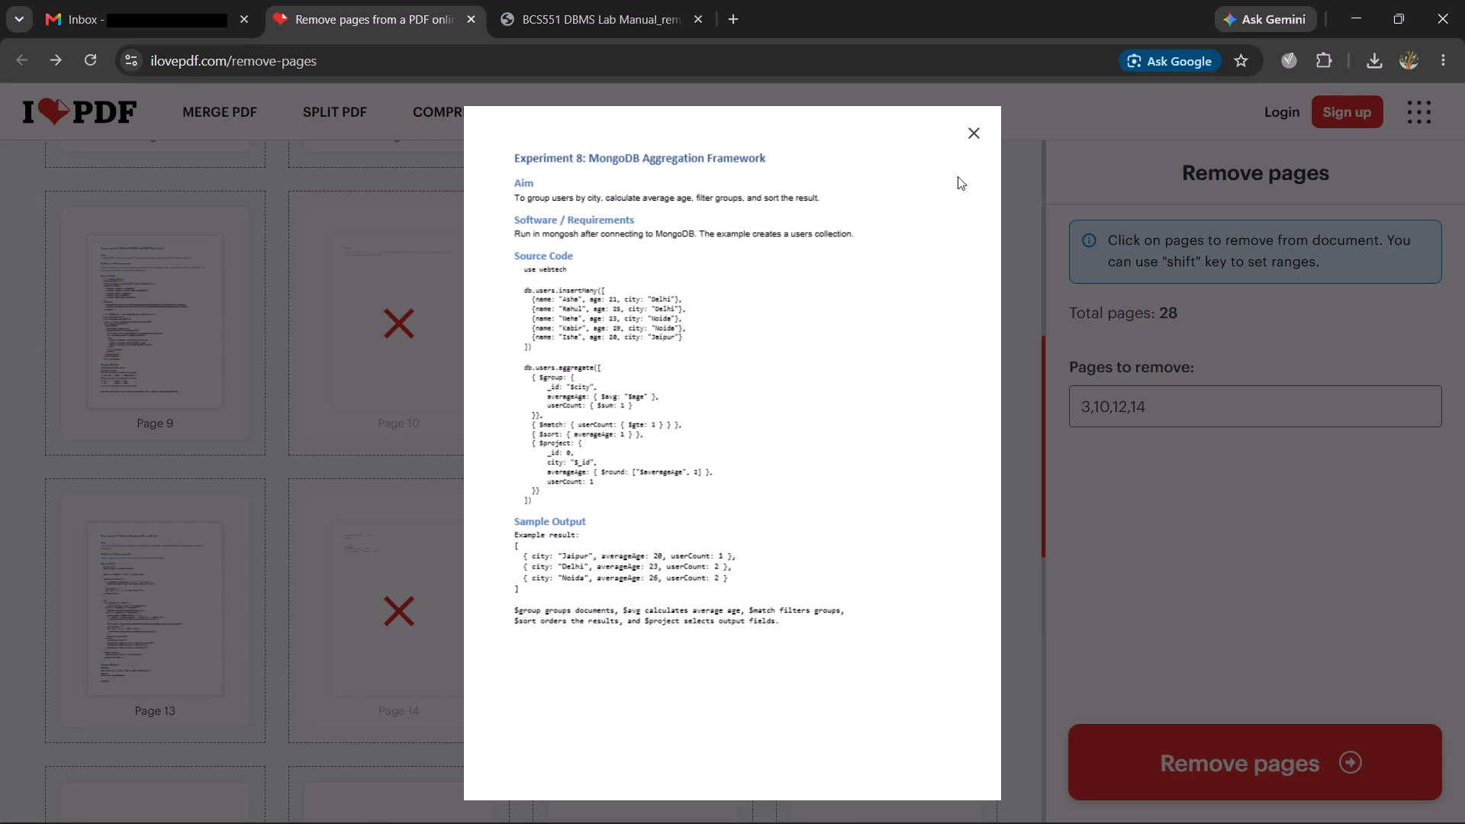
pyautogui.click(971, 129)
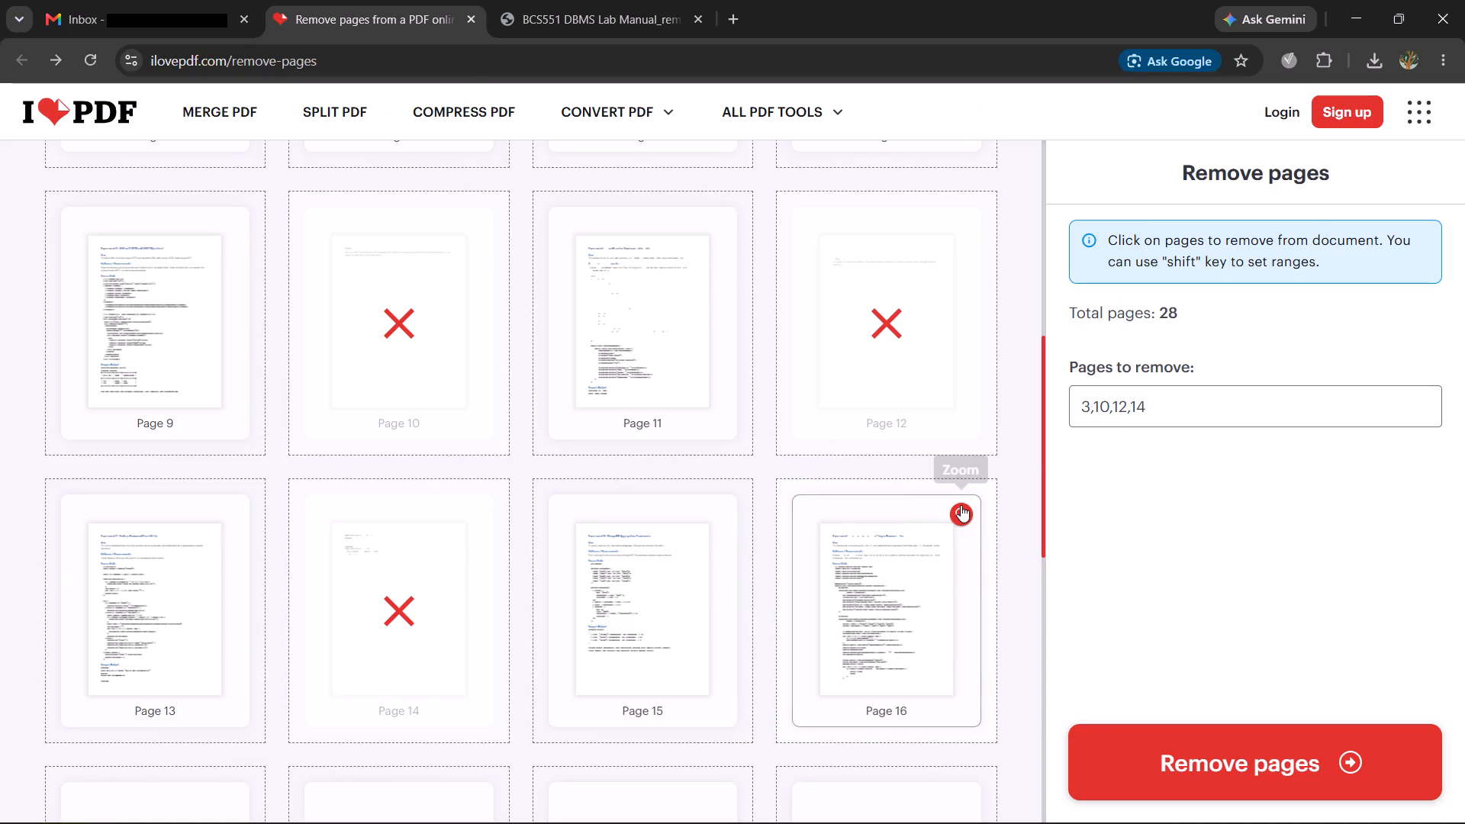
pyautogui.click(961, 505)
pyautogui.click(980, 140)
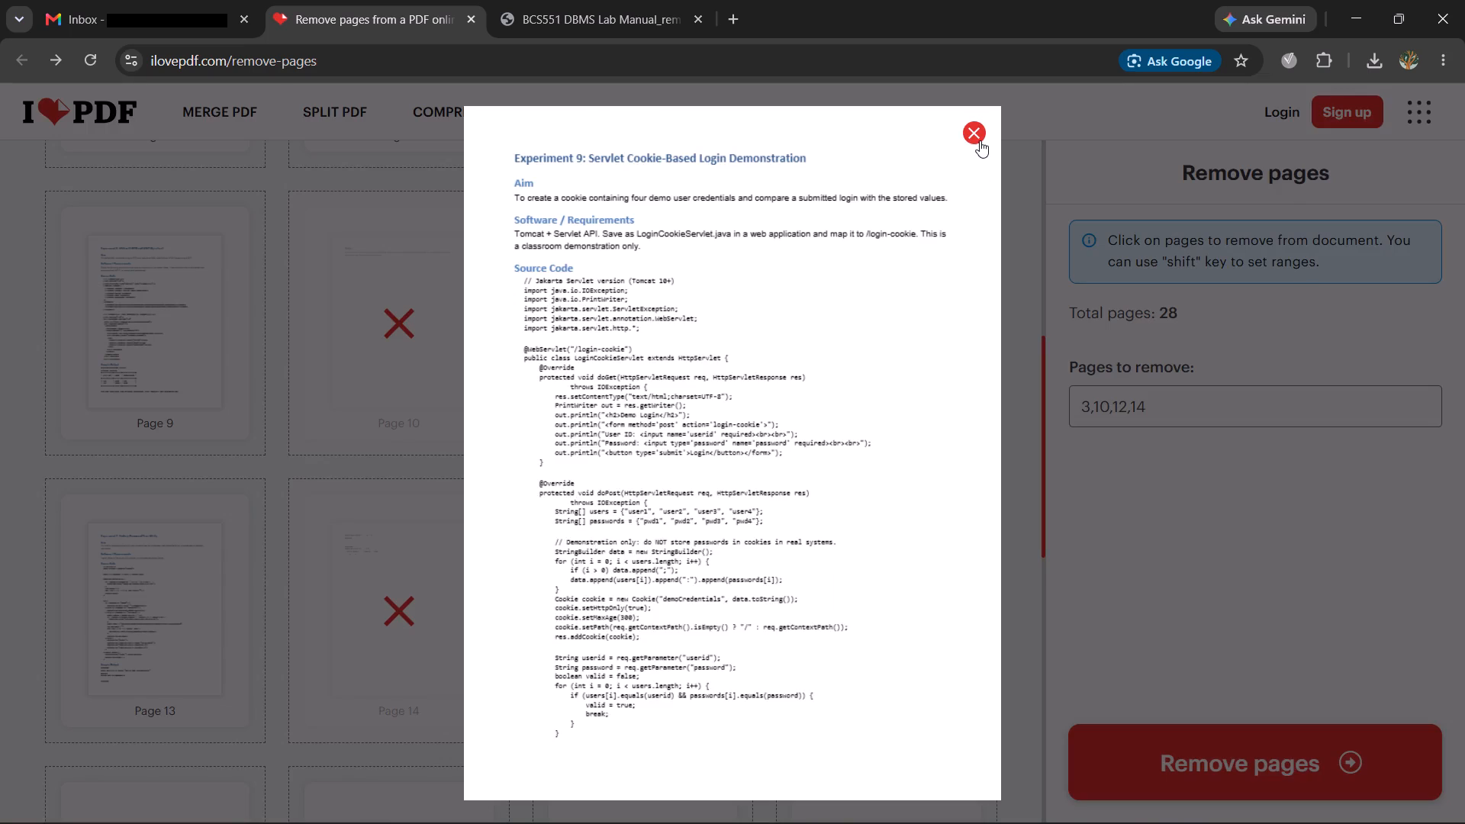
pyautogui.scroll(-5, 738, 475)
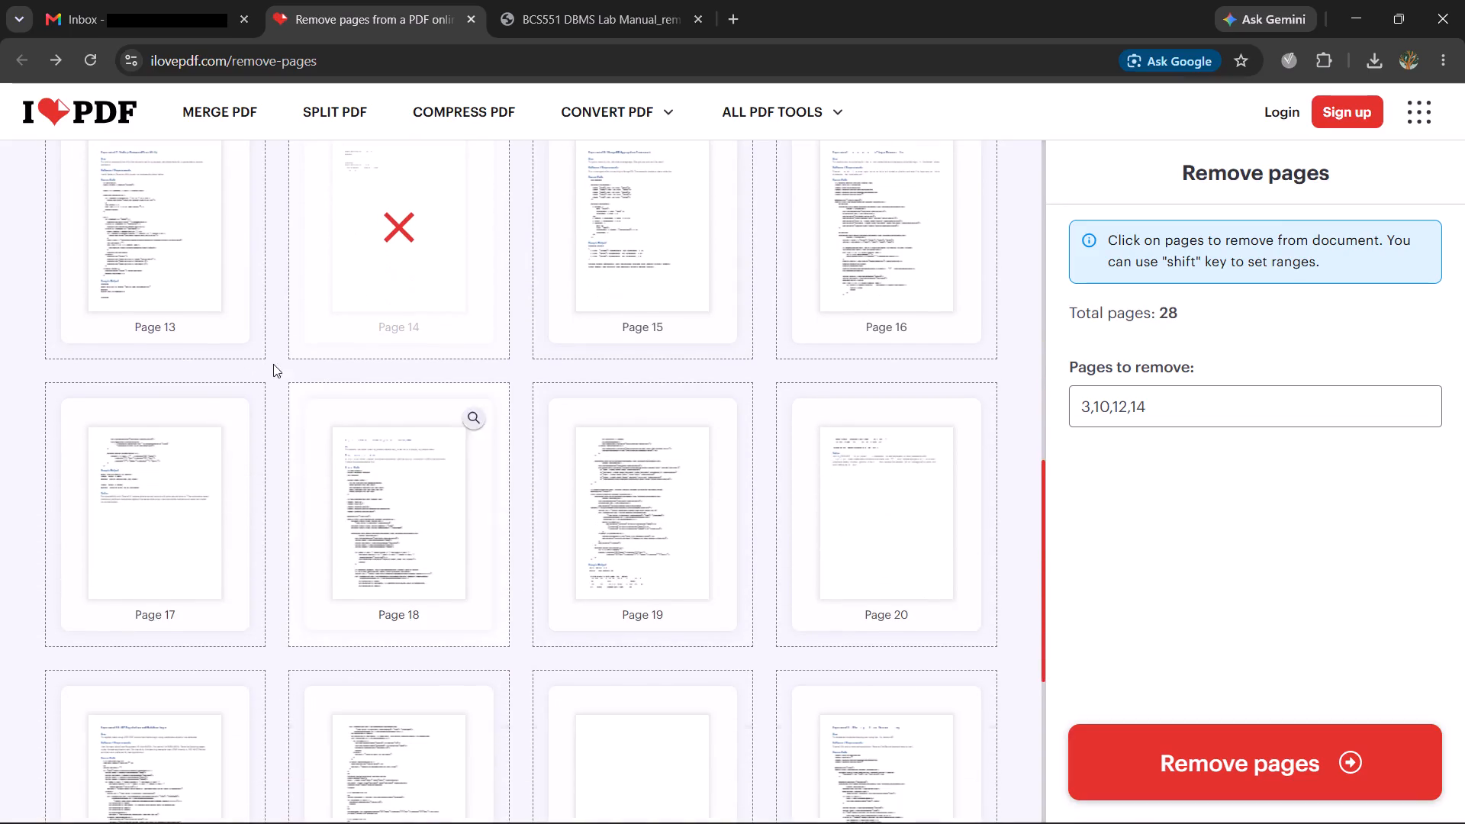
pyautogui.click(221, 414)
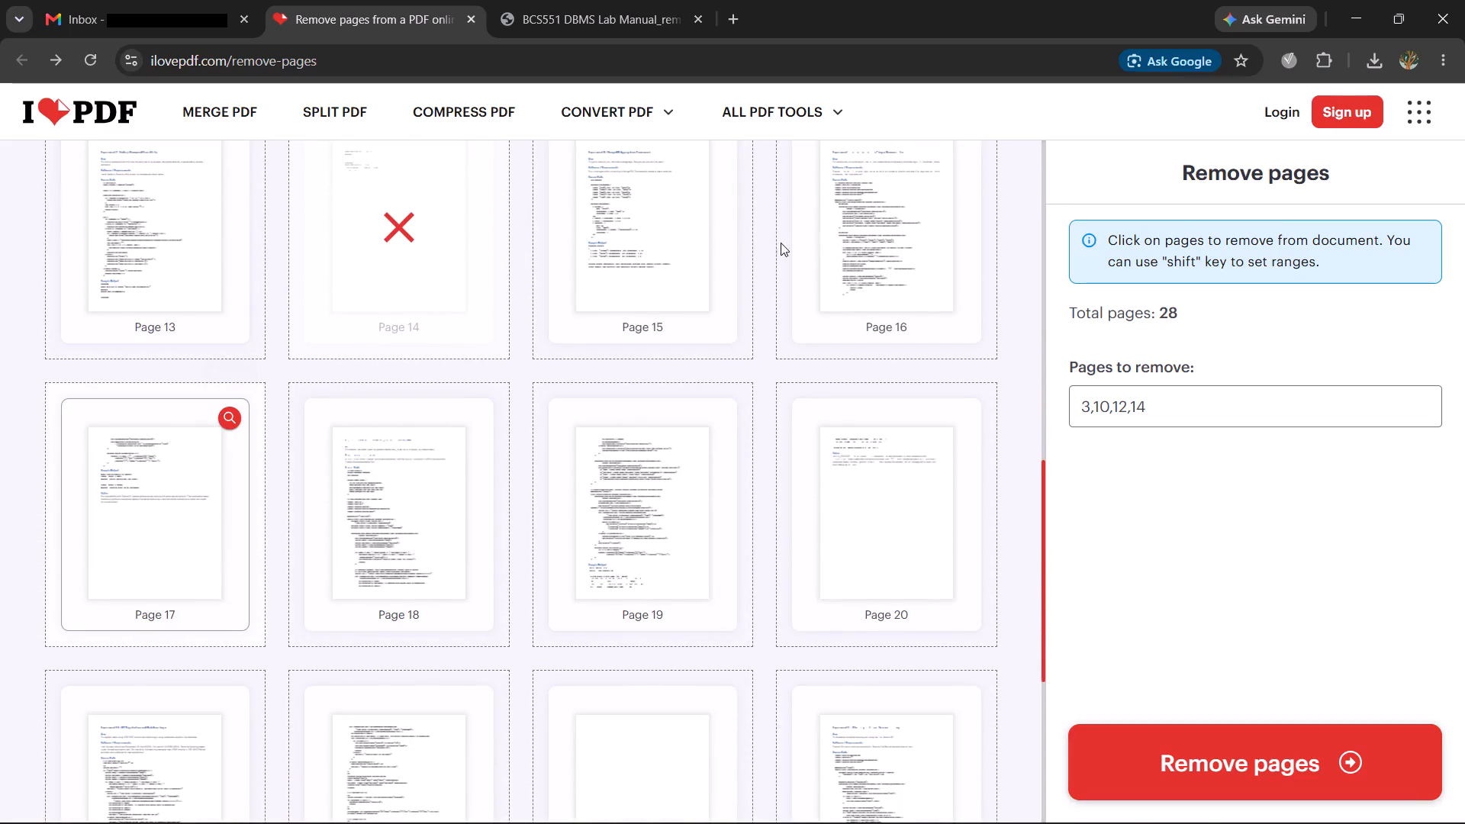
pyautogui.click(975, 127)
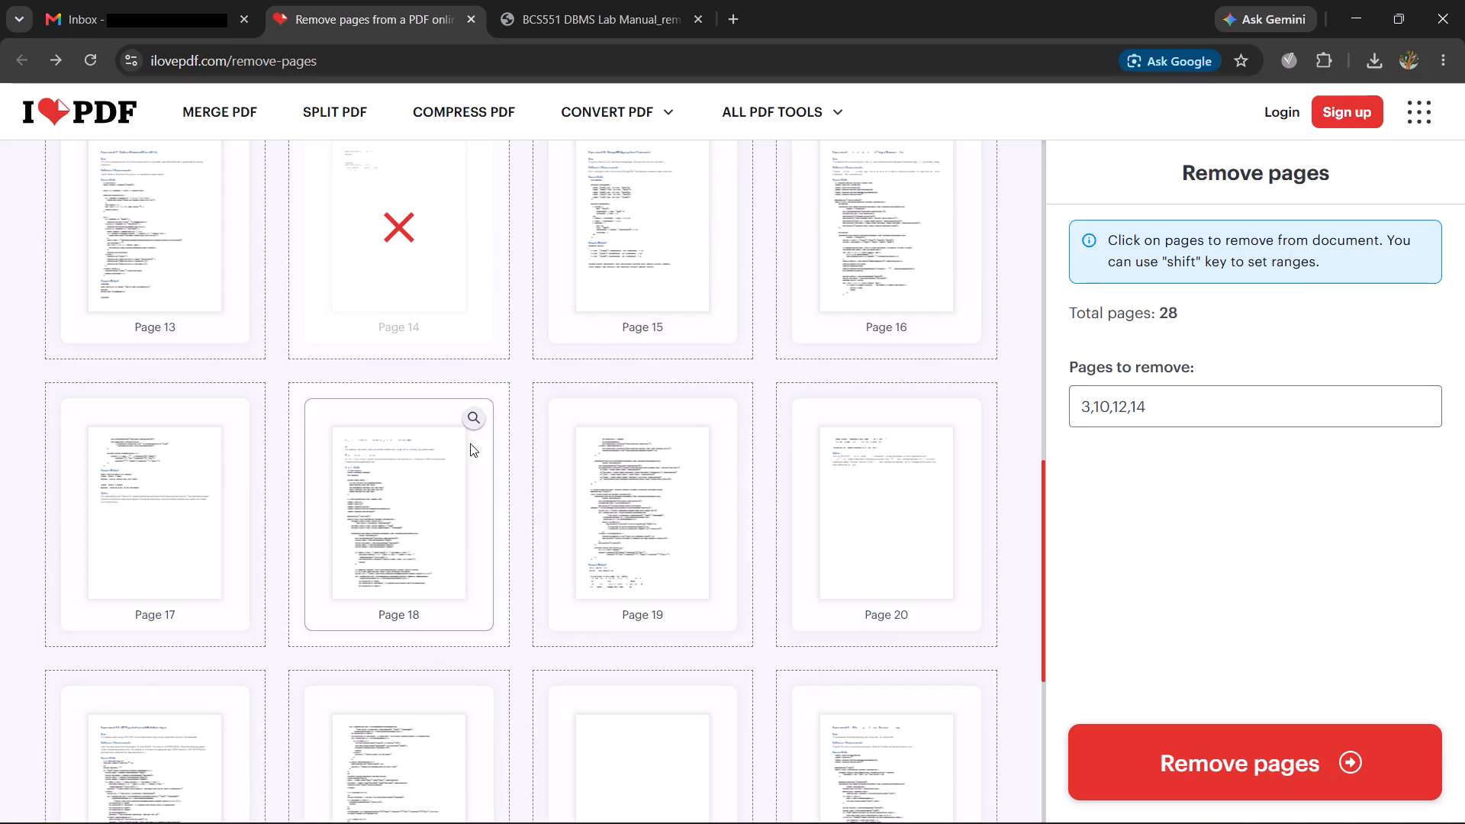
# Preview pages 18 and 19 enlarged, keep both unmarked, and mark page 20 for removal.
pyautogui.click(470, 414)
pyautogui.click(969, 129)
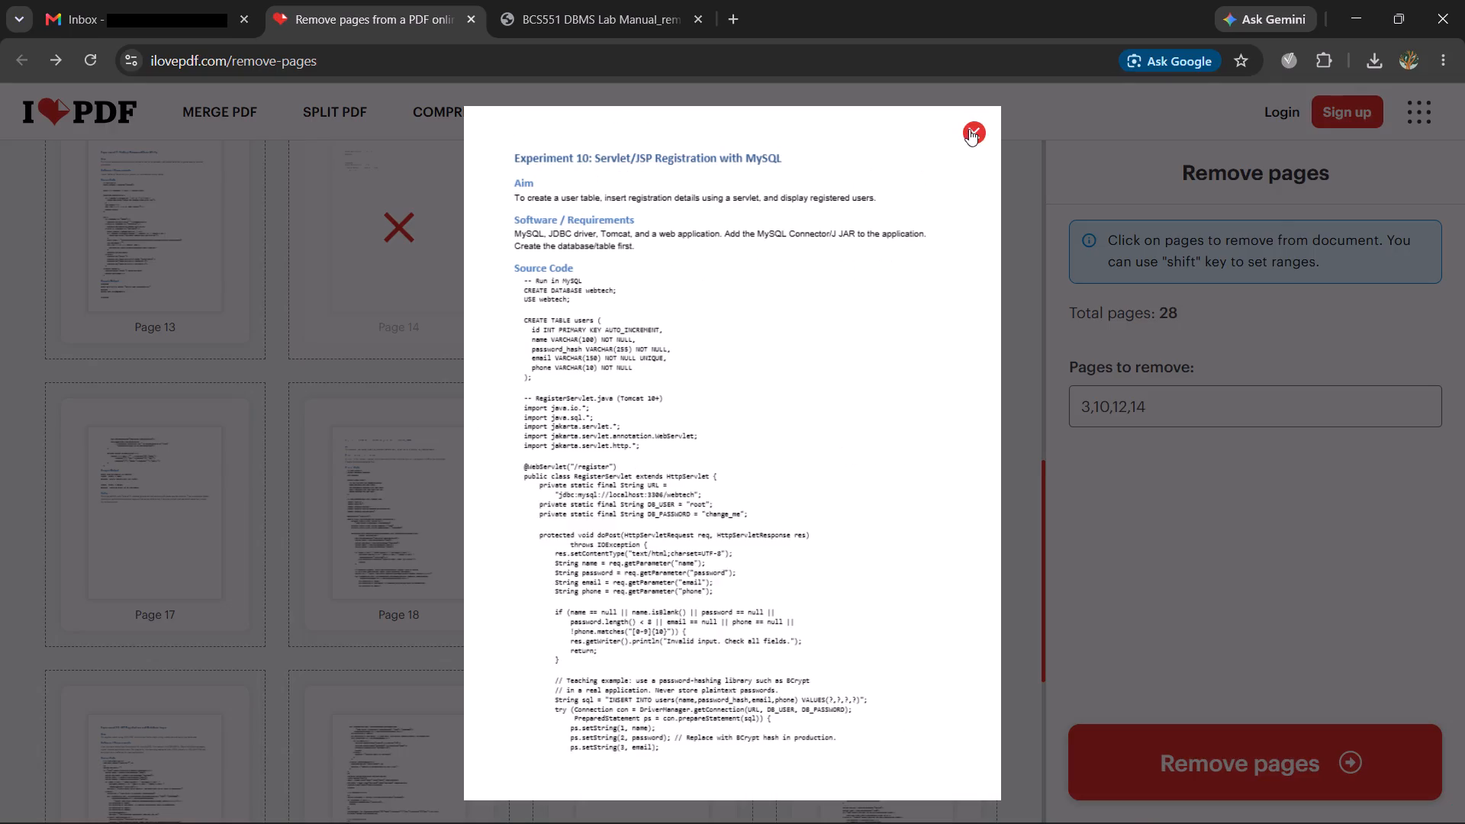
pyautogui.click(720, 414)
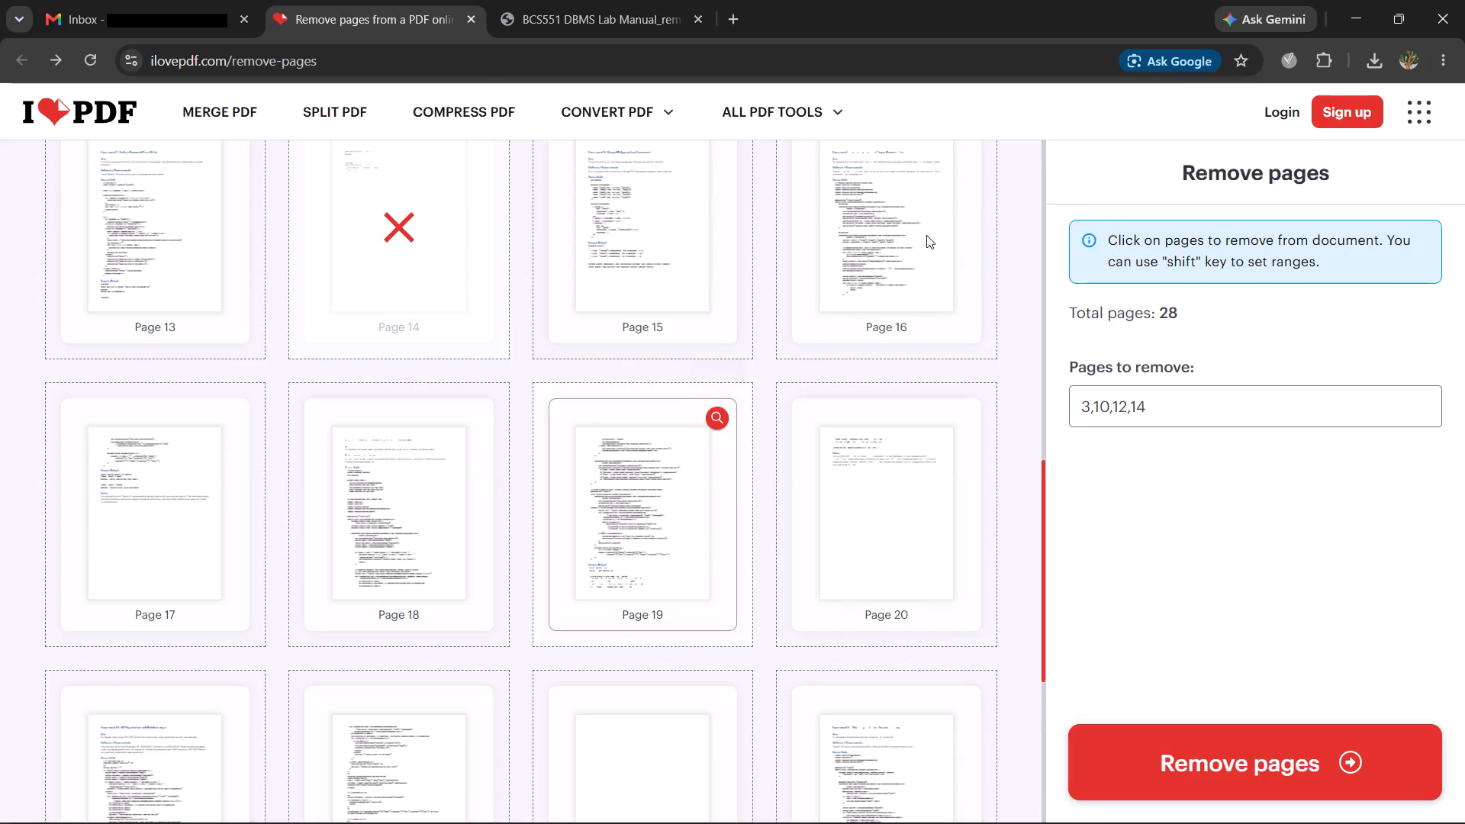
pyautogui.click(978, 139)
pyautogui.click(896, 455)
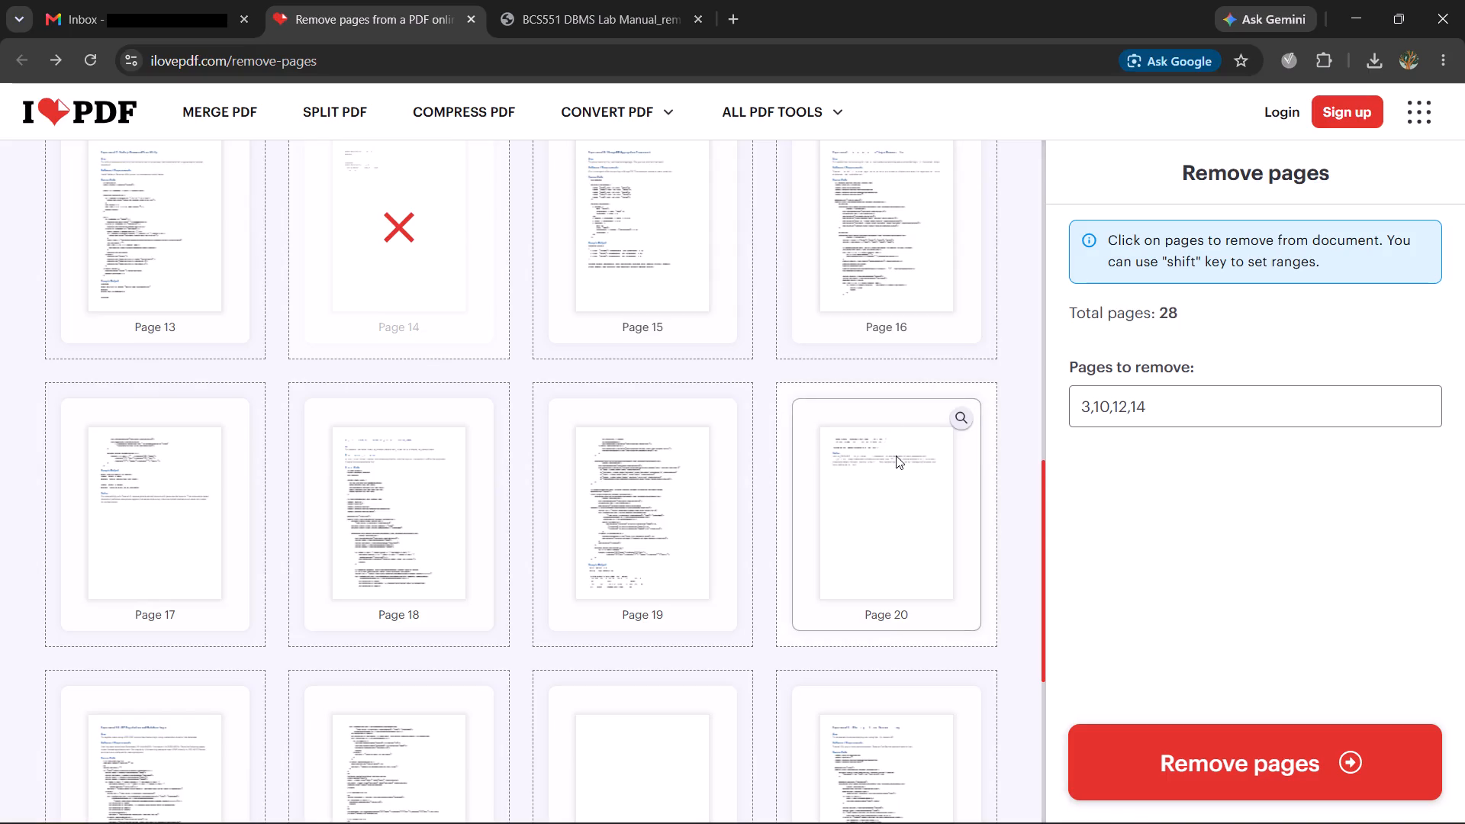
# Preview pages 21 and 22 enlarged, keep both unmarked, and mark page 23 for removal.
pyautogui.scroll(-3, 896, 455)
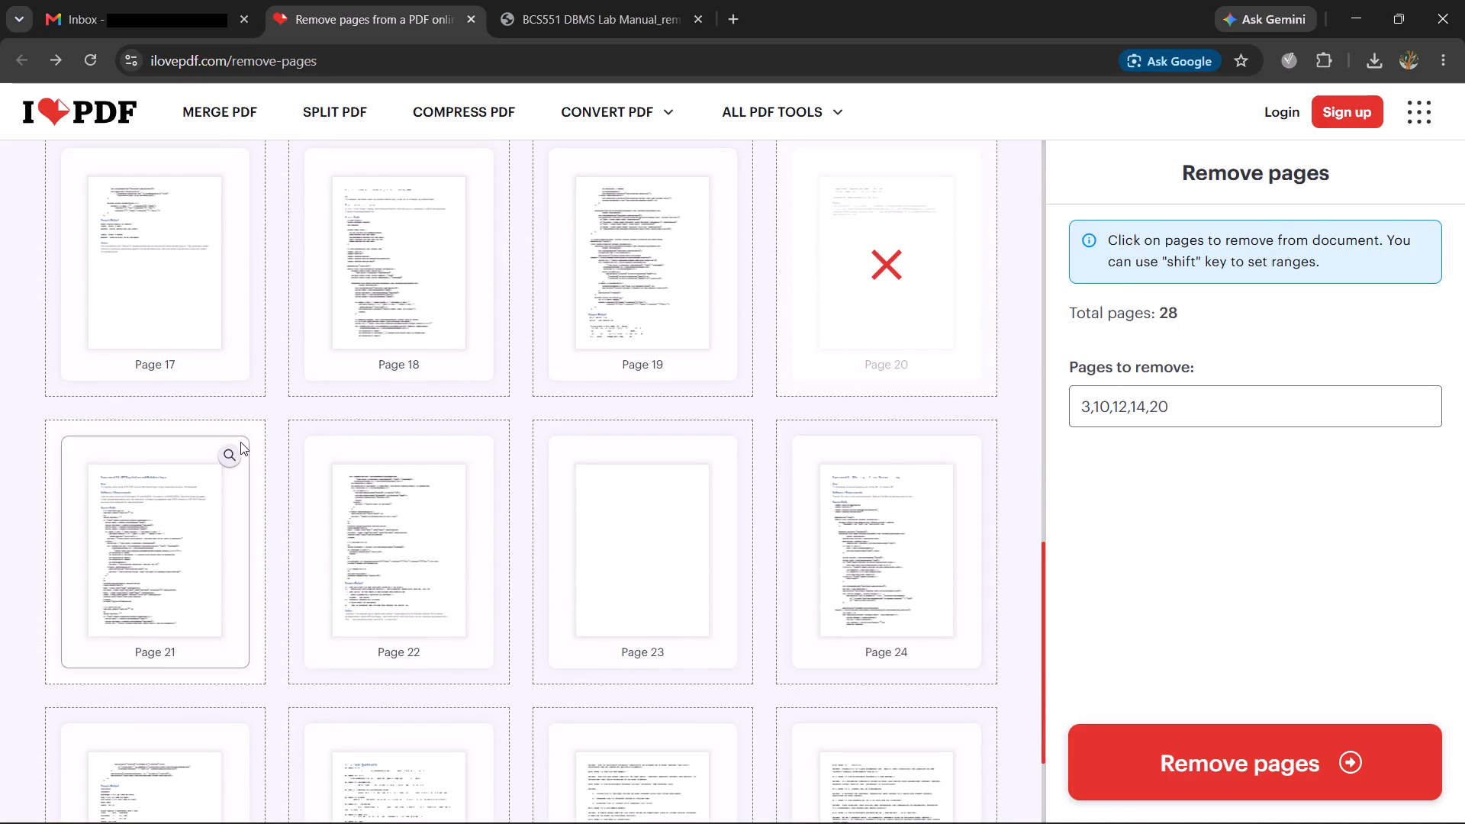
pyautogui.click(230, 454)
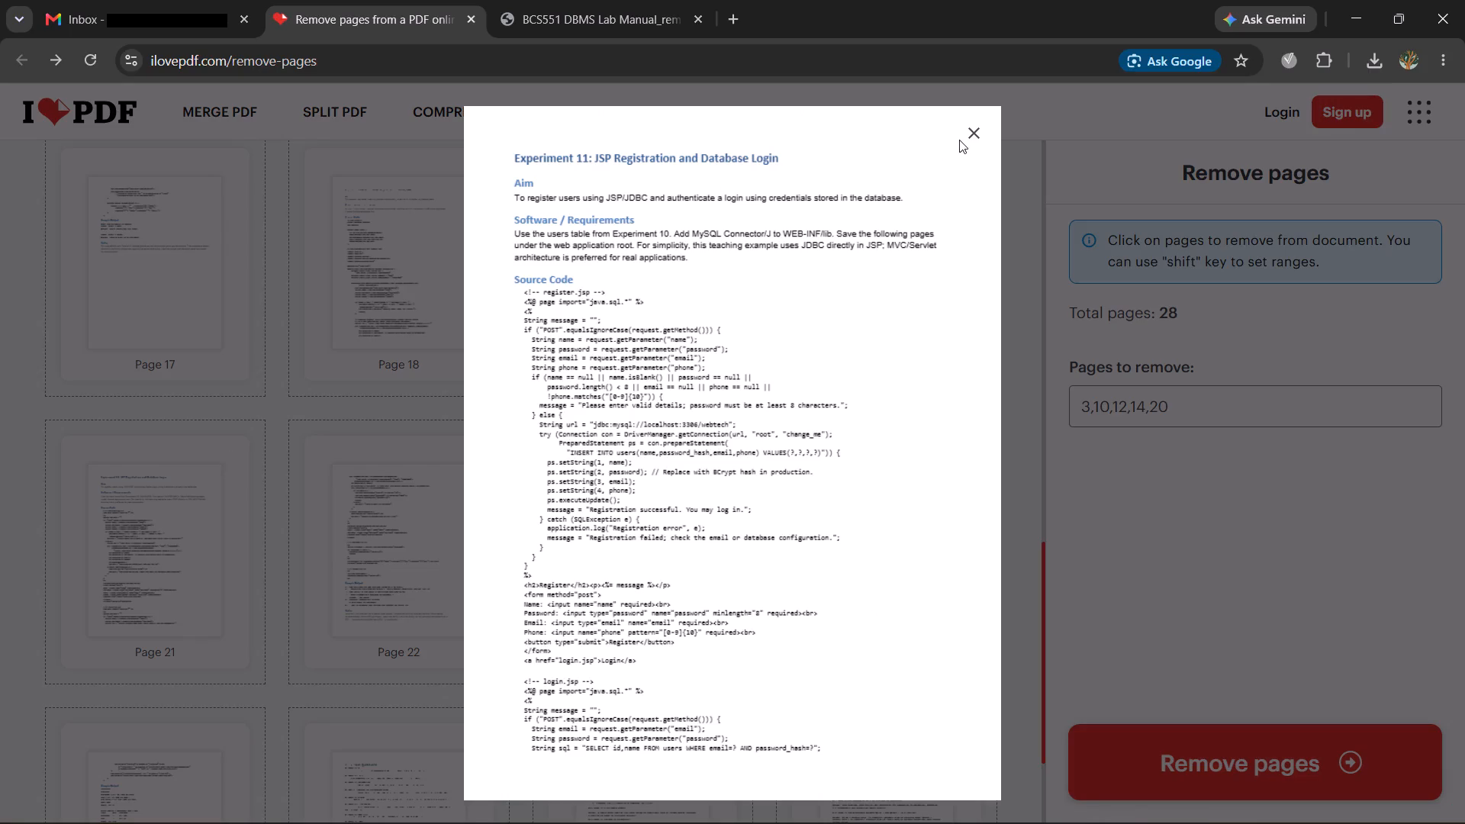
pyautogui.click(962, 137)
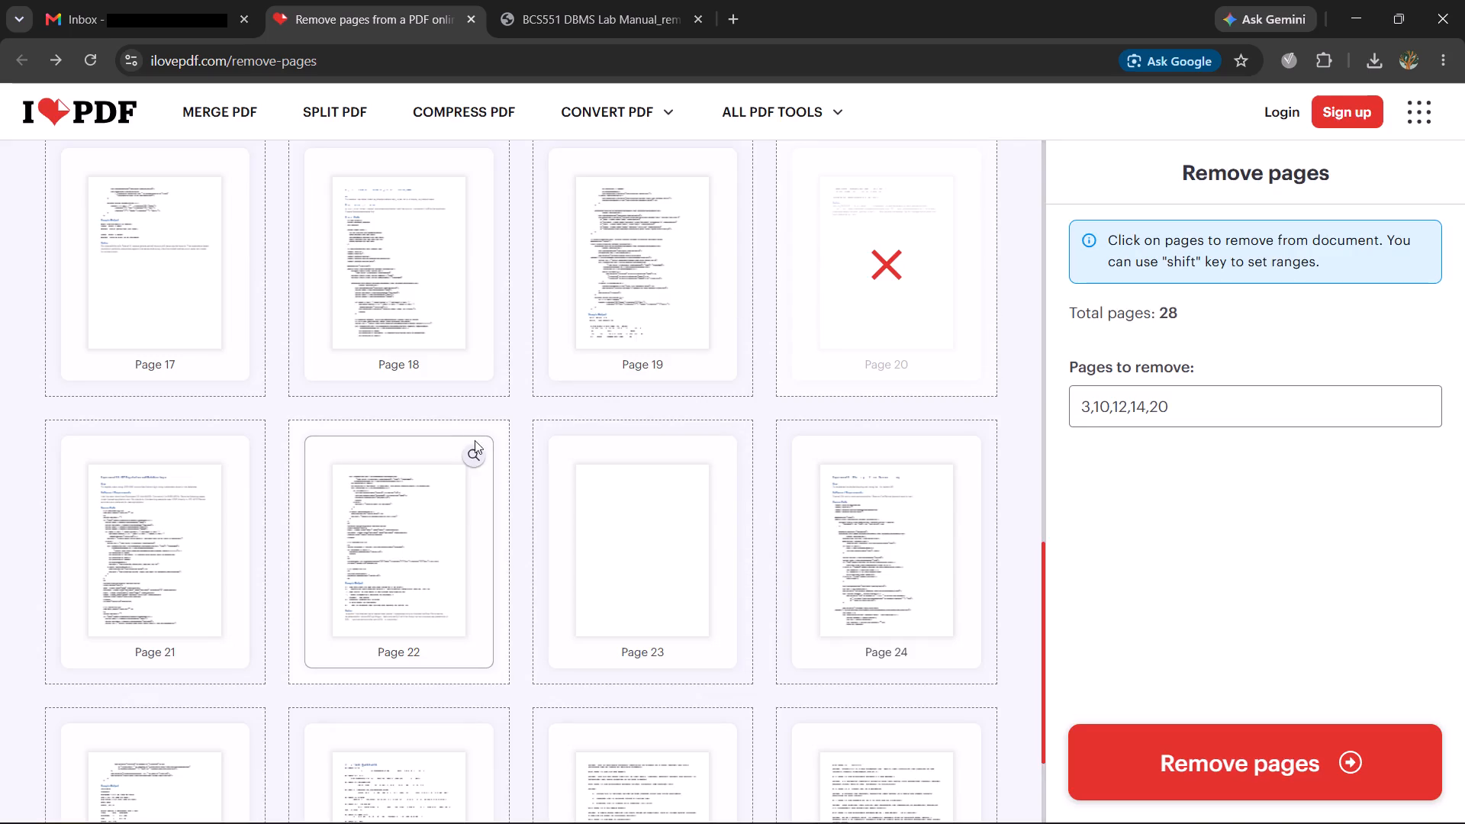
pyautogui.click(470, 453)
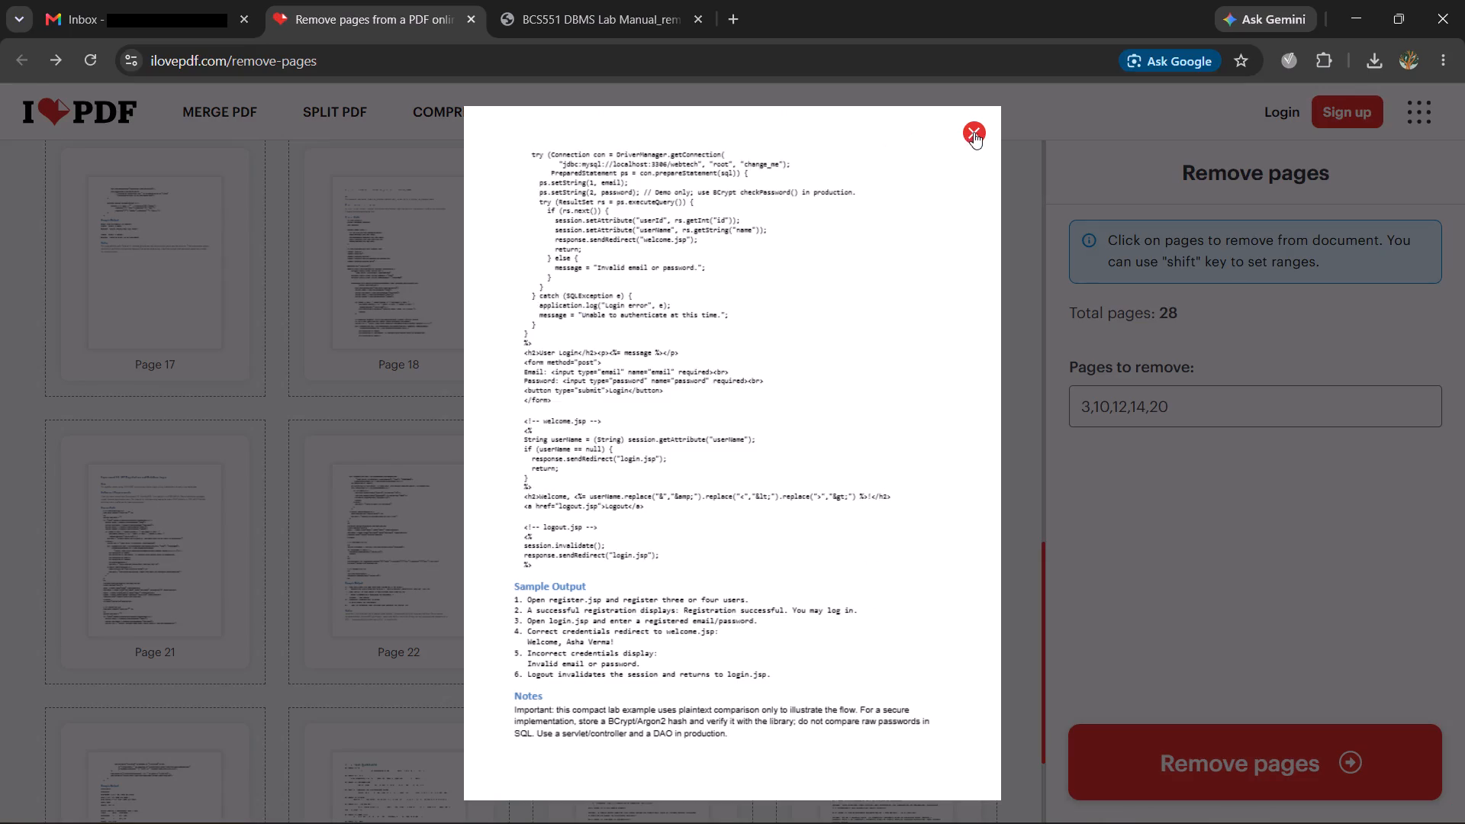
pyautogui.click(974, 132)
pyautogui.click(604, 510)
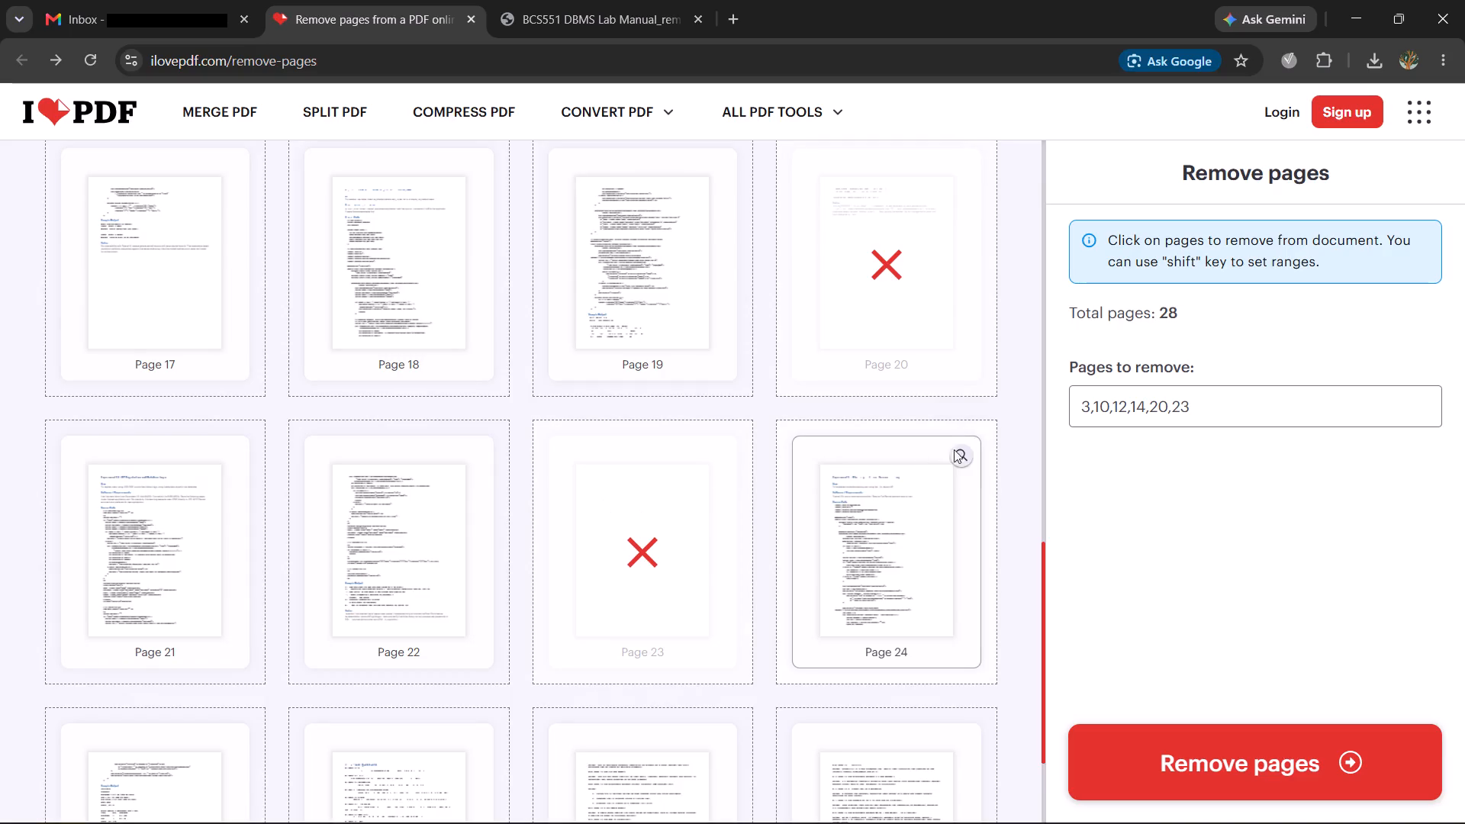
# Preview pages 24 and 25 enlarged to check their content, leaving both unmarked.
pyautogui.click(959, 467)
pyautogui.click(902, 517)
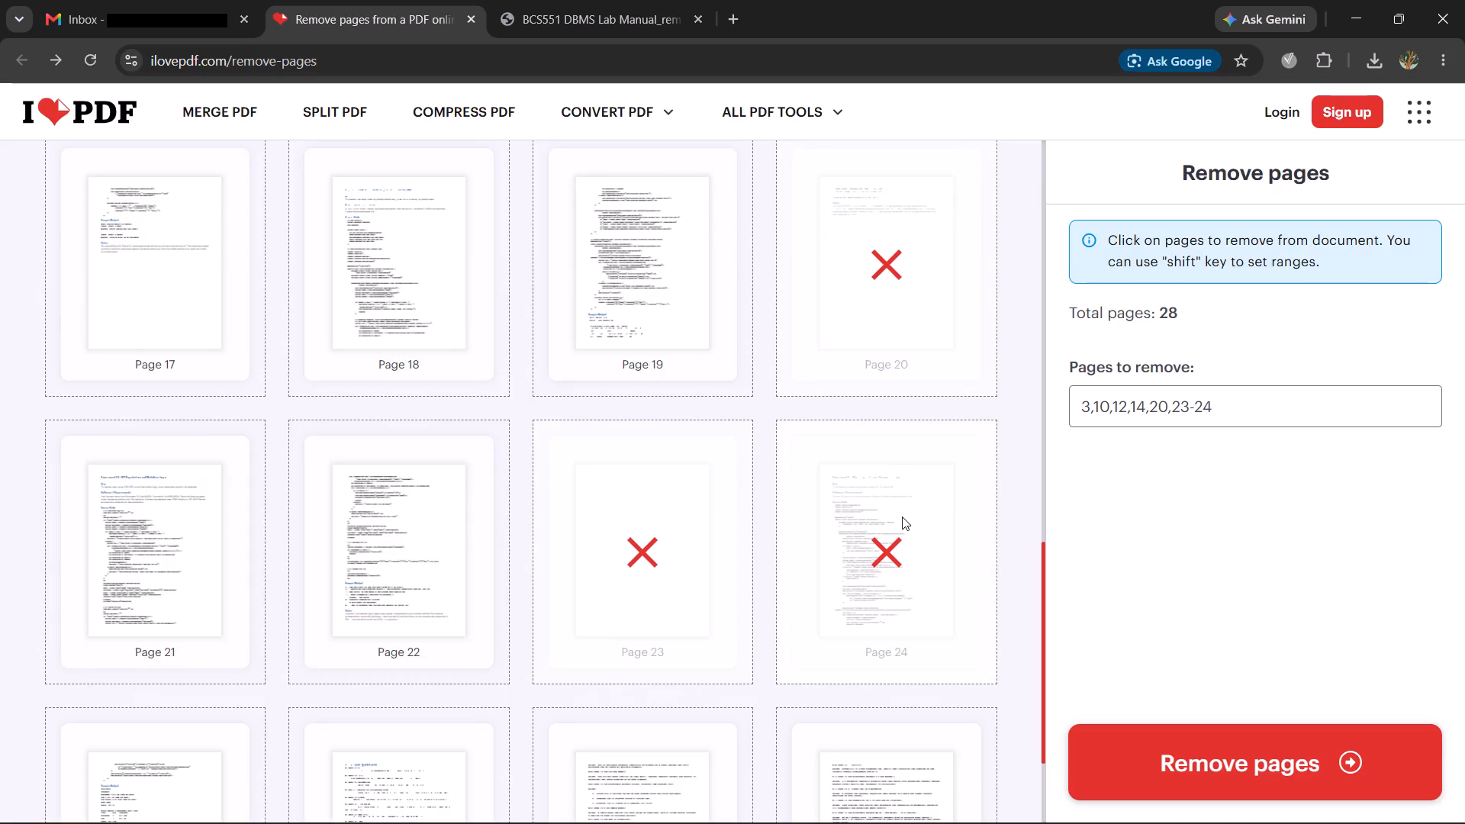
pyautogui.click(964, 455)
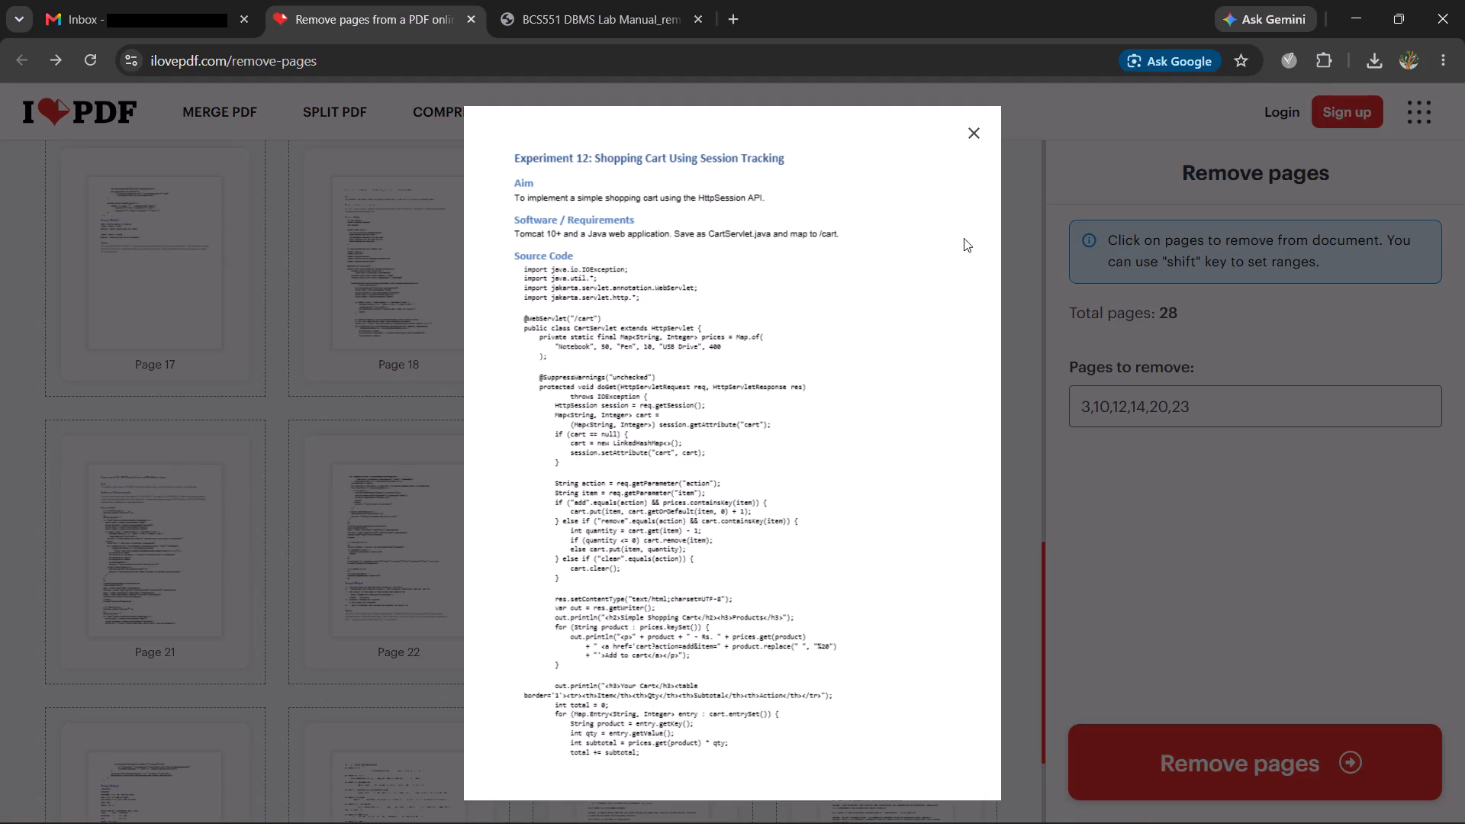
pyautogui.click(972, 131)
pyautogui.scroll(-2, 815, 507)
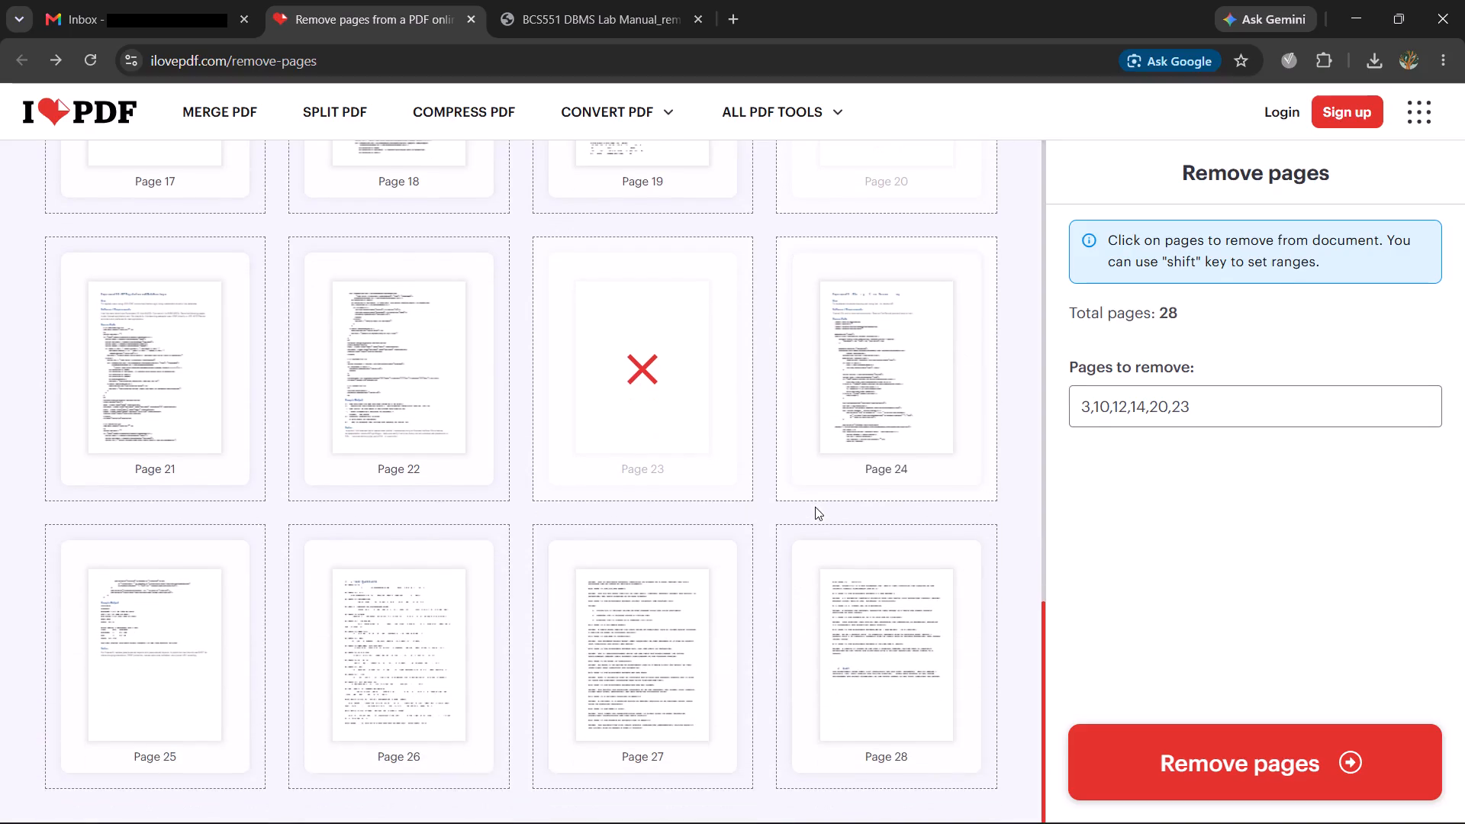
pyautogui.click(226, 555)
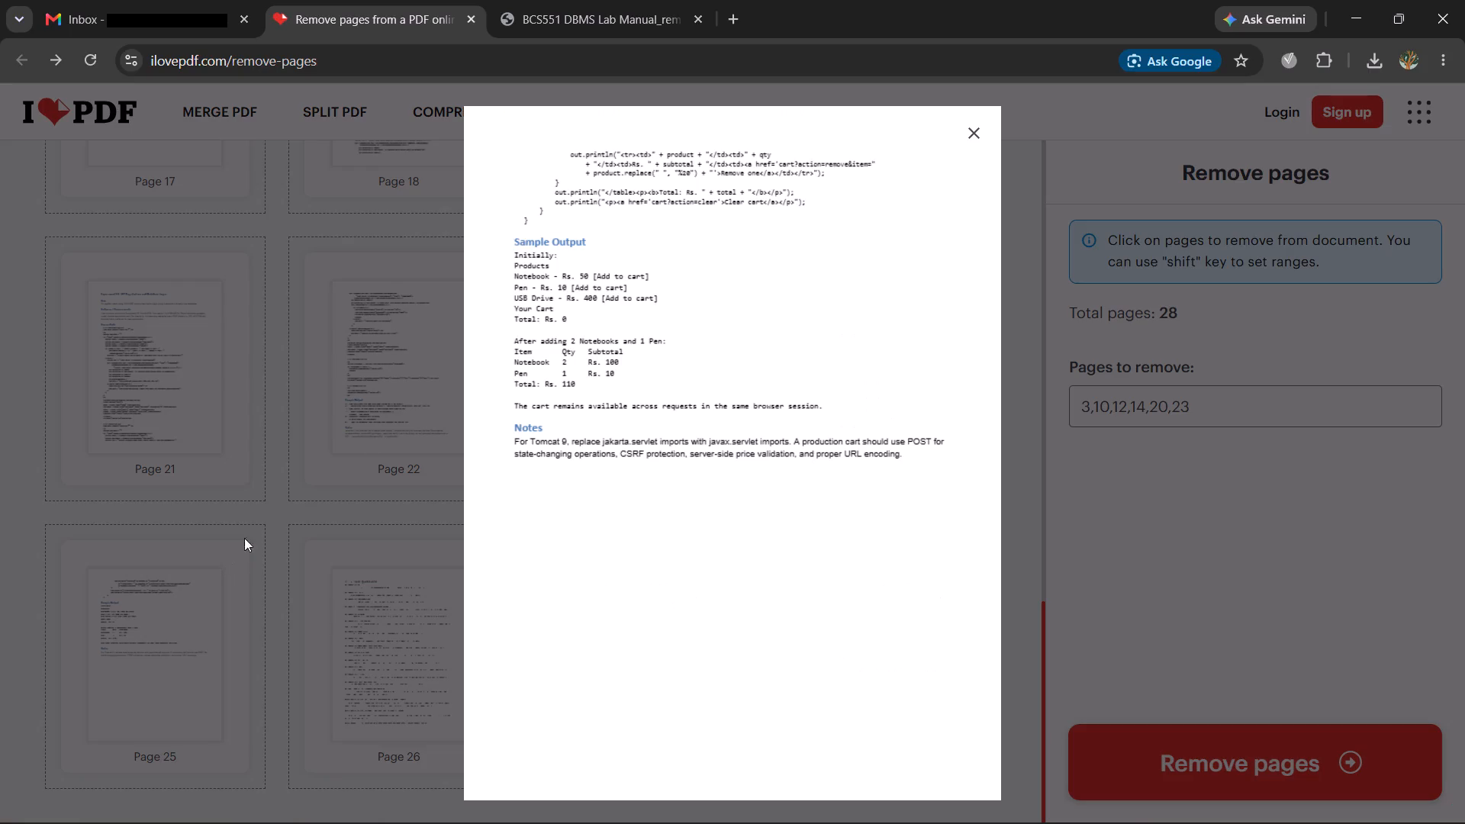
pyautogui.click(976, 134)
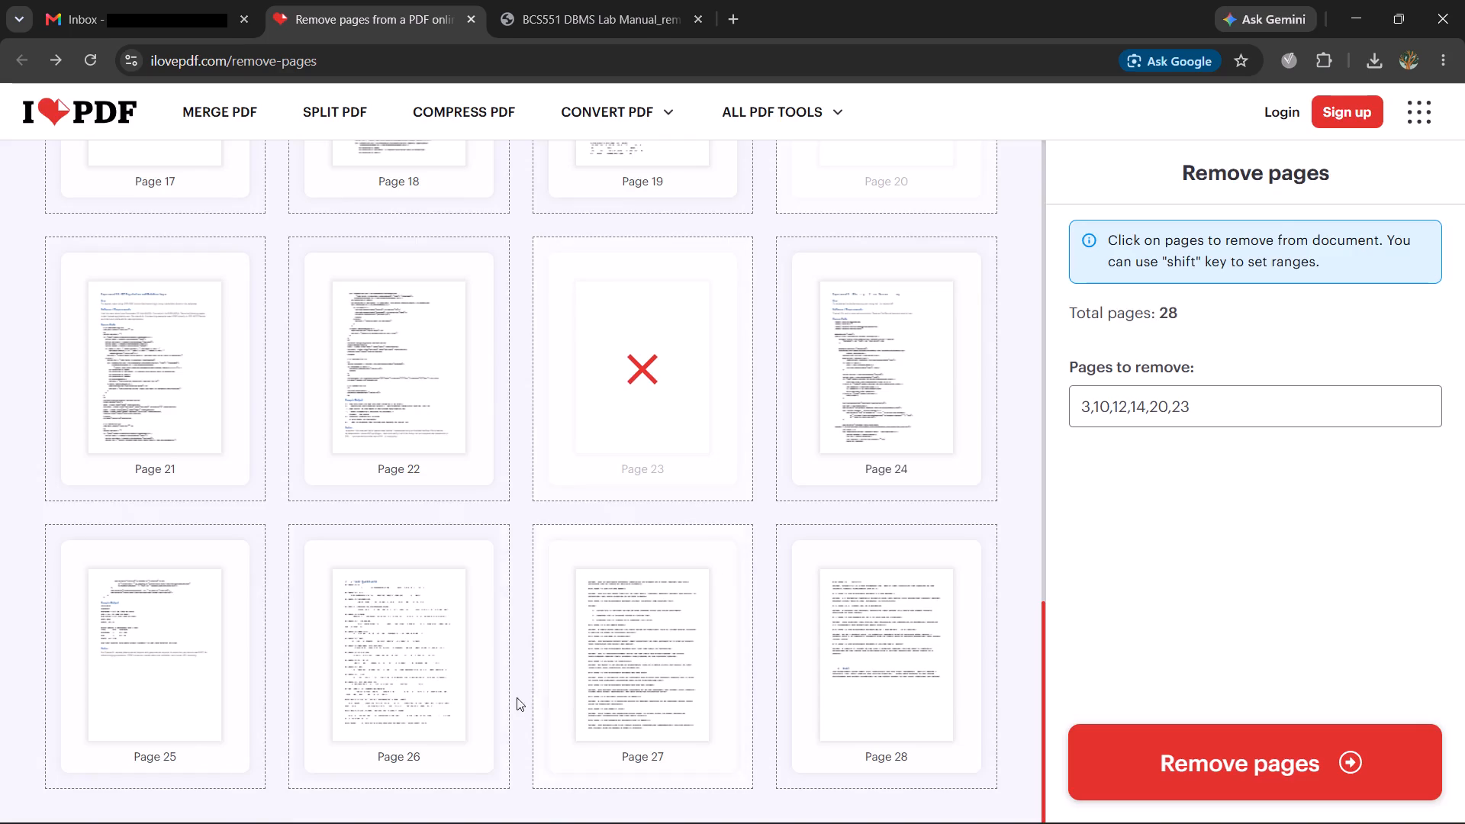
# Preview pages 26 and 27 enlarged and mark pages 26, 27 and 28 for removal.
pyautogui.click(475, 556)
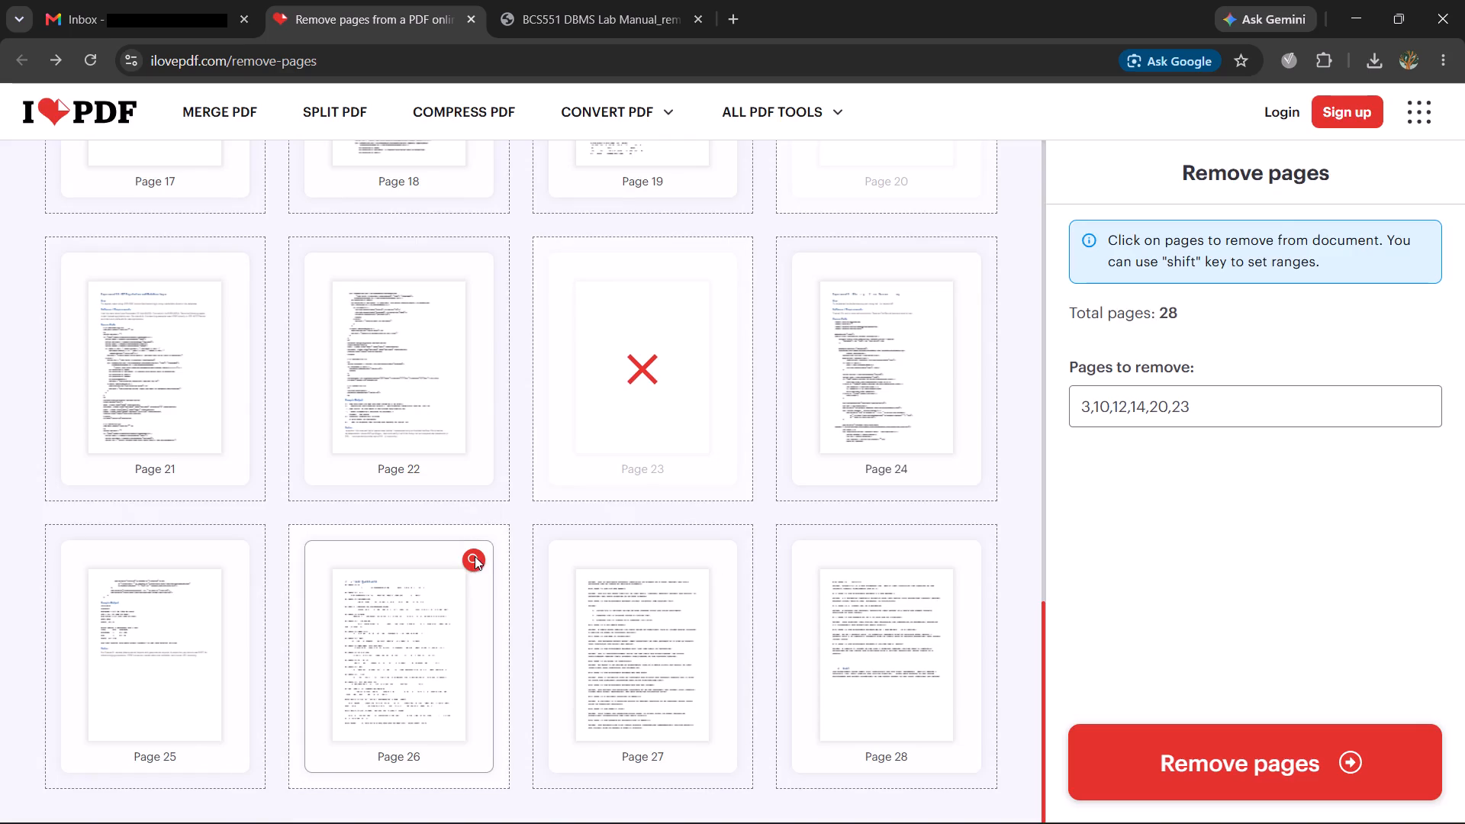
pyautogui.click(981, 132)
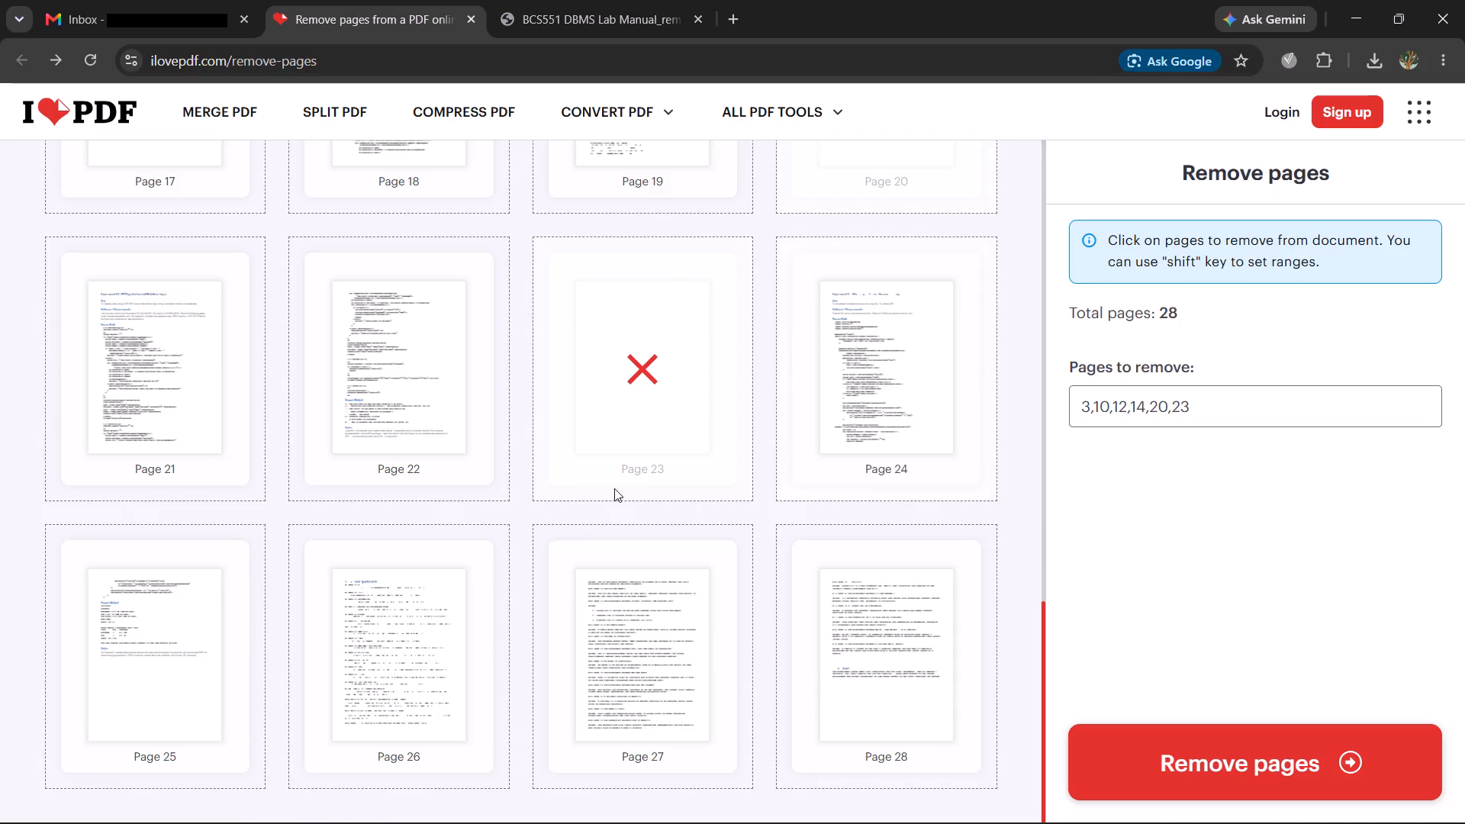
pyautogui.click(427, 641)
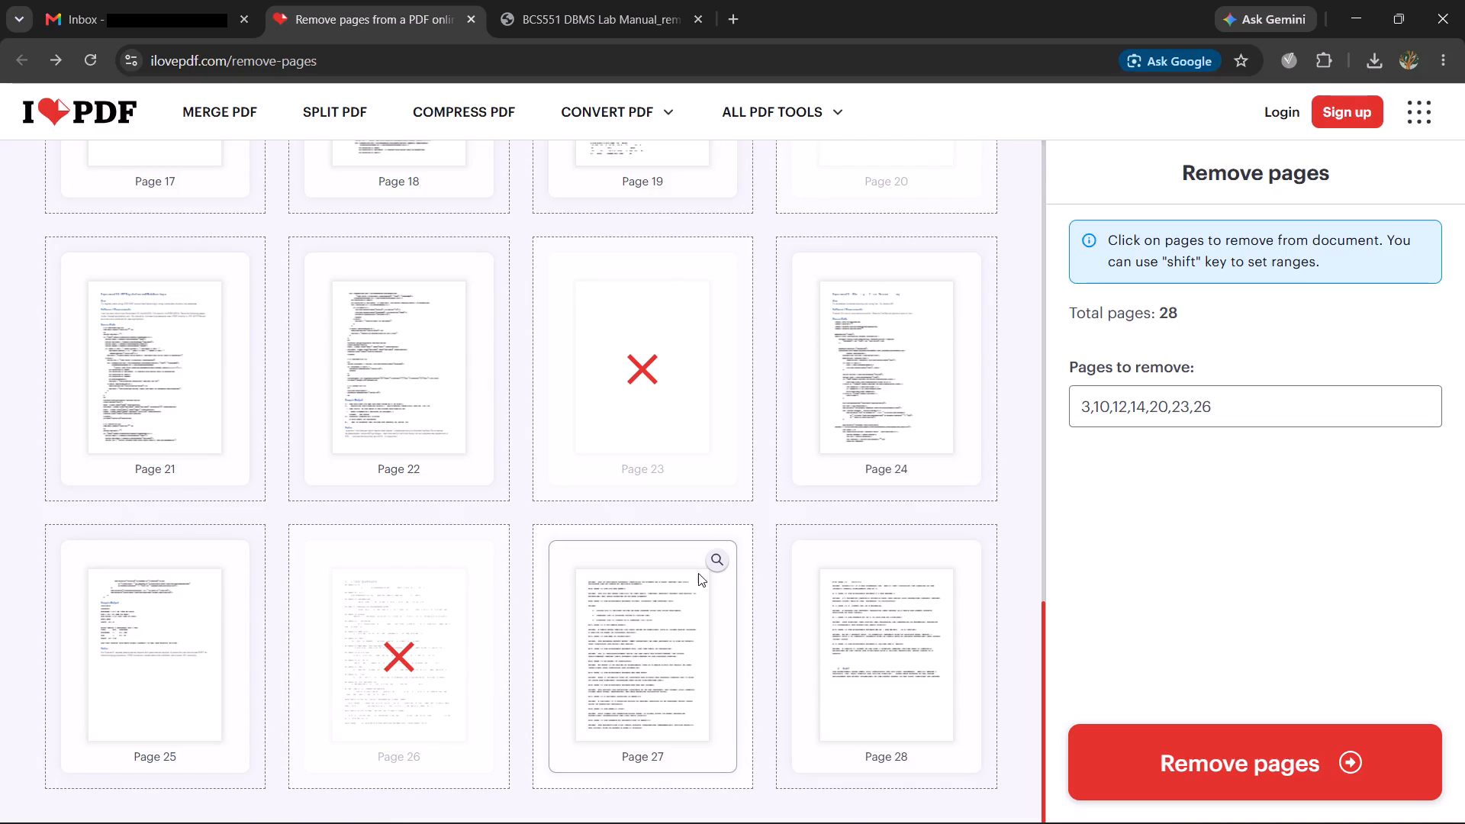
pyautogui.click(710, 560)
pyautogui.click(974, 134)
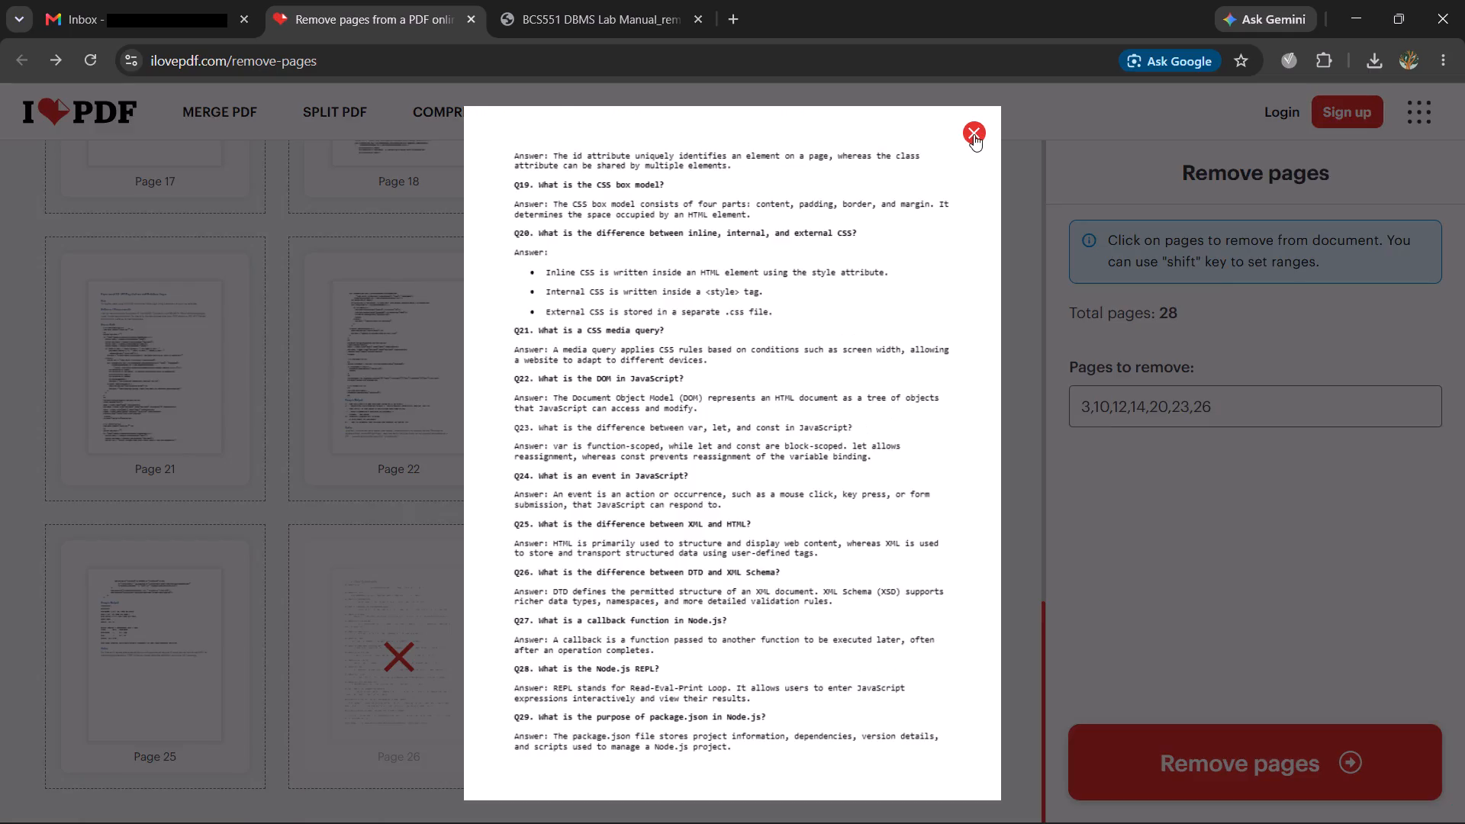
pyautogui.click(697, 578)
pyautogui.scroll(-2, 697, 578)
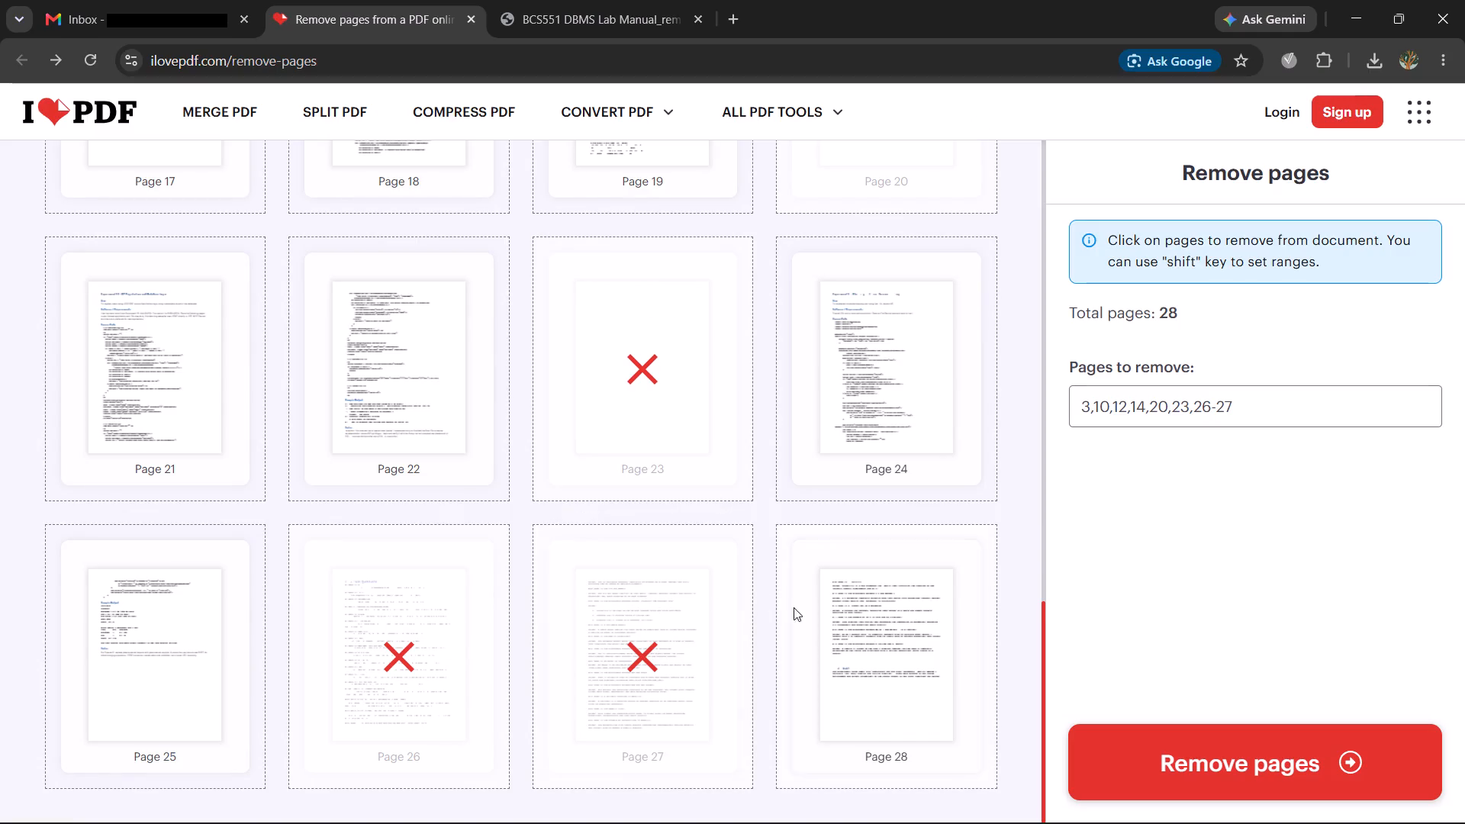
pyautogui.click(807, 613)
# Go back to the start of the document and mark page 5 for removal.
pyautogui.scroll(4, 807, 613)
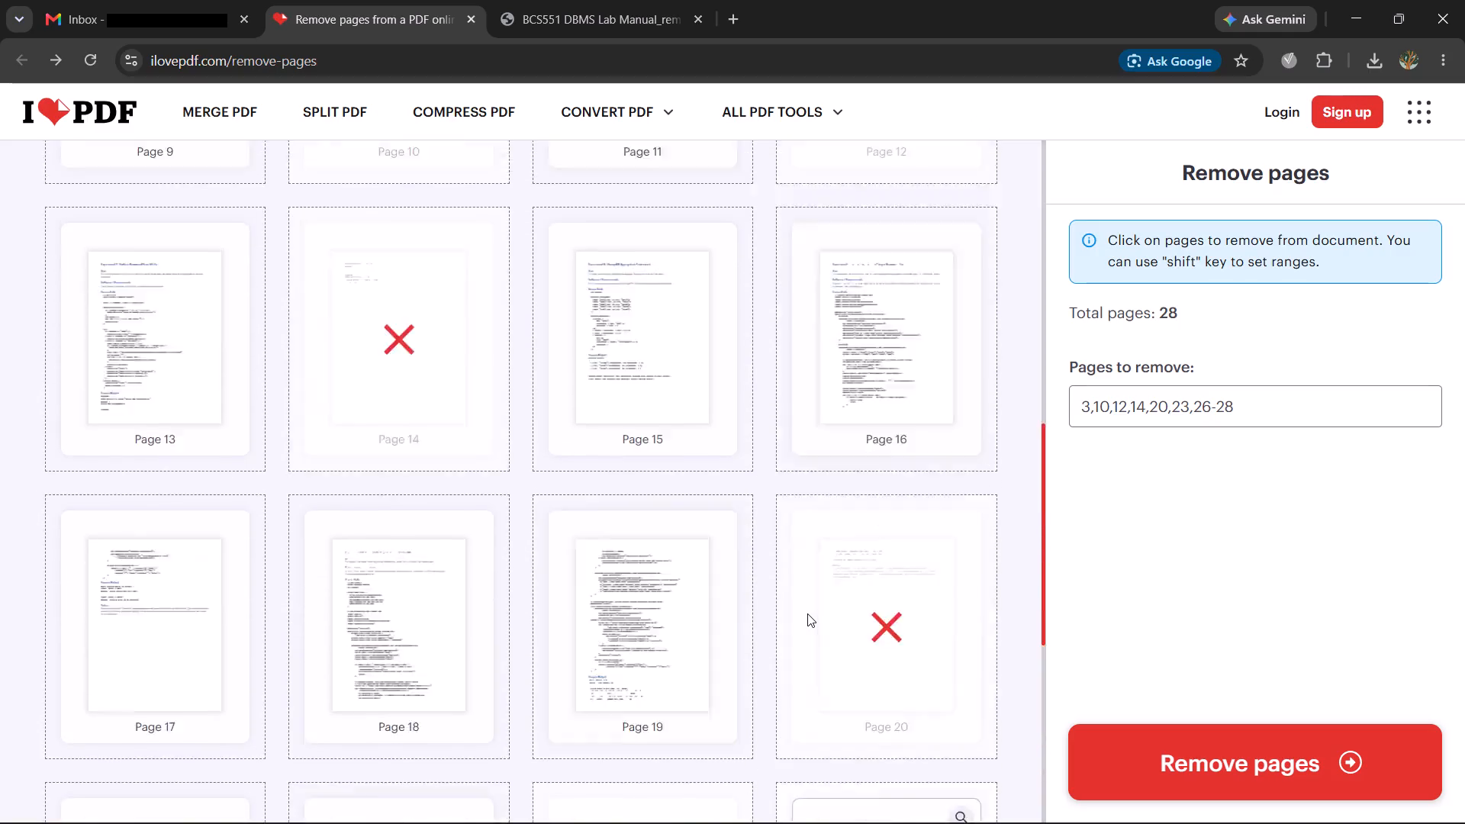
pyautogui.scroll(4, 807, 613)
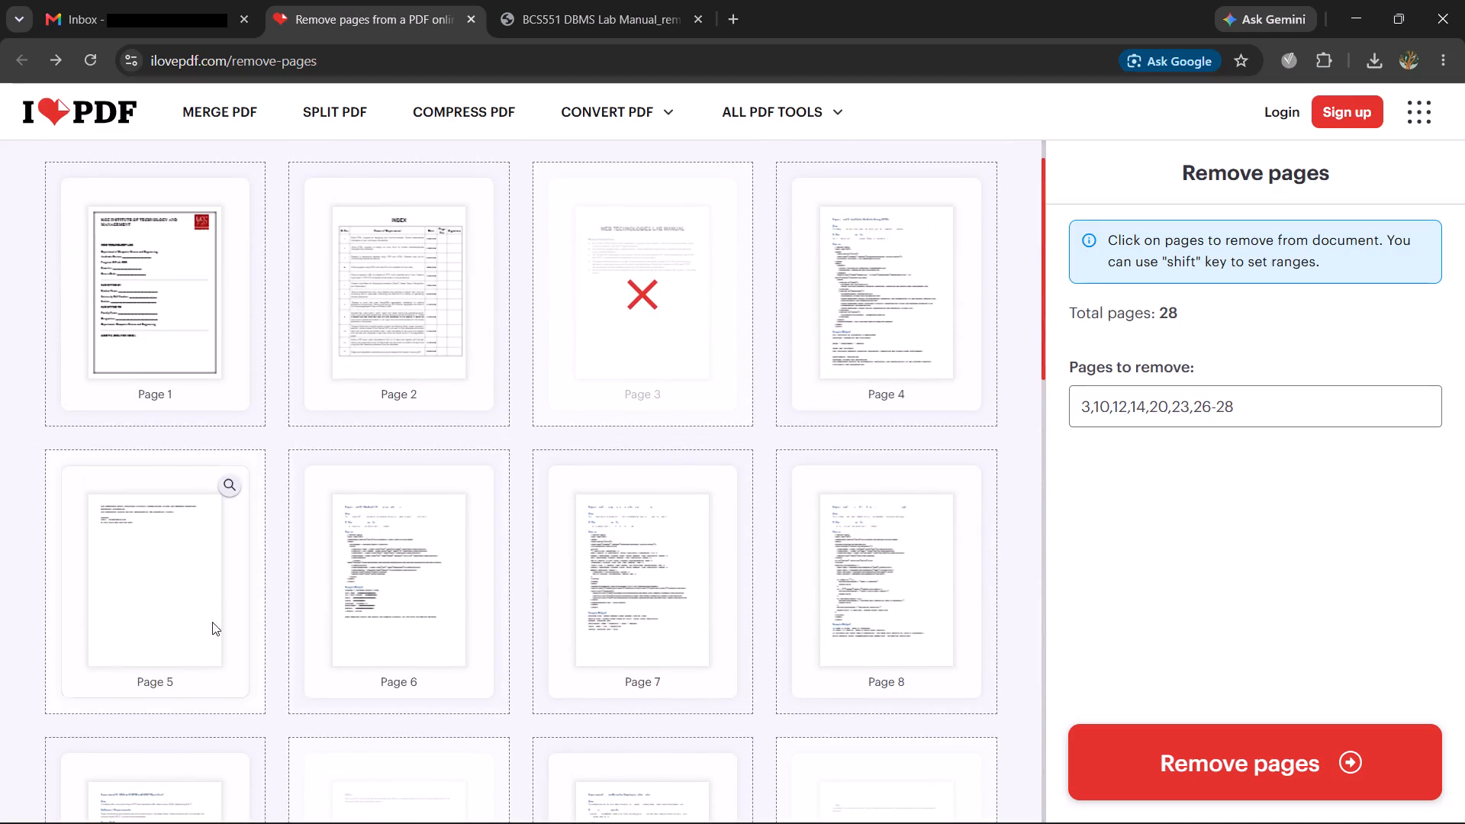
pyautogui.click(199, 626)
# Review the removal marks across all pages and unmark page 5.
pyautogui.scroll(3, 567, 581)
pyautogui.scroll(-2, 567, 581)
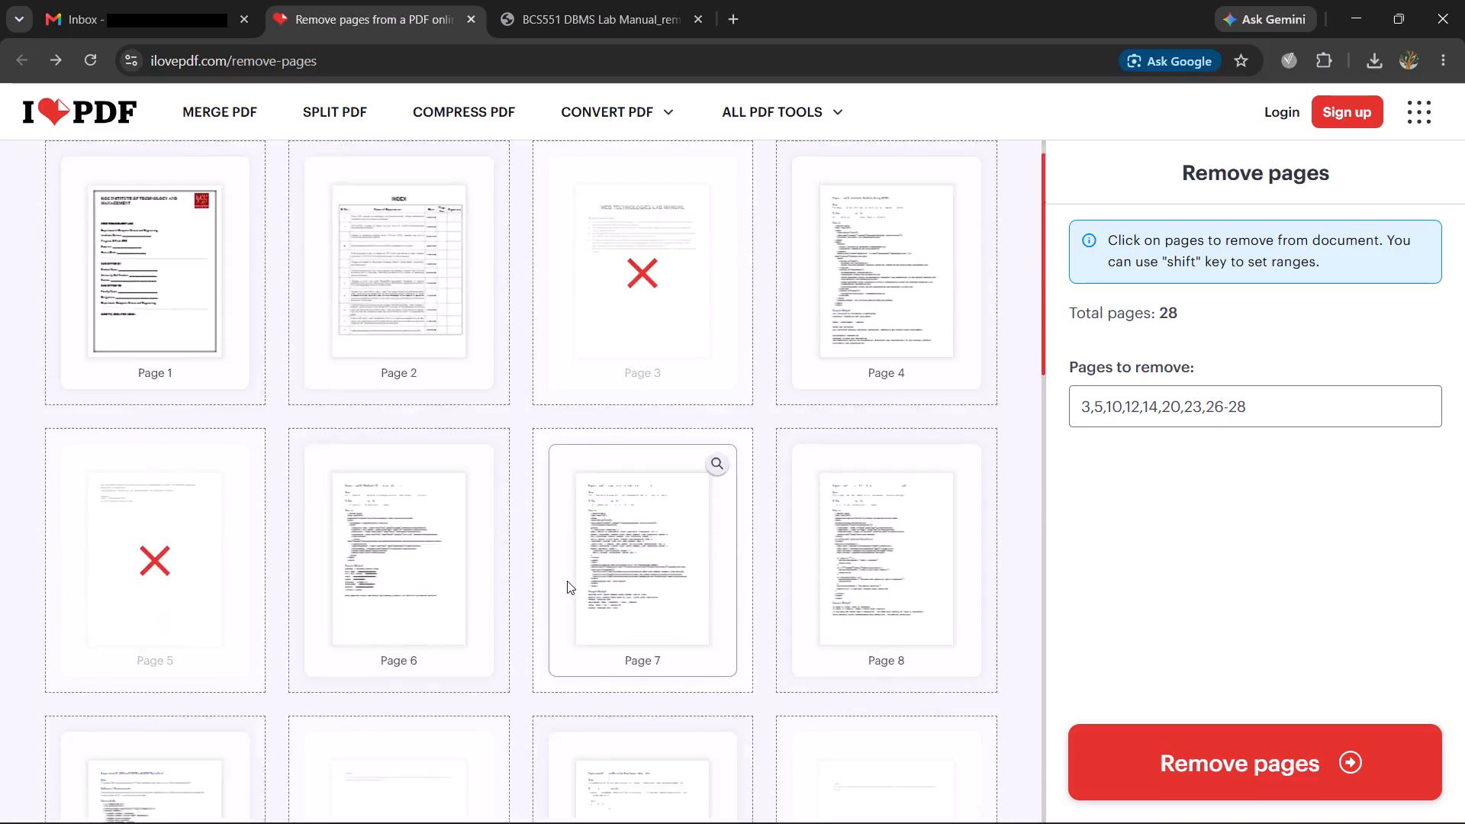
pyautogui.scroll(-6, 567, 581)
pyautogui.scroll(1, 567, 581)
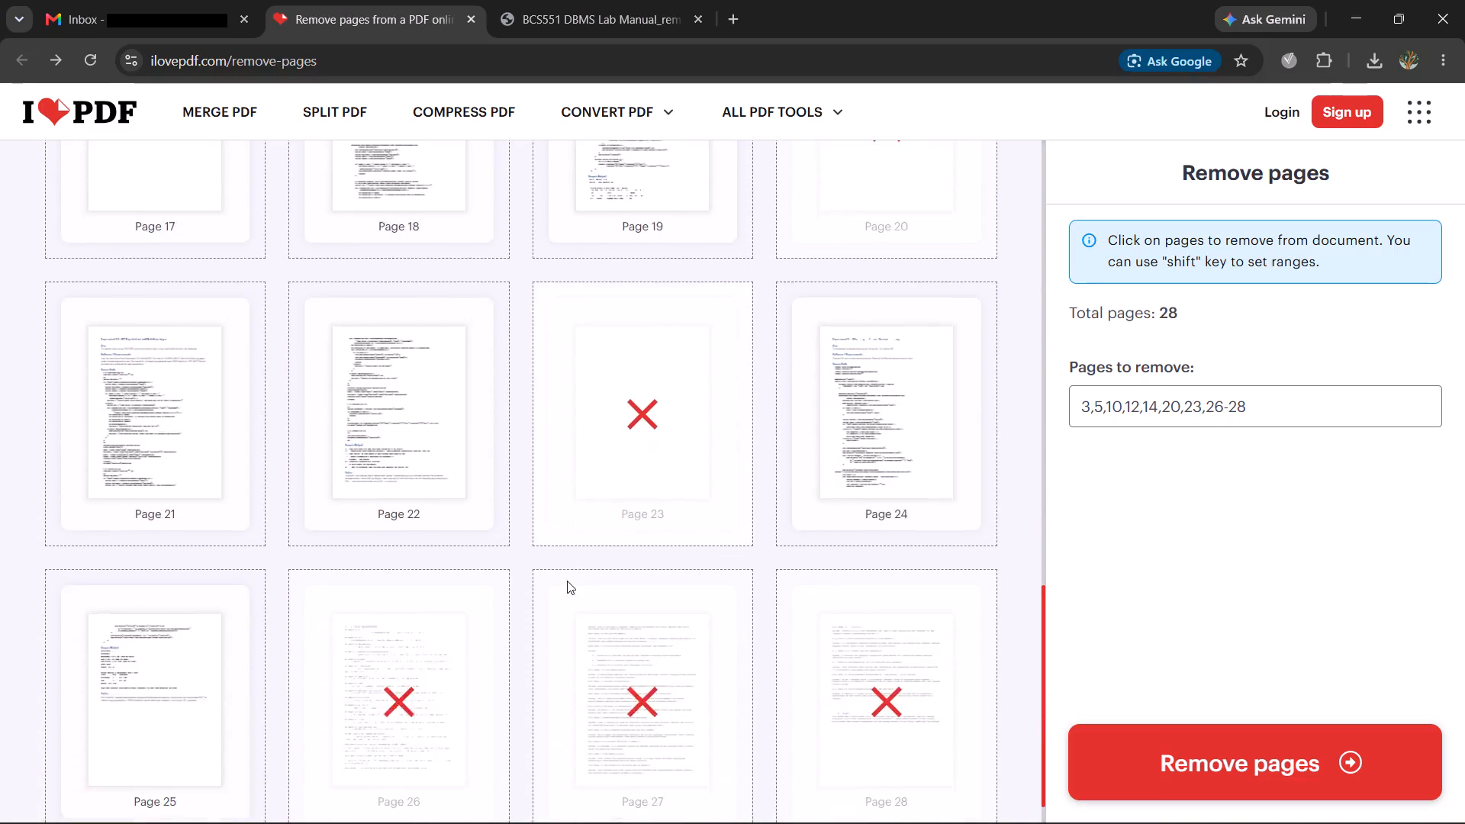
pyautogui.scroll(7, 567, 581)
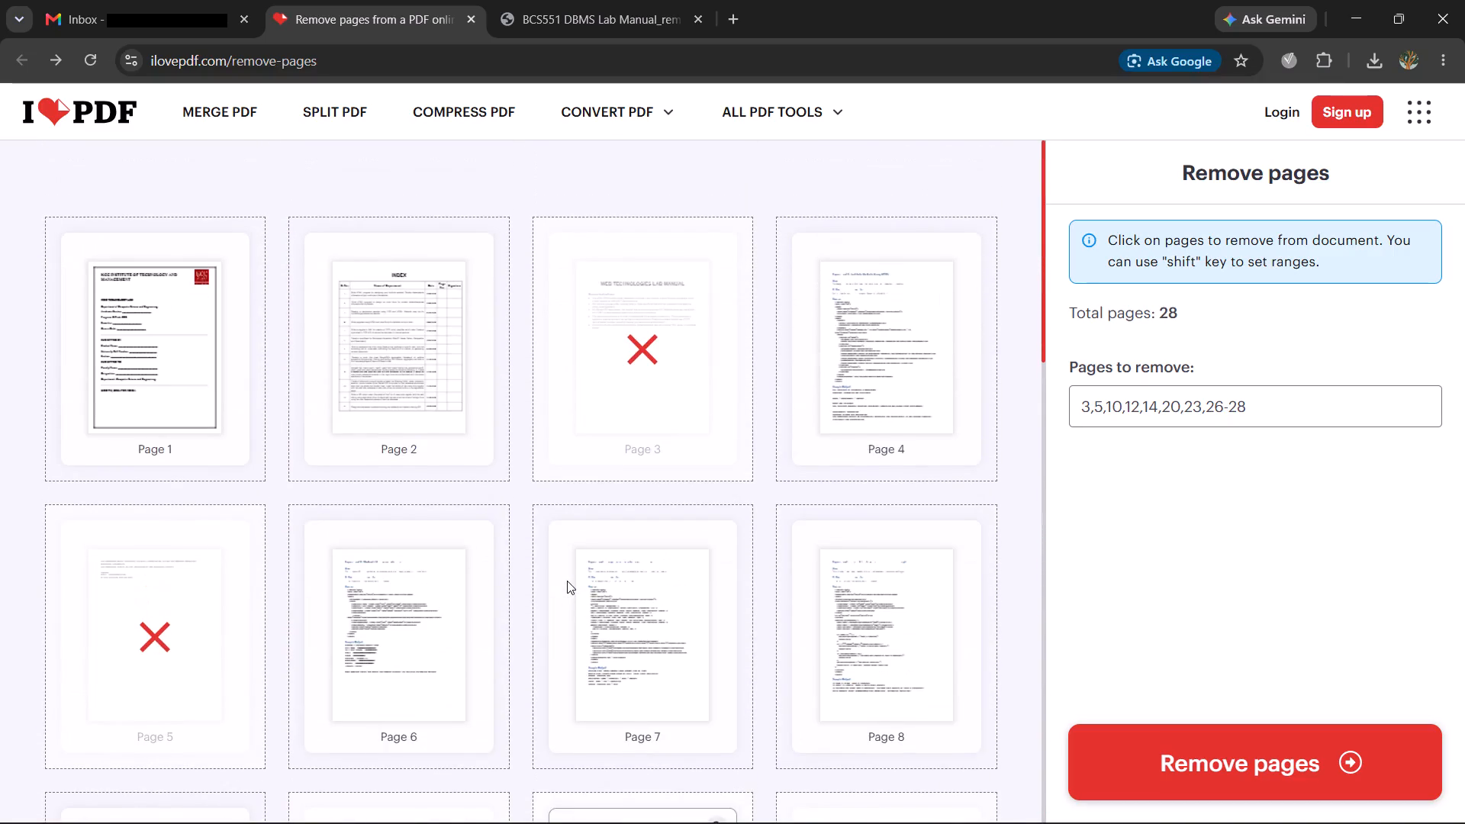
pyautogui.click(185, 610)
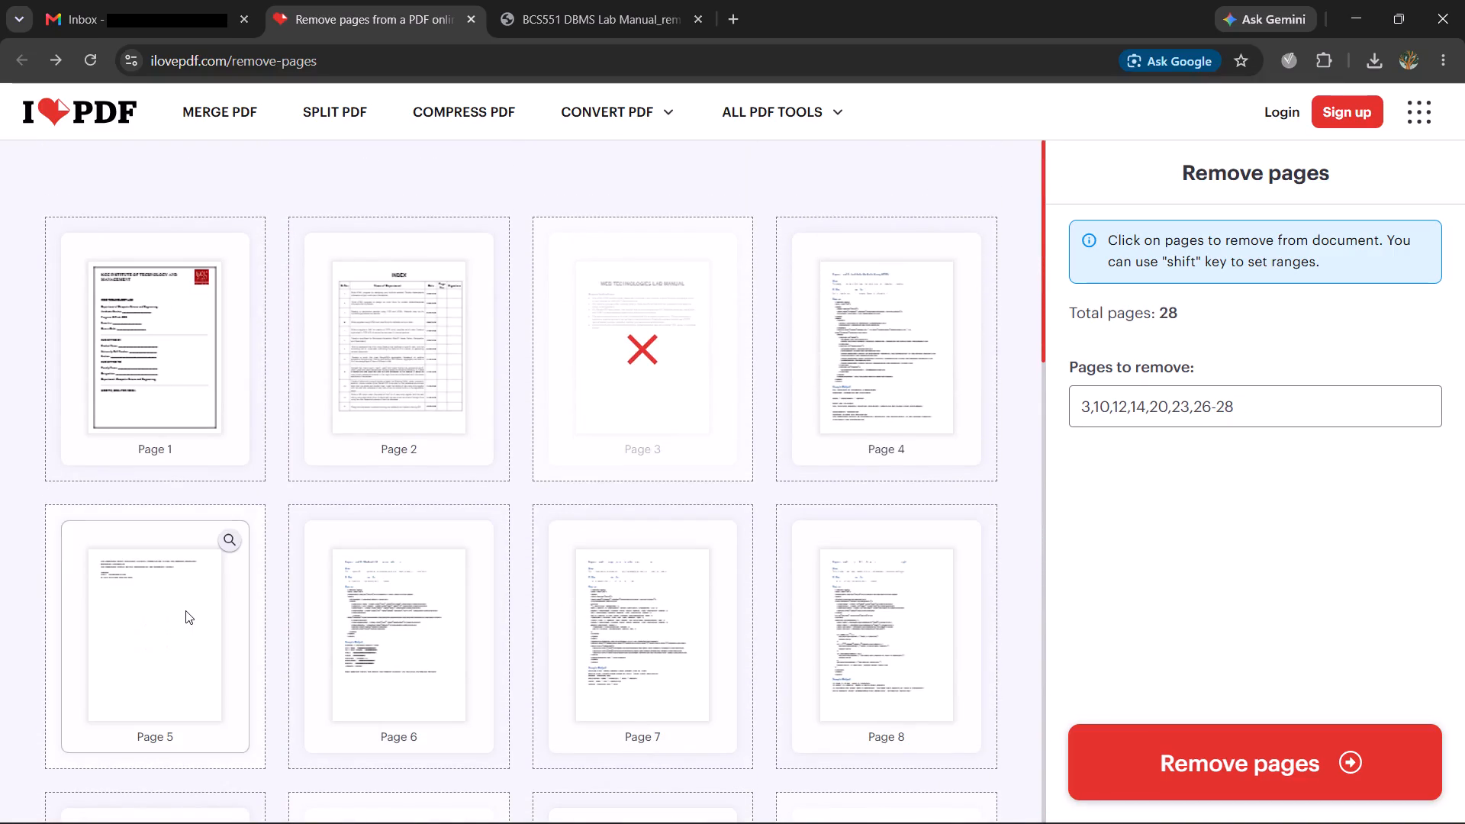
# Preview page 5 enlarged and recheck the removal marks through the rest of the document.
pyautogui.click(230, 540)
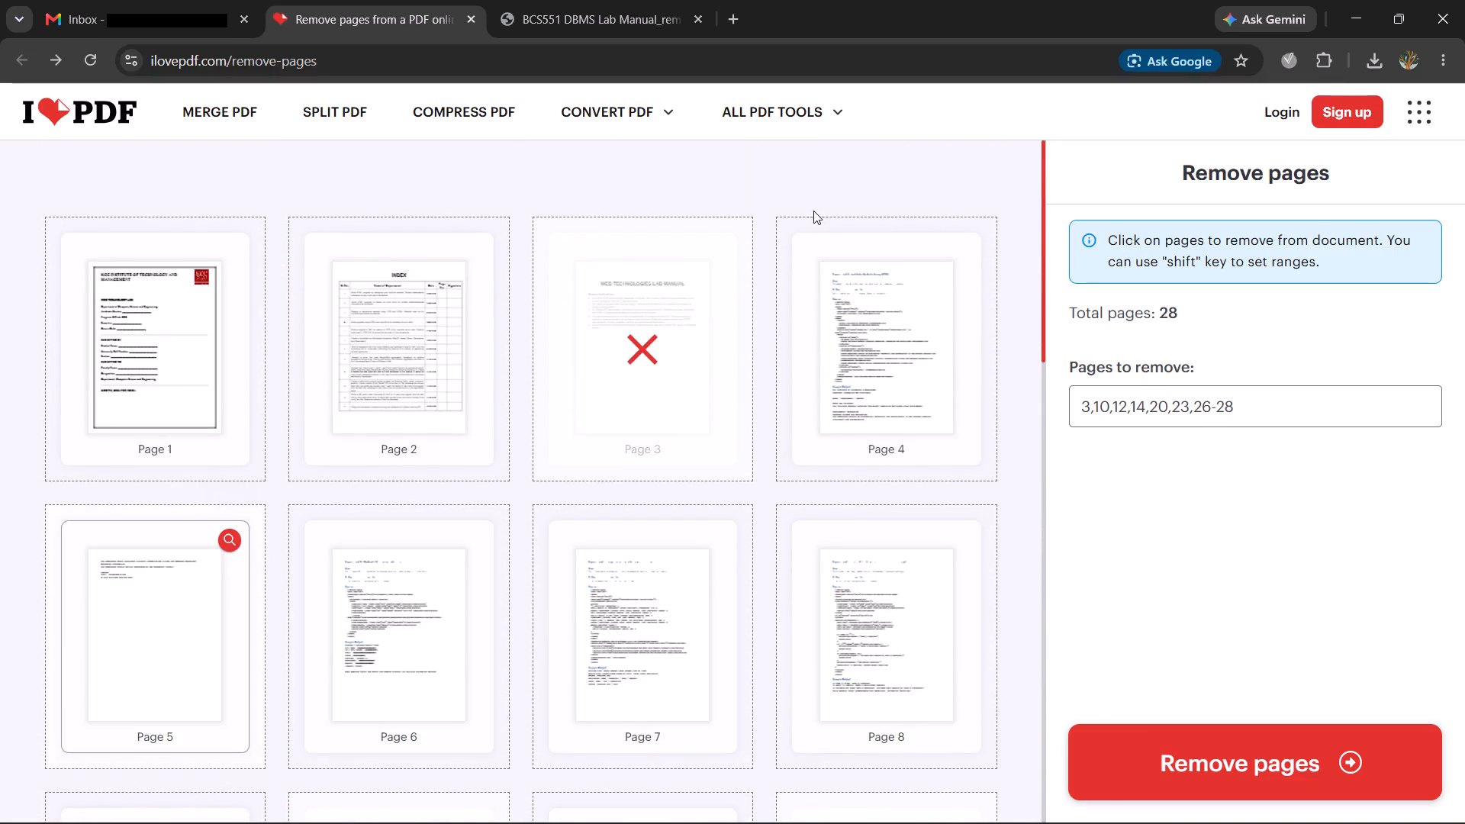
pyautogui.click(978, 125)
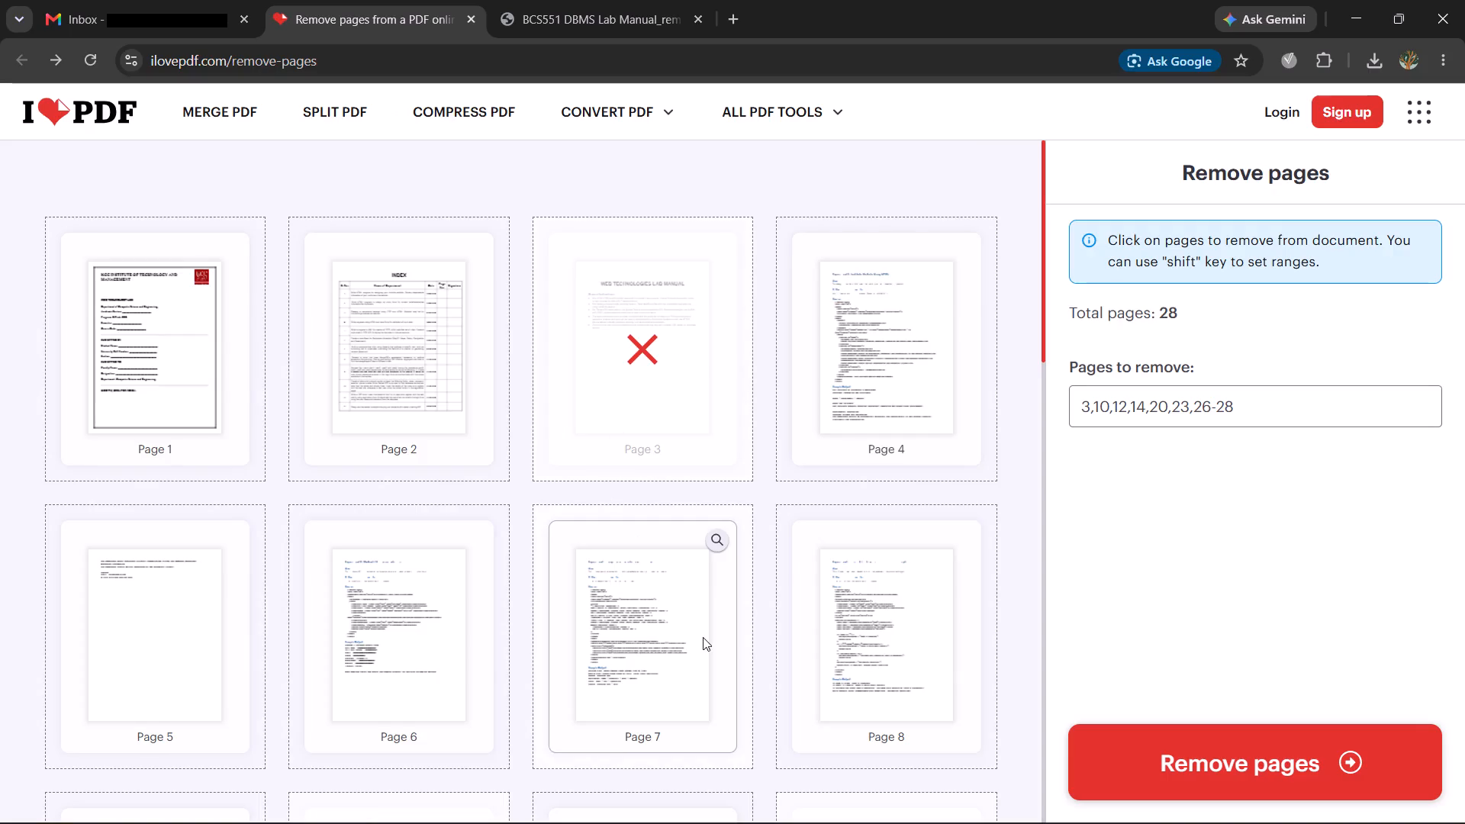
pyautogui.scroll(-11, 703, 637)
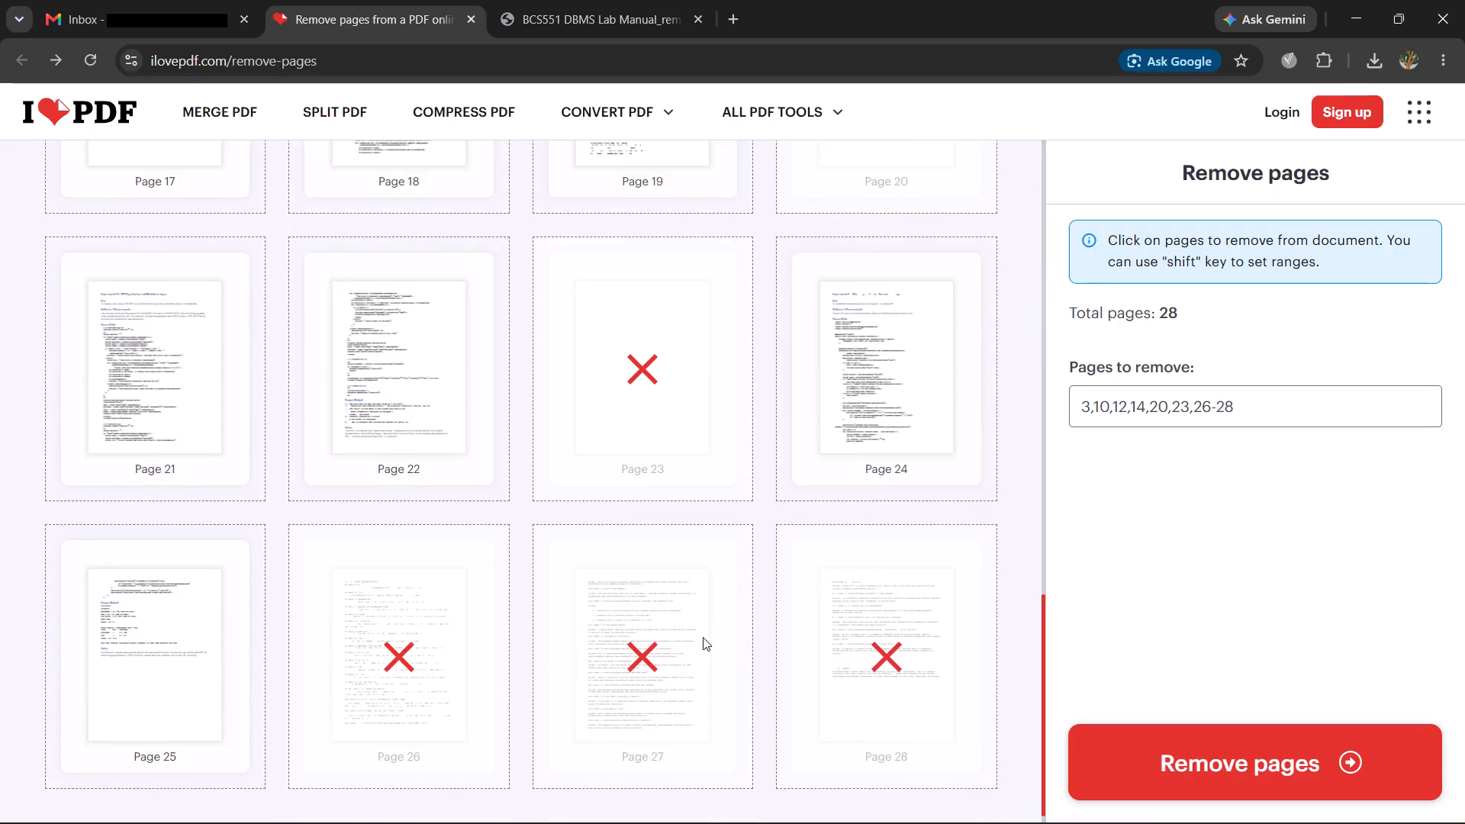
pyautogui.scroll(6, 703, 637)
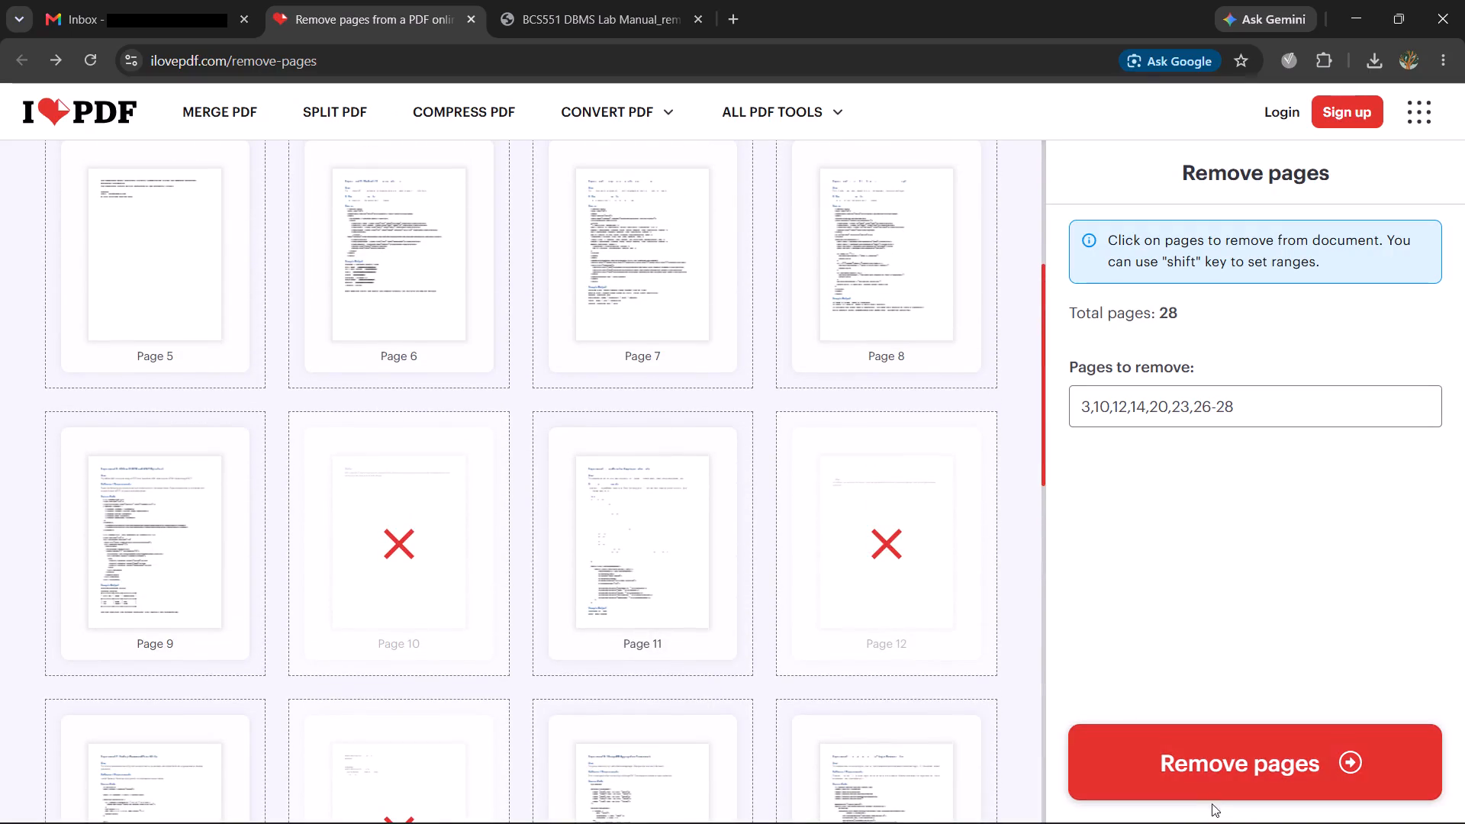
# Remove the marked pages 3, 10, 12, 14, 20, 23 and 26-28 and download the resulting PDF.
pyautogui.click(1213, 781)
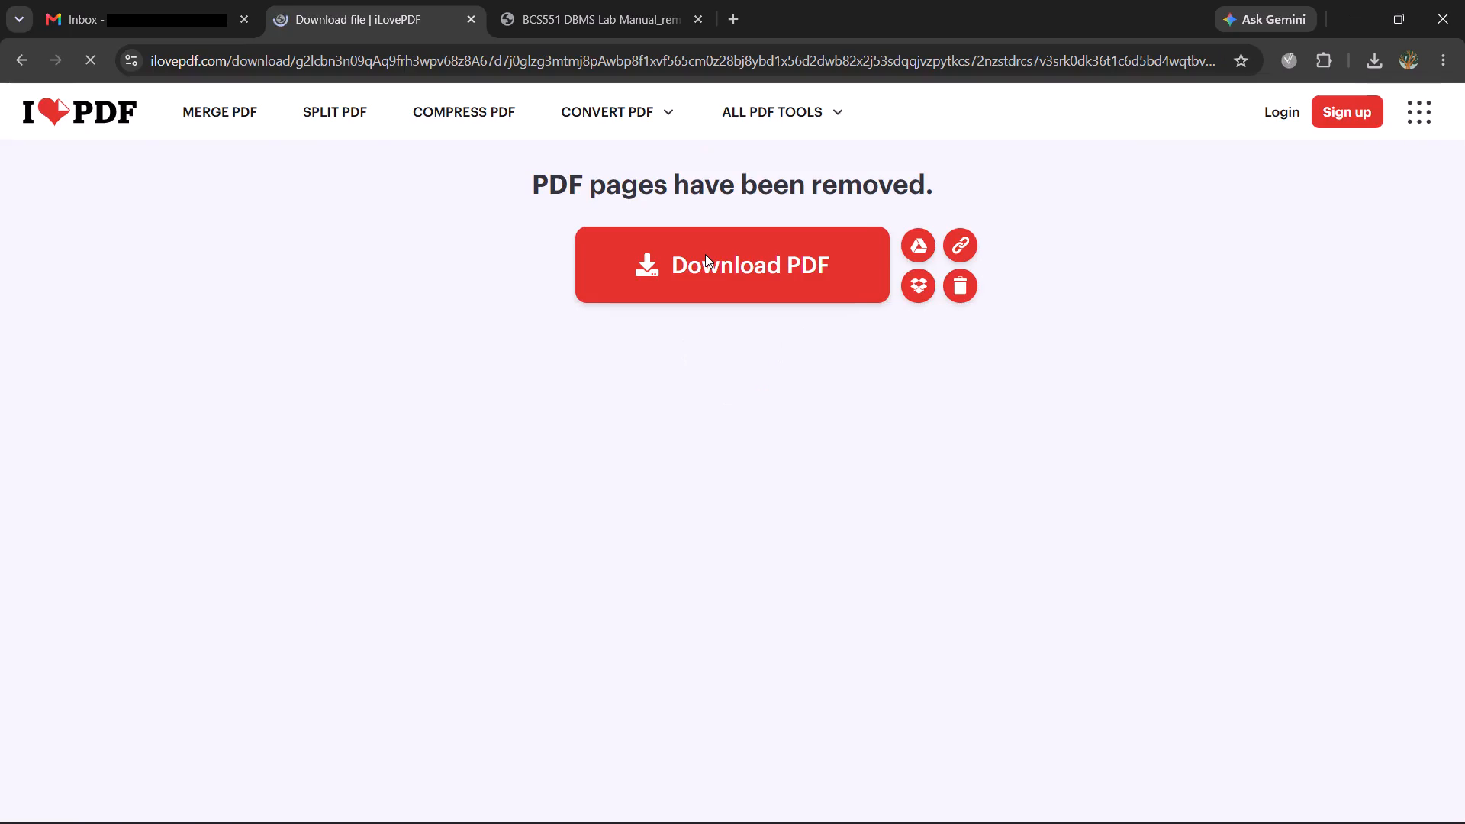
pyautogui.click(705, 254)
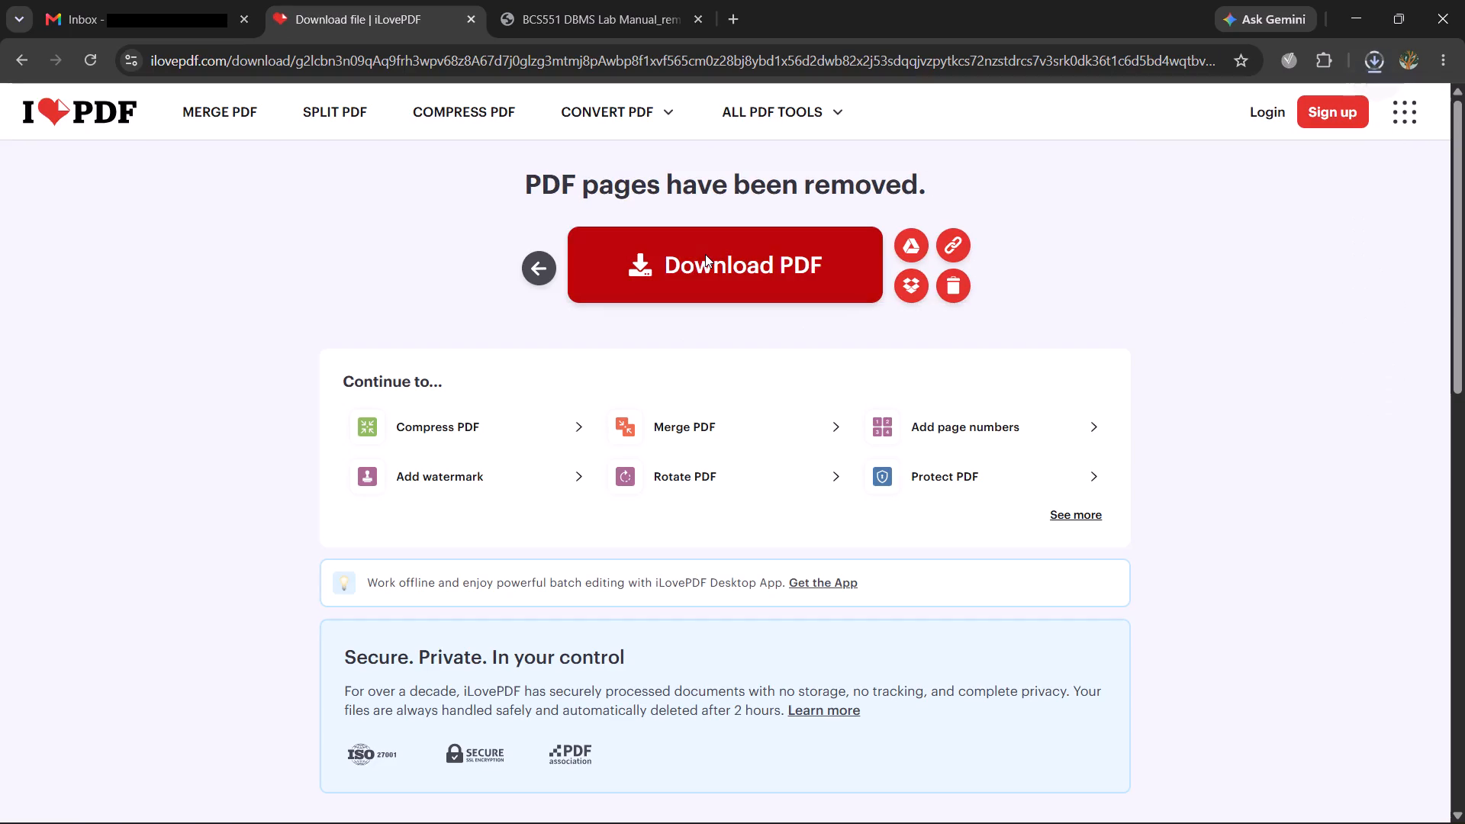
# Open the downloaded Web_Technologies_Lab_Manual_removed.pdf from the recent downloads.
pyautogui.click(1379, 63)
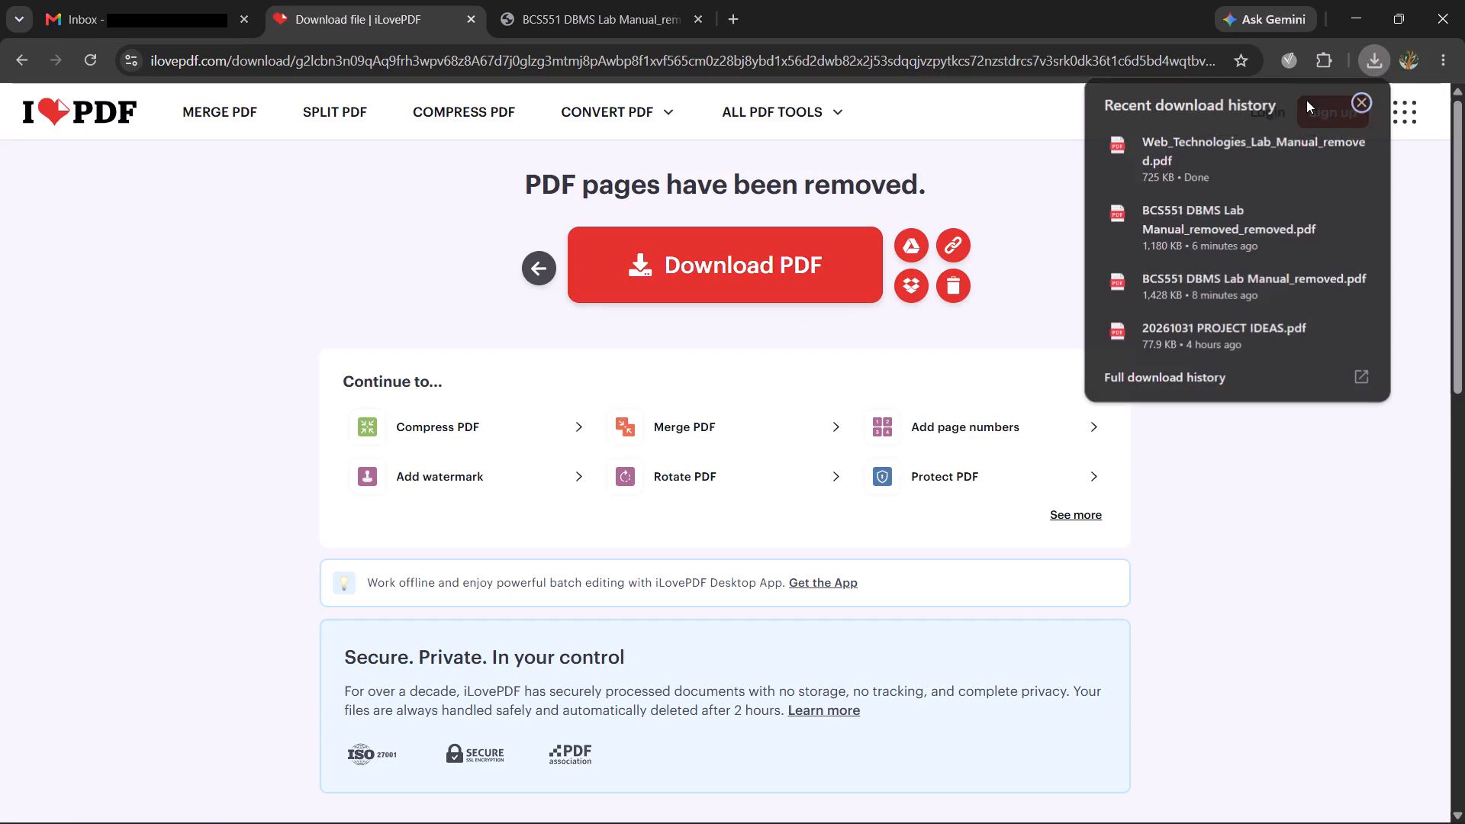
pyautogui.click(1192, 176)
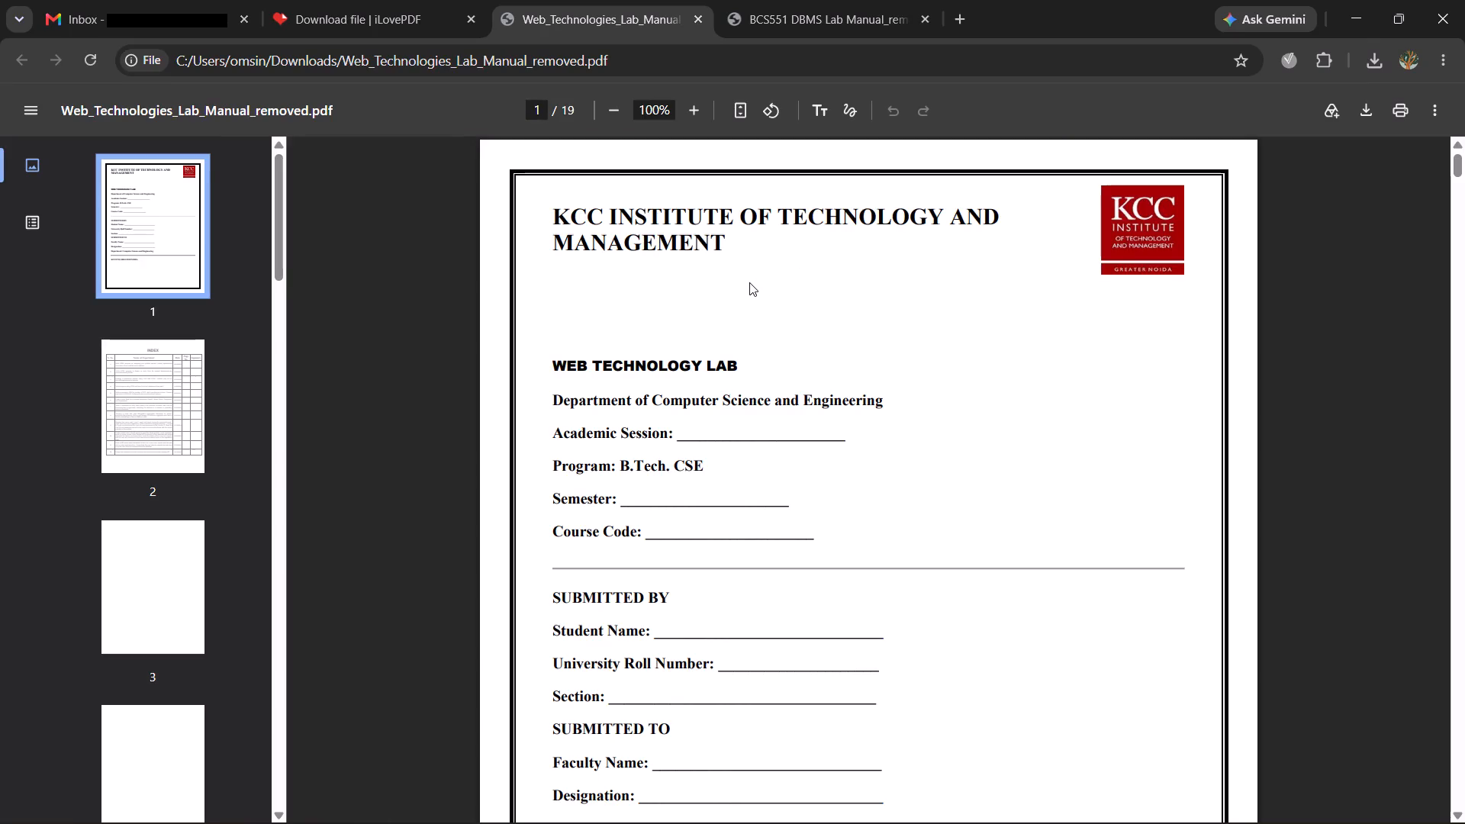
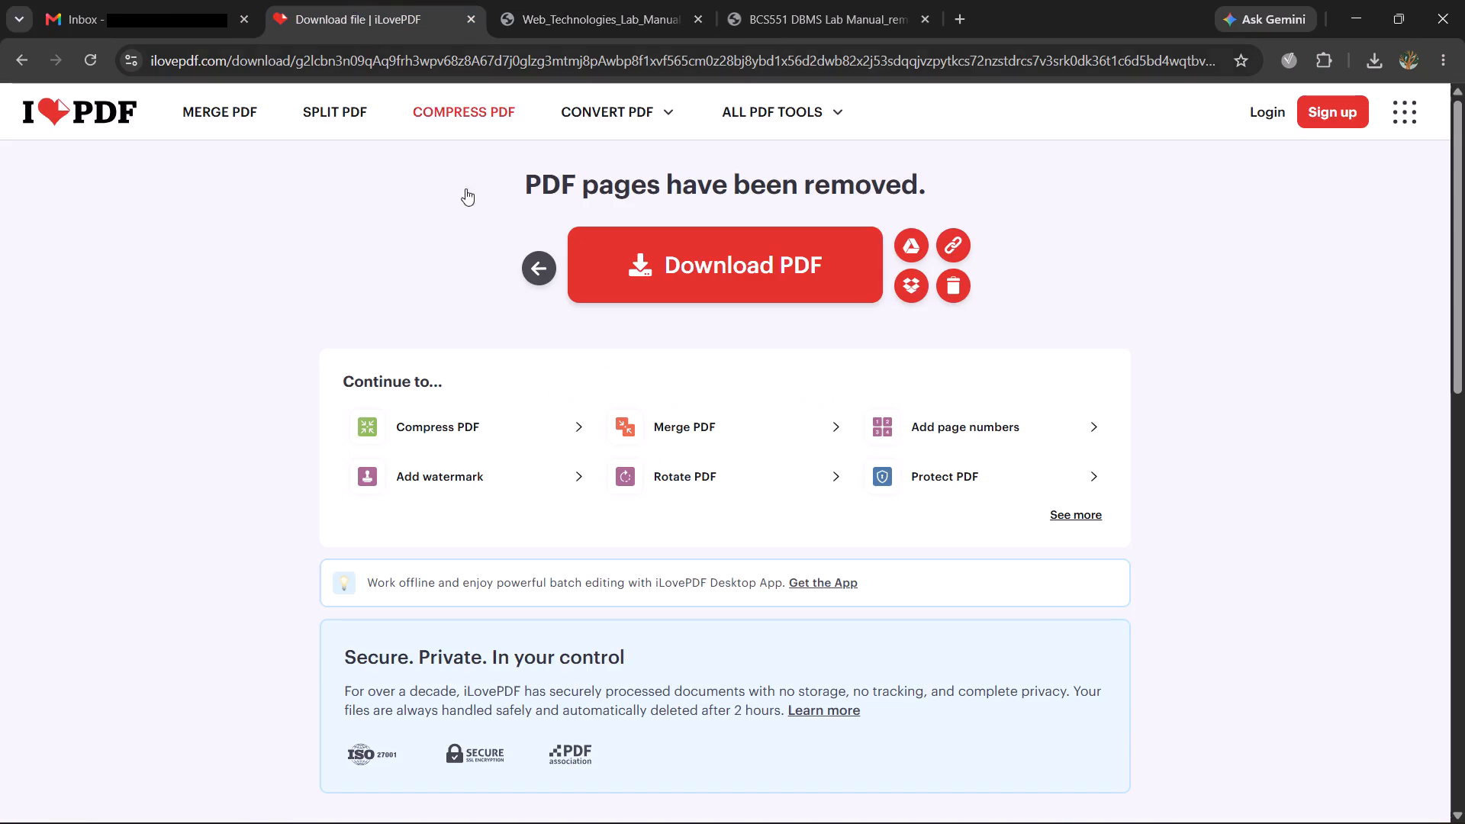
# Return from the finished download to the empty Remove PDF pages tool for another file.
pyautogui.click(546, 282)
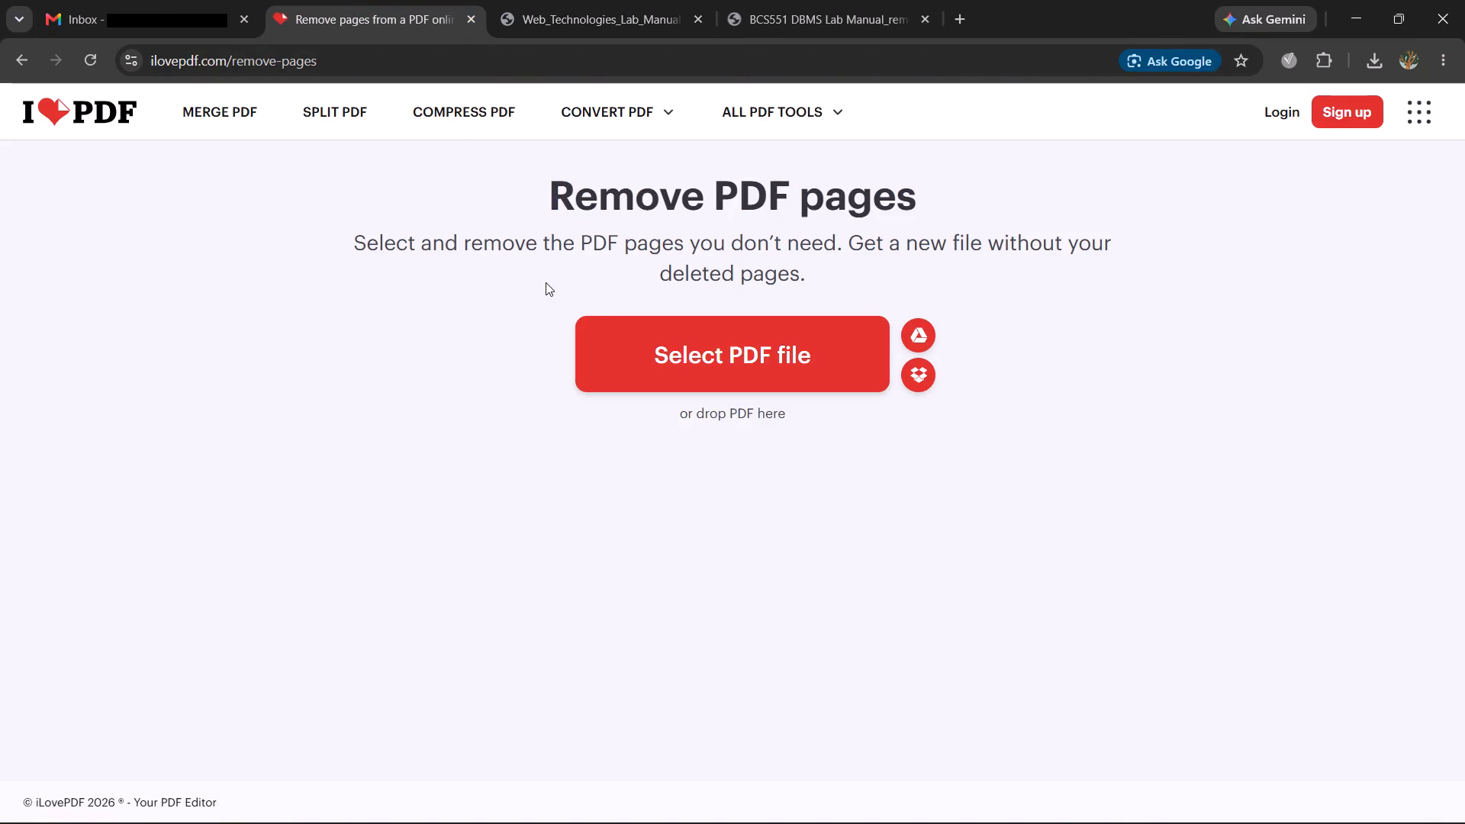
pyautogui.click(665, 341)
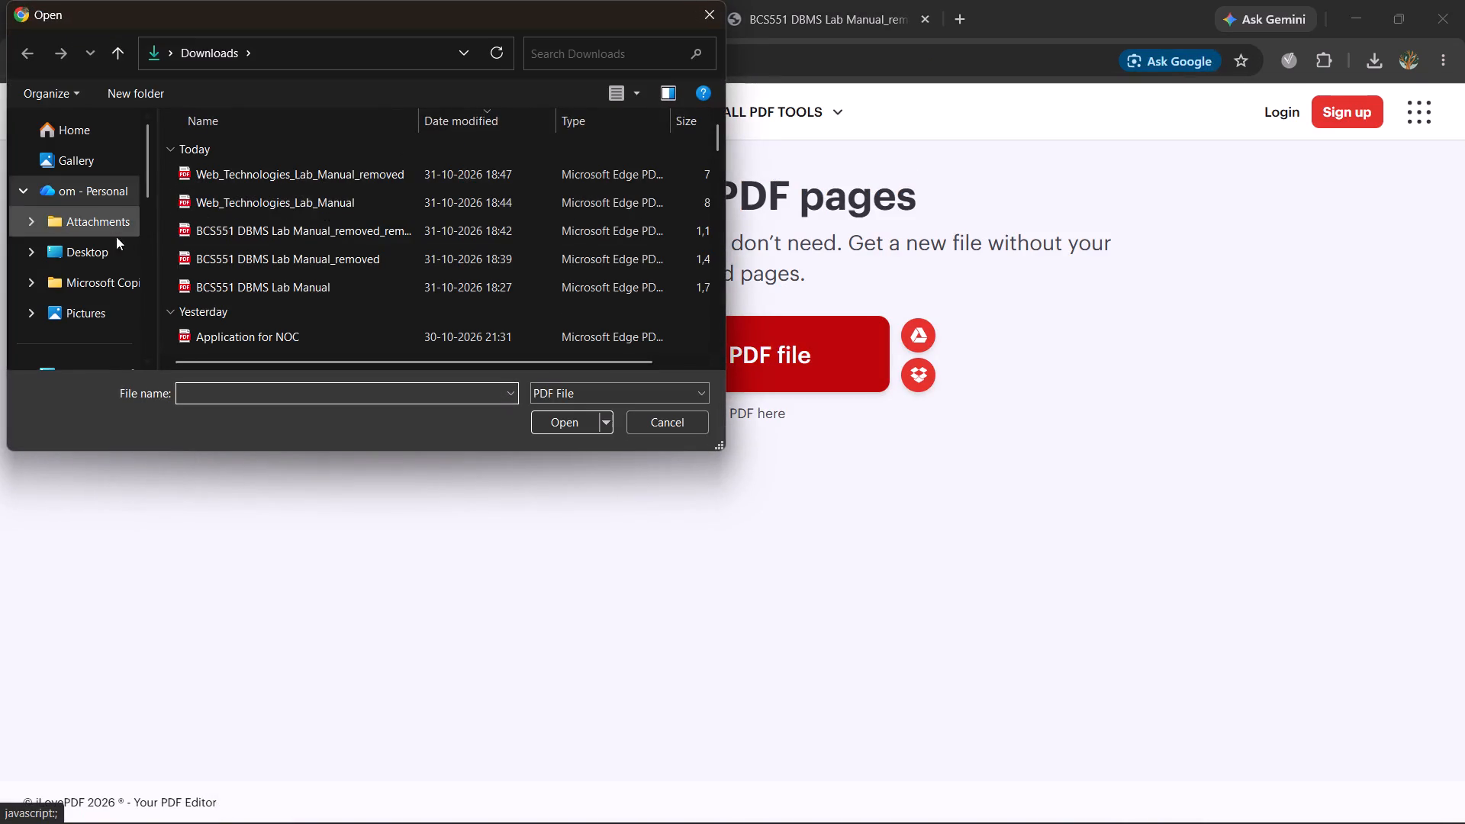
pyautogui.click(702, 21)
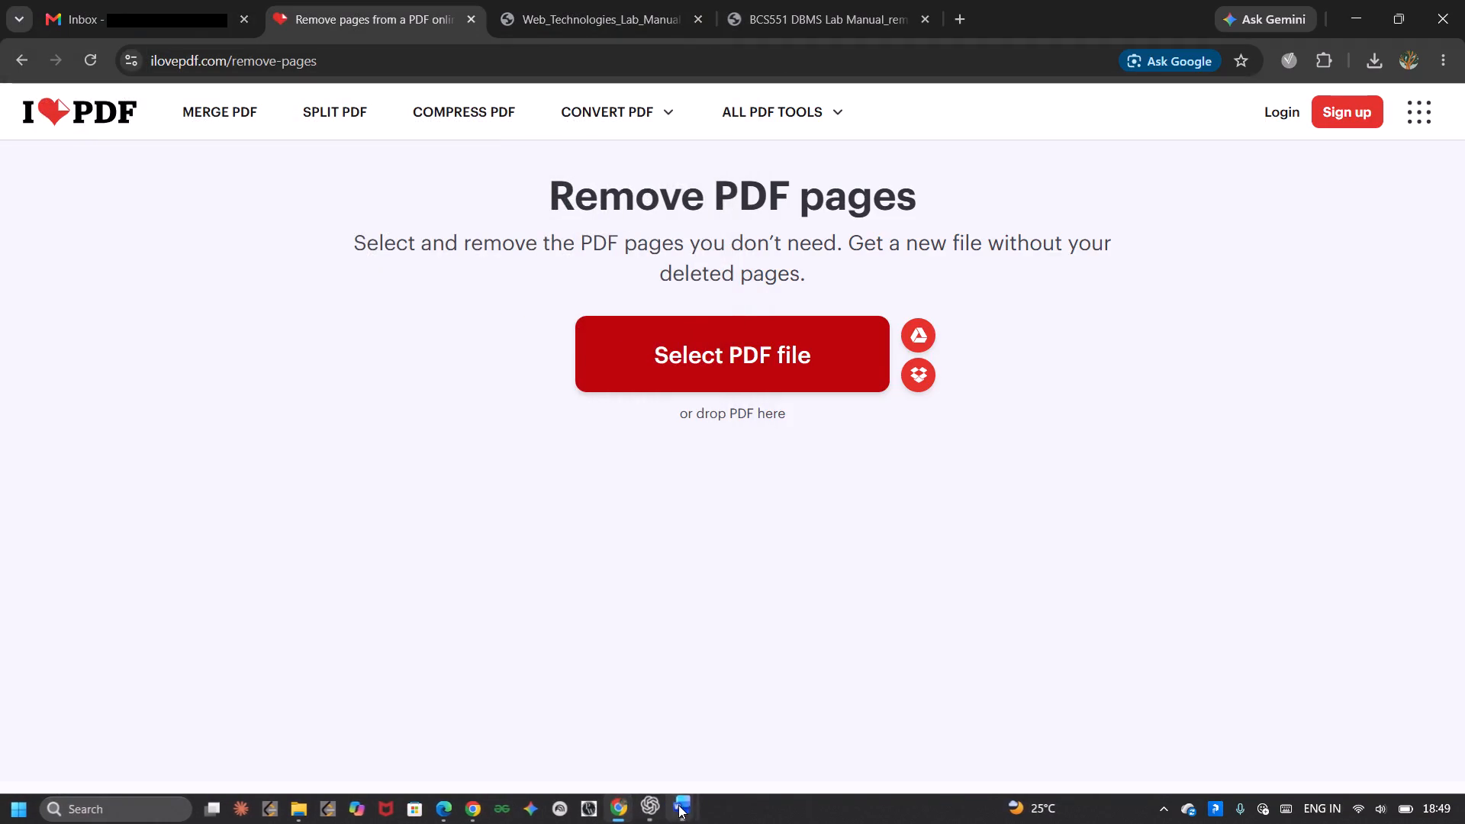
# Switch to the DAA LAB 1 document in Word and enable editing.
pyautogui.click(679, 805)
pyautogui.click(781, 687)
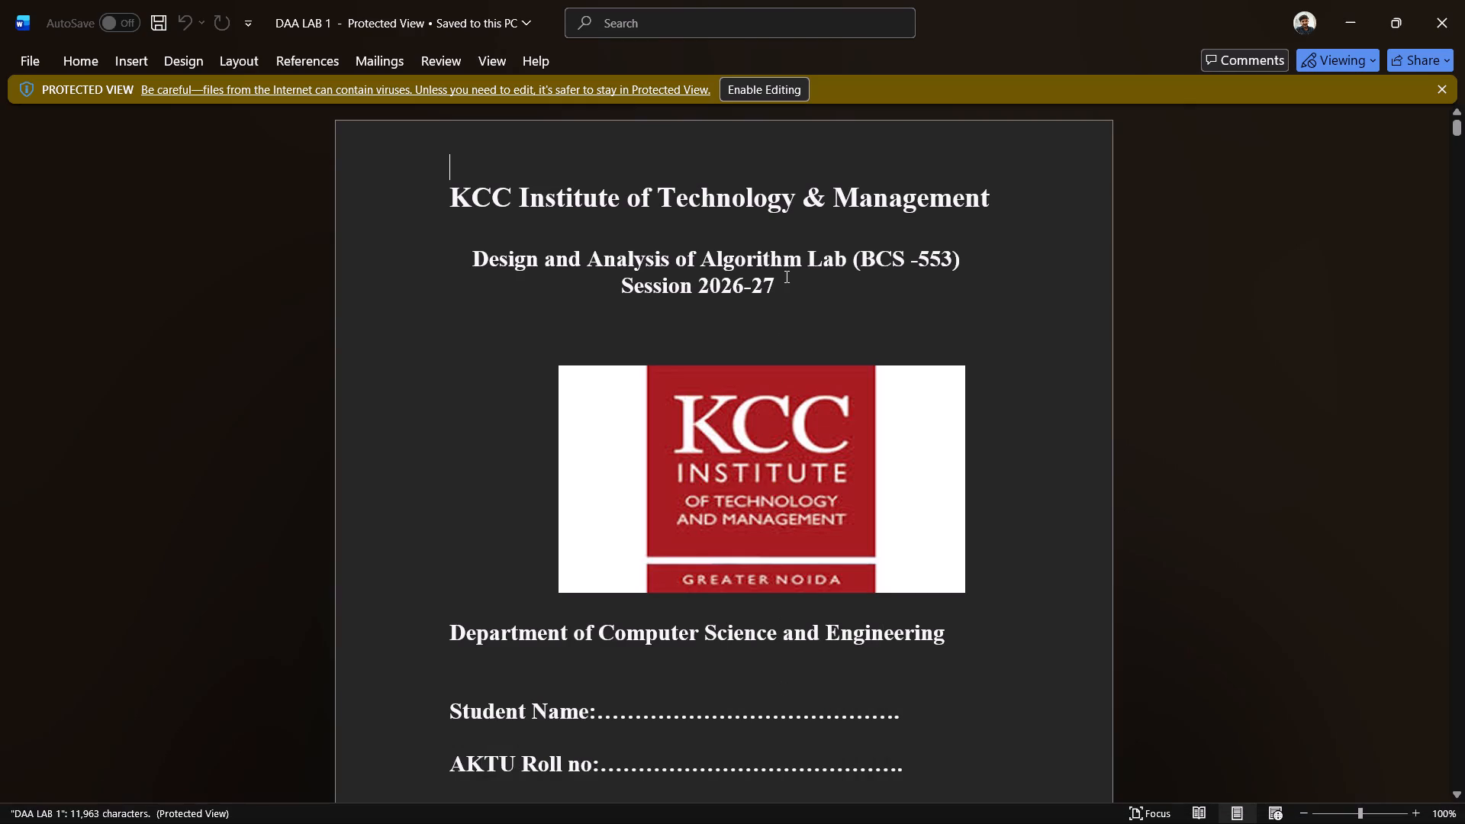
pyautogui.click(753, 81)
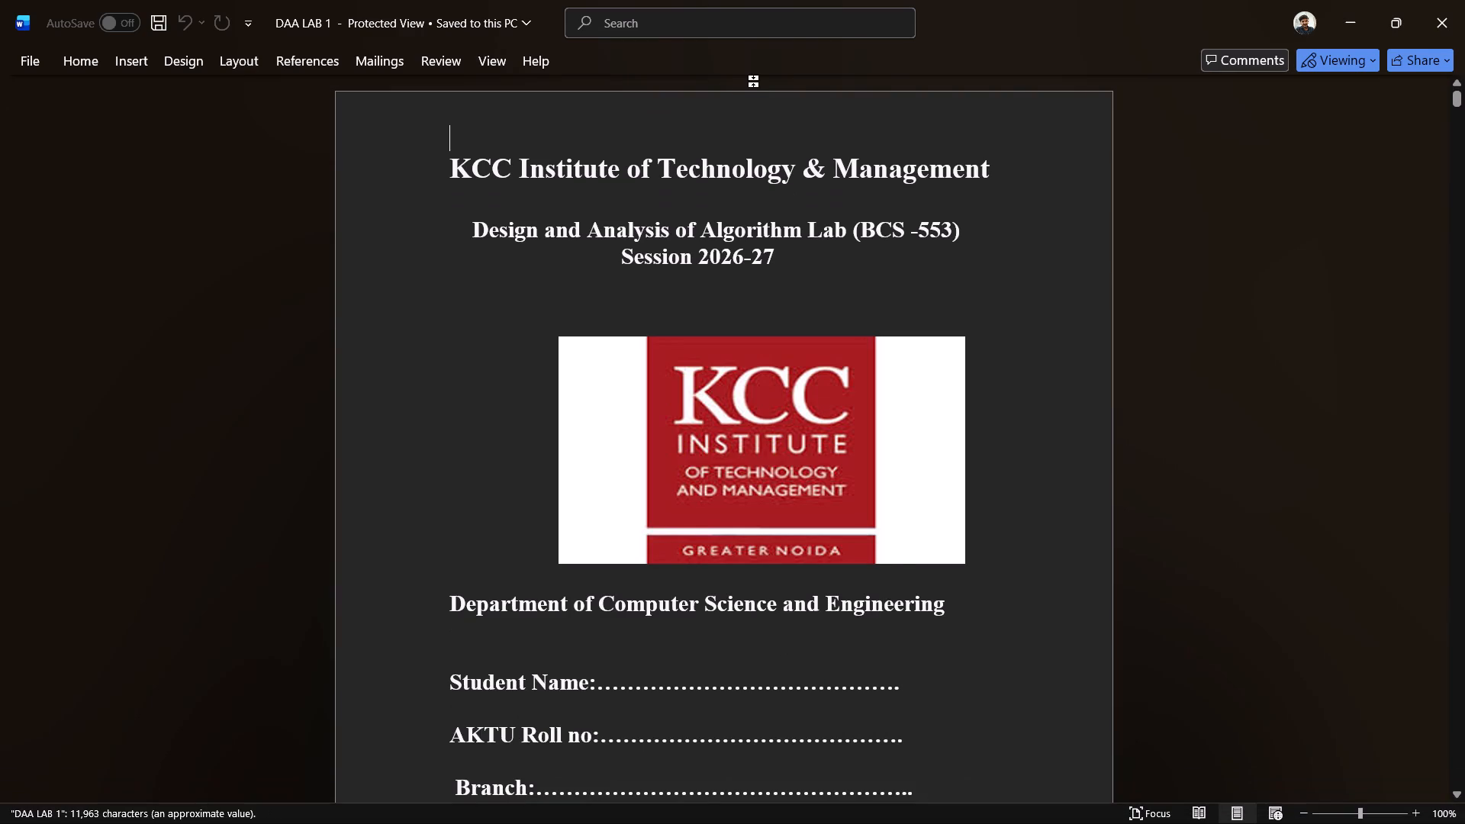
# Save DAA LAB 1 as a PDF under the same name in the Downloads folder.
pyautogui.click(36, 62)
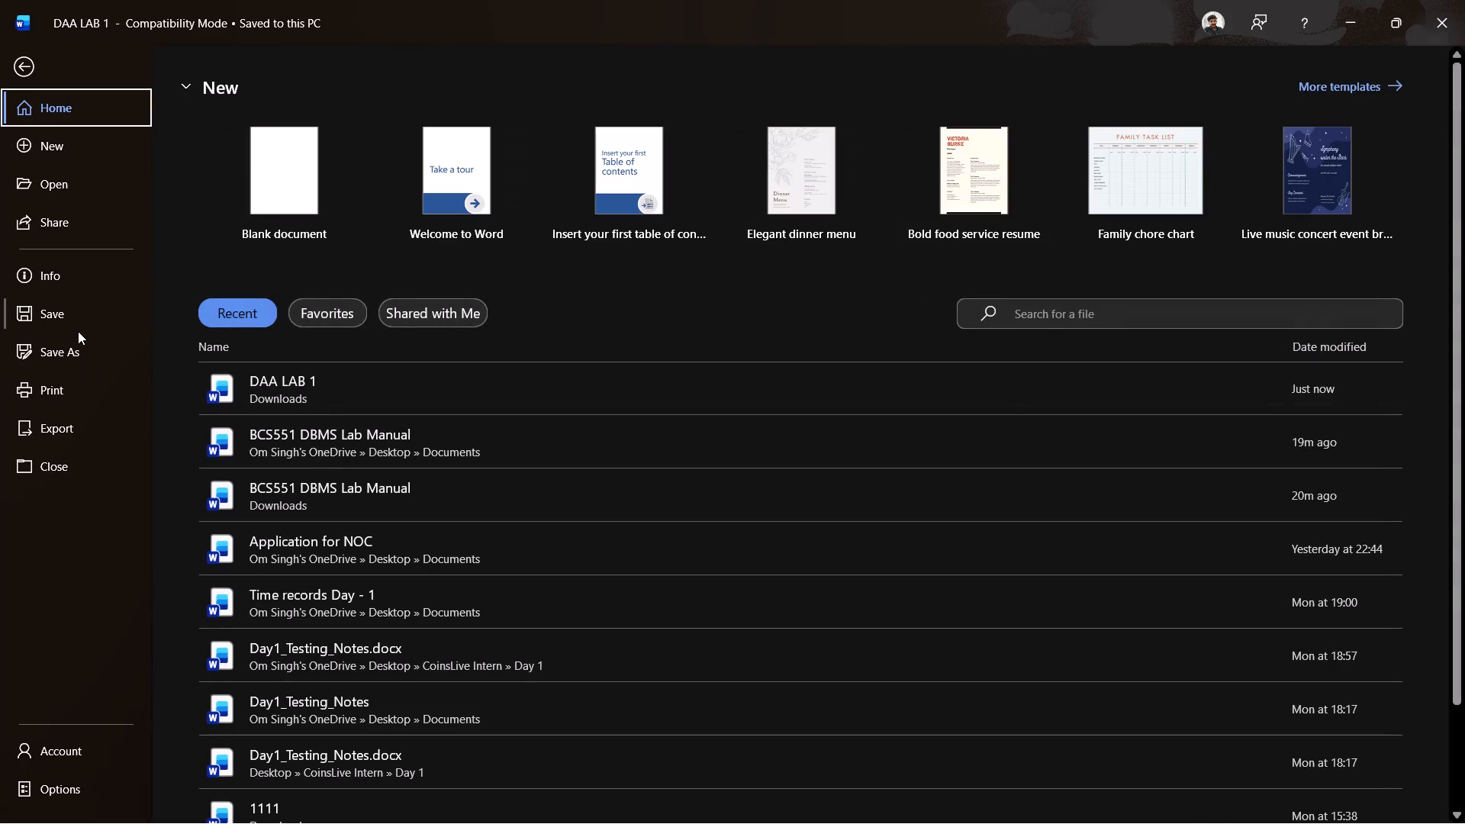
pyautogui.click(62, 355)
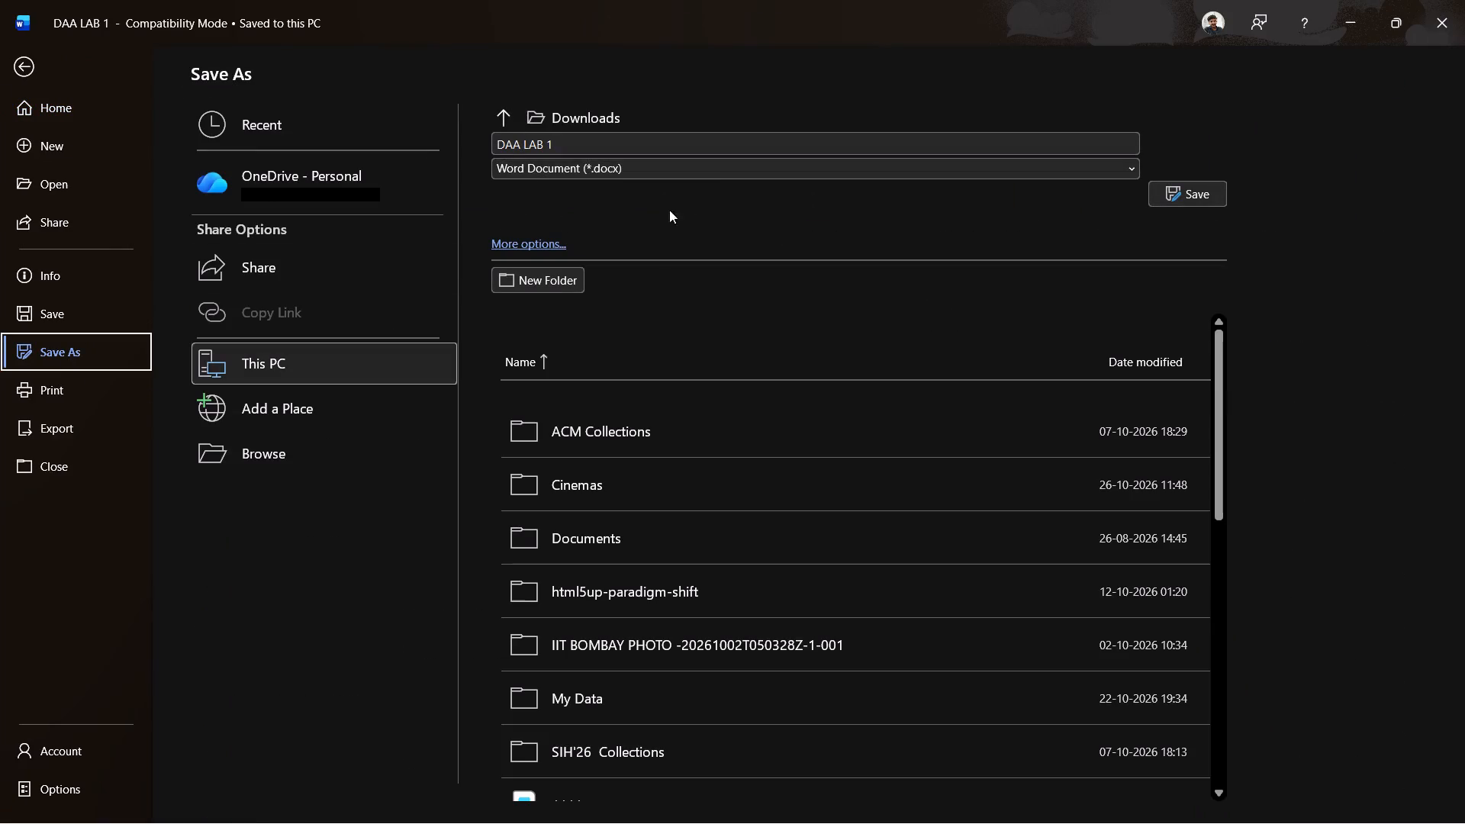
pyautogui.click(842, 166)
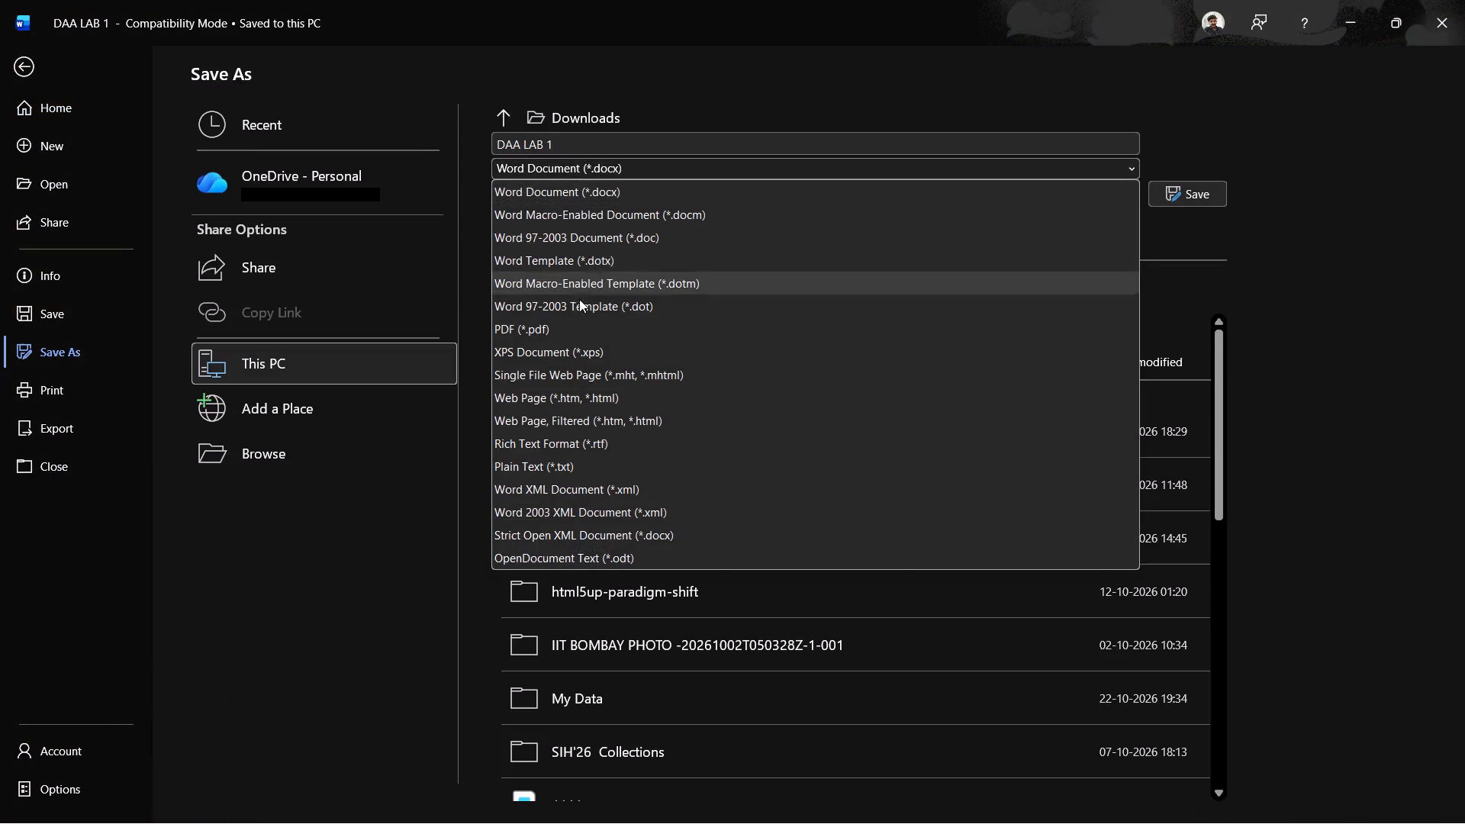
pyautogui.click(549, 339)
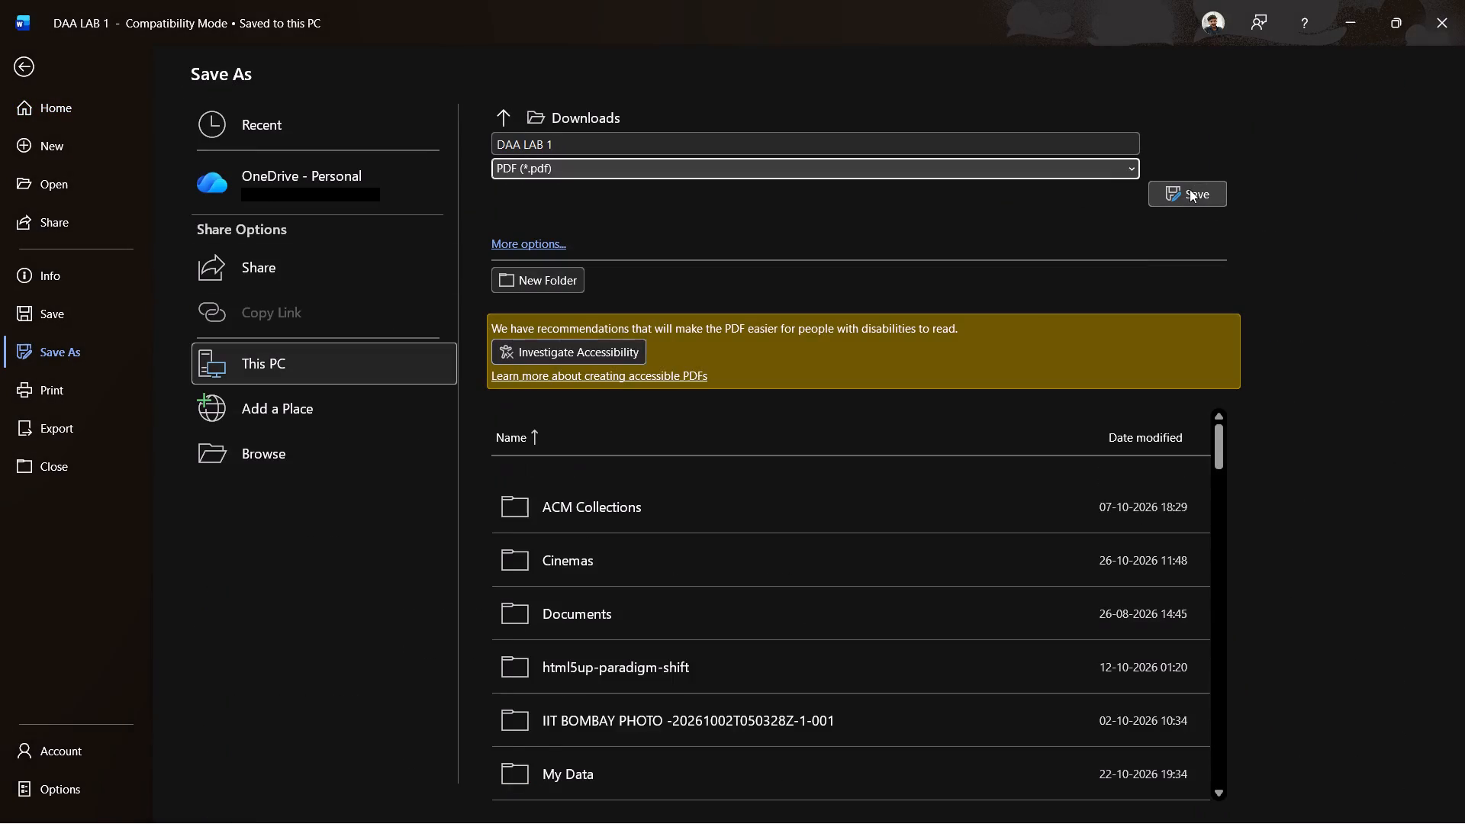
pyautogui.click(1190, 189)
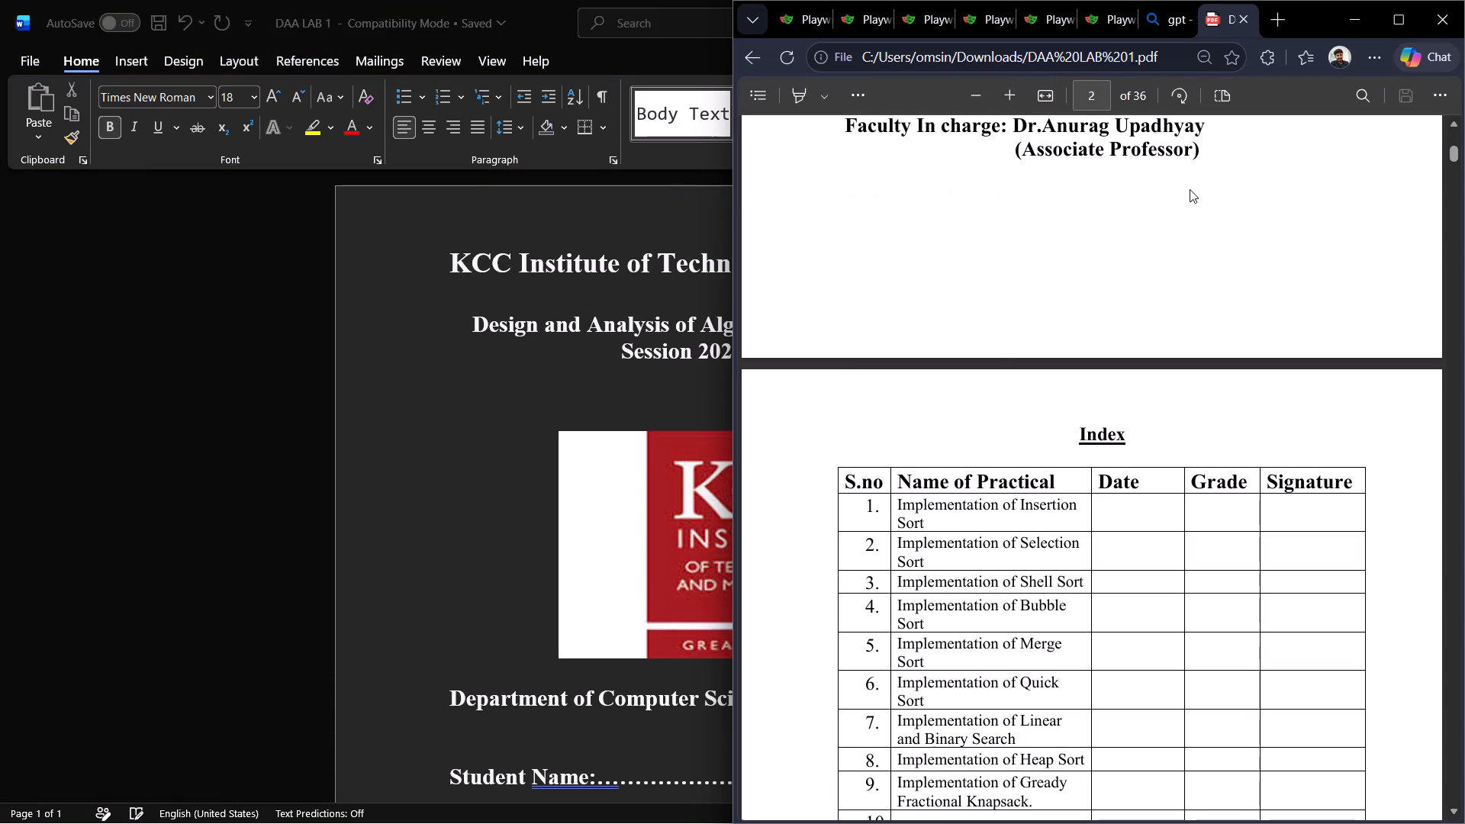
# Return to iLovePDF in Chrome and load the DAA LAB 1 PDF into the Remove pages tool.
pyautogui.click(1353, 16)
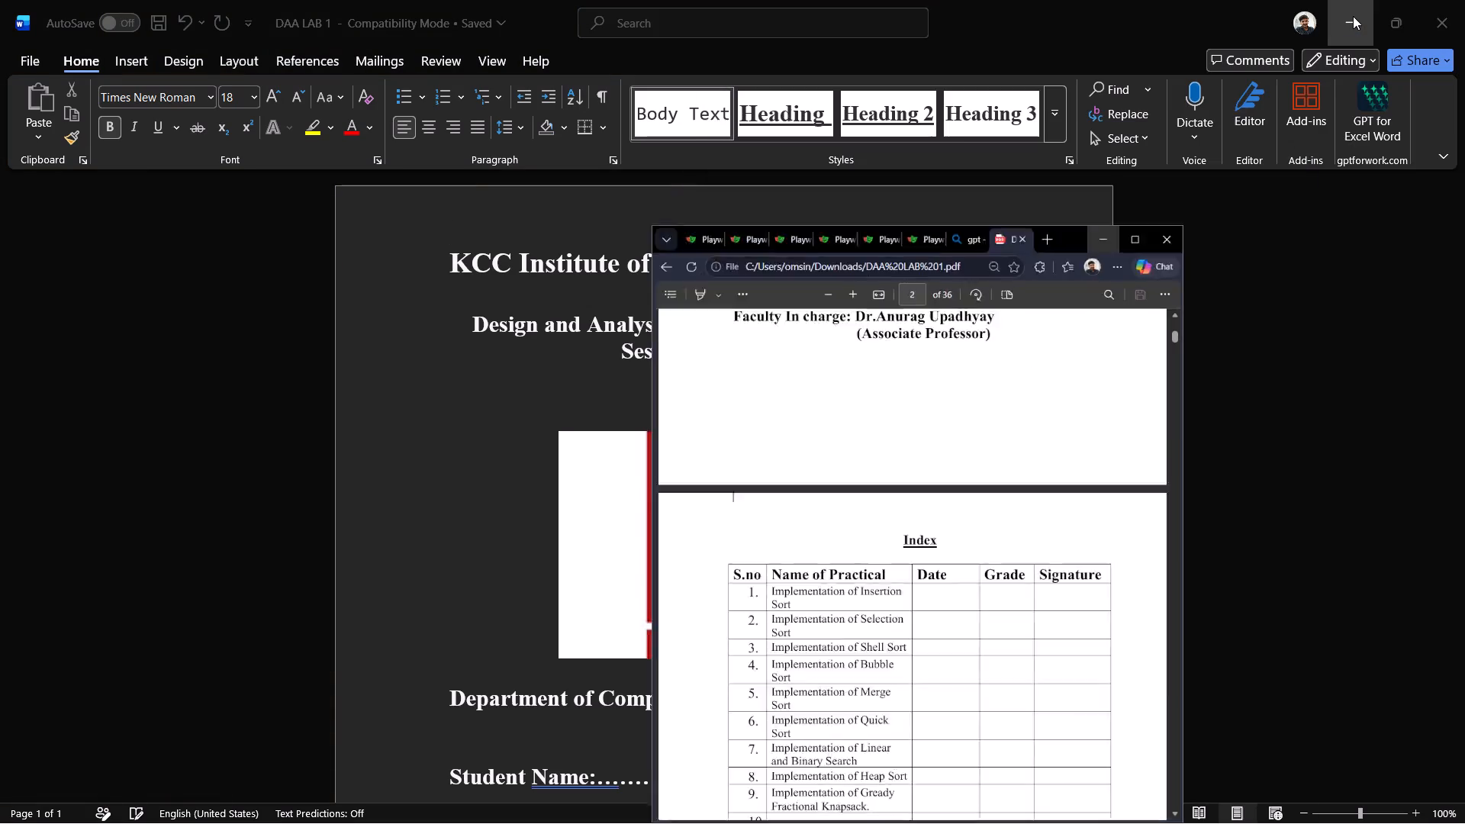
pyautogui.click(1347, 12)
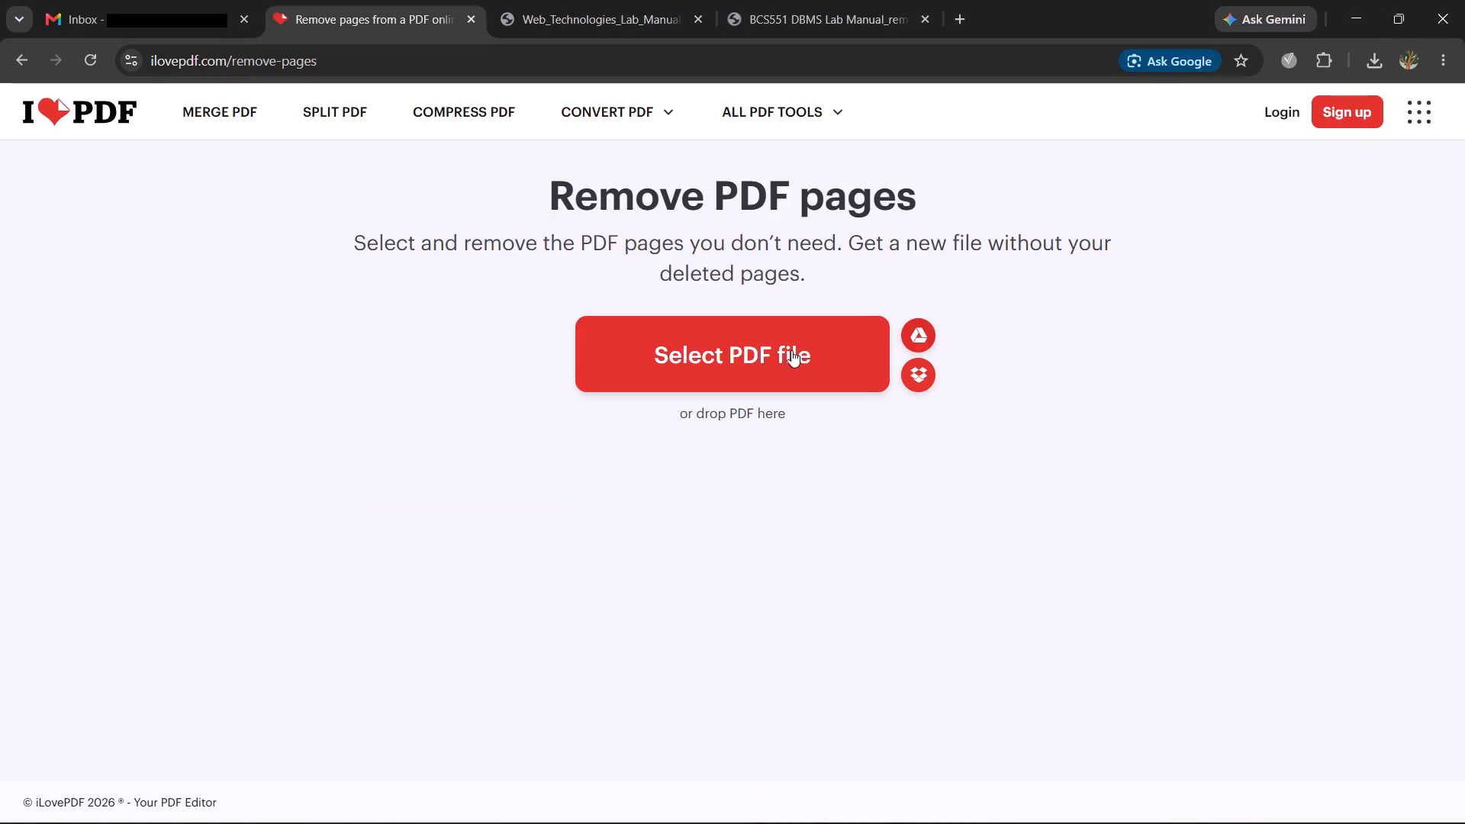
pyautogui.click(755, 341)
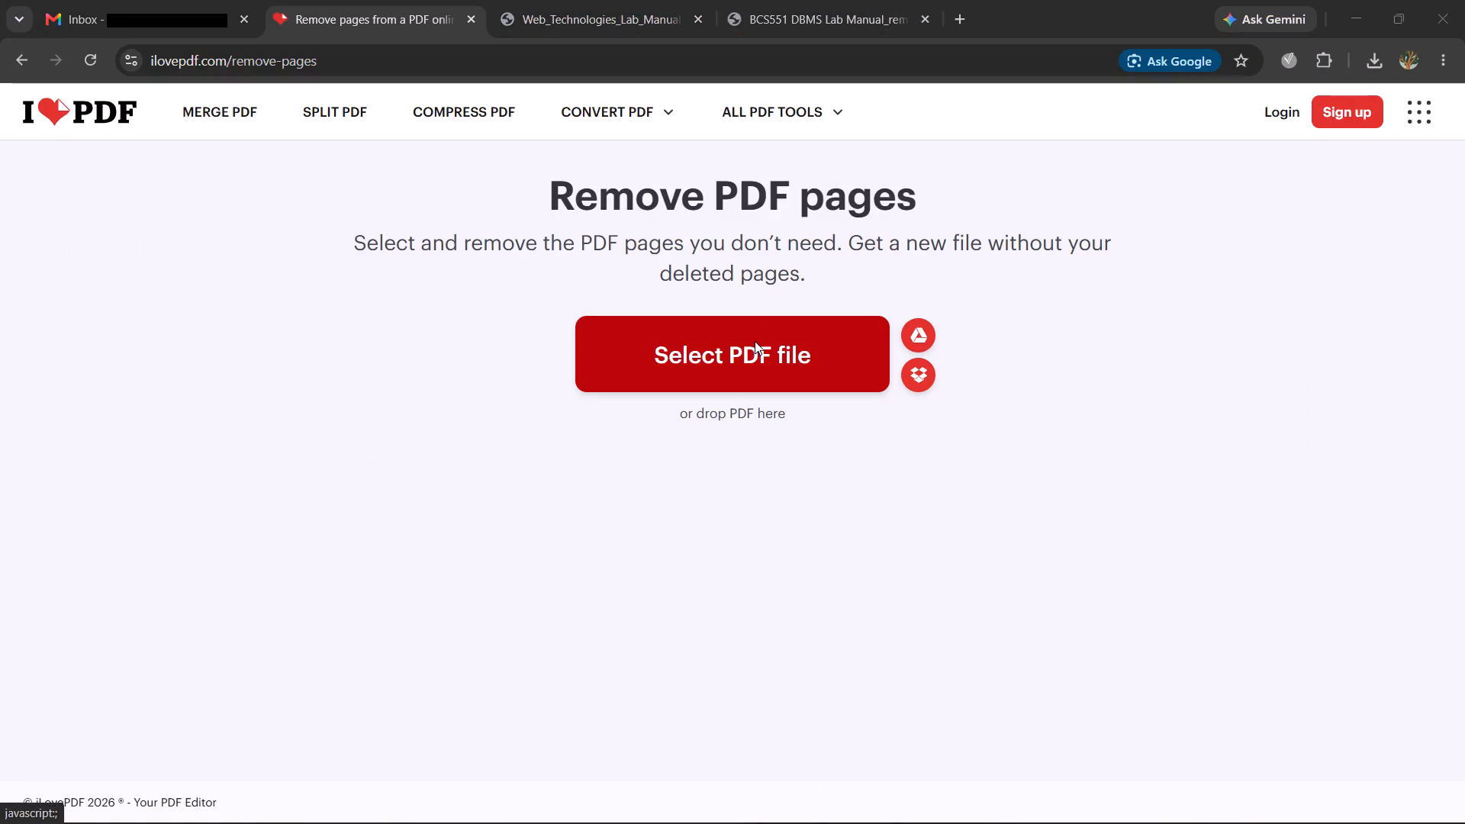
pyautogui.click(343, 173)
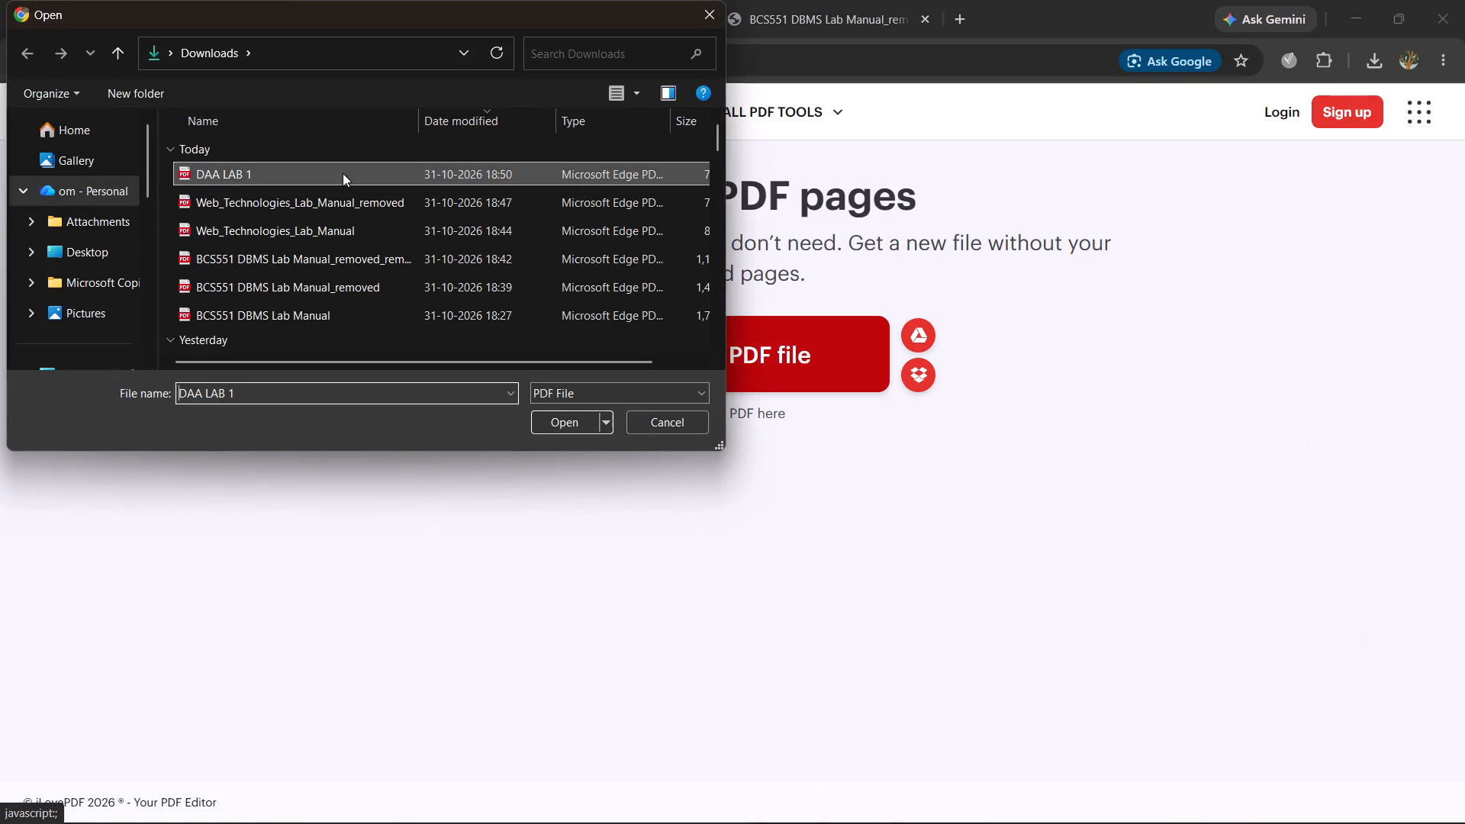
pyautogui.click(568, 435)
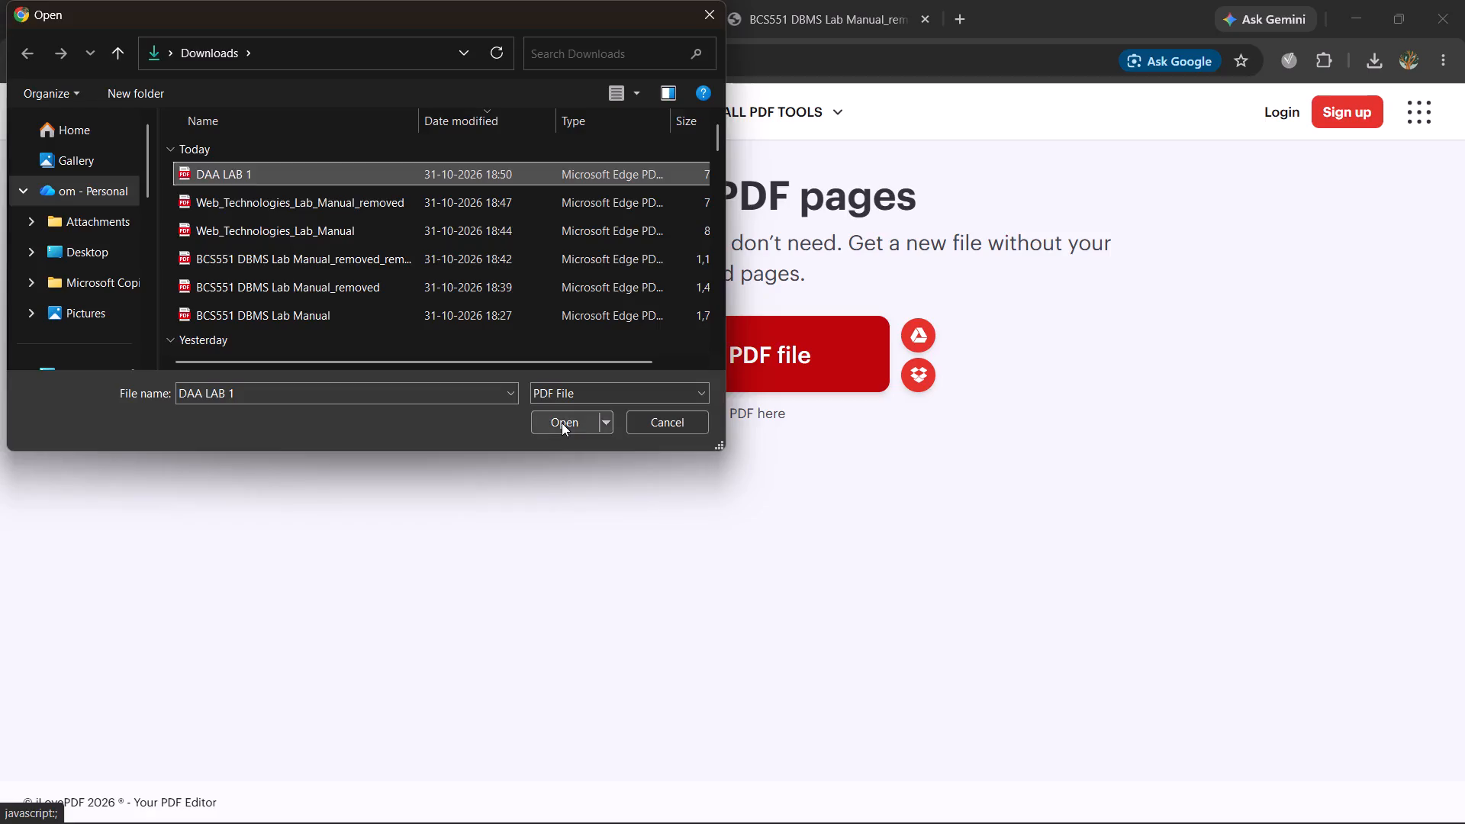
pyautogui.click(562, 424)
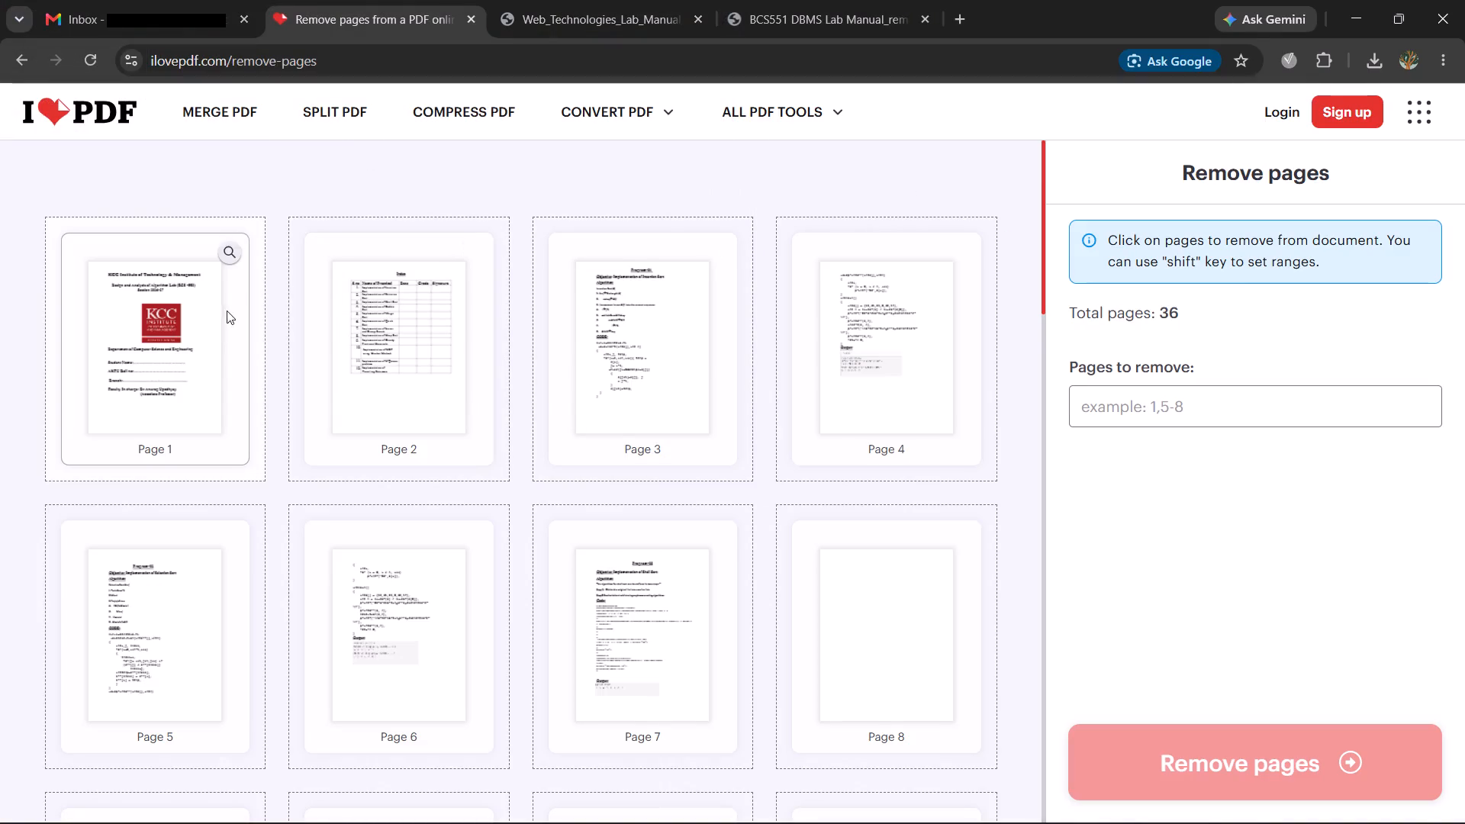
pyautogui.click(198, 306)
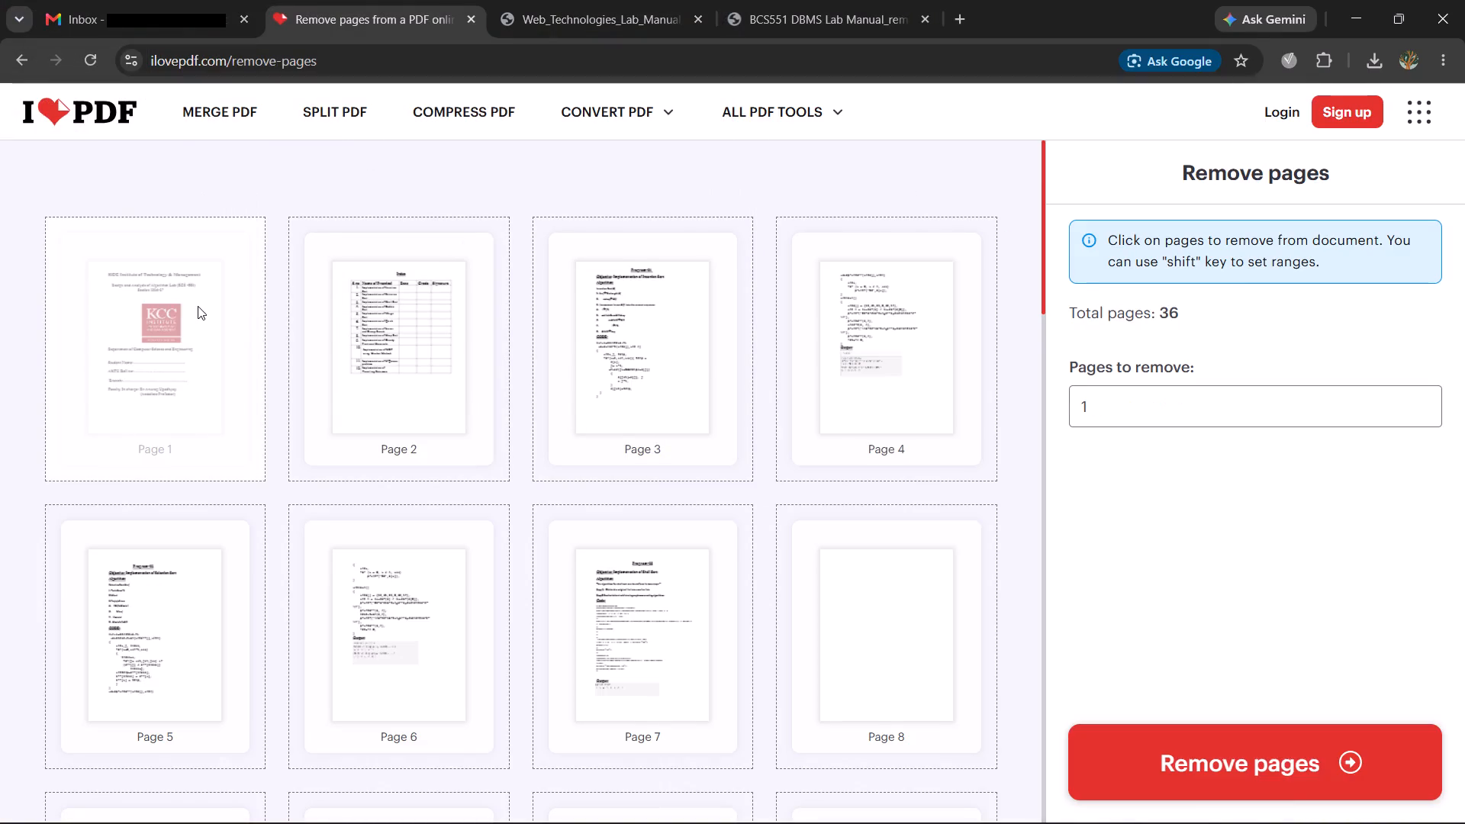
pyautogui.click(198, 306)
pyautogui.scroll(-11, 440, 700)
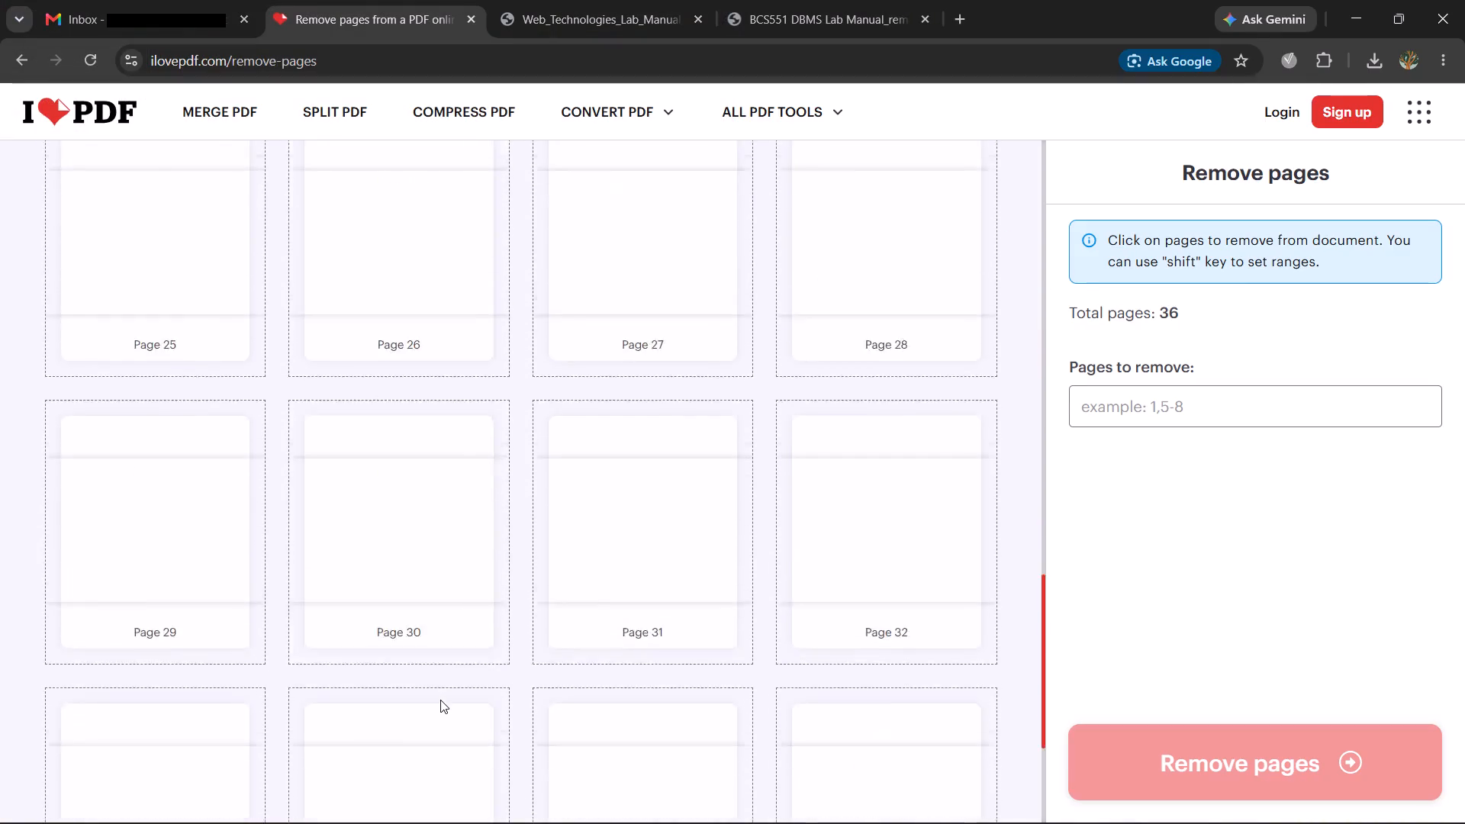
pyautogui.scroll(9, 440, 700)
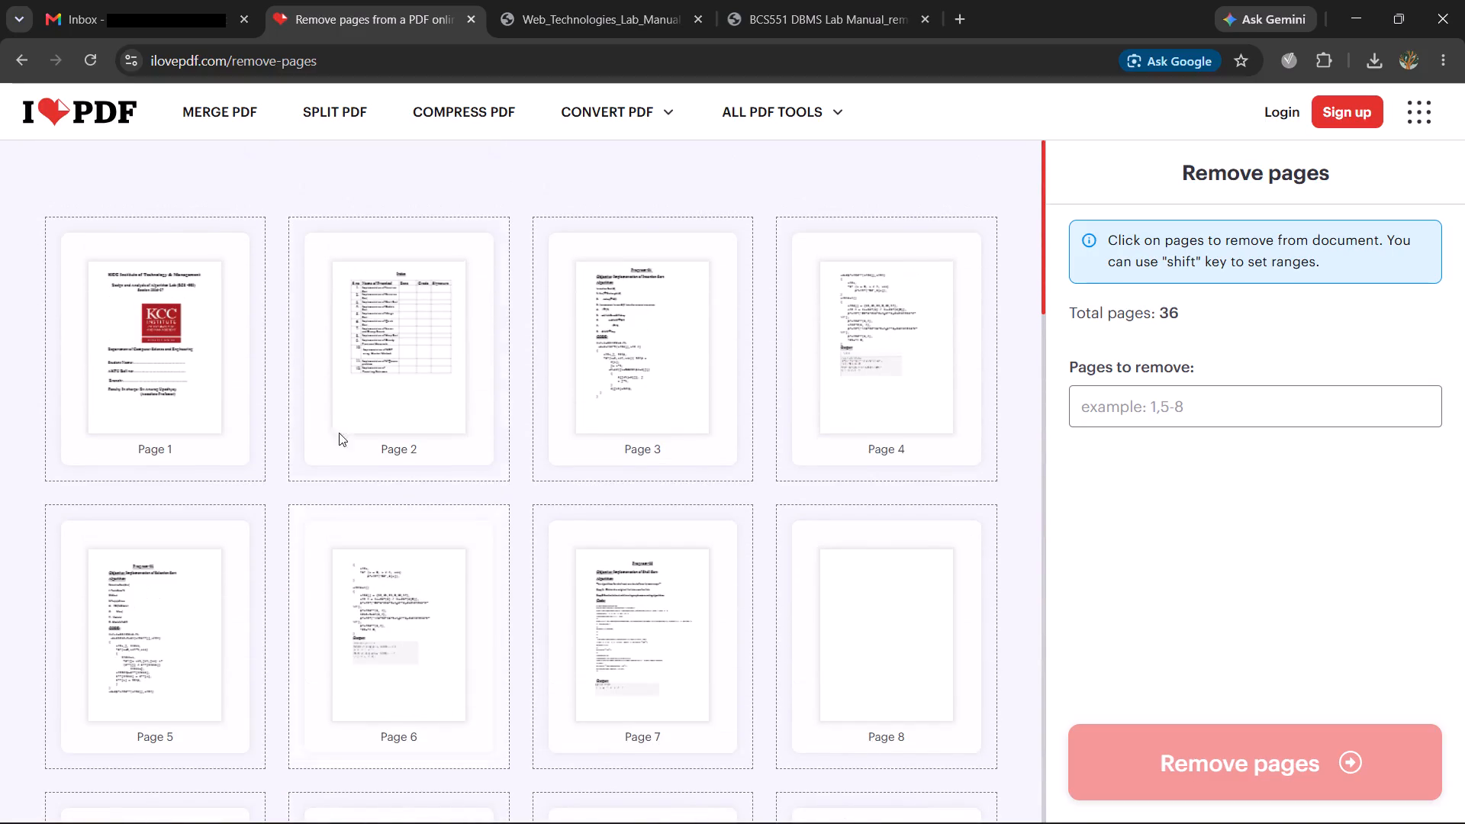
# Preview pages 1, 2, 3, 4 and 6 of the DAA manual enlarged to check their content.
pyautogui.click(229, 246)
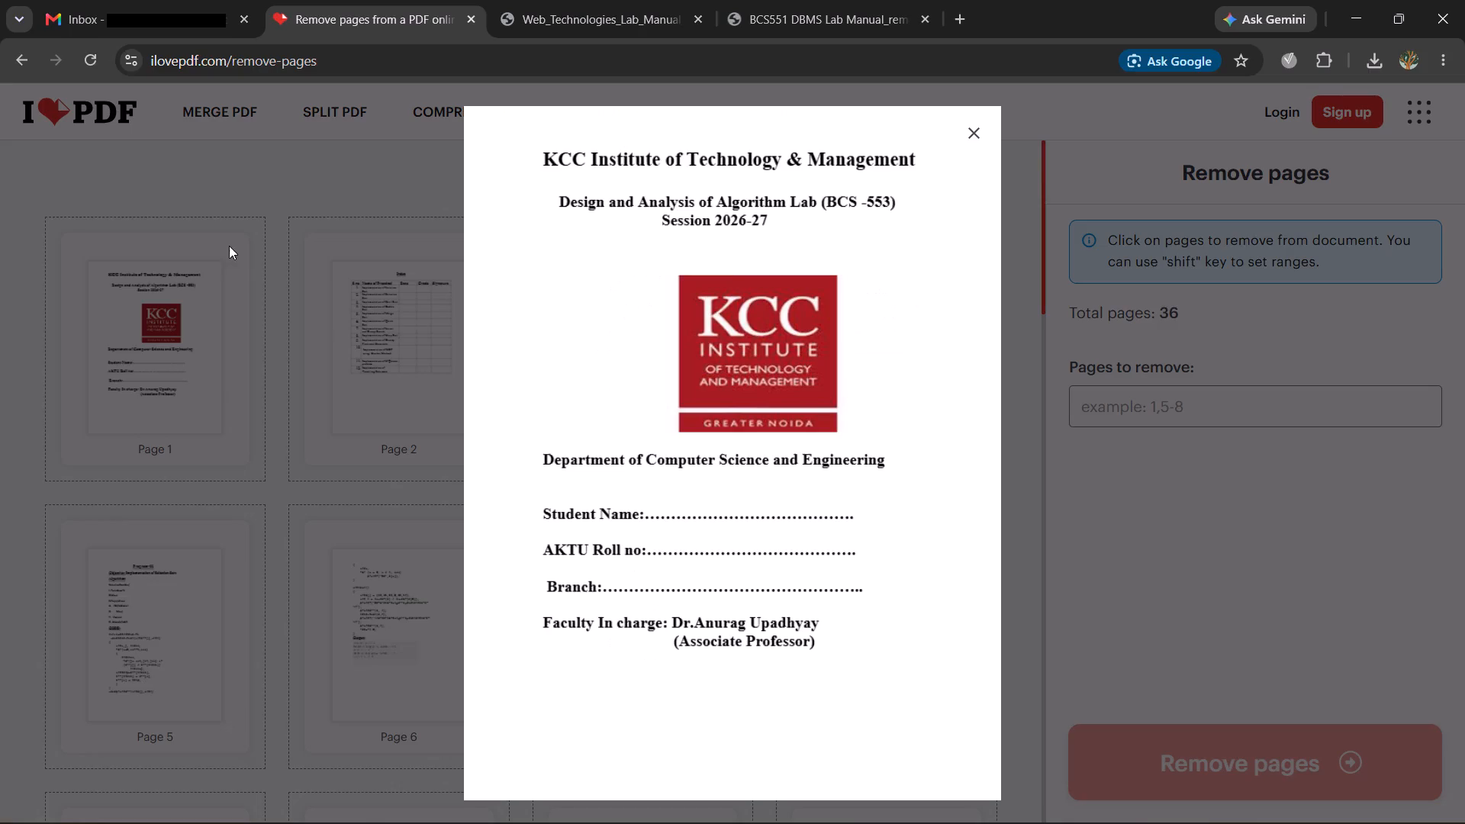
pyautogui.click(976, 131)
pyautogui.click(470, 257)
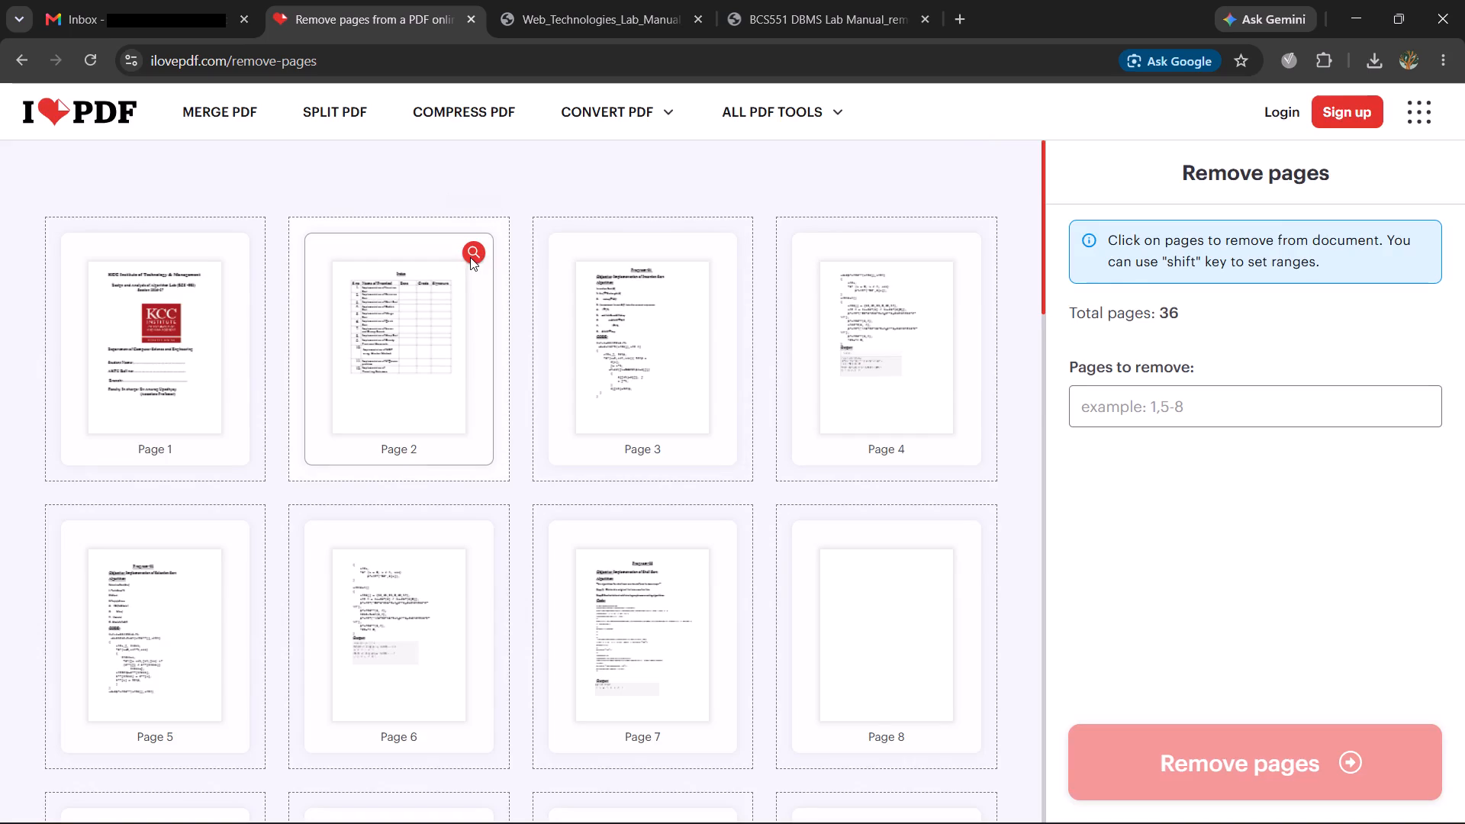
pyautogui.click(972, 136)
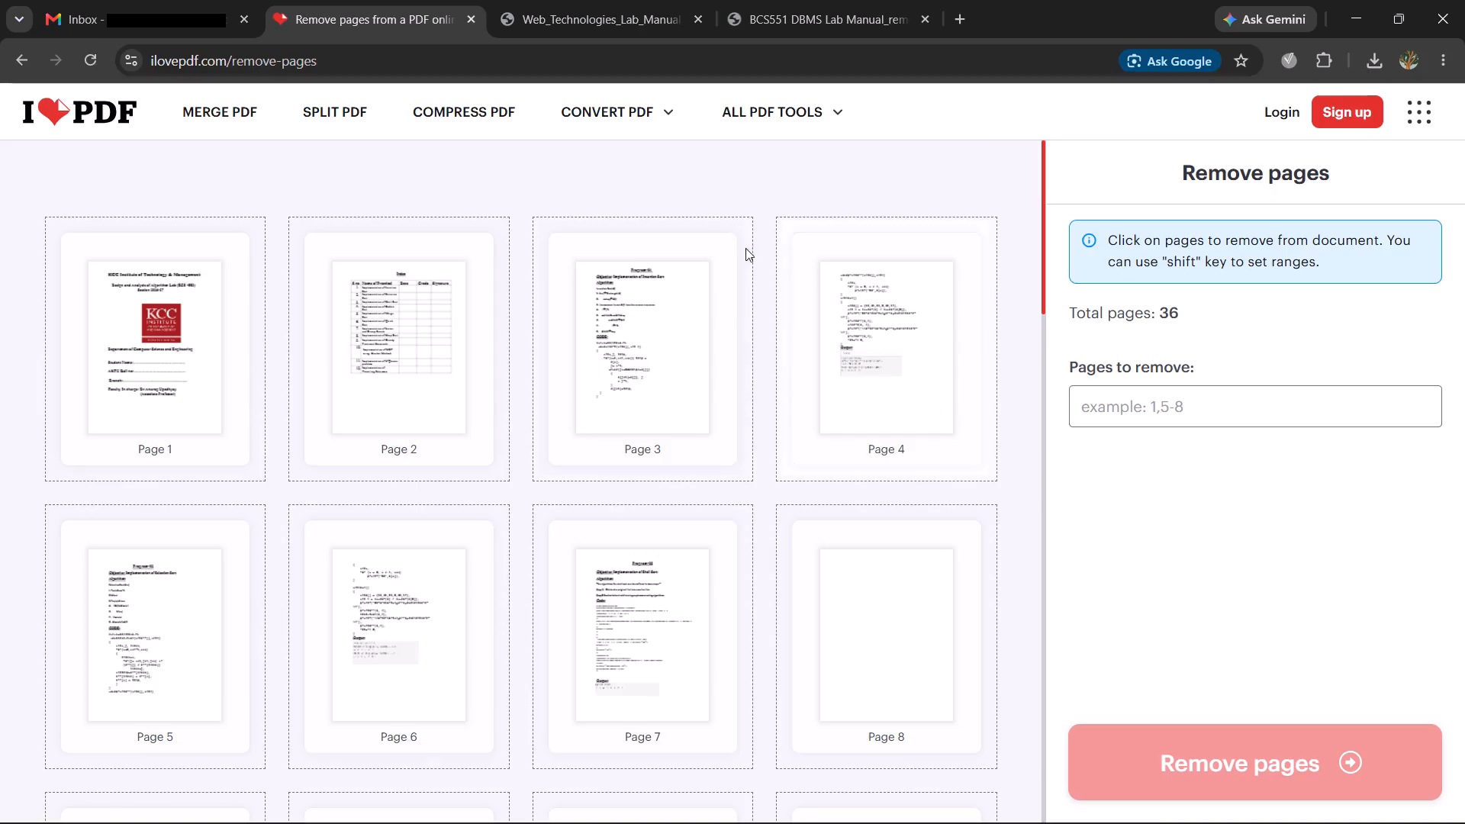
pyautogui.click(717, 257)
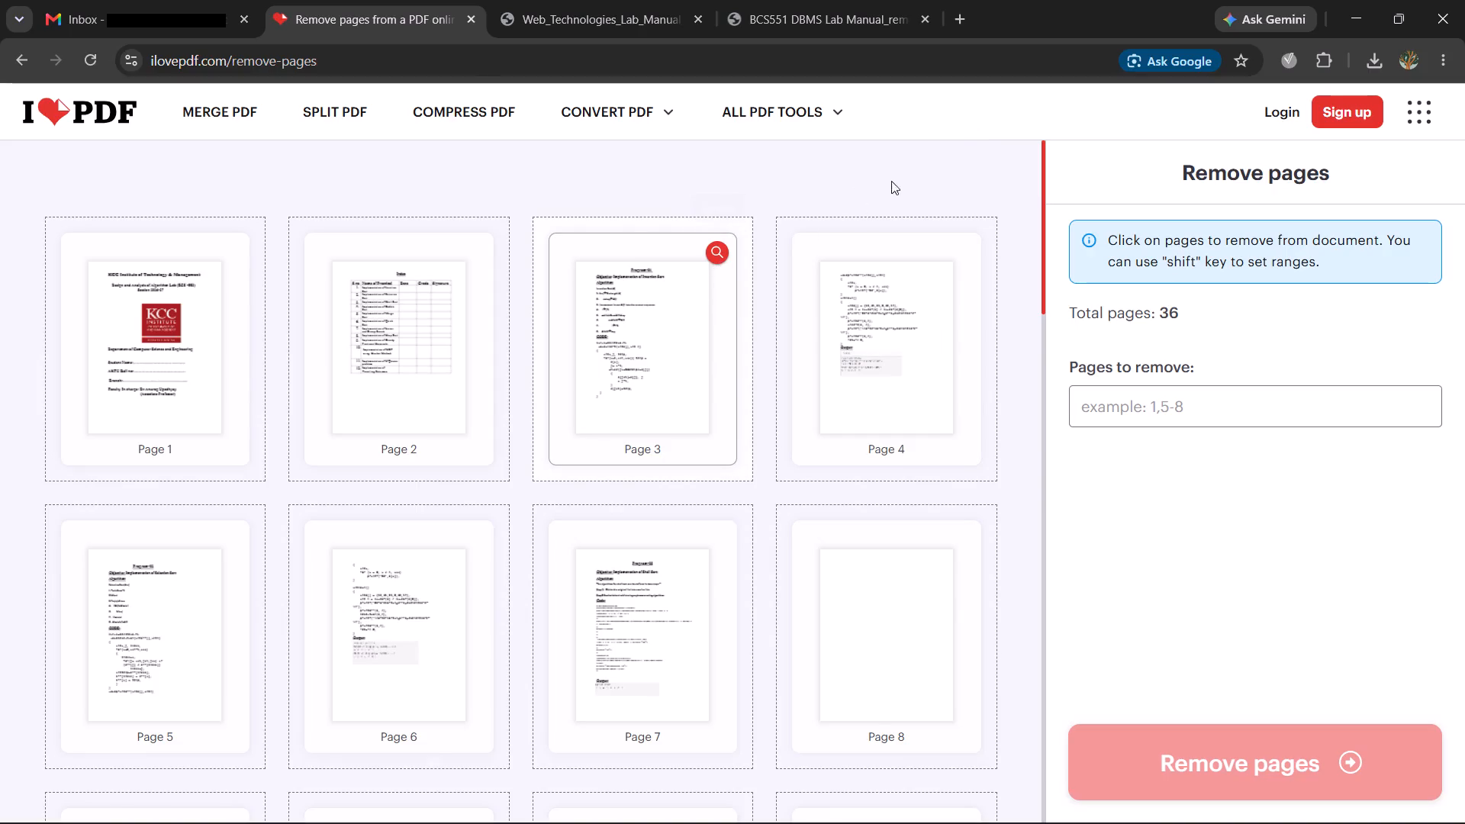
pyautogui.click(971, 130)
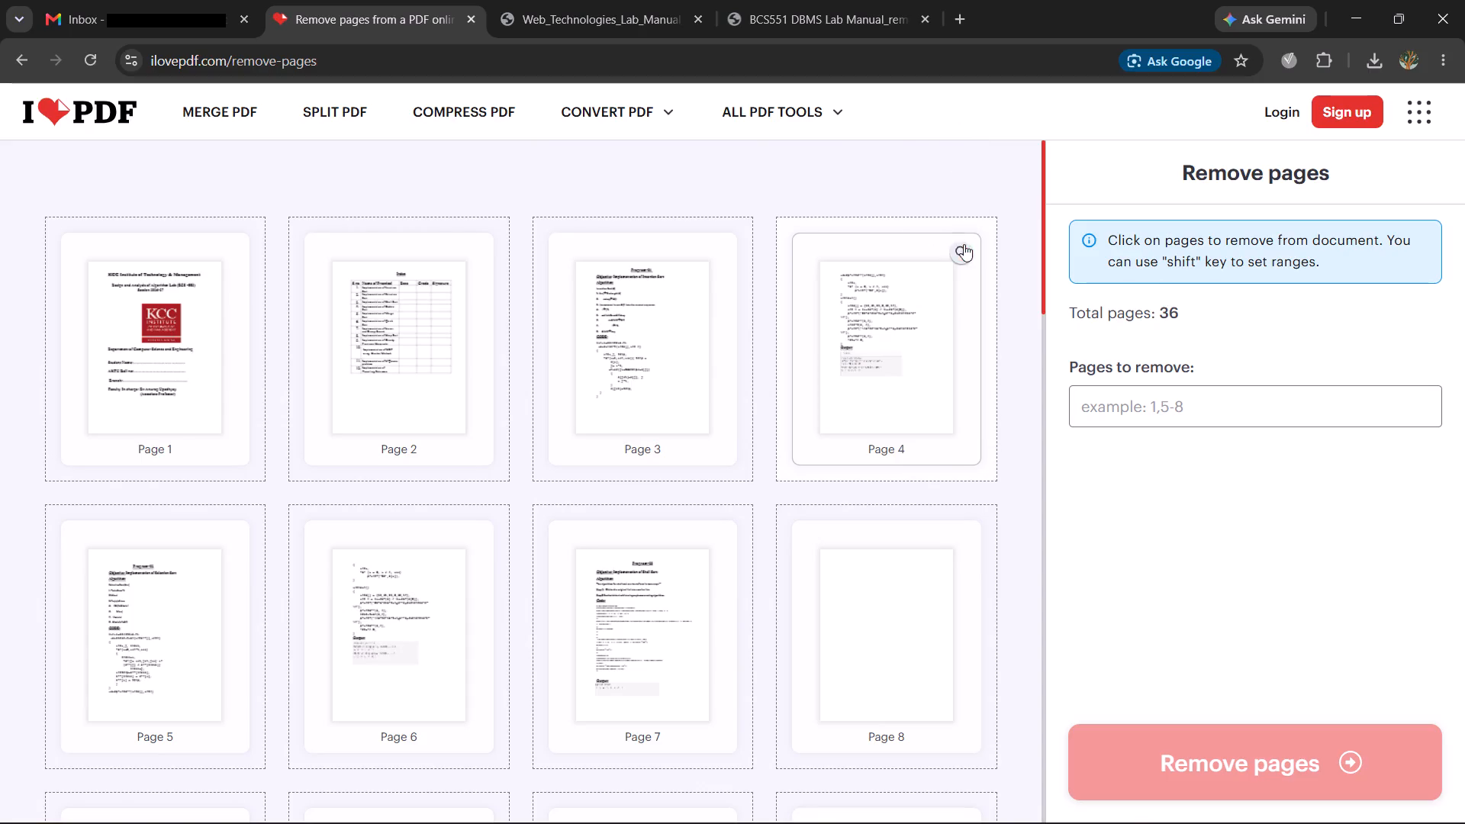
pyautogui.click(968, 253)
pyautogui.click(975, 129)
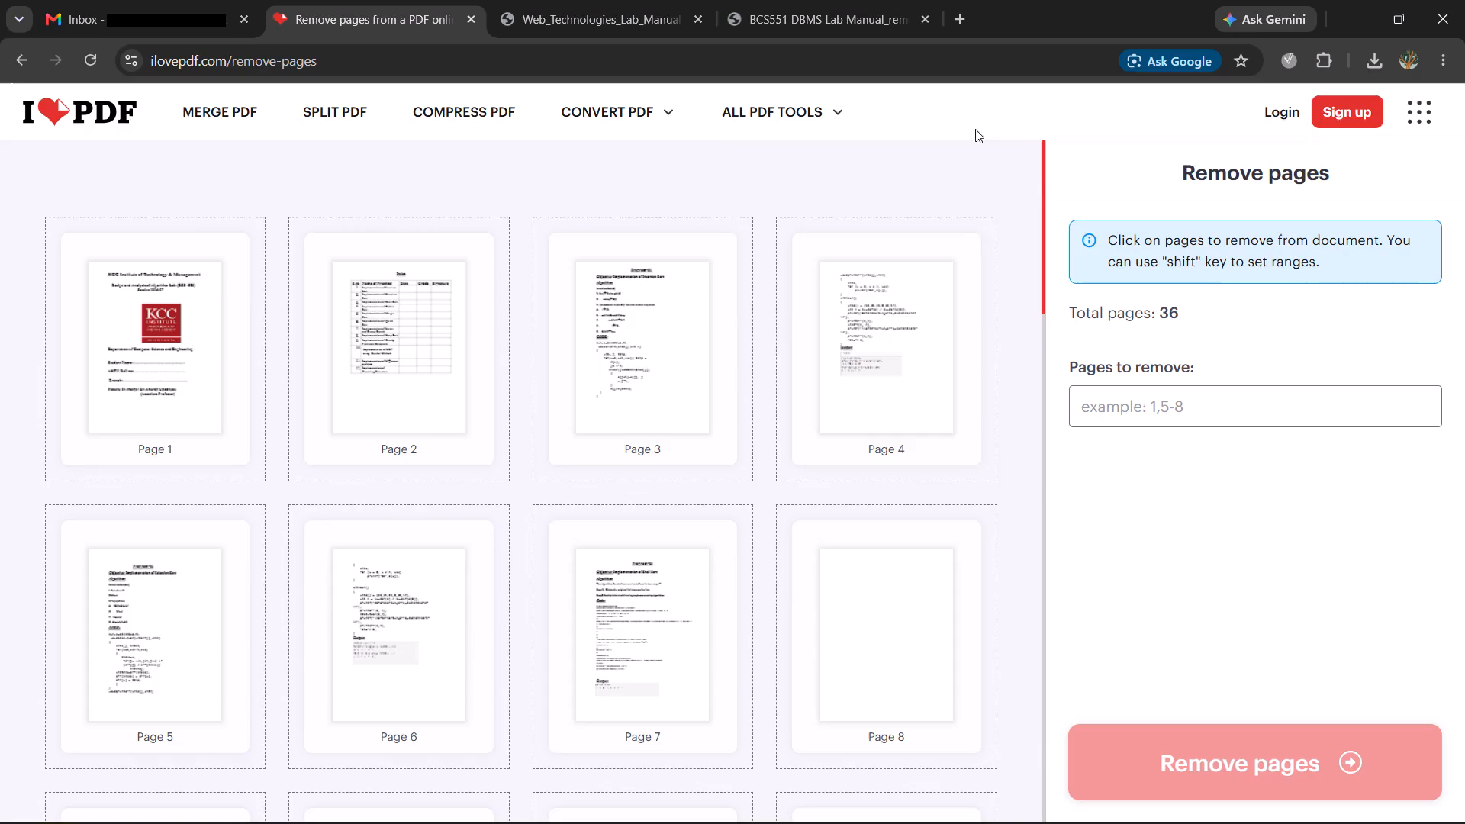
pyautogui.click(472, 536)
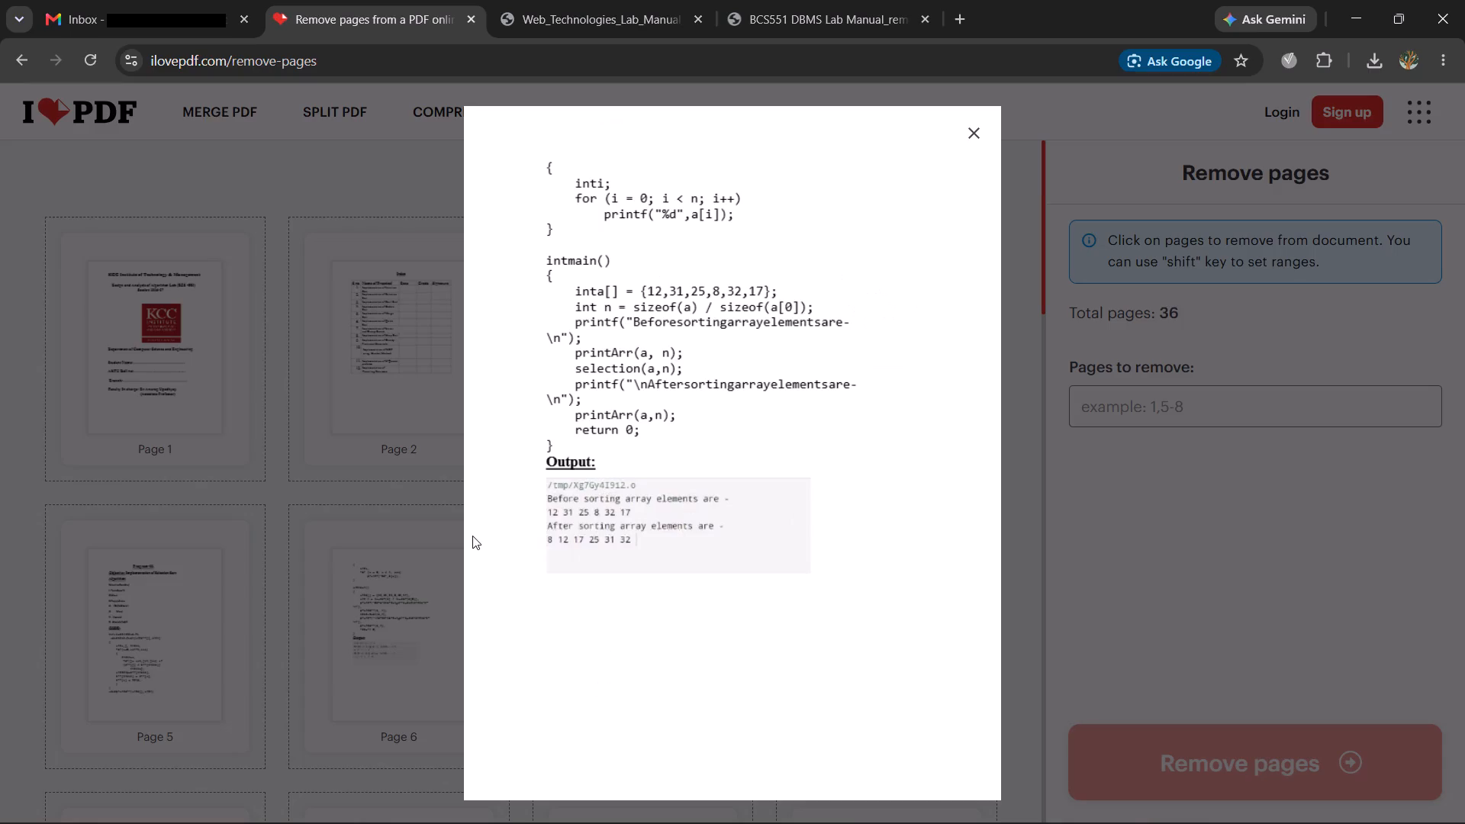
pyautogui.click(974, 132)
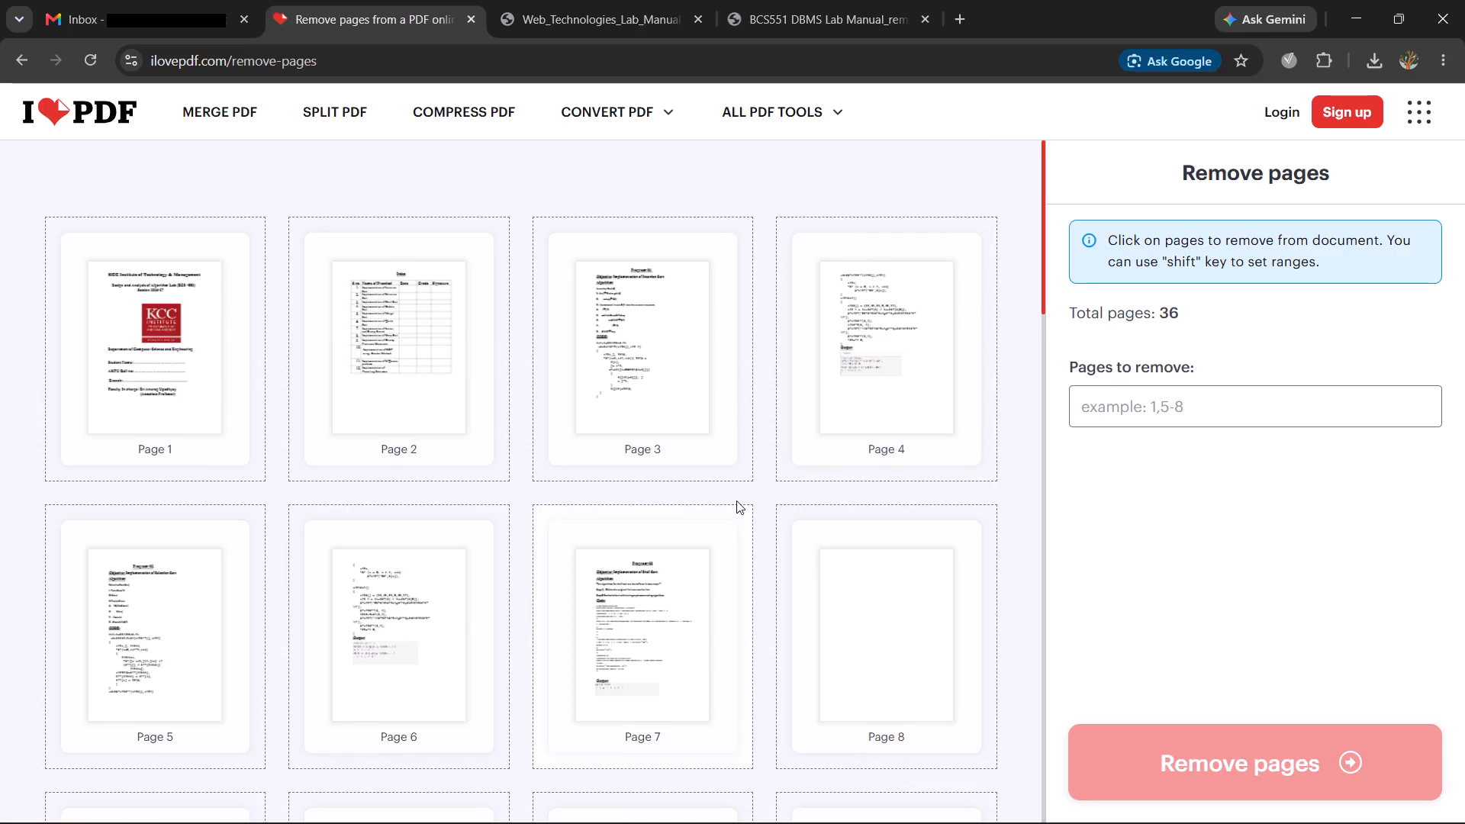
# Preview page 8 enlarged and mark it for removal.
pyautogui.scroll(-3, 736, 501)
pyautogui.click(964, 382)
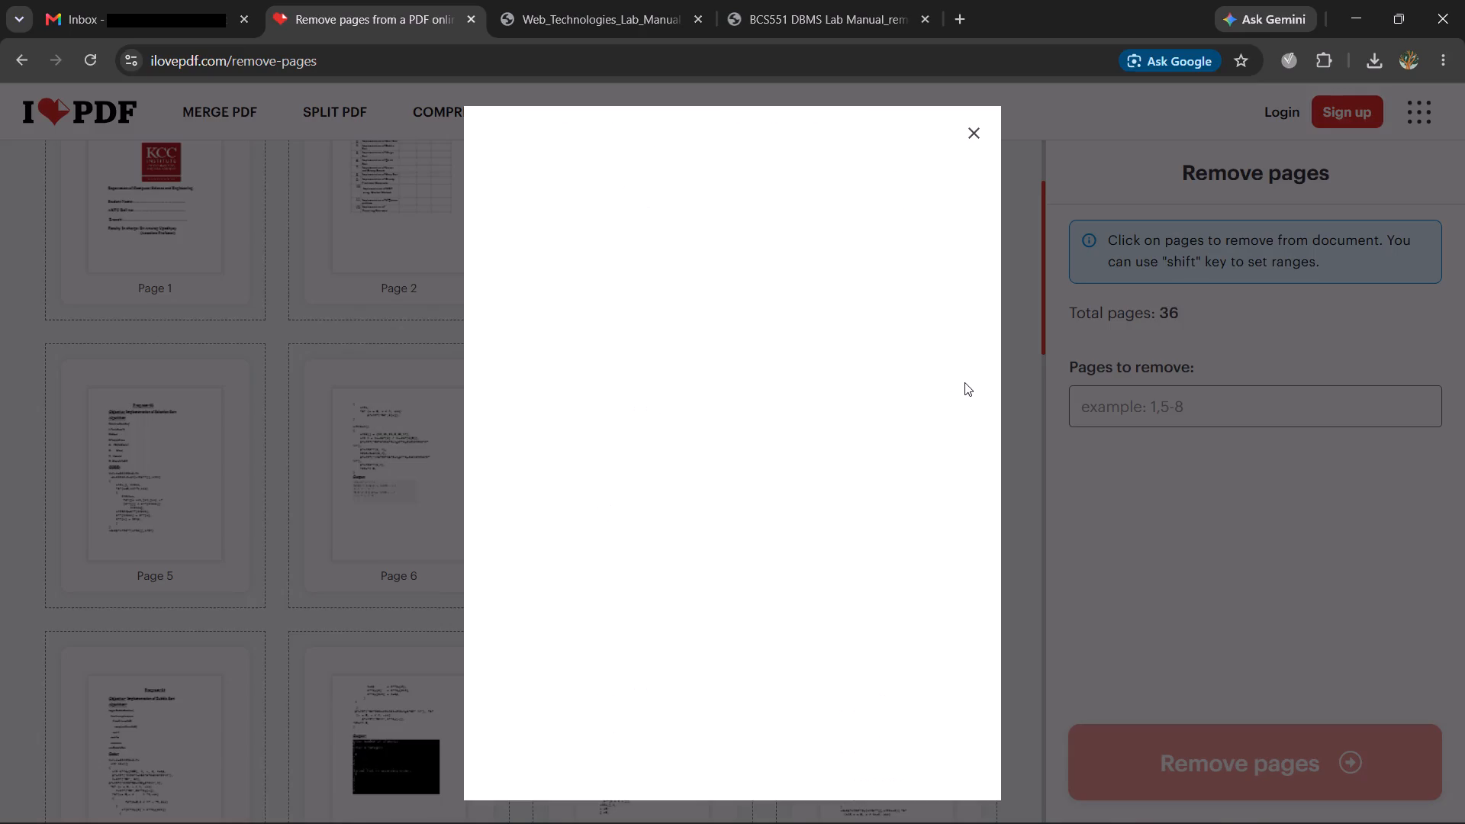
pyautogui.click(977, 131)
pyautogui.click(940, 398)
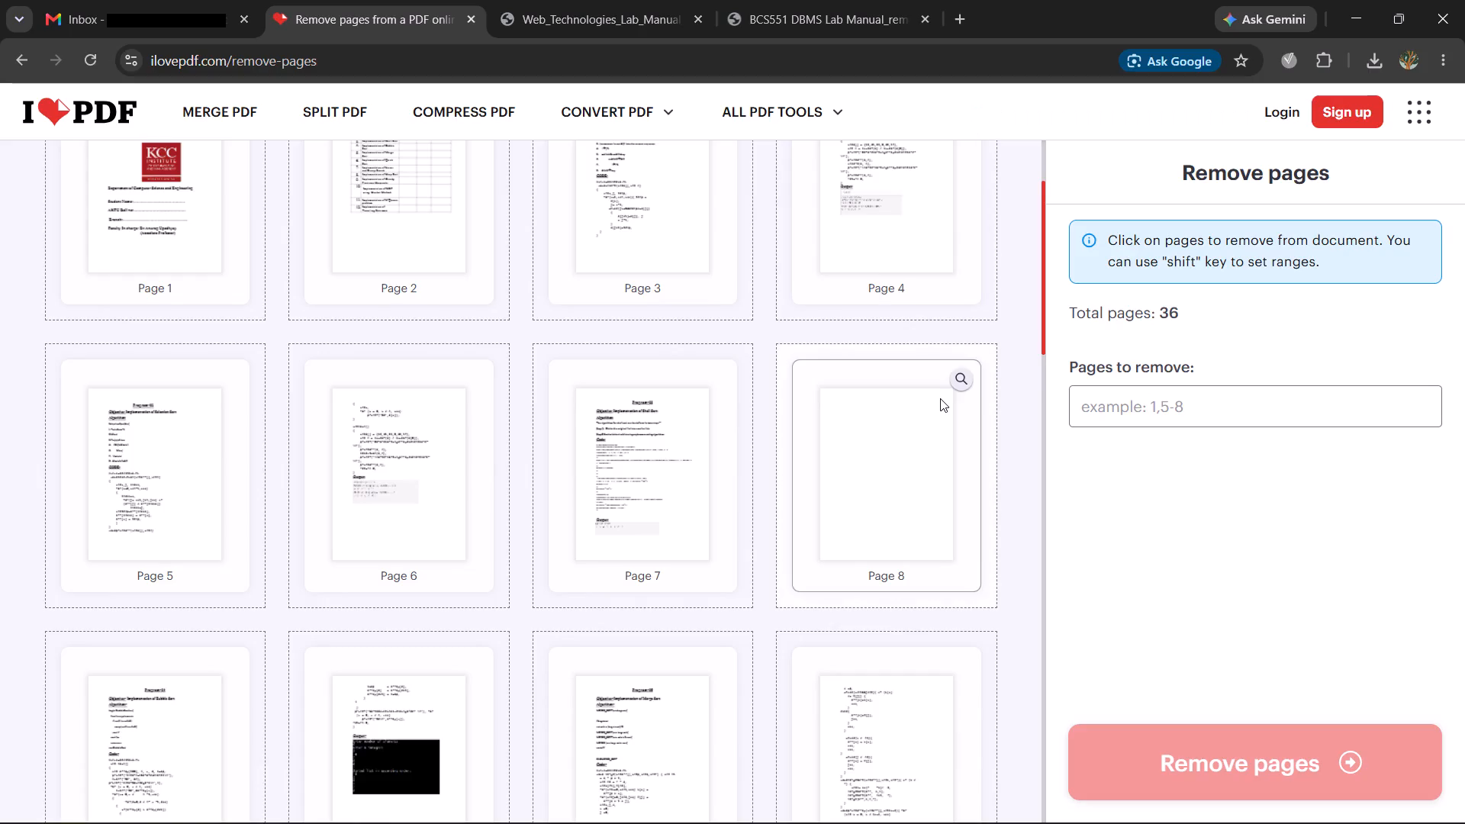
# Mark pages 21 and 18 of the DAA manual for removal.
pyautogui.scroll(-2, 940, 398)
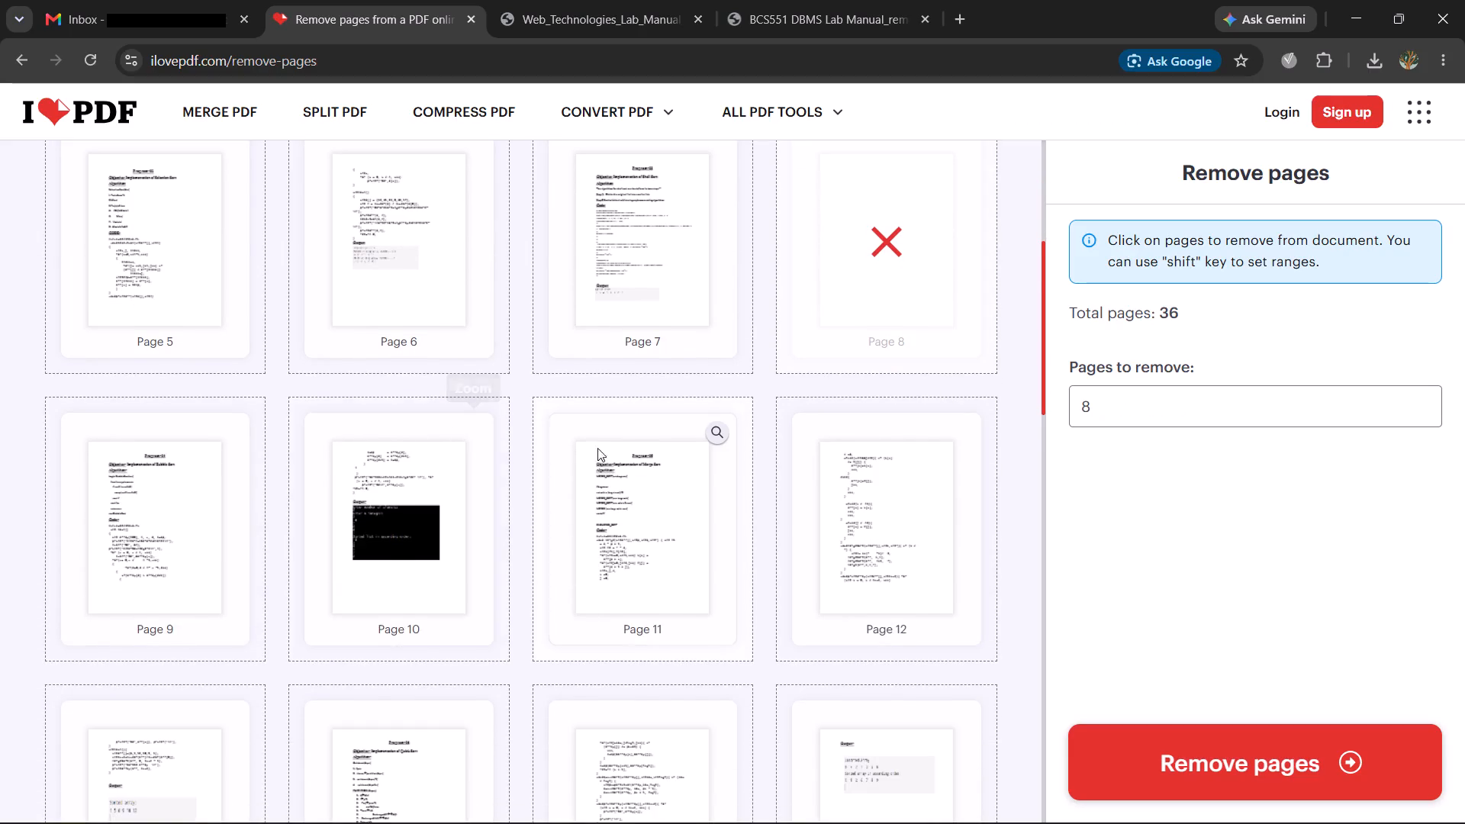
pyautogui.scroll(-1, 646, 459)
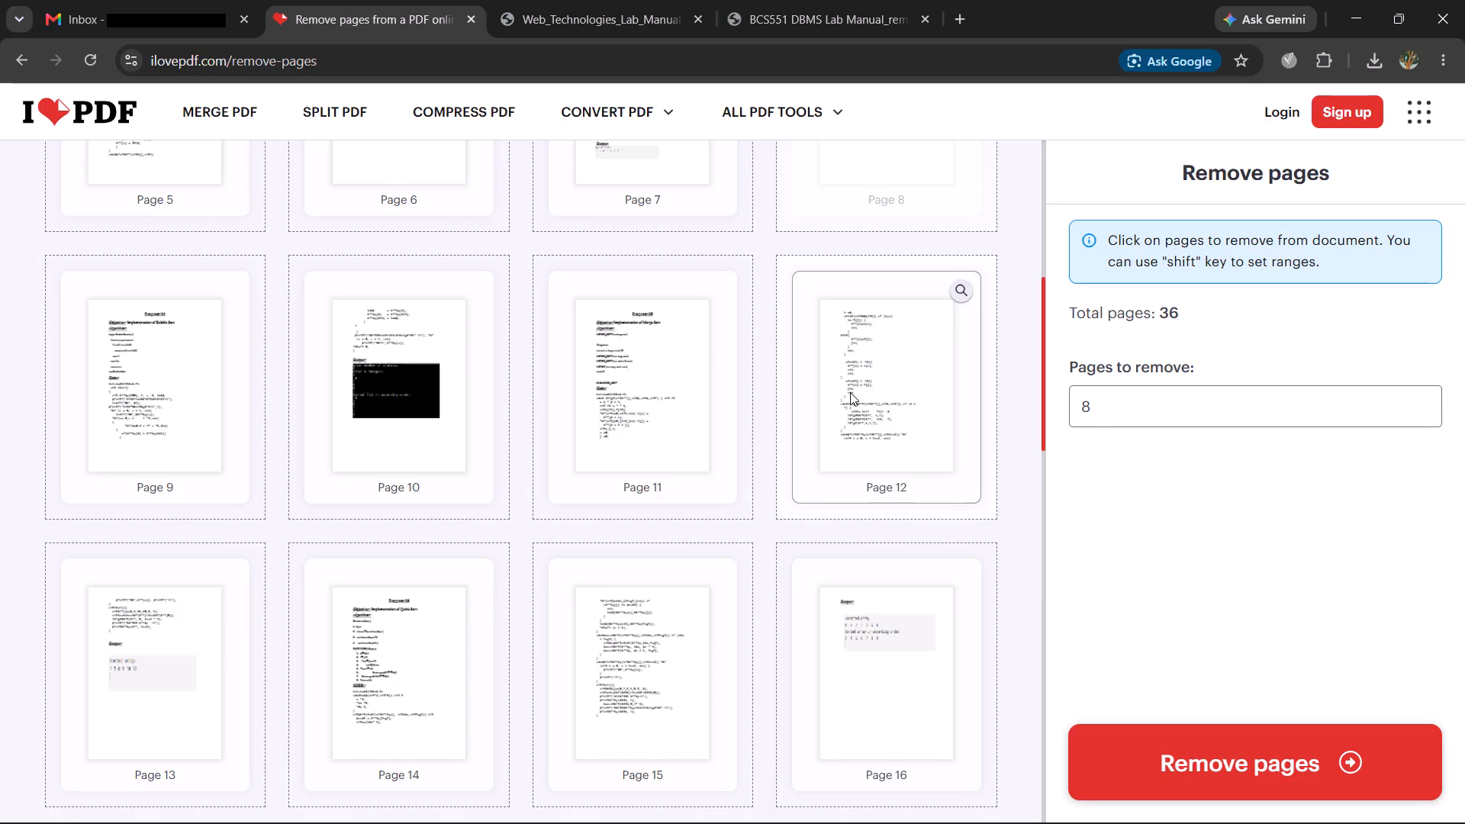
pyautogui.click(850, 392)
pyautogui.click(850, 392)
pyautogui.scroll(-1, 850, 392)
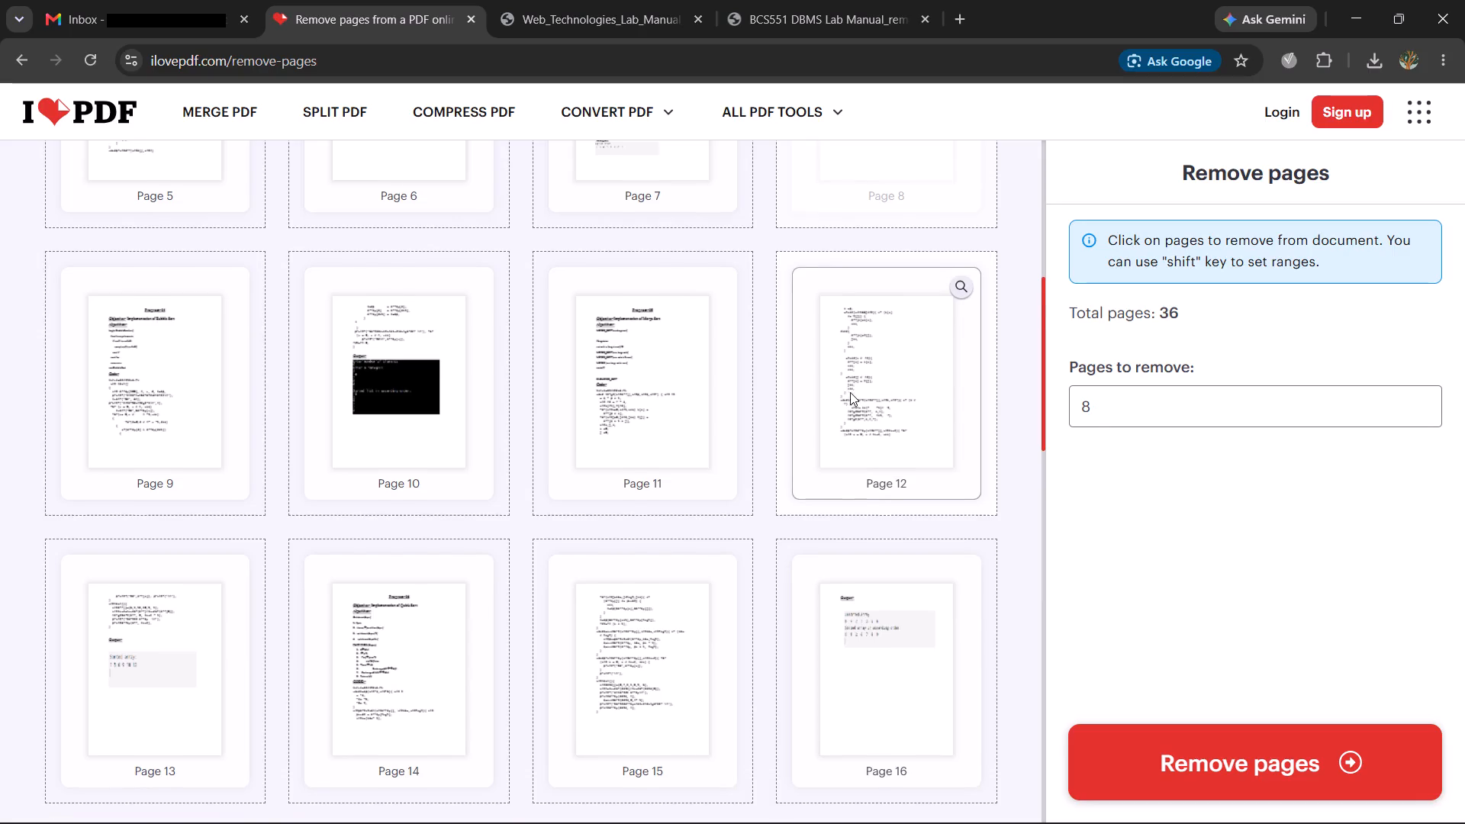
pyautogui.scroll(-1, 850, 392)
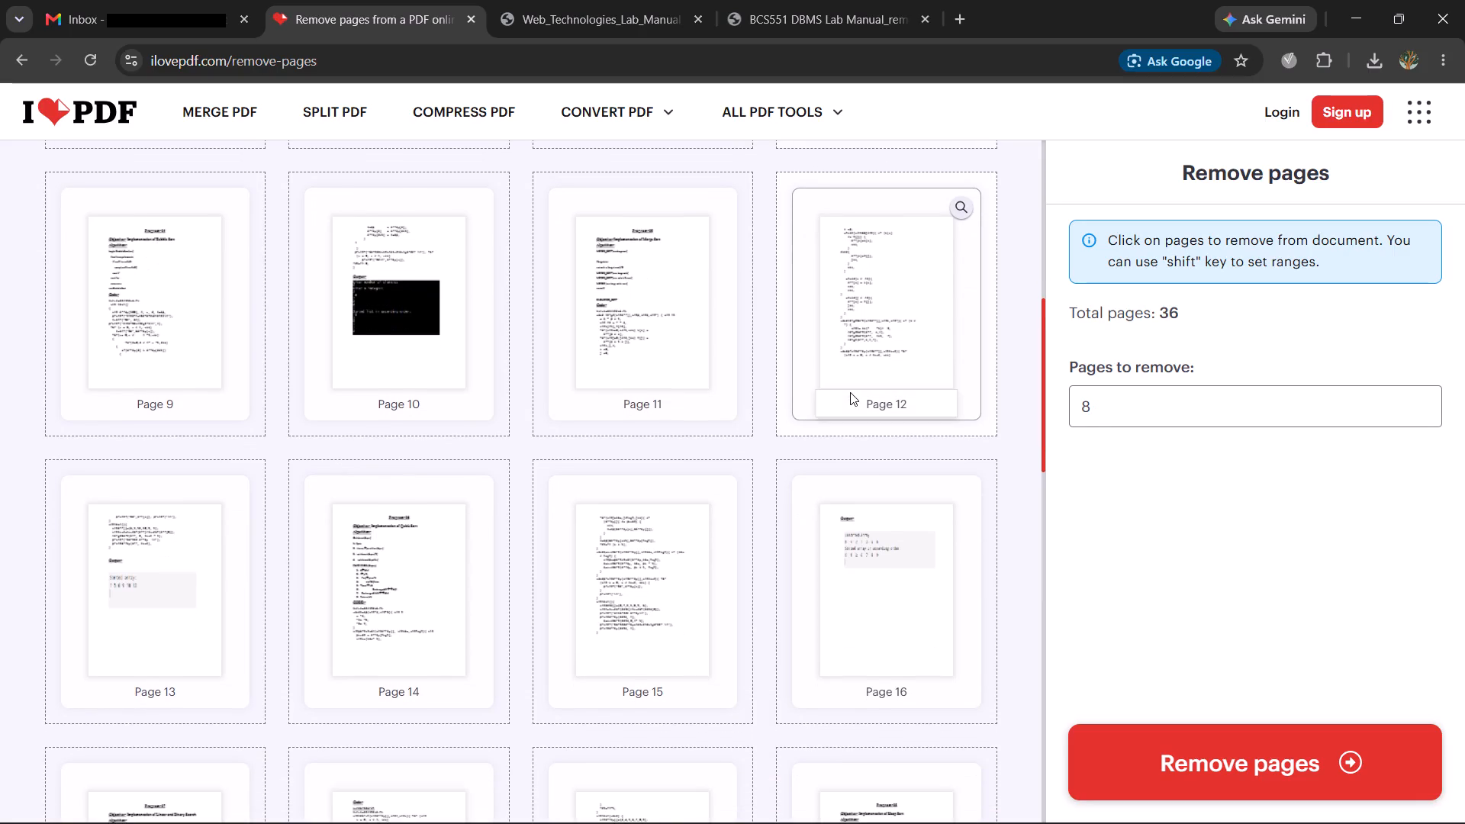
pyautogui.scroll(-2, 850, 392)
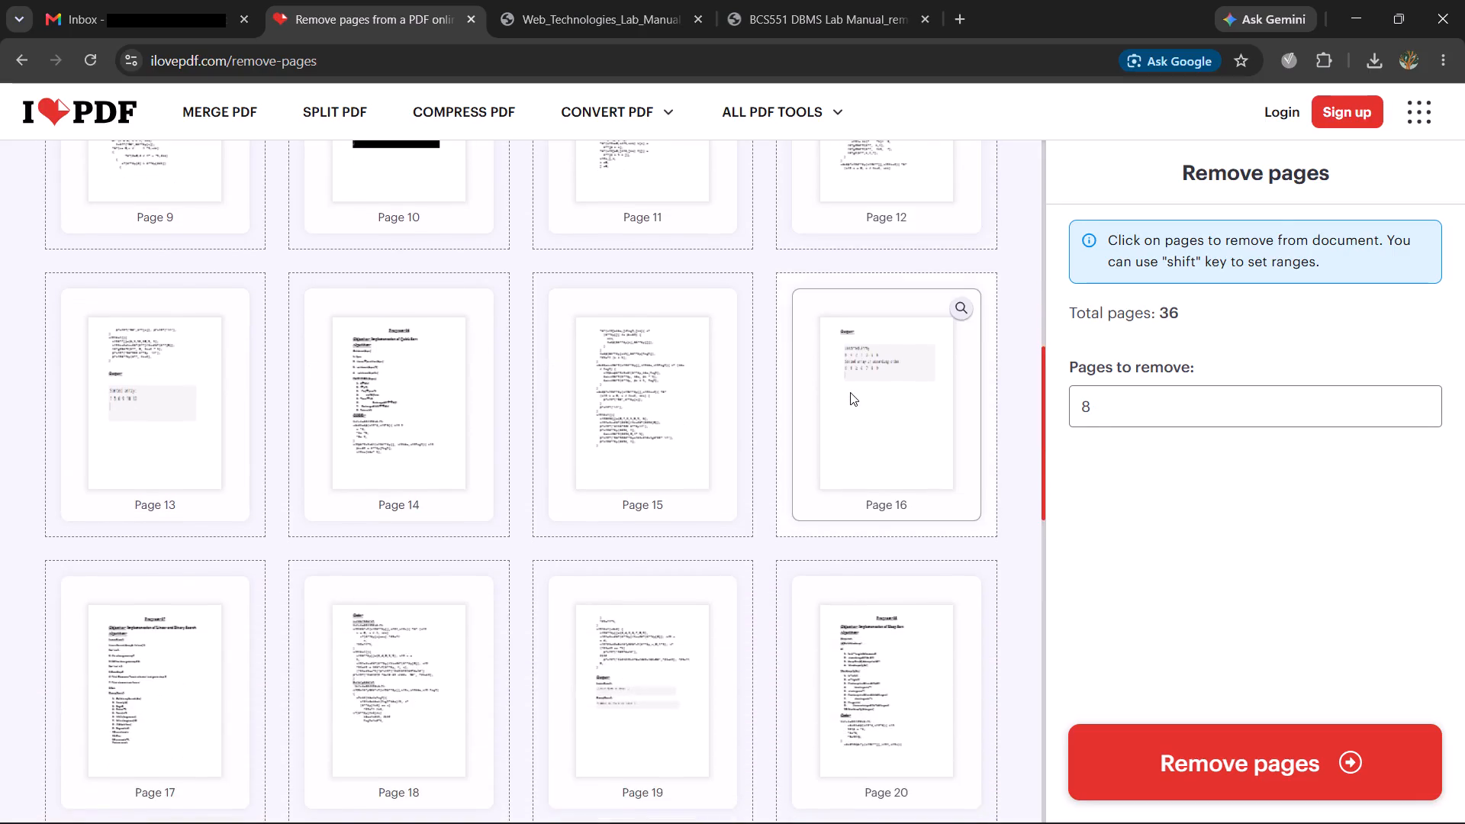
pyautogui.scroll(-2, 850, 392)
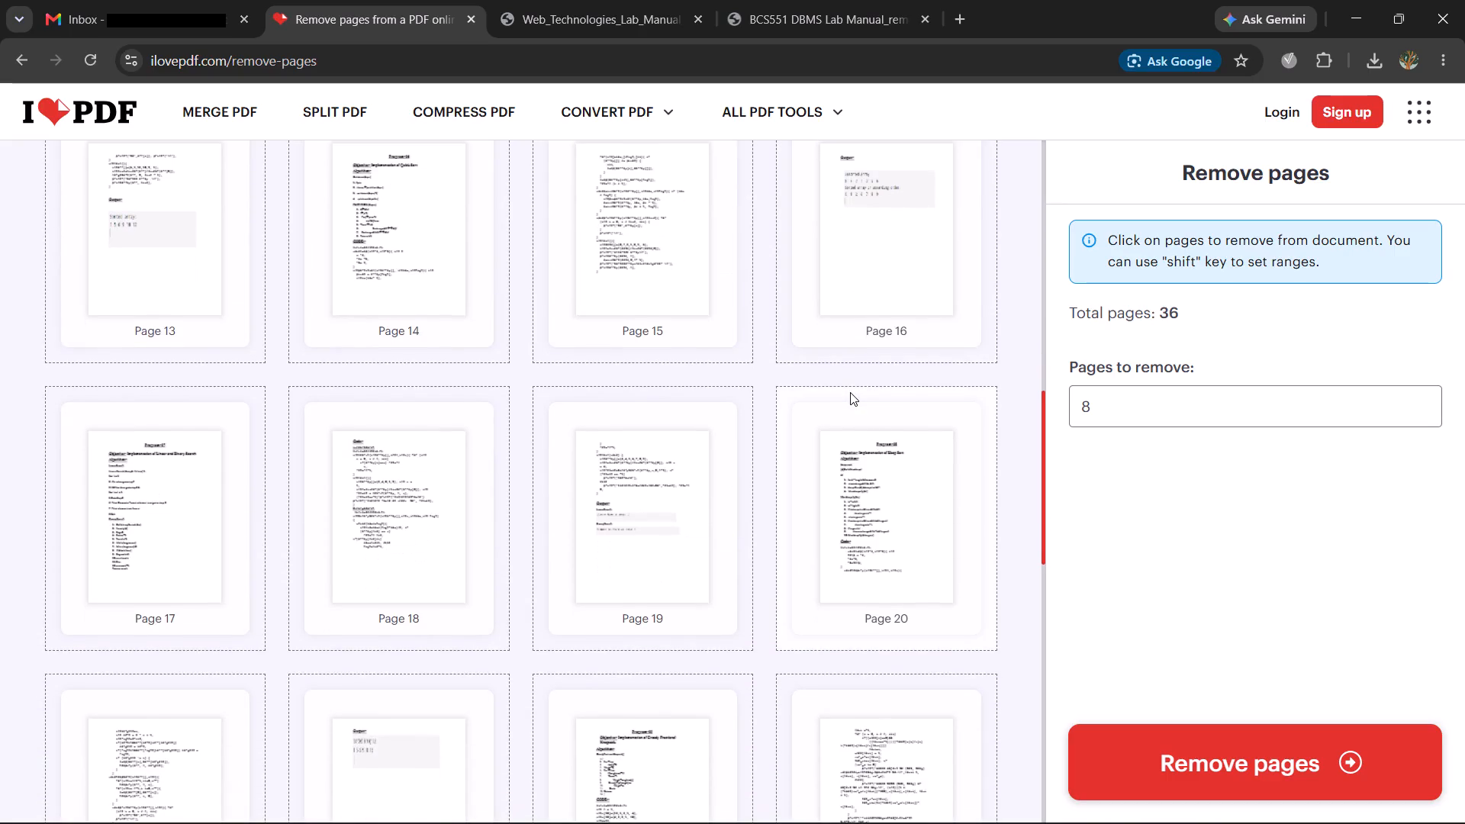
pyautogui.scroll(-1, 850, 392)
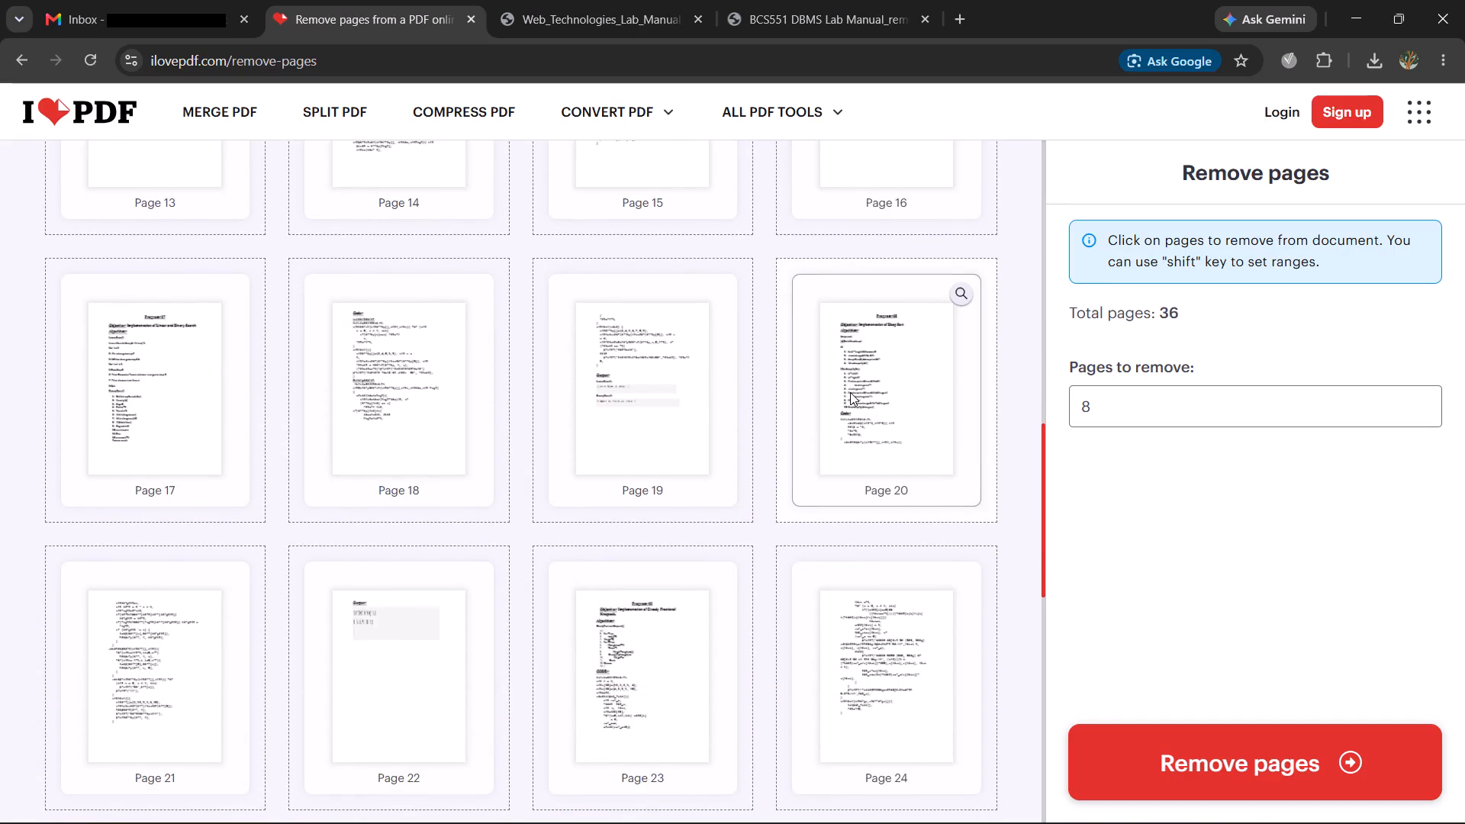
pyautogui.click(98, 721)
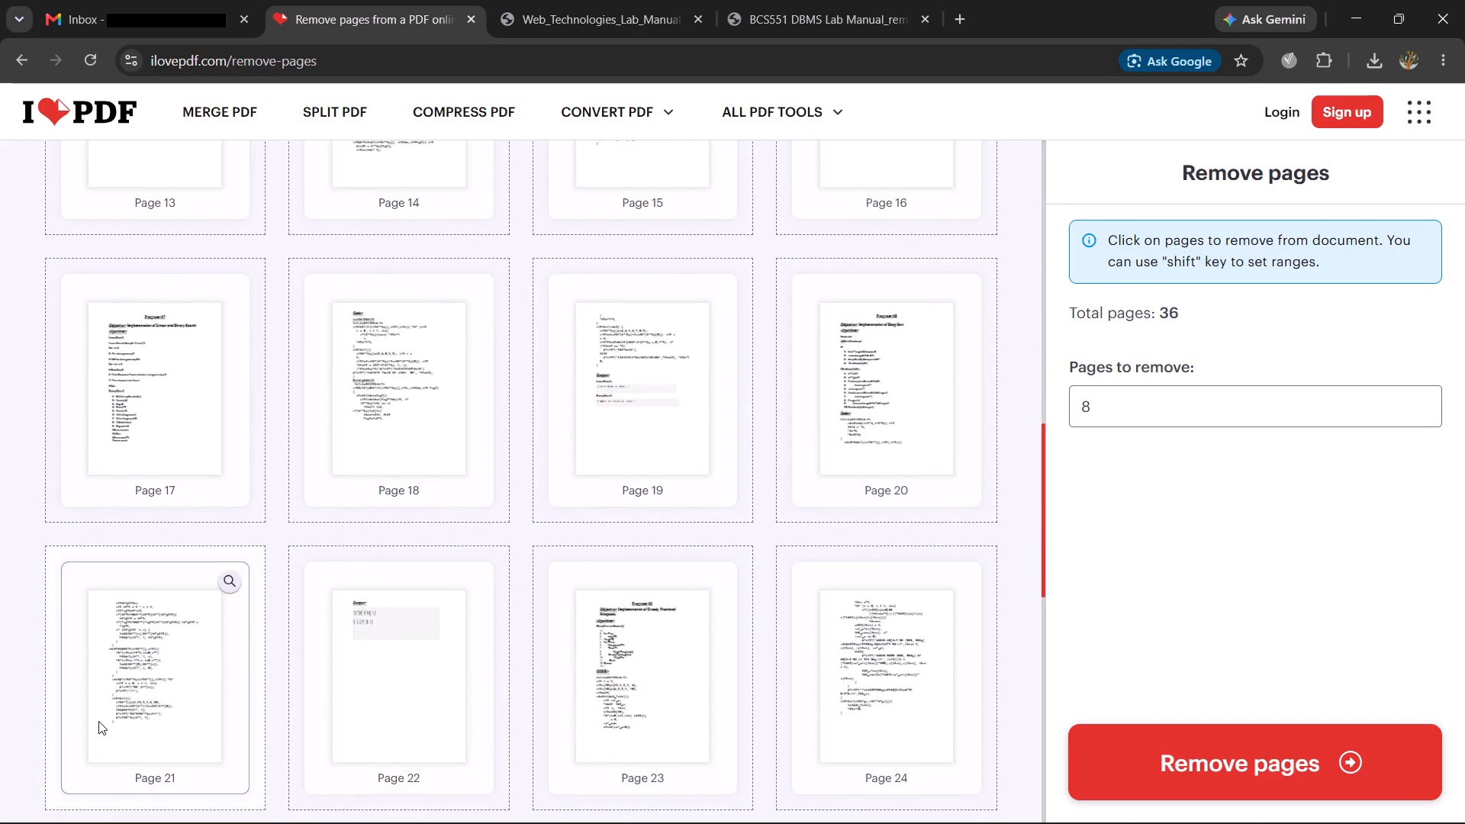
pyautogui.scroll(1, 577, 674)
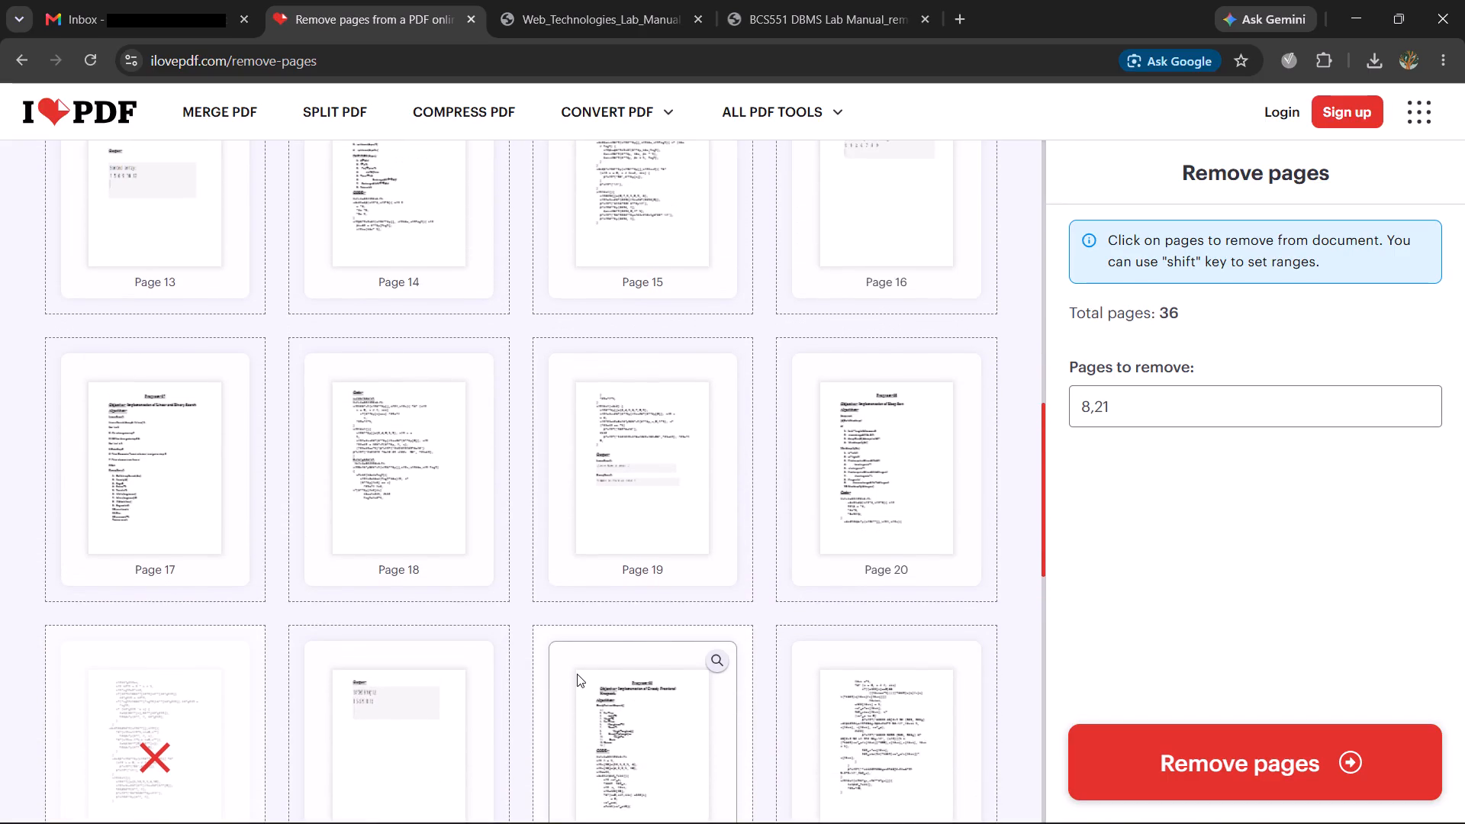
pyautogui.click(445, 459)
# Mark page 27 of the DAA manual for removal as well.
pyautogui.scroll(-1, 666, 639)
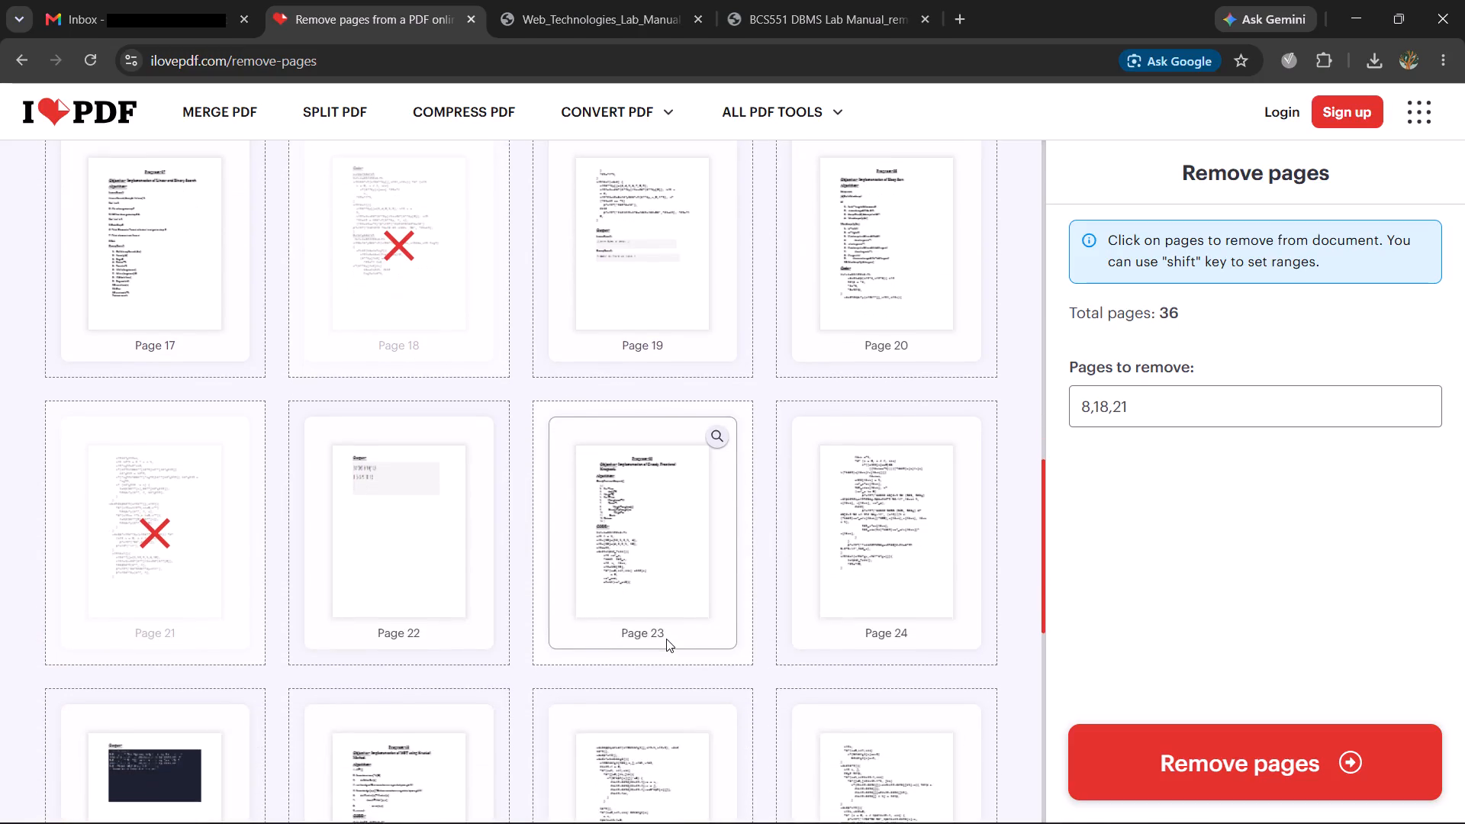
pyautogui.scroll(-2, 666, 639)
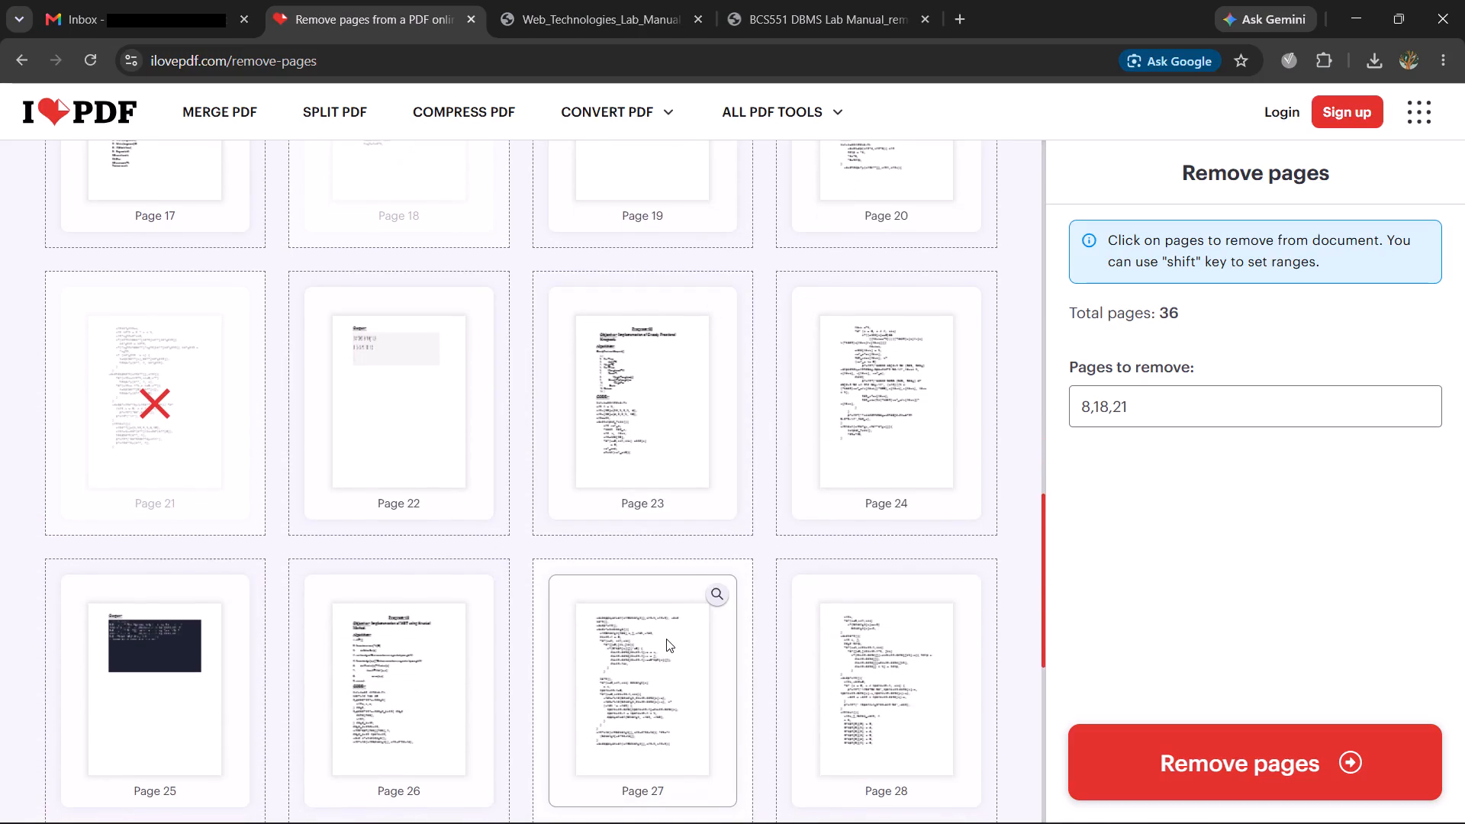
pyautogui.scroll(-2, 666, 639)
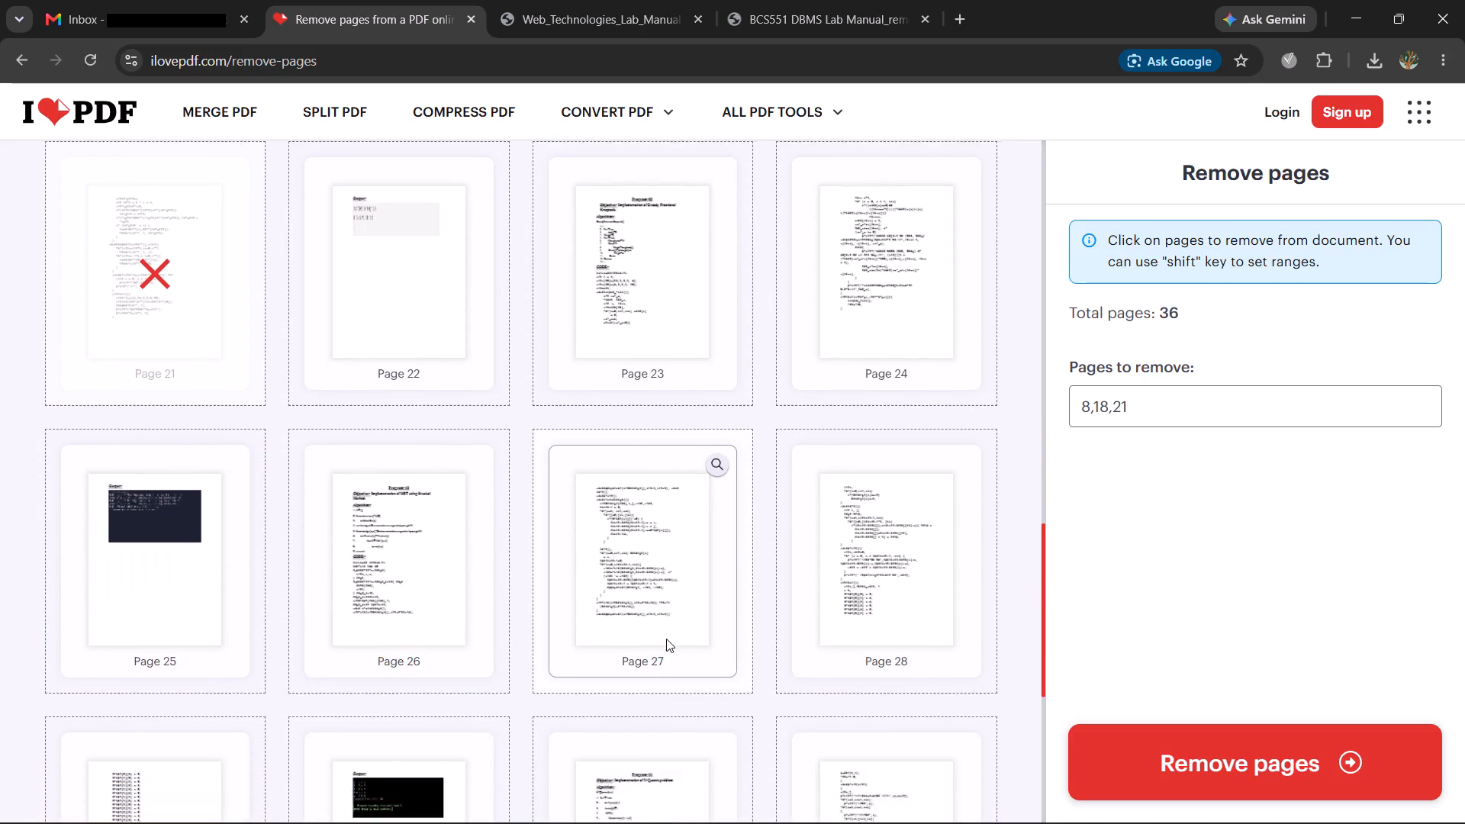
pyautogui.scroll(-1, 666, 639)
pyautogui.click(658, 562)
pyautogui.scroll(-1, 658, 562)
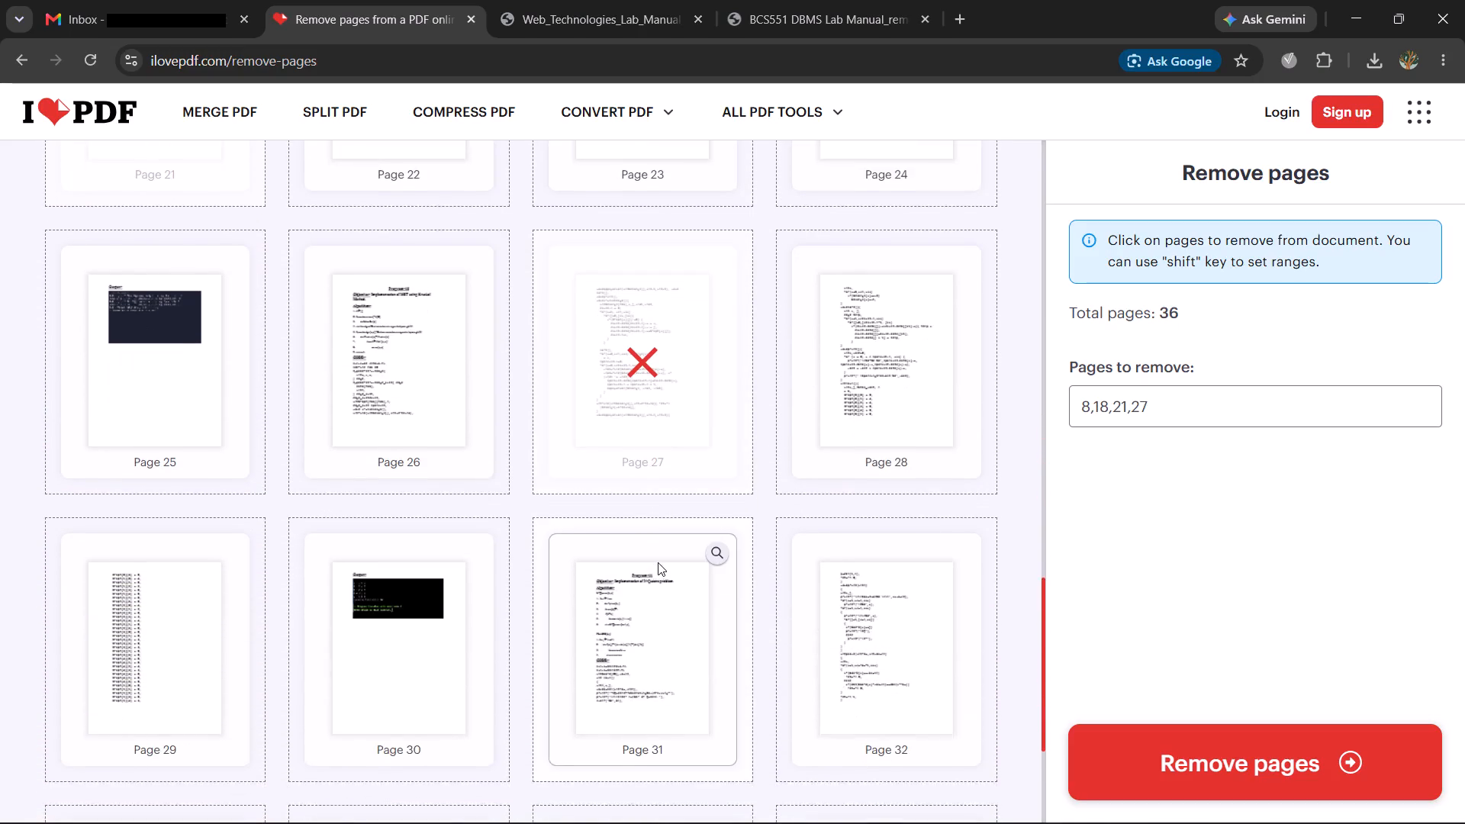
pyautogui.scroll(-1, 658, 562)
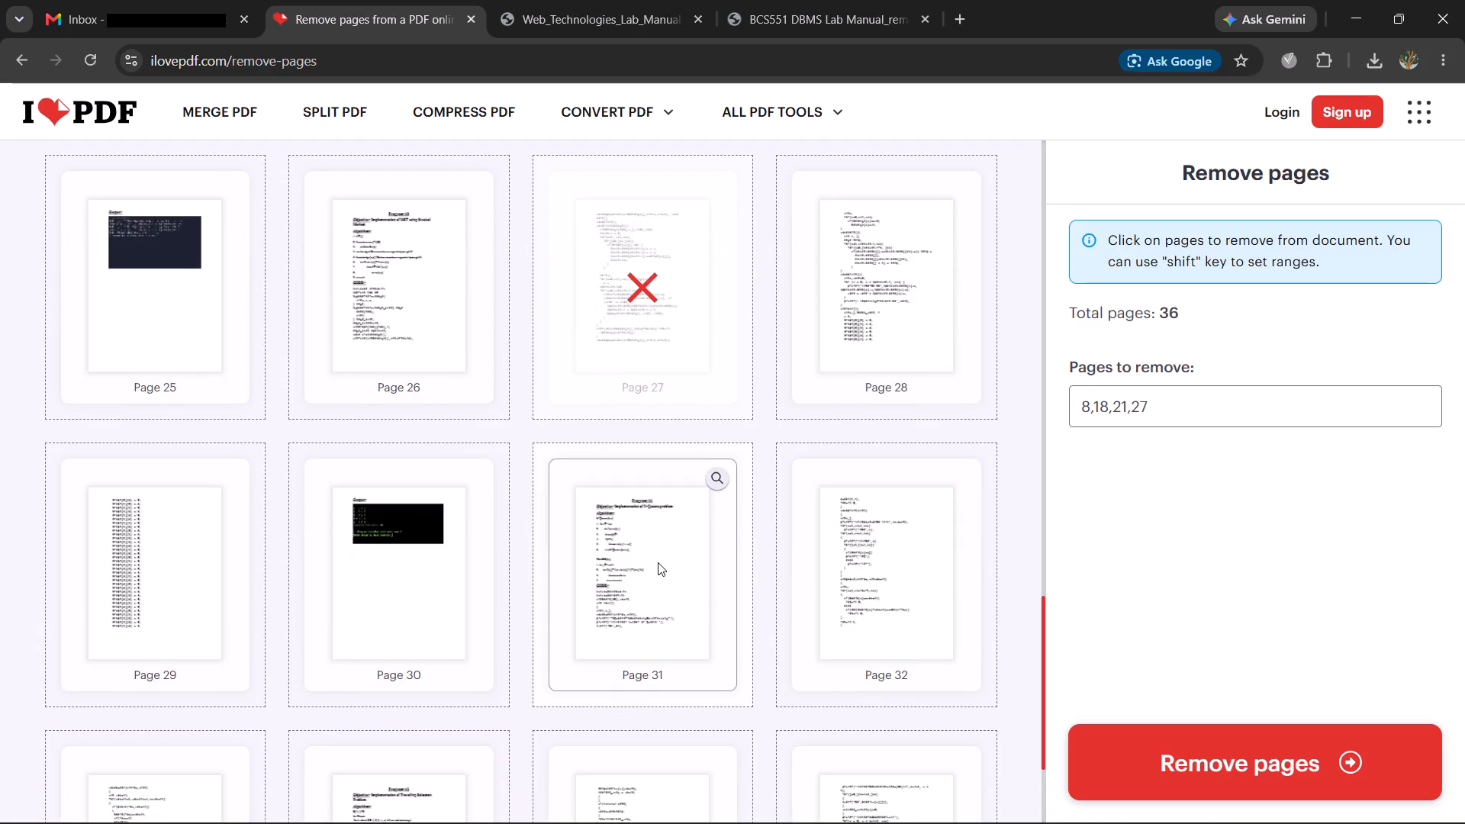
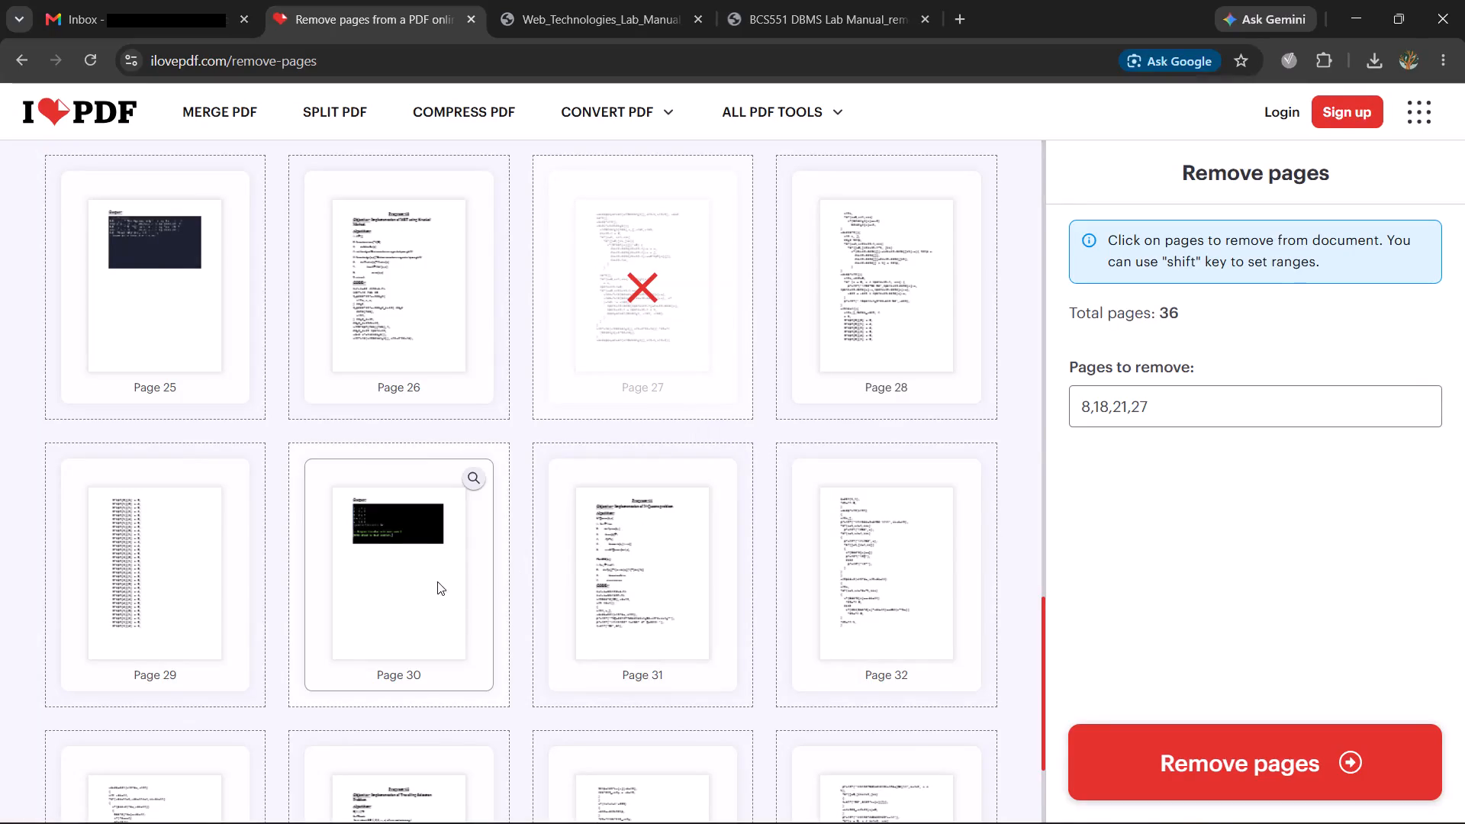
# Look through the last pages of the DAA manual and mark page 32 for removal.
pyautogui.scroll(-3, 607, 574)
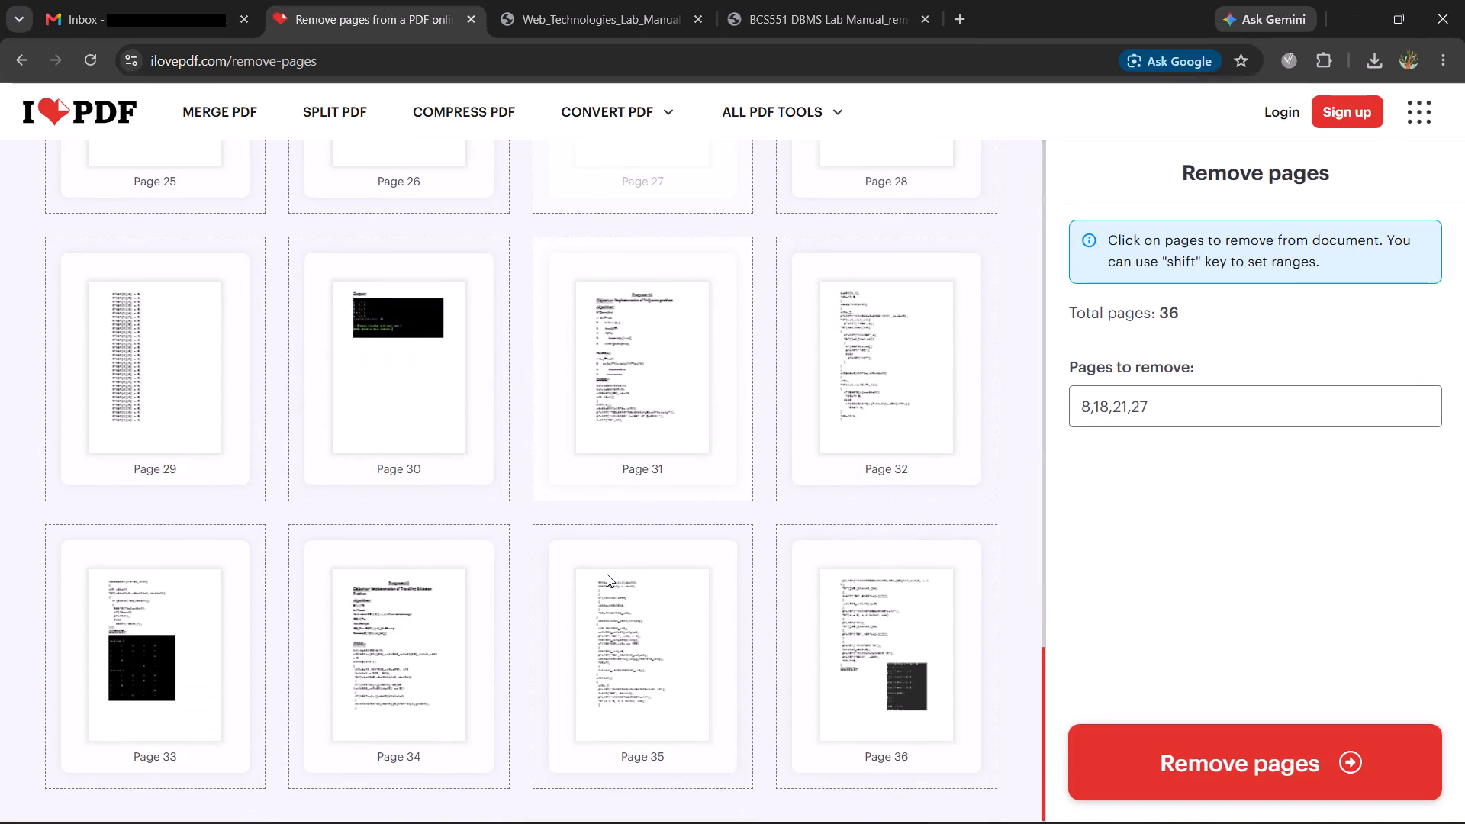
pyautogui.scroll(-1, 607, 574)
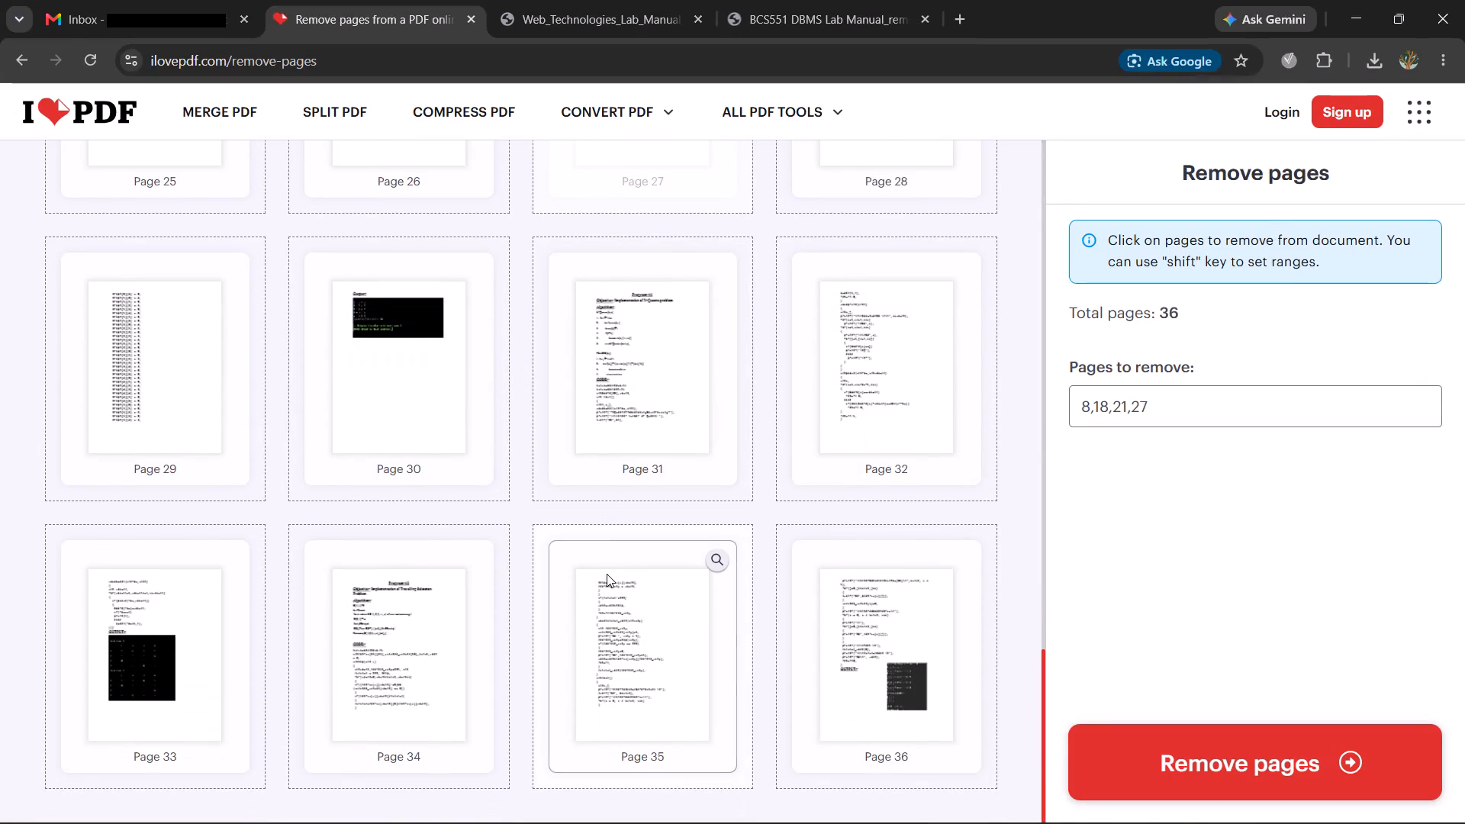
pyautogui.scroll(1, 588, 473)
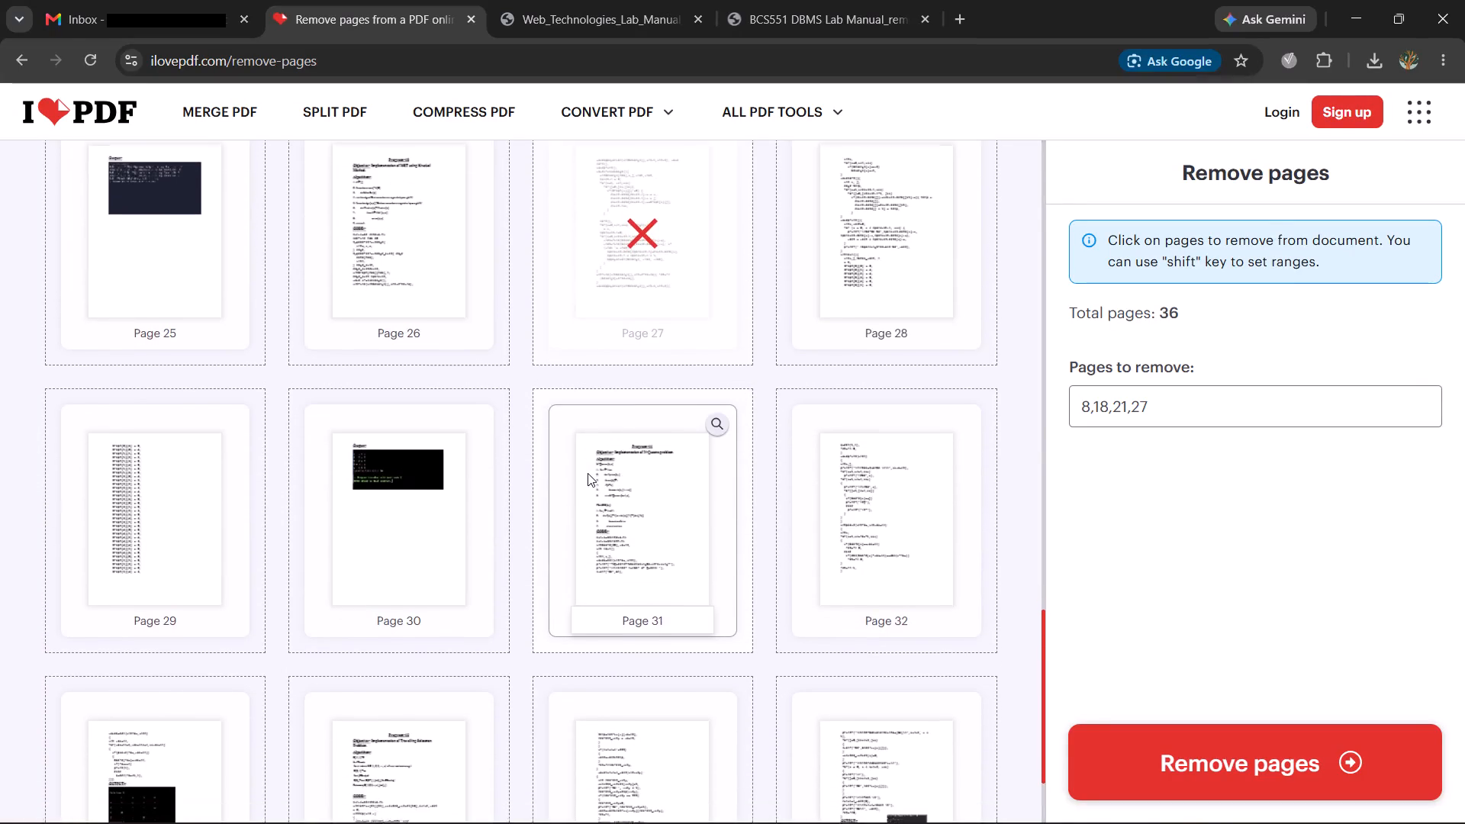
pyautogui.scroll(1, 588, 473)
pyautogui.scroll(-1, 588, 473)
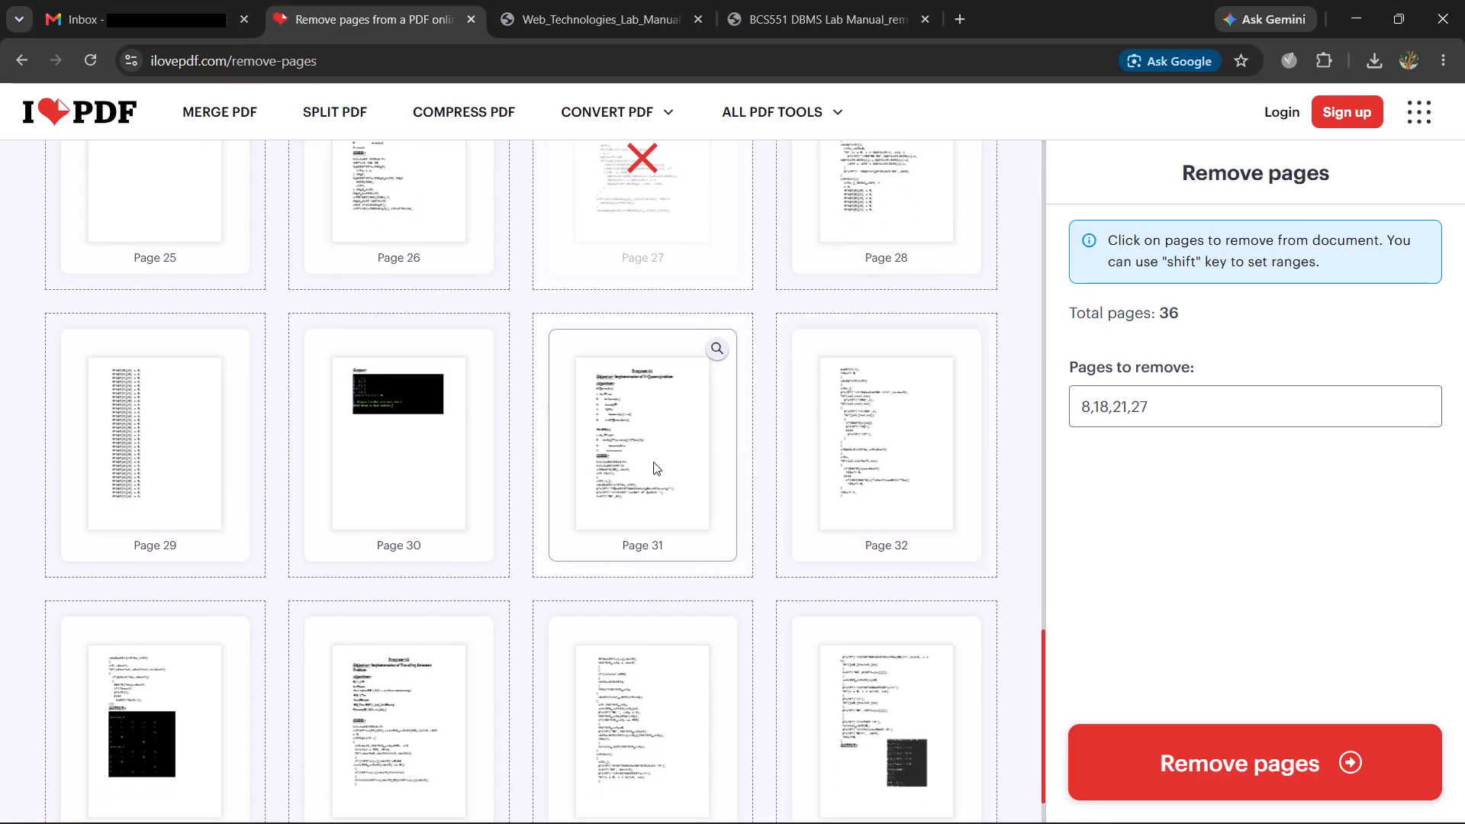
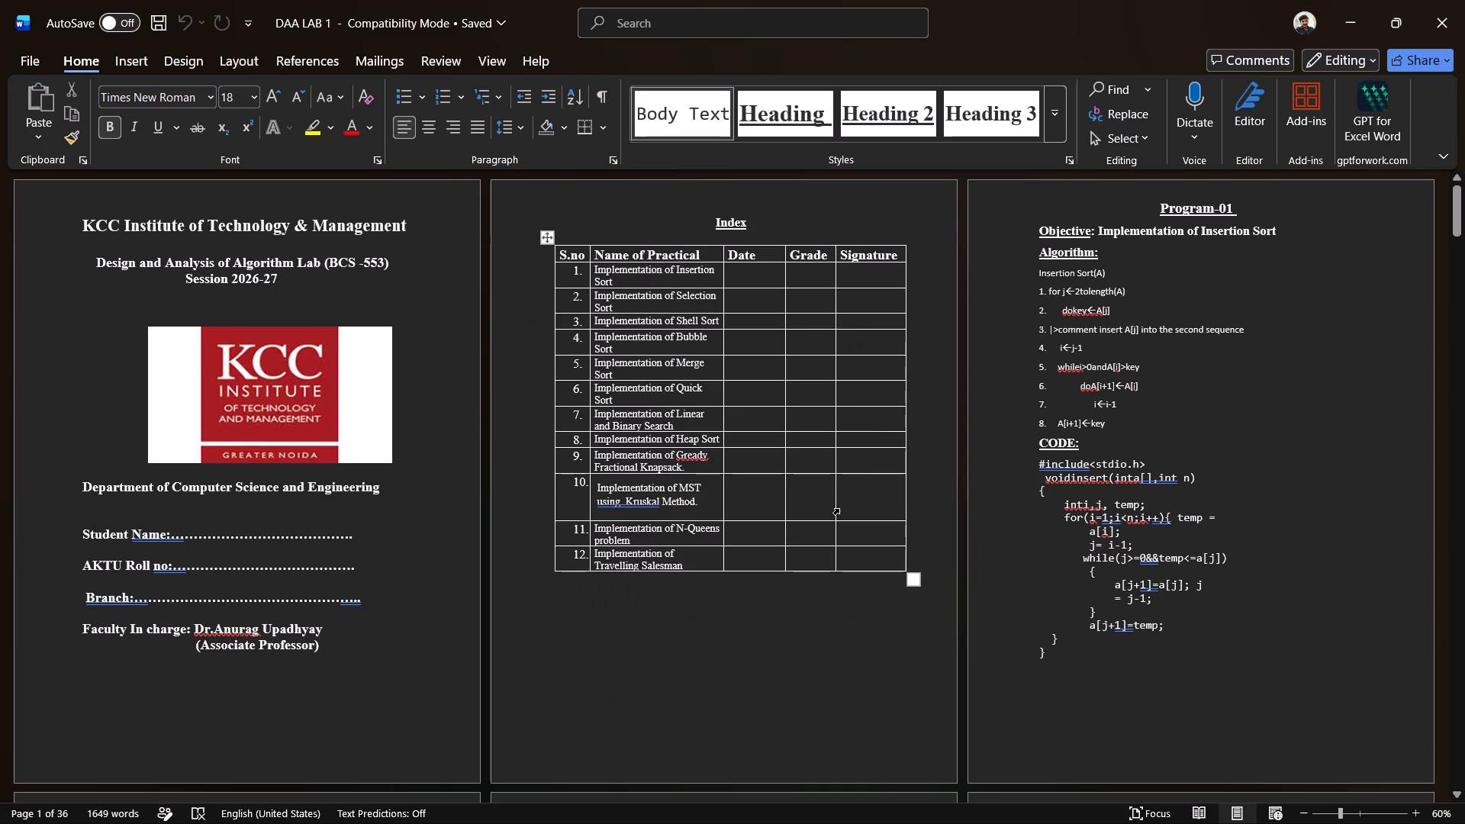
# Close the DAA LAB 1 document in Word.
pyautogui.click(1445, 11)
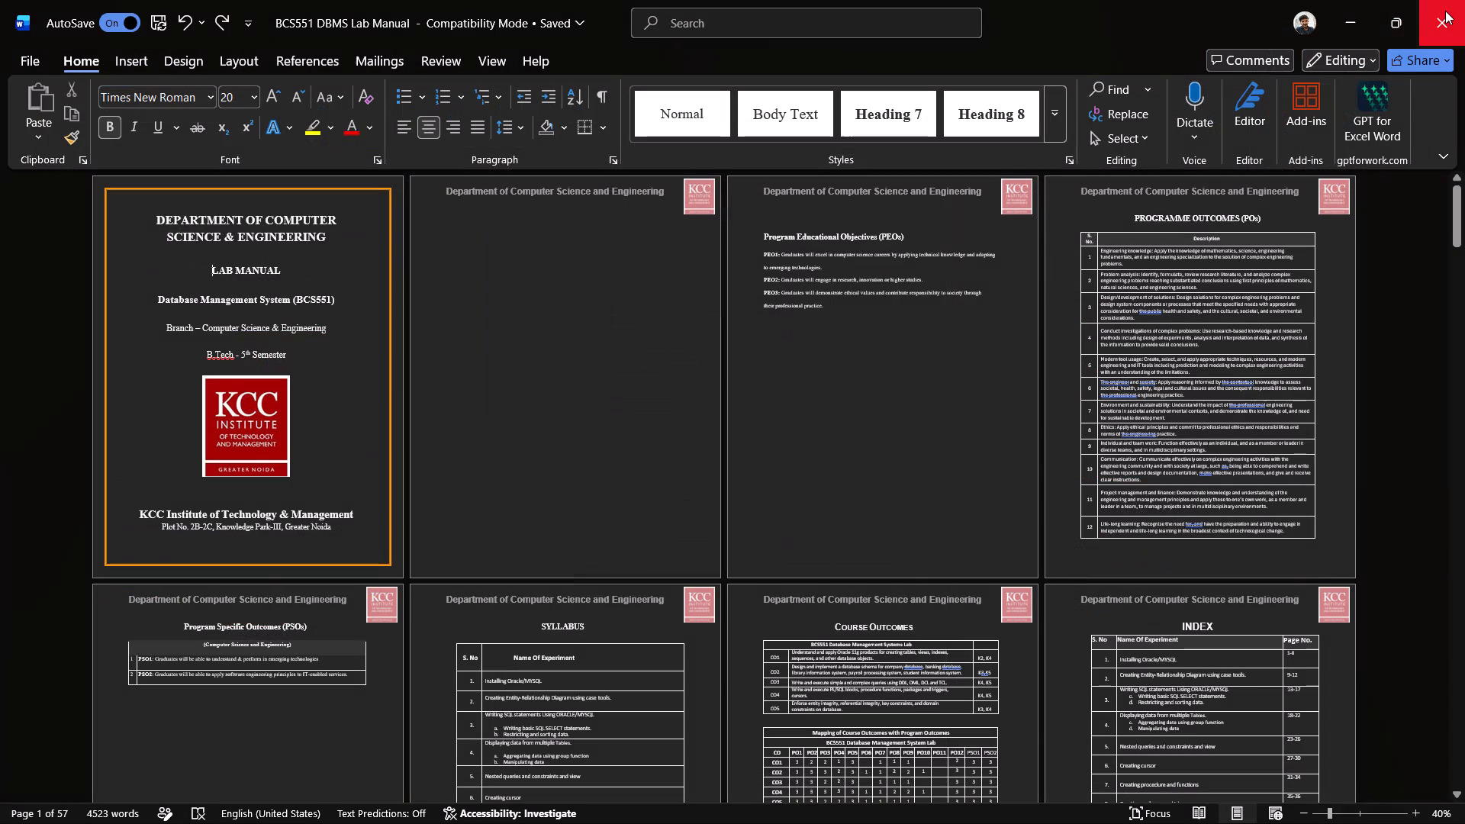